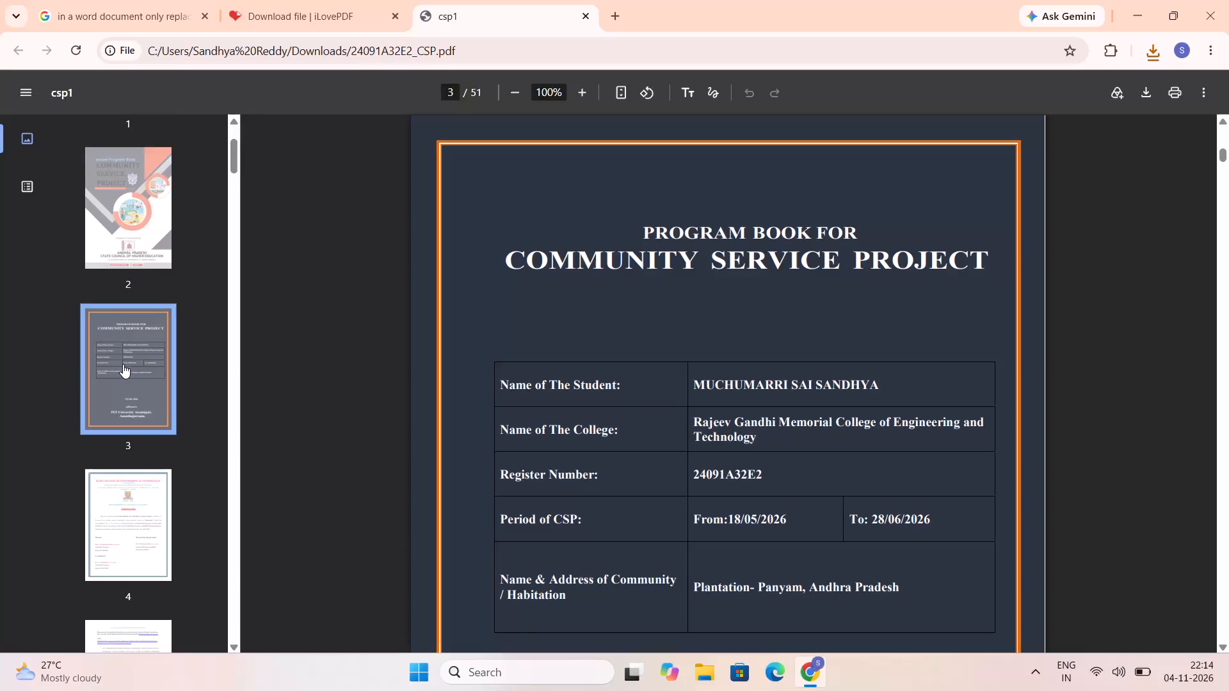
Examine the certificate on page 4 of the community service project PDF at 67% zoom.
scroll(122, 342, down, 1)
click(133, 393)
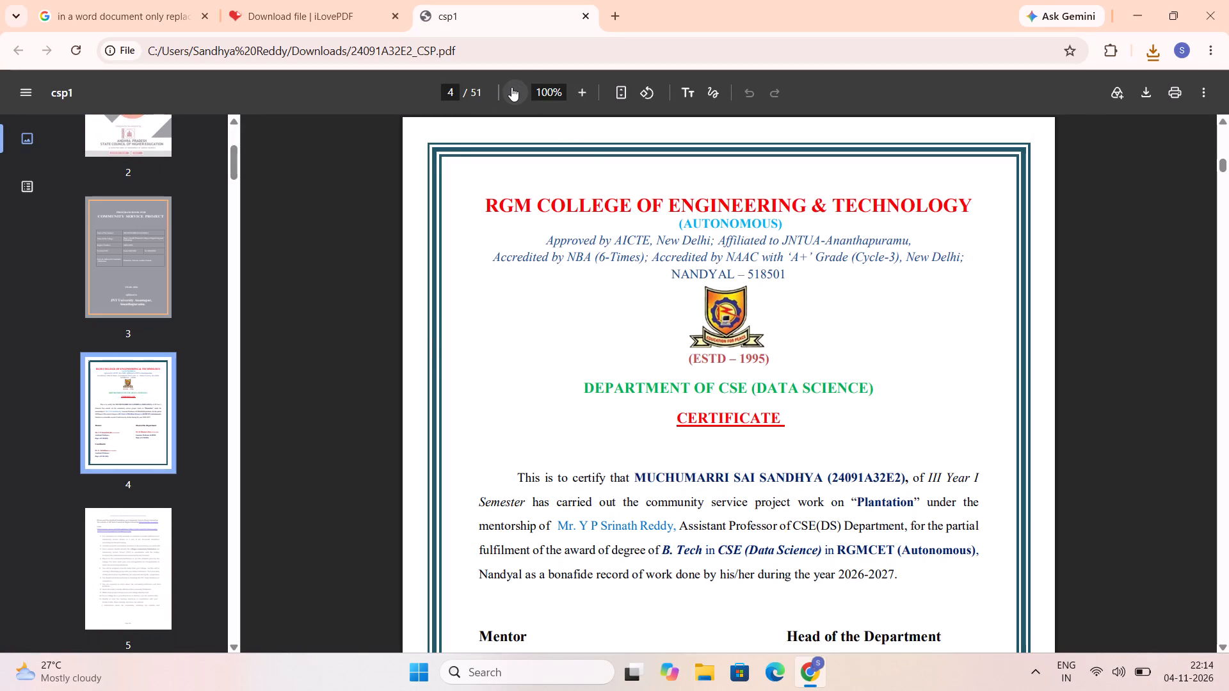
click(511, 87)
triple_click(511, 87)
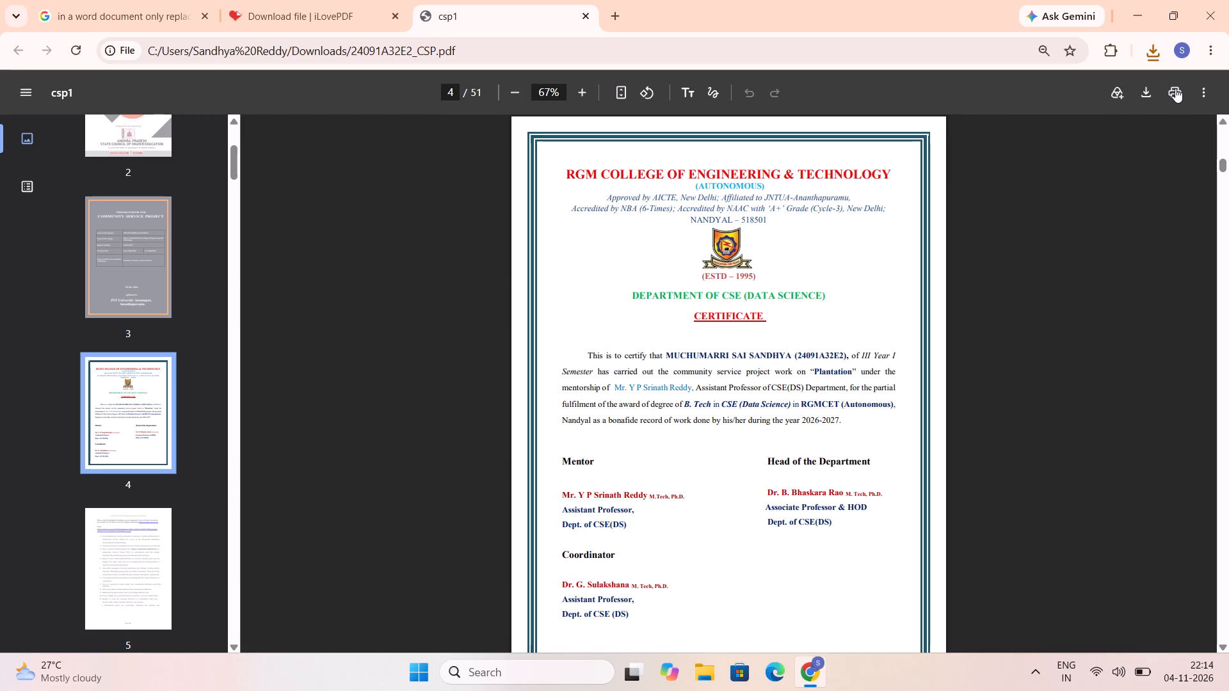
click(1145, 93)
scroll(954, 264, down, 1)
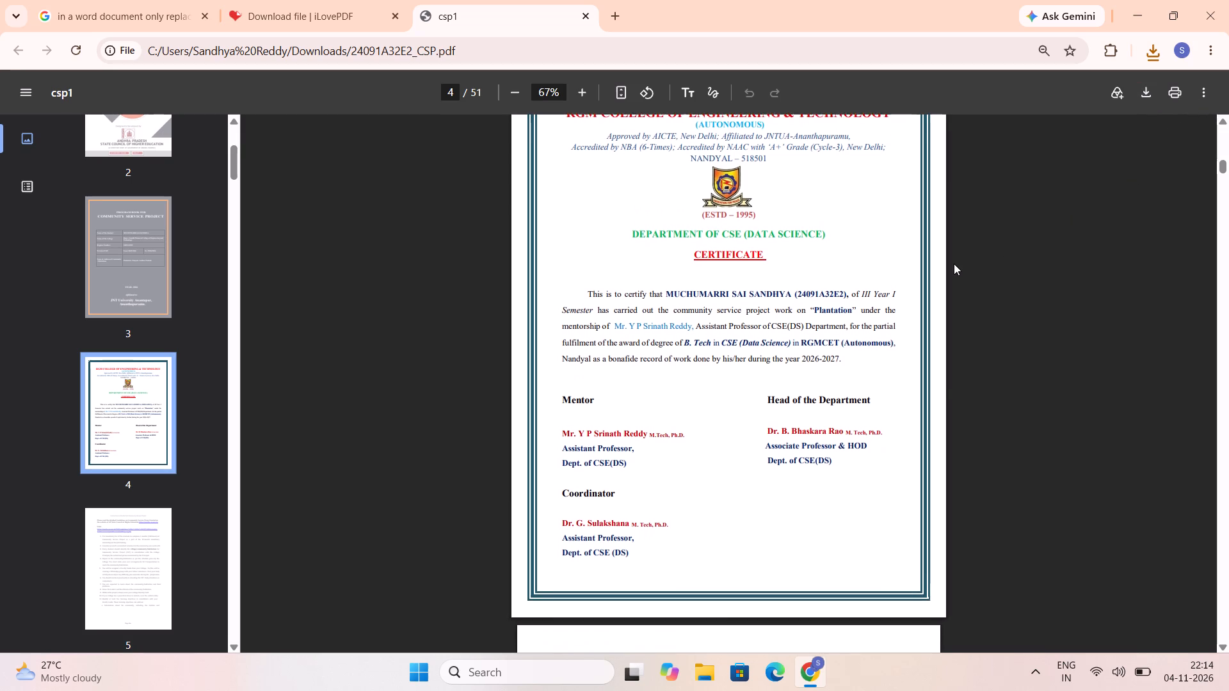
scroll(954, 264, down, 1)
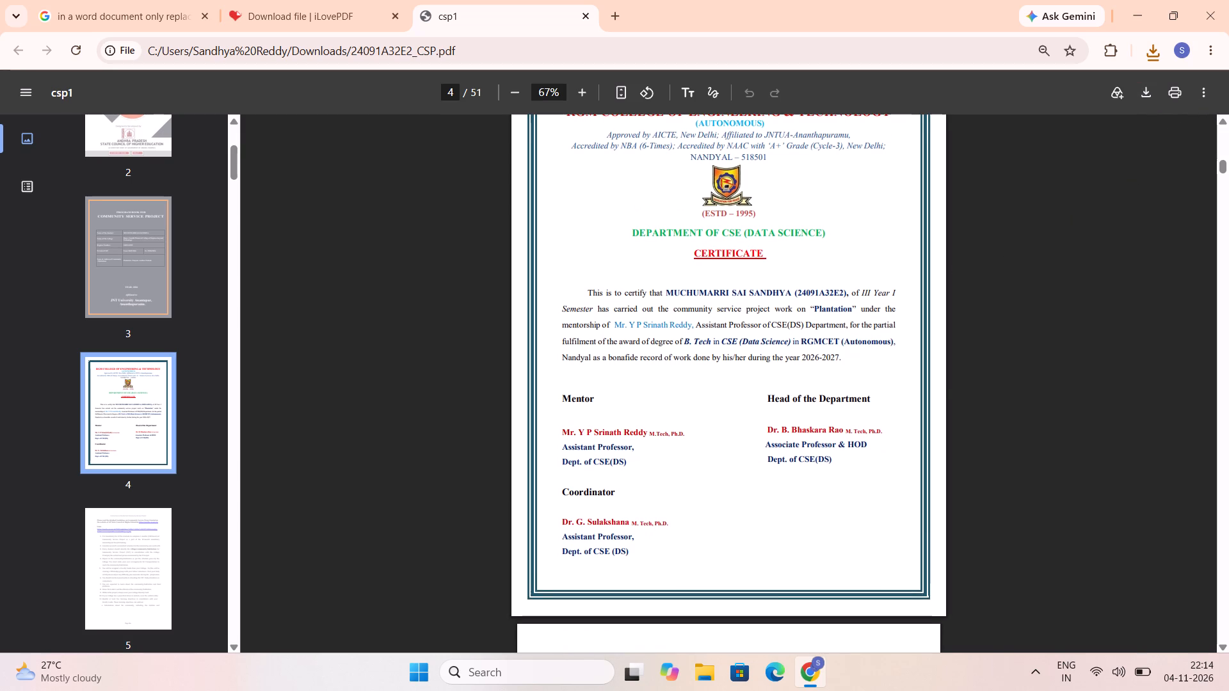
right_click(780, 316)
click(755, 337)
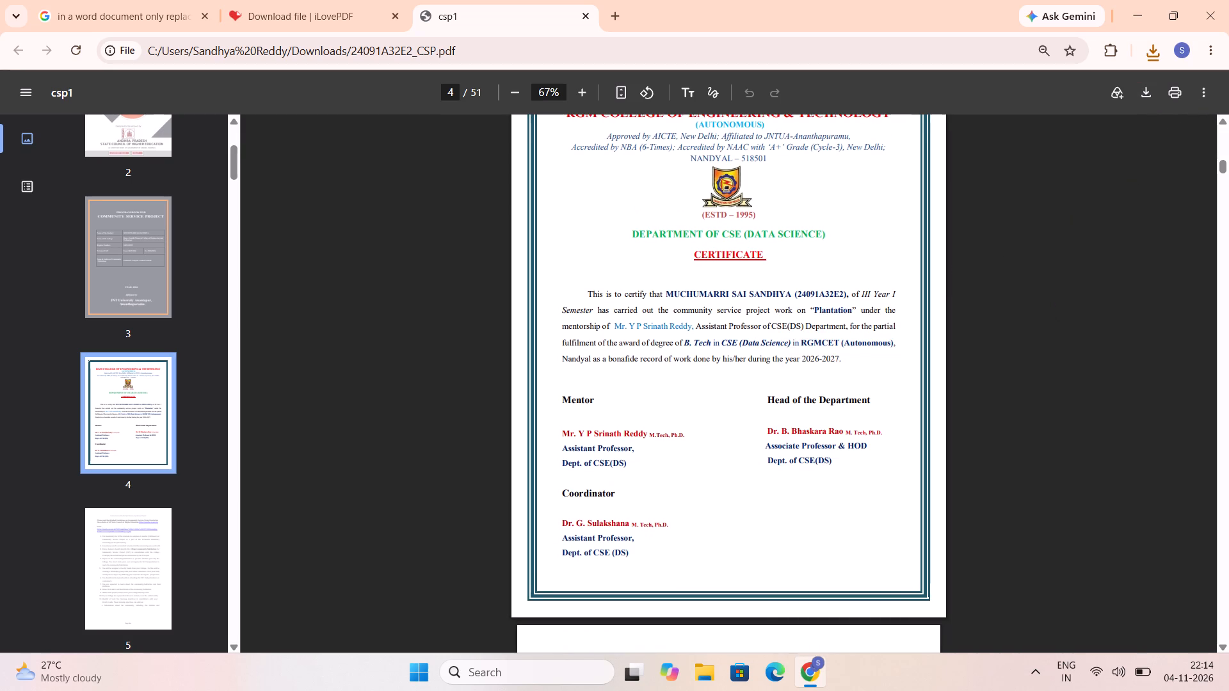
click(810, 320)
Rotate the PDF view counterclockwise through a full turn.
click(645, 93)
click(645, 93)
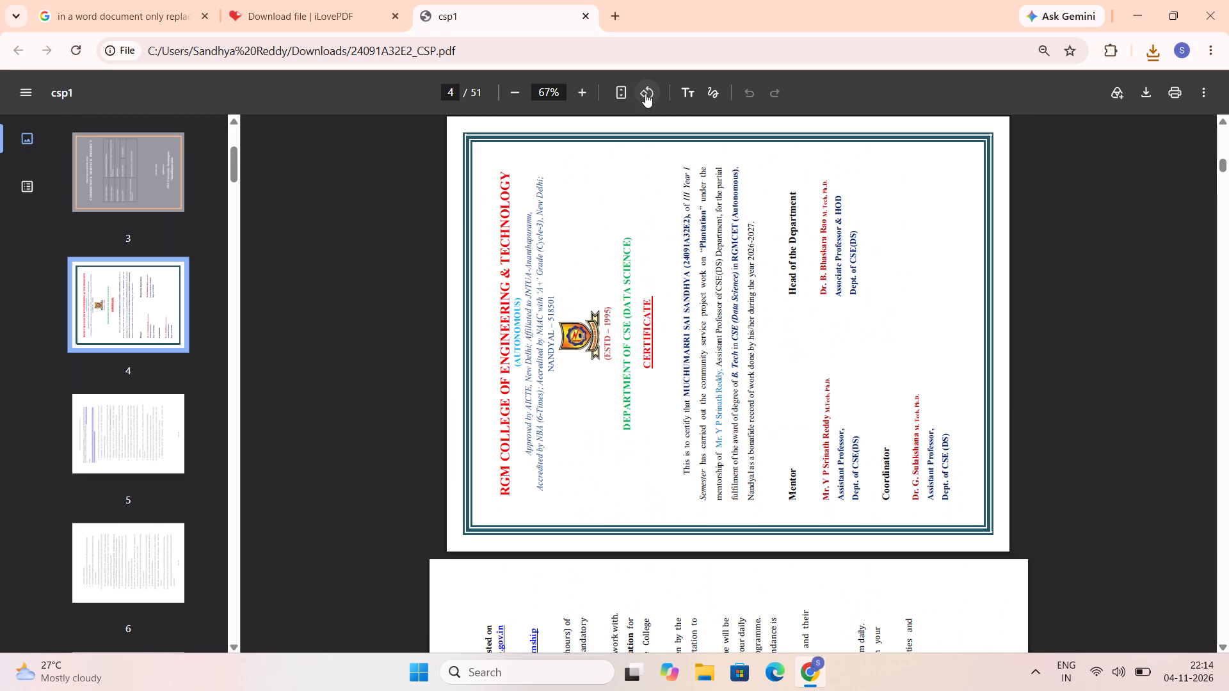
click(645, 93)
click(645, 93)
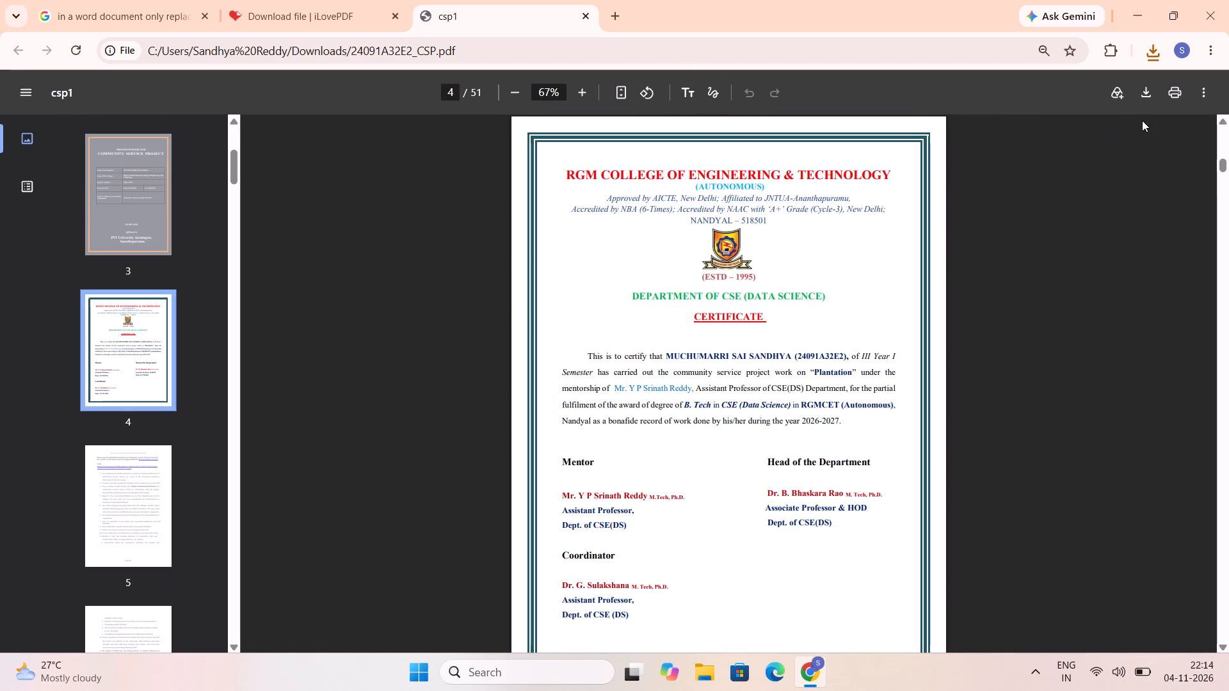
In File Explorer, delete the "Downloads - Shortcut" item from the Downloads folder.
click(693, 679)
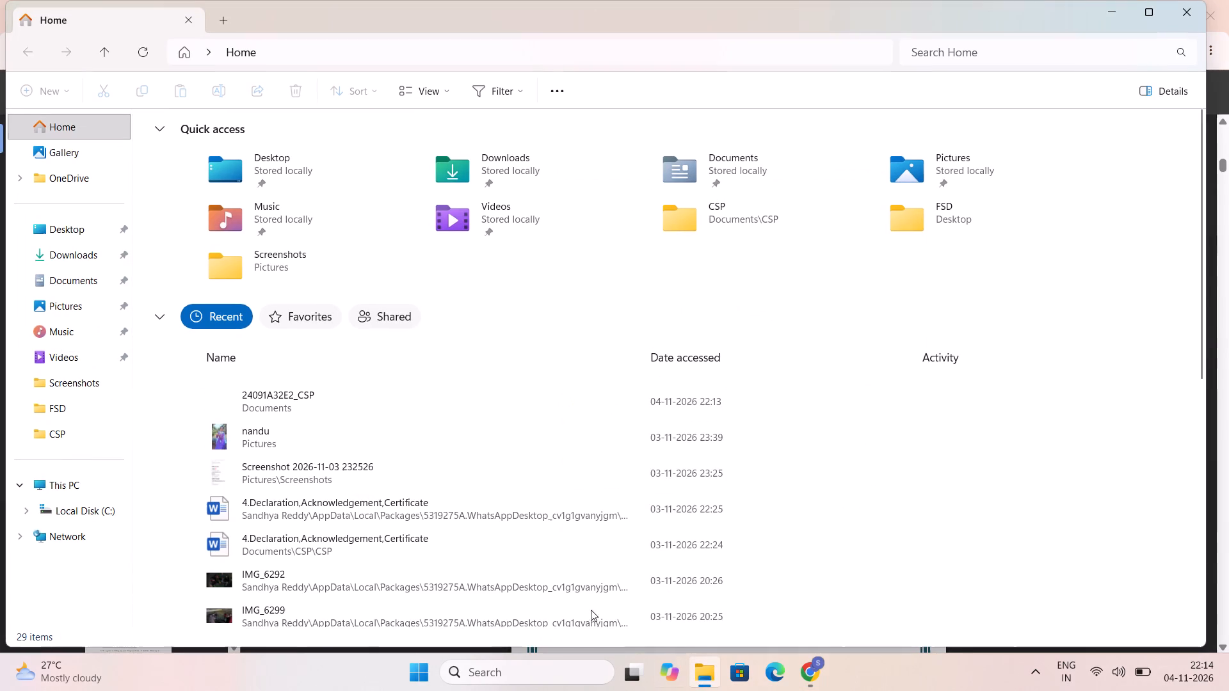
double_click(86, 248)
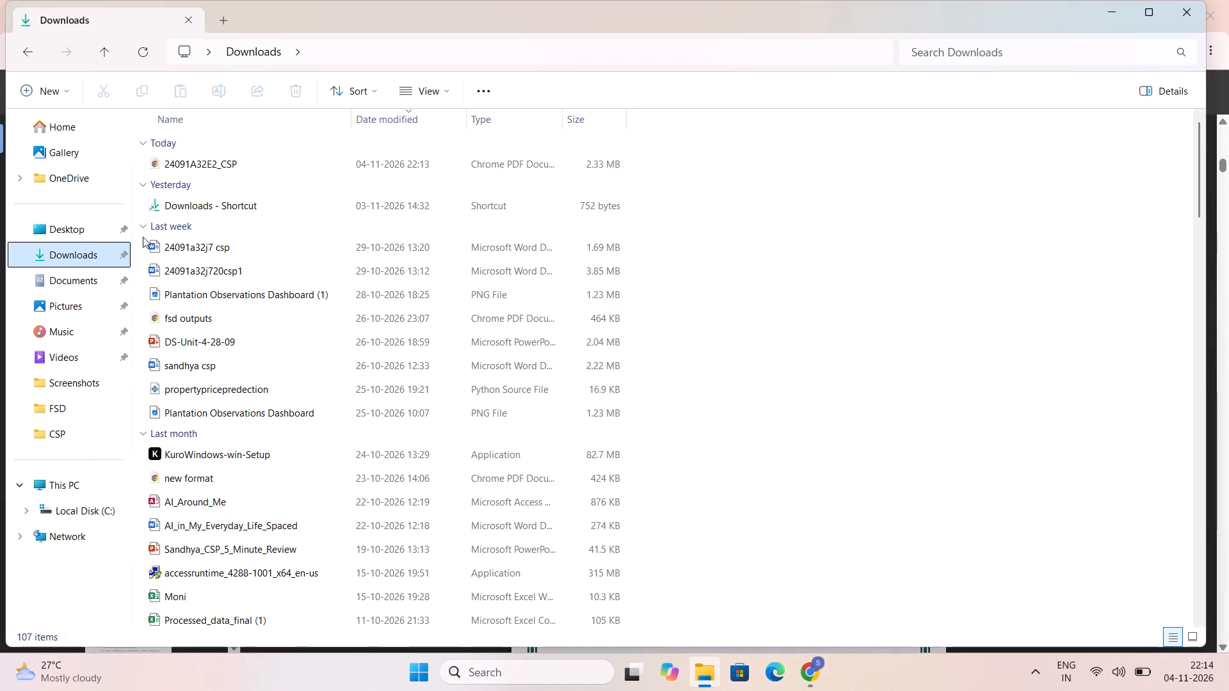
double_click(273, 214)
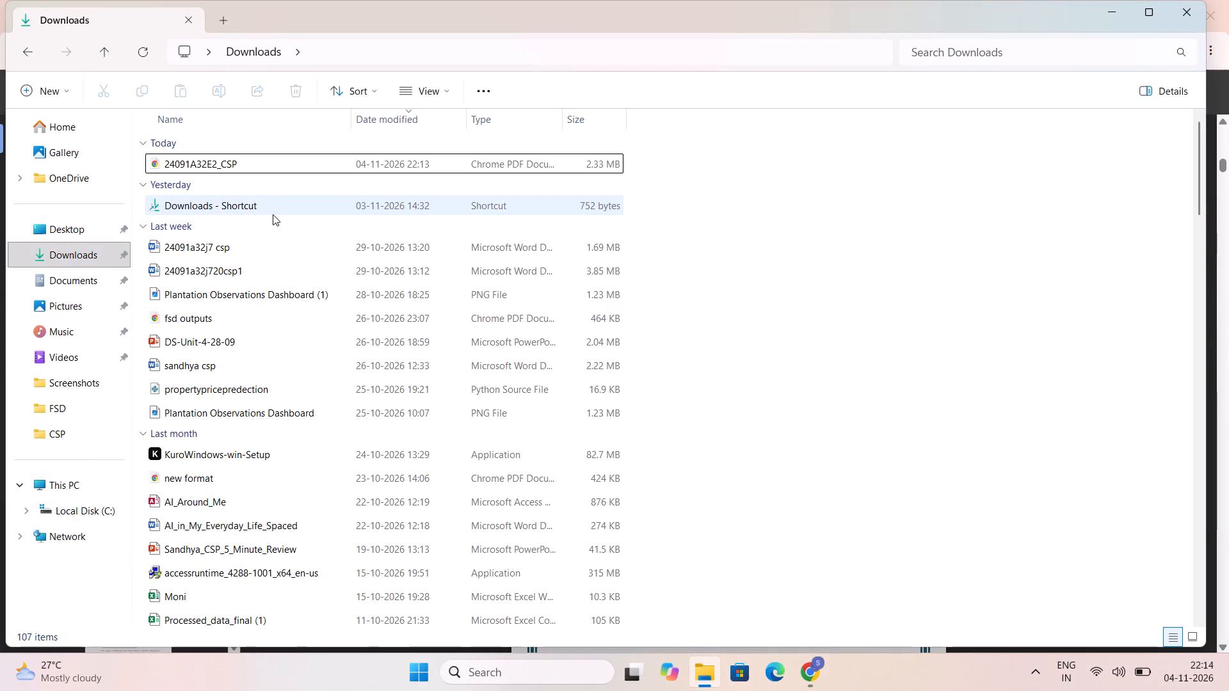
double_click(325, 203)
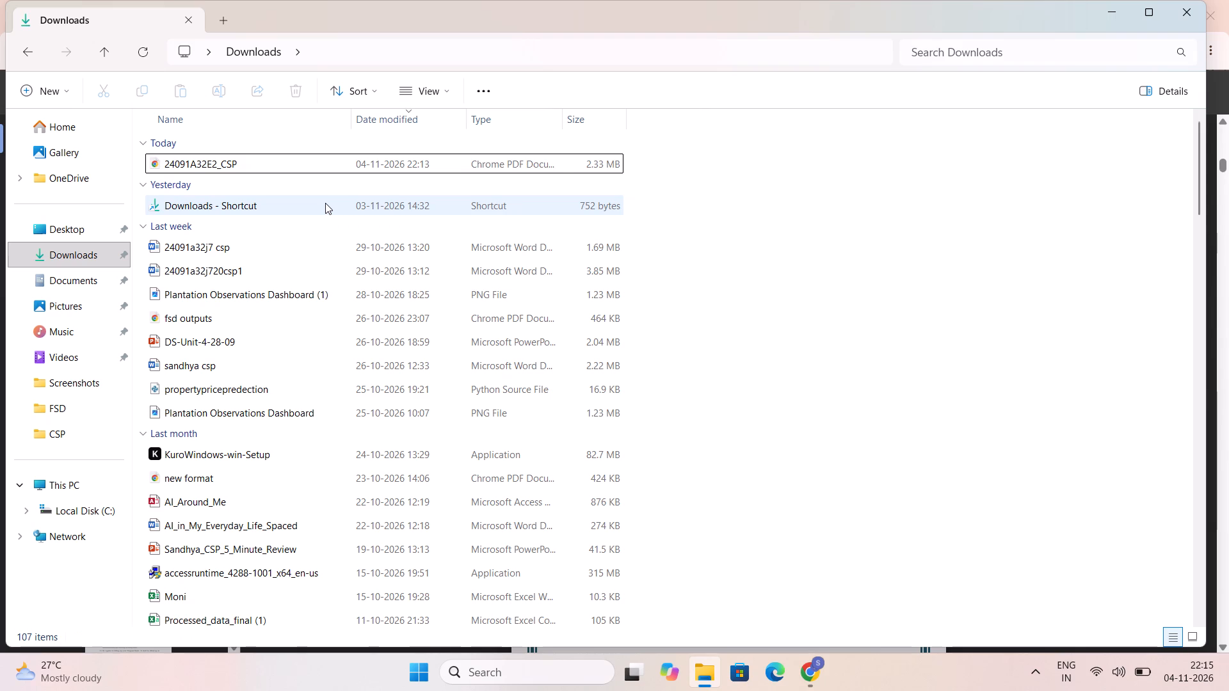
right_click(325, 203)
click(311, 211)
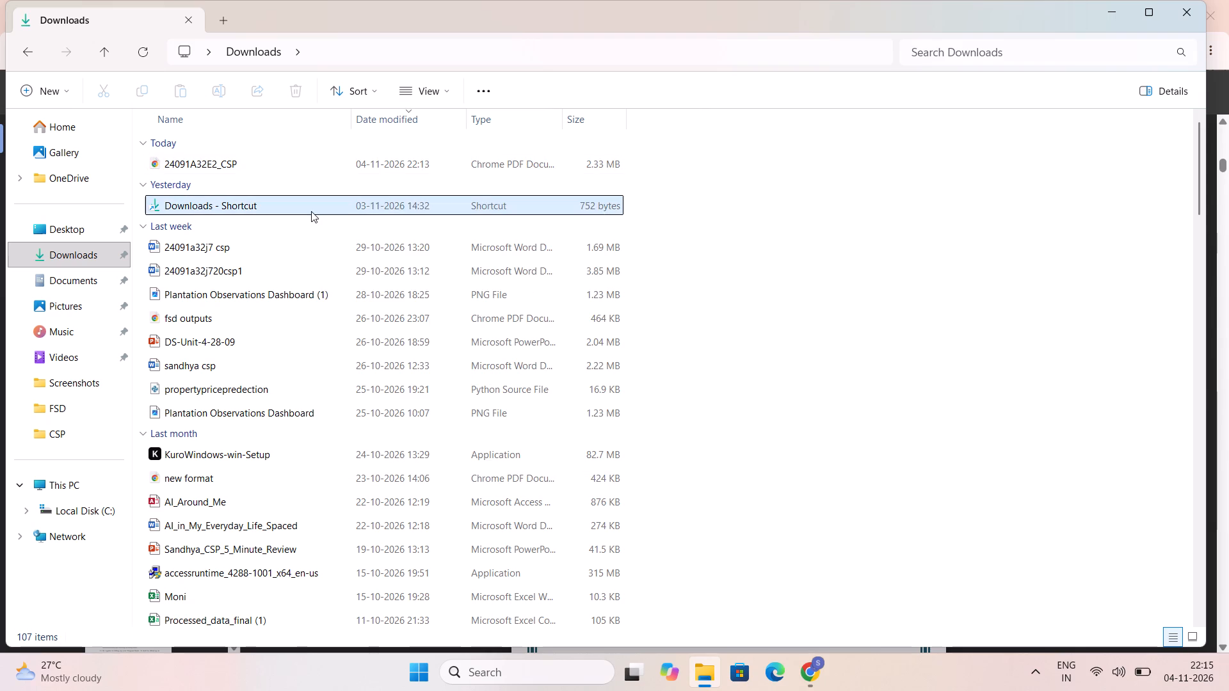
right_click(311, 211)
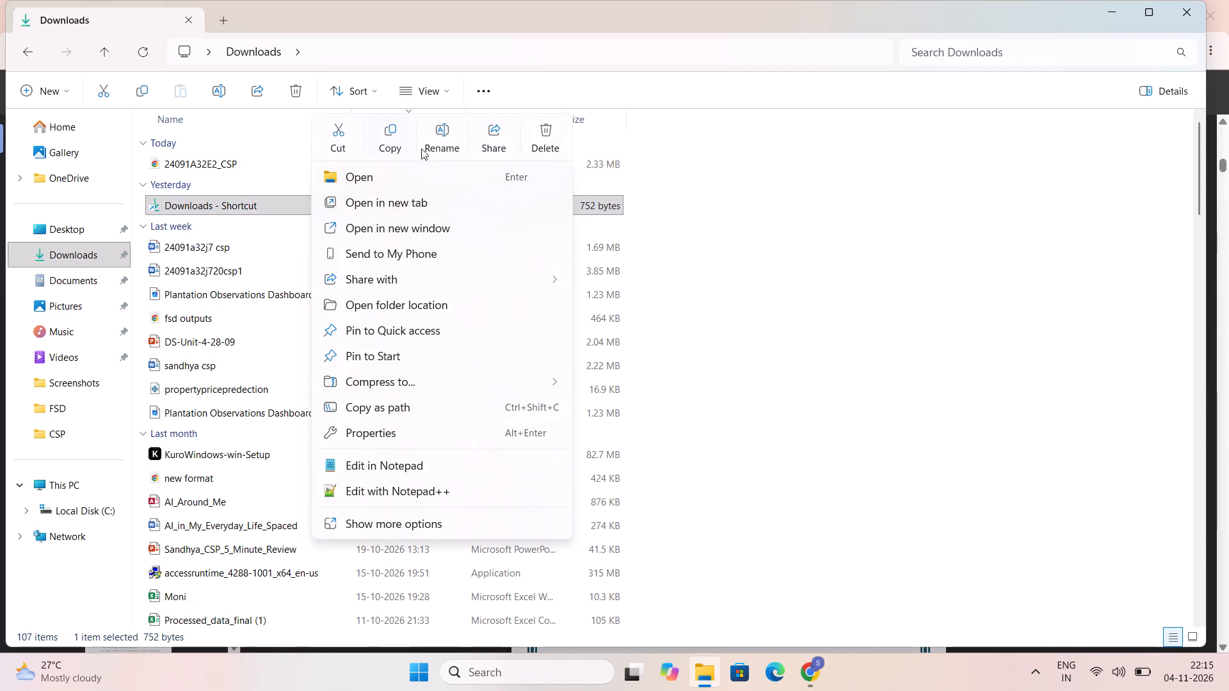
click(444, 171)
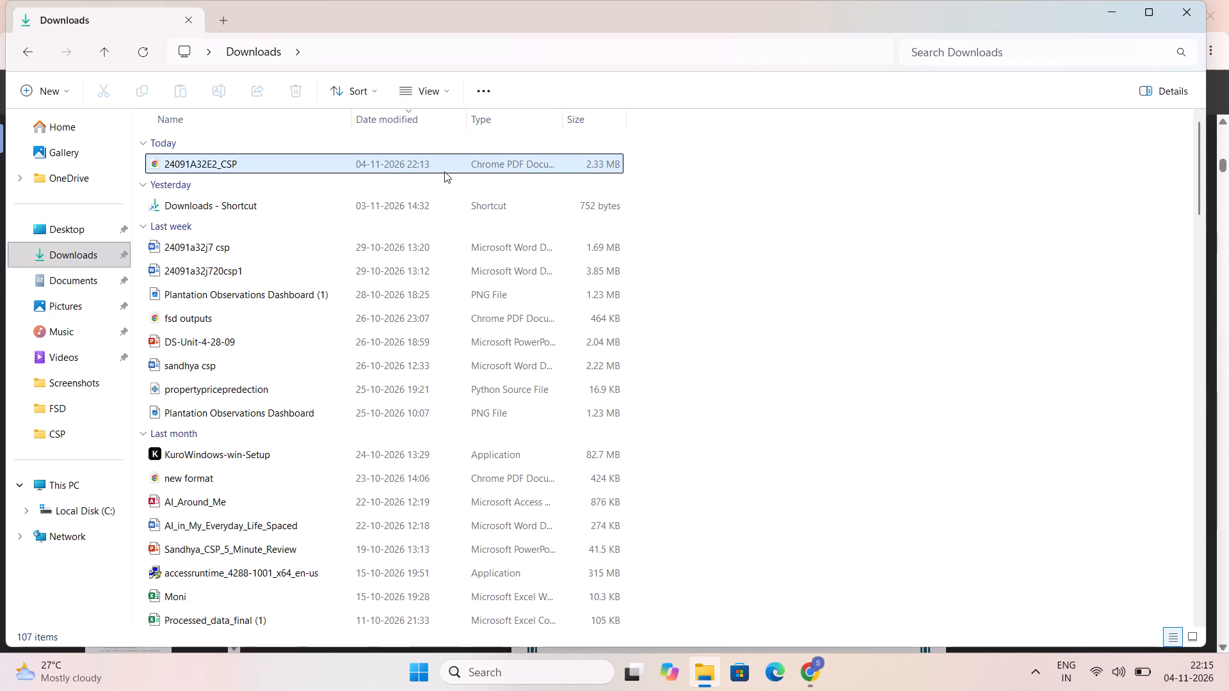
click(380, 206)
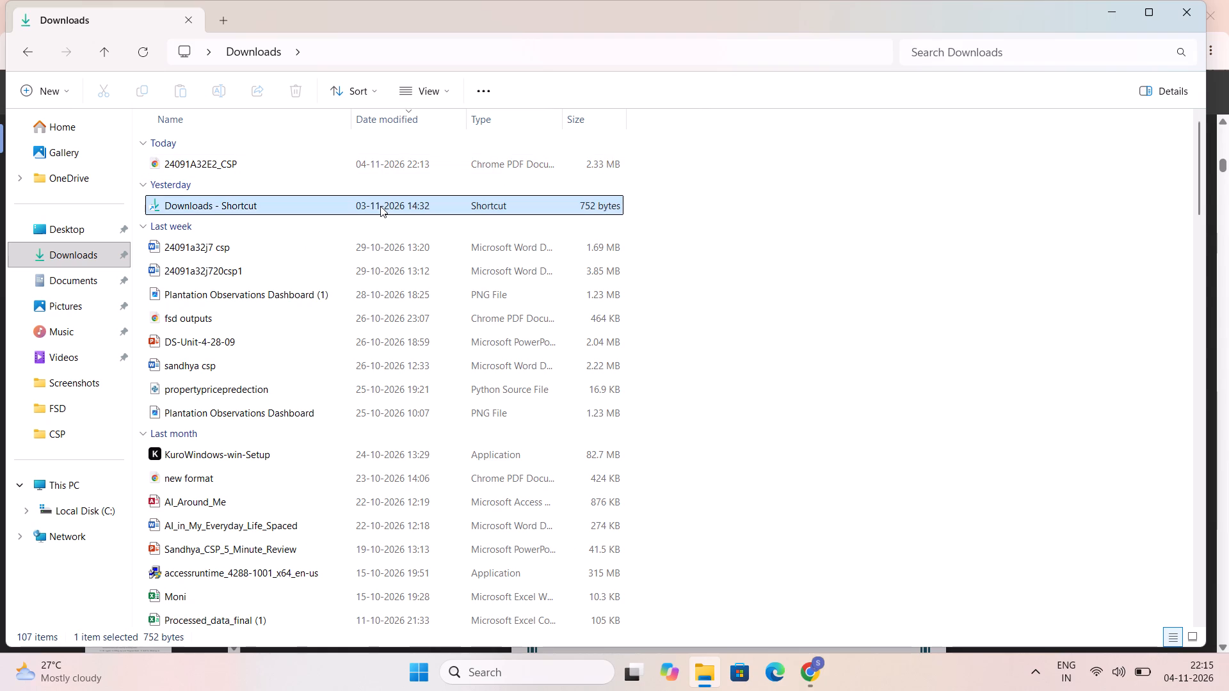
click(293, 96)
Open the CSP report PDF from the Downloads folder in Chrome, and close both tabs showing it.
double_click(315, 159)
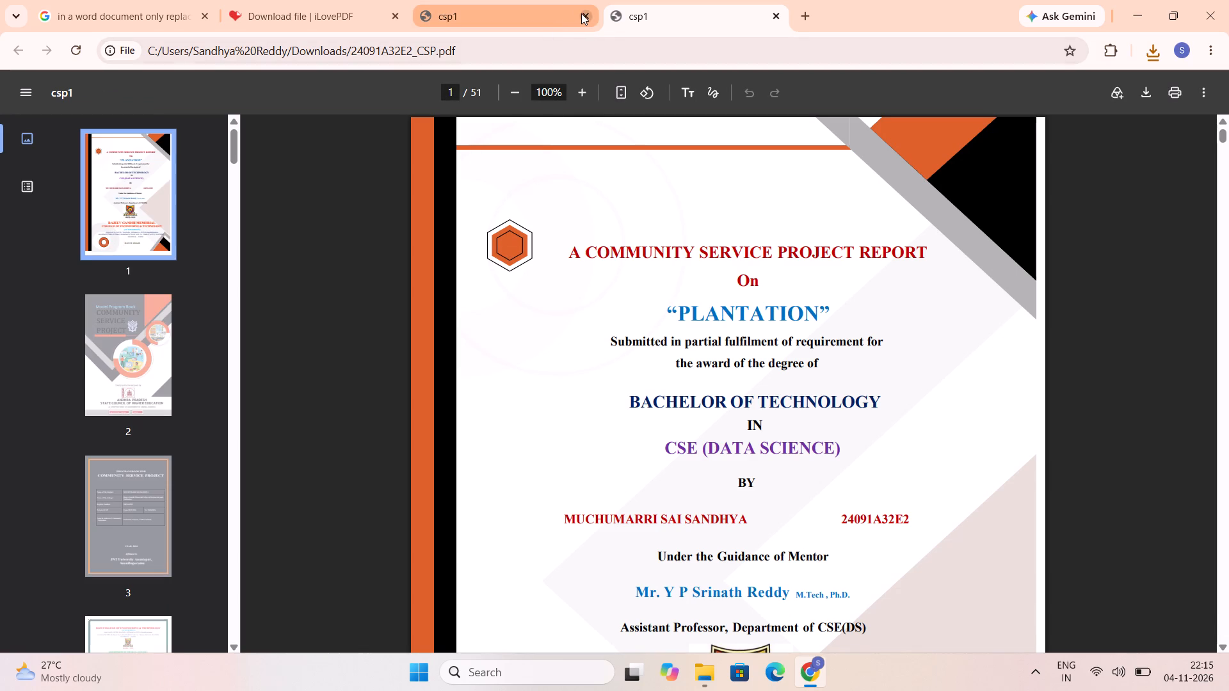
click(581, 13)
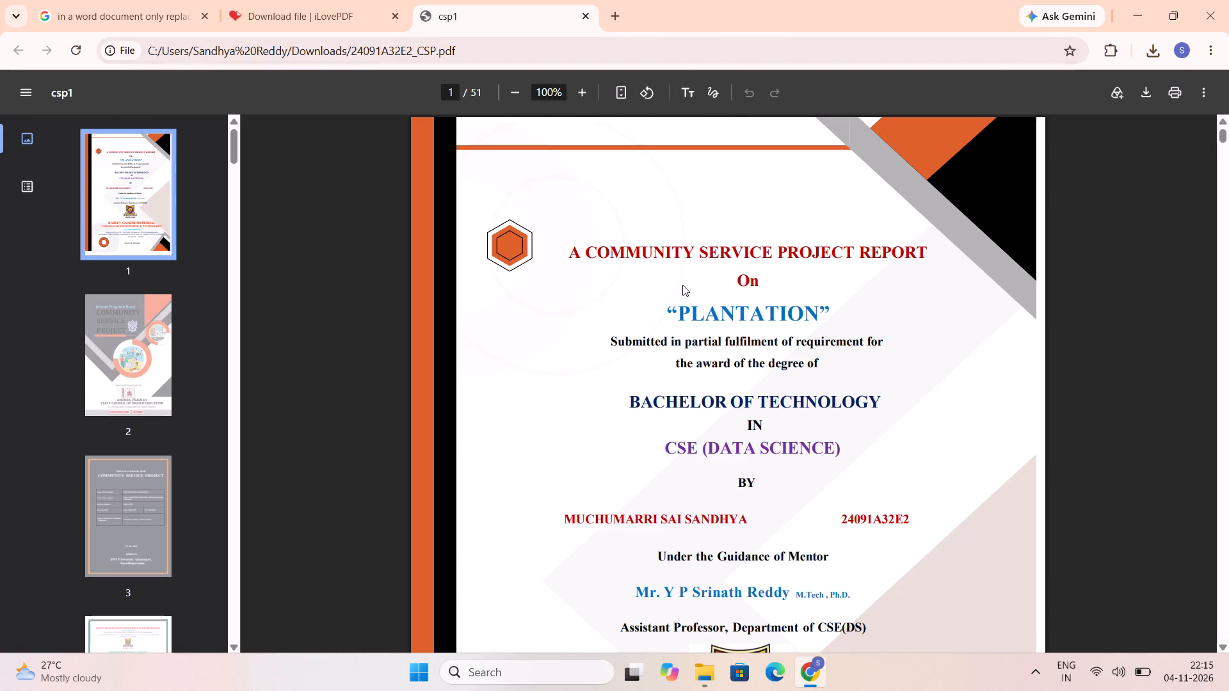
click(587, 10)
Search the web for "pdf editor" in a new tab and open the Adobe PDF Editor result.
click(428, 13)
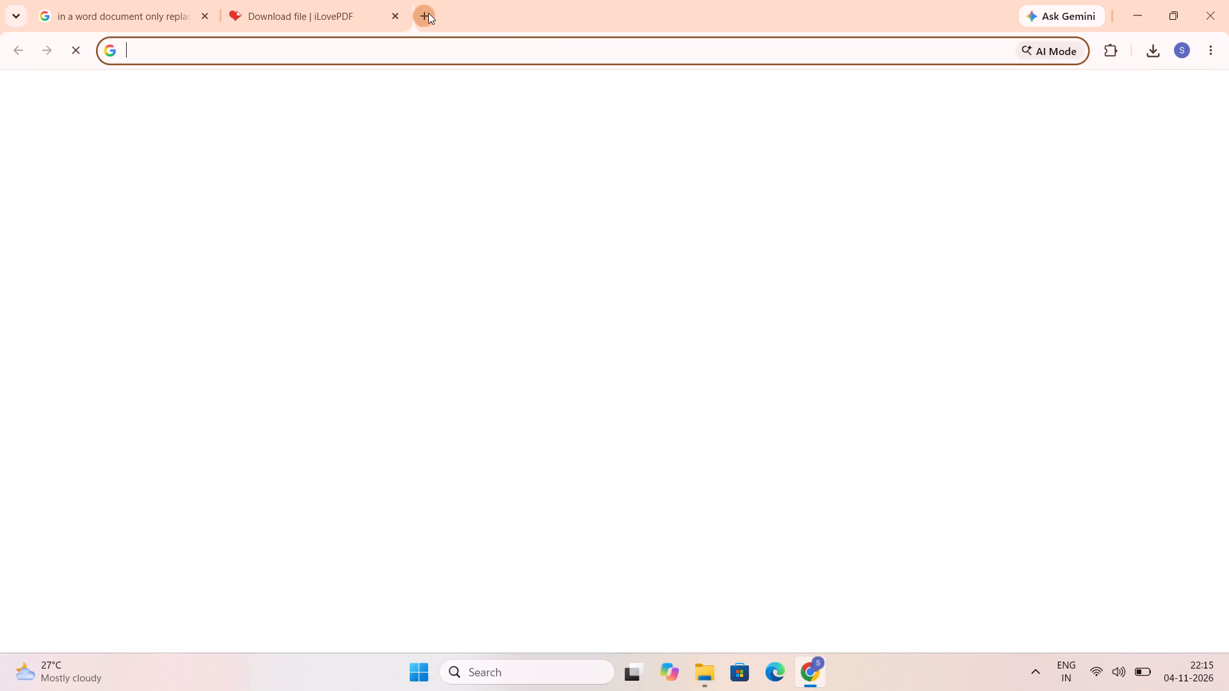
text(pdf)
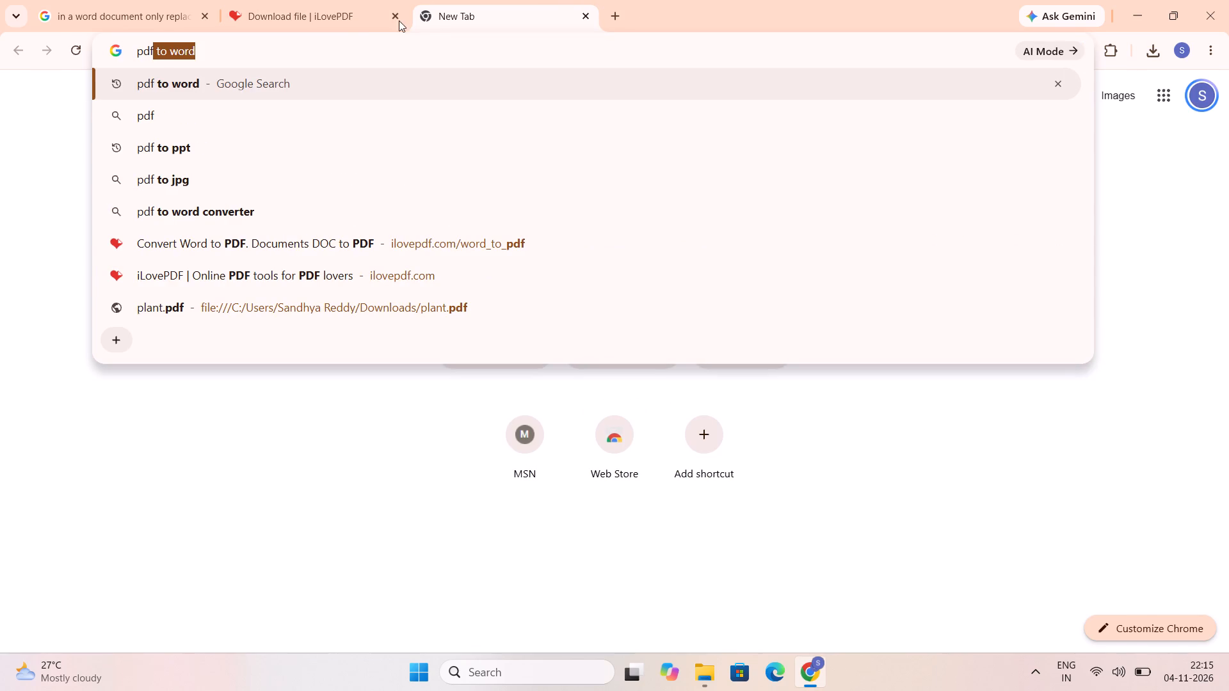
key(space)
text(editor)
key(Return)
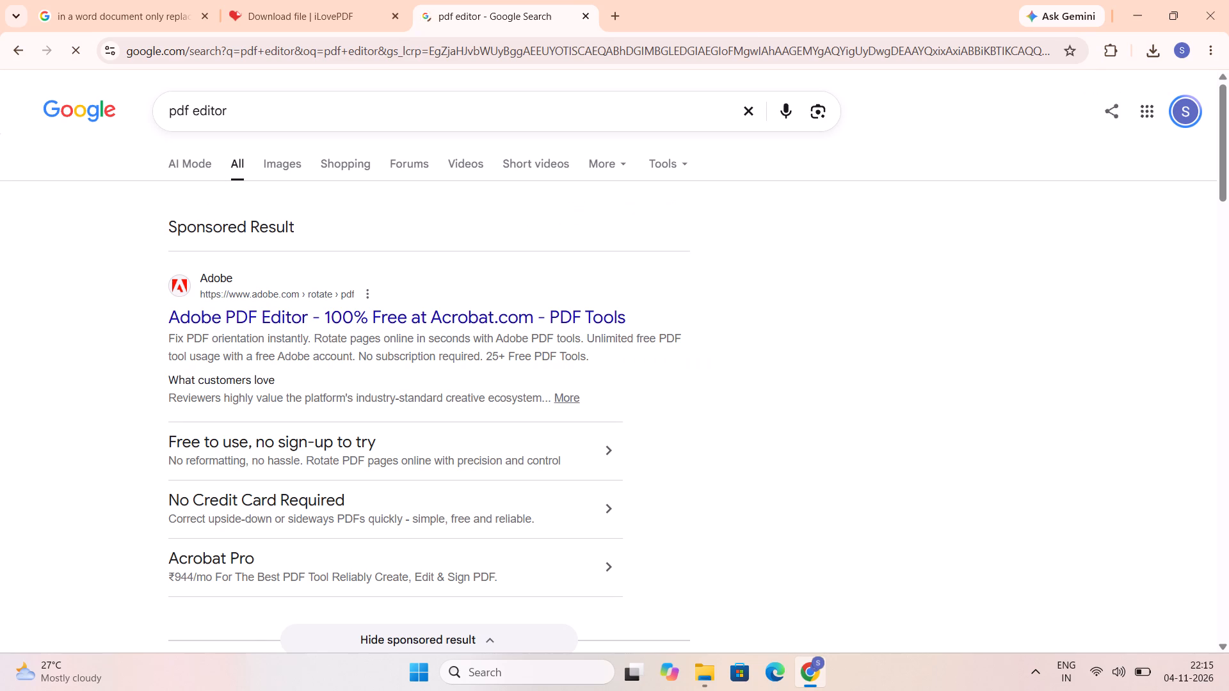
click(239, 316)
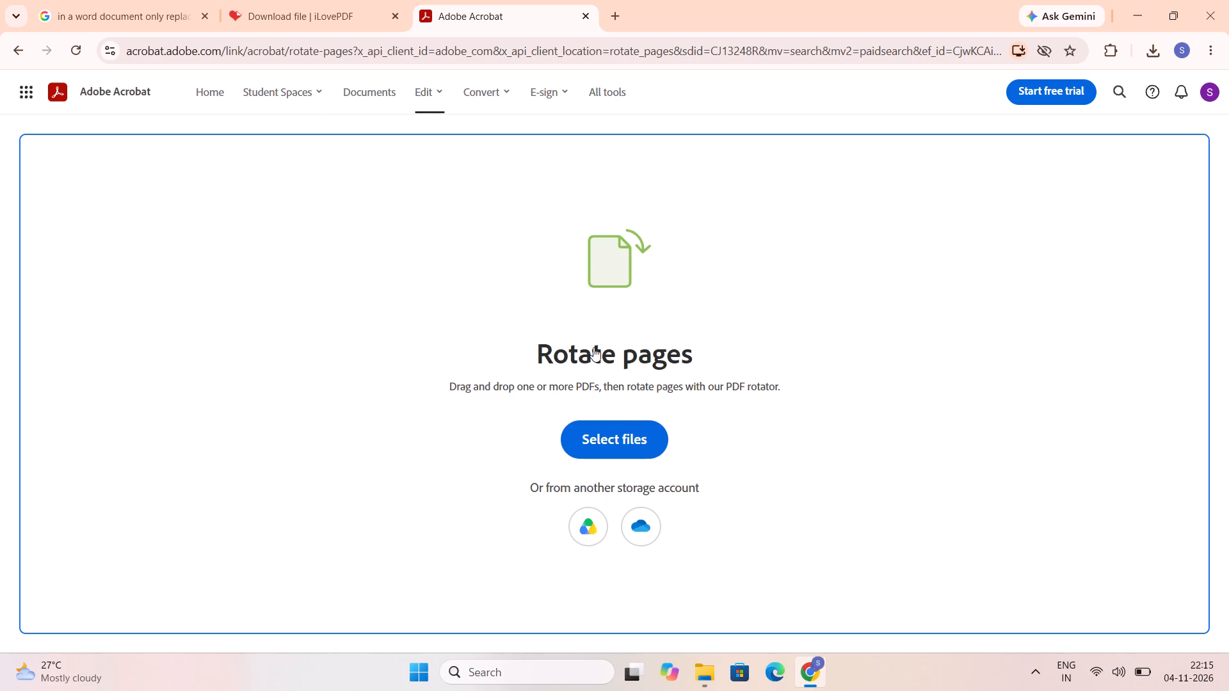
Load the CSP report PDF from the Downloads folder into Adobe Acrobat's Rotate pages tool.
click(623, 436)
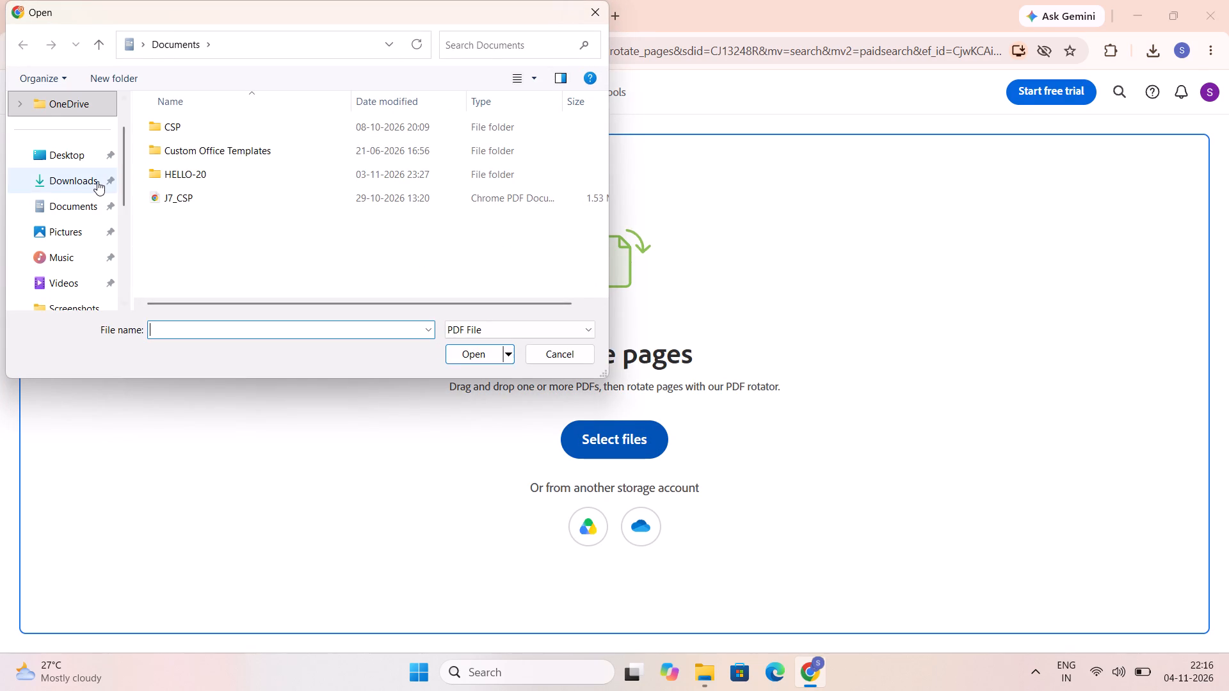
double_click(97, 181)
double_click(189, 144)
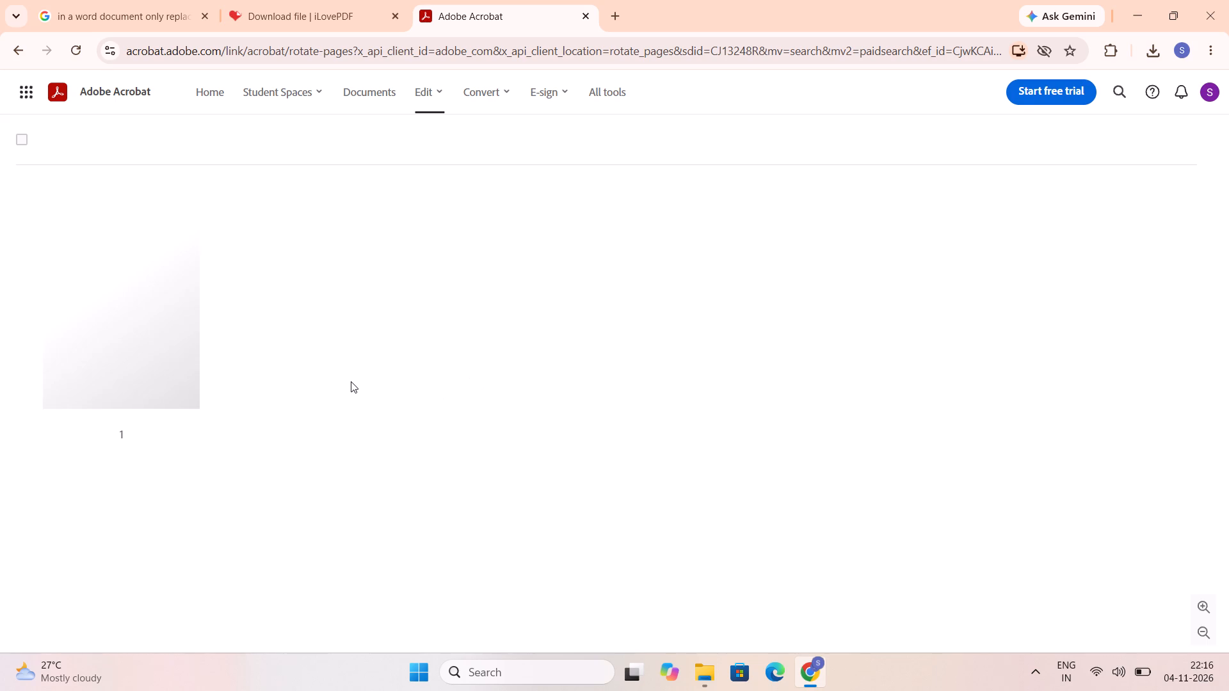
Delete the certificate page, page 4, from the loaded report.
scroll(351, 381, down, 2)
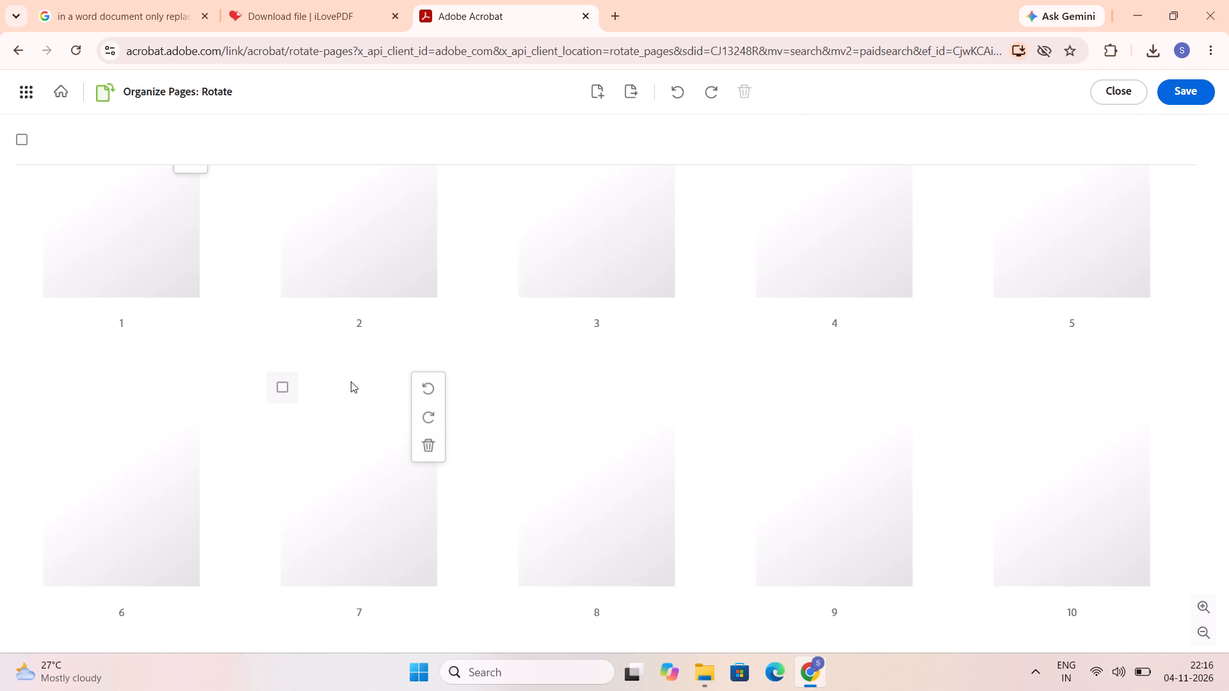
scroll(503, 290, up, 1)
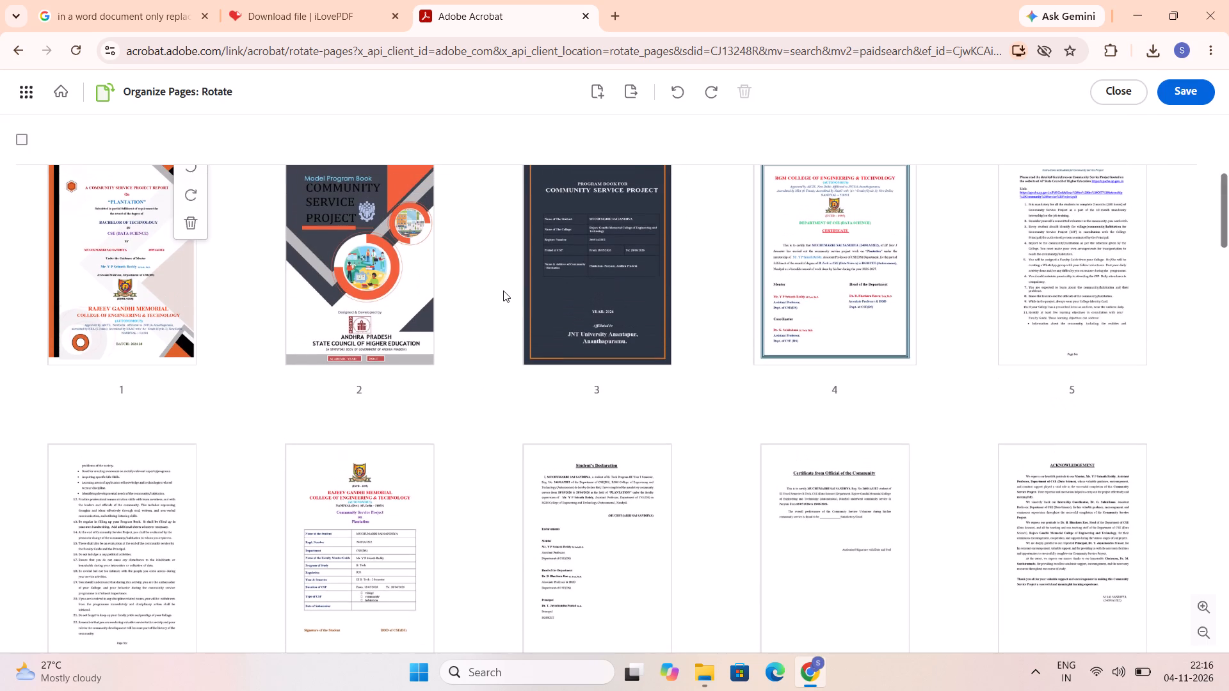
scroll(717, 288, up, 2)
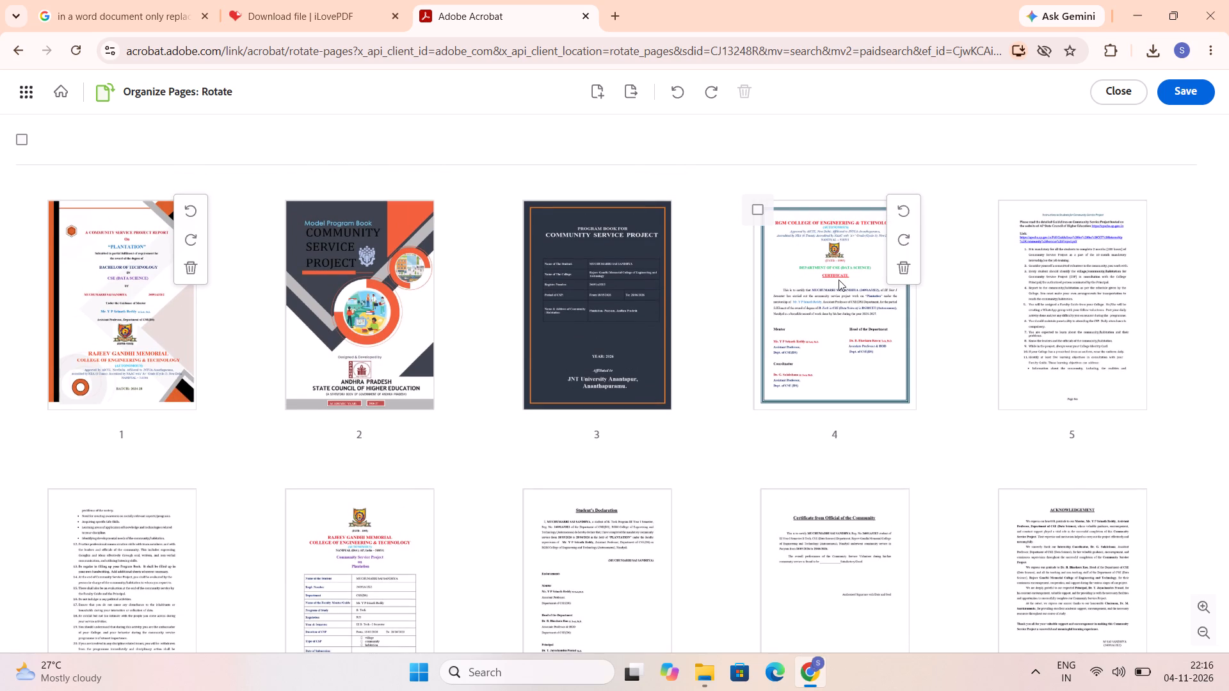
click(841, 283)
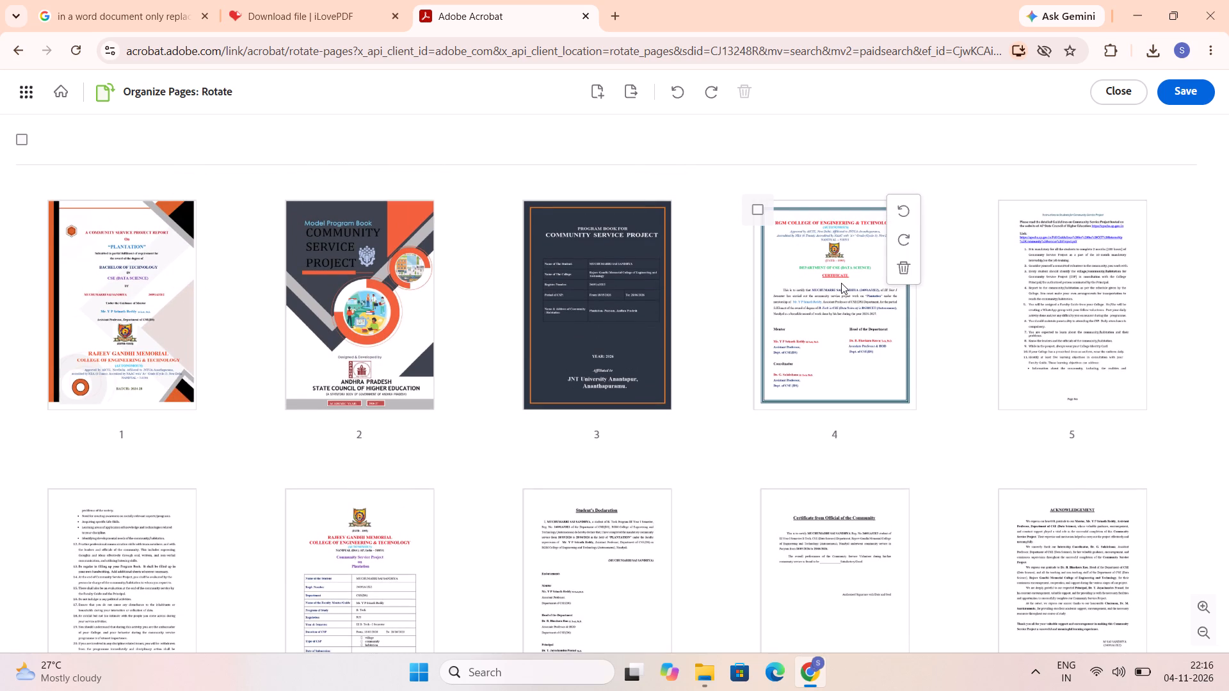
click(903, 276)
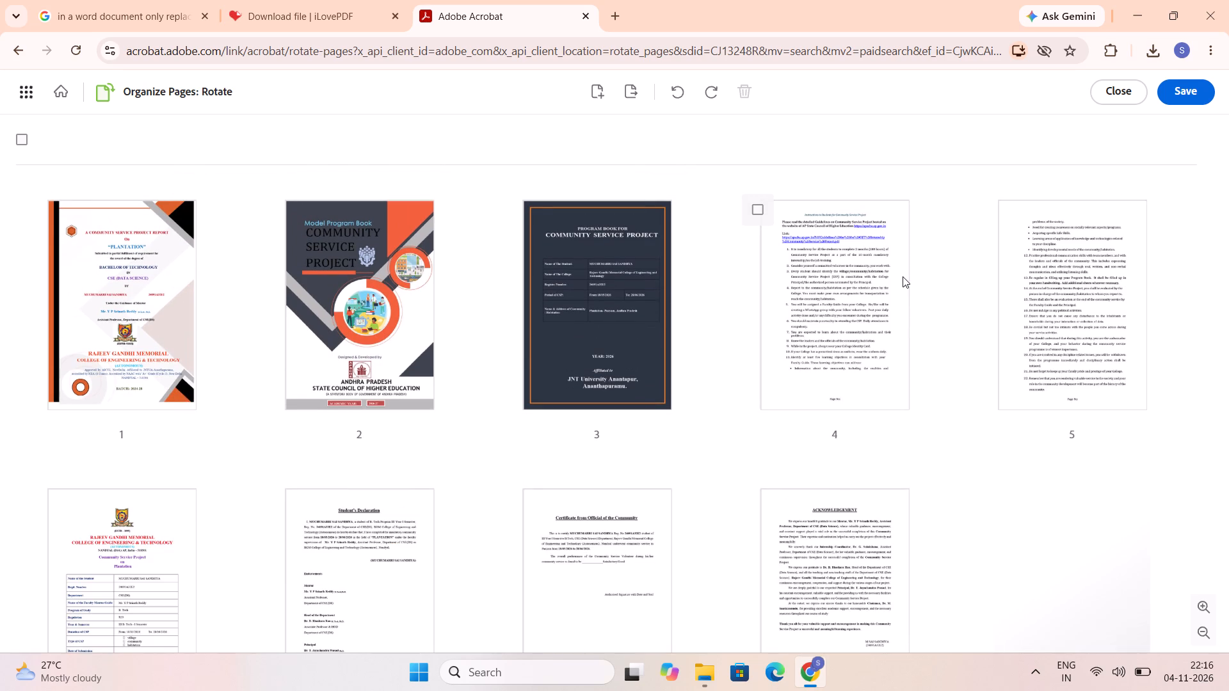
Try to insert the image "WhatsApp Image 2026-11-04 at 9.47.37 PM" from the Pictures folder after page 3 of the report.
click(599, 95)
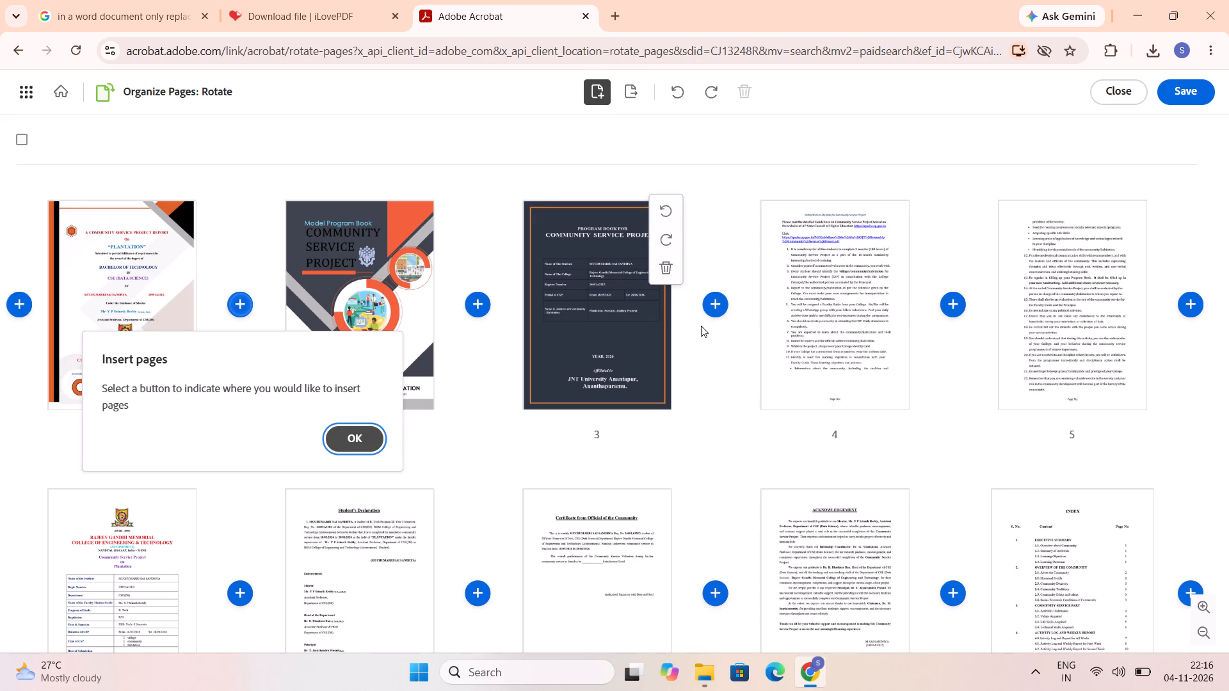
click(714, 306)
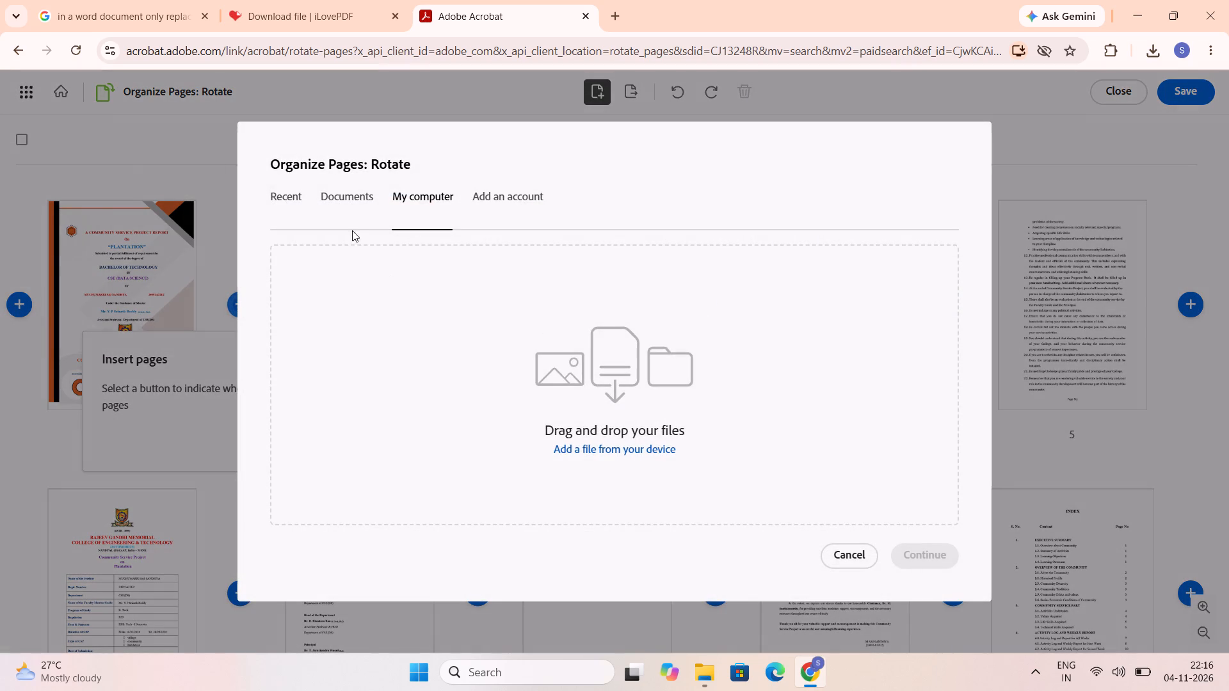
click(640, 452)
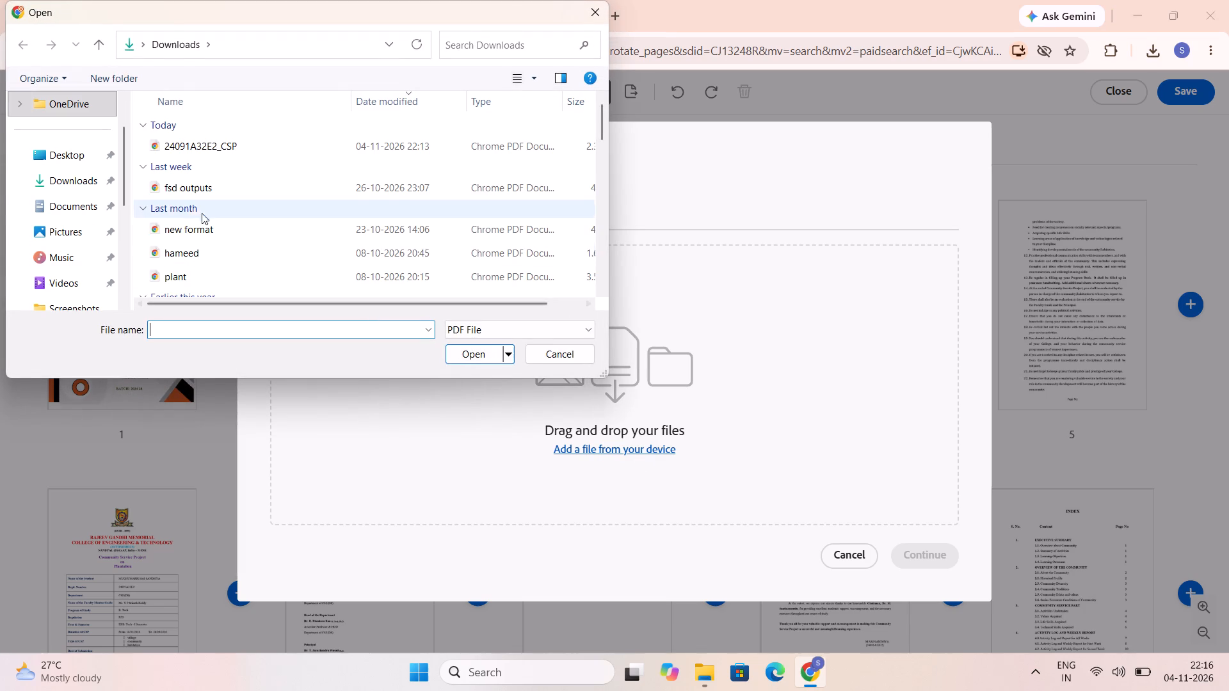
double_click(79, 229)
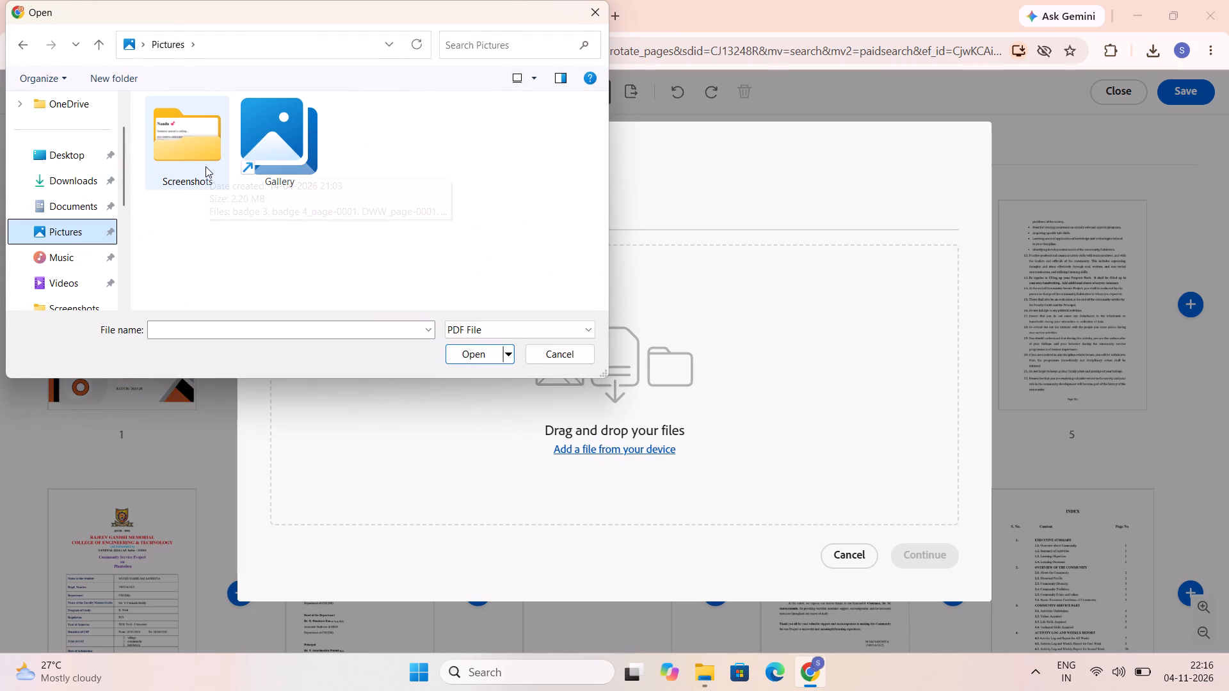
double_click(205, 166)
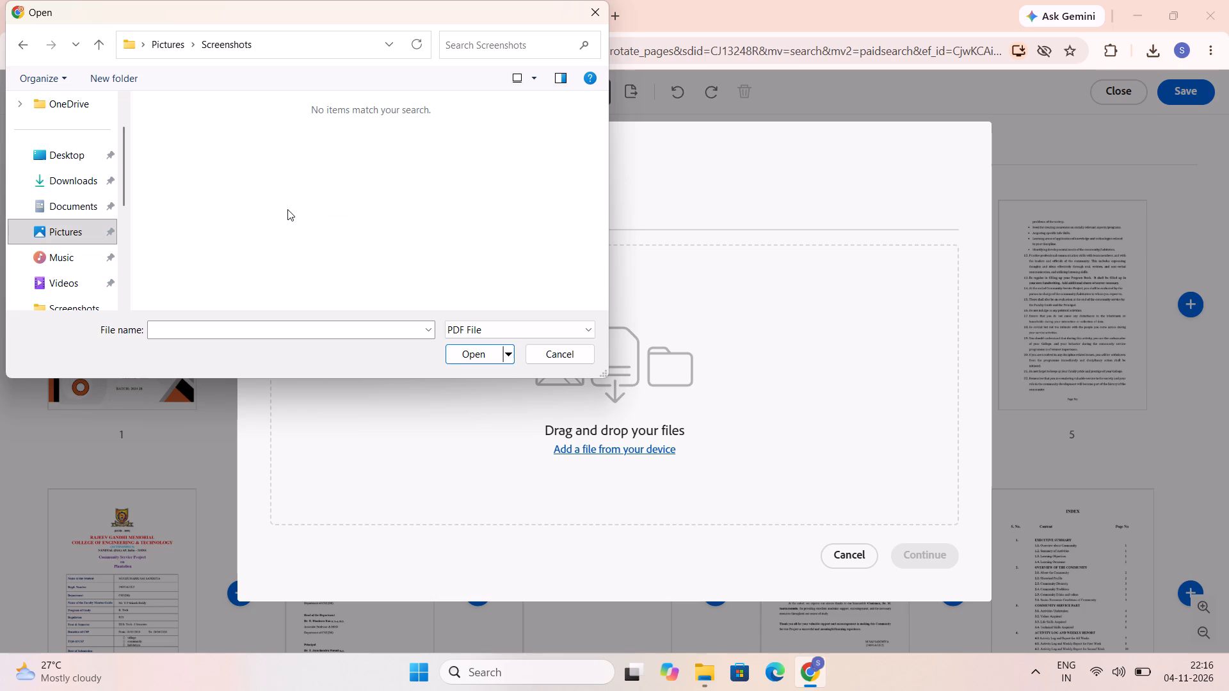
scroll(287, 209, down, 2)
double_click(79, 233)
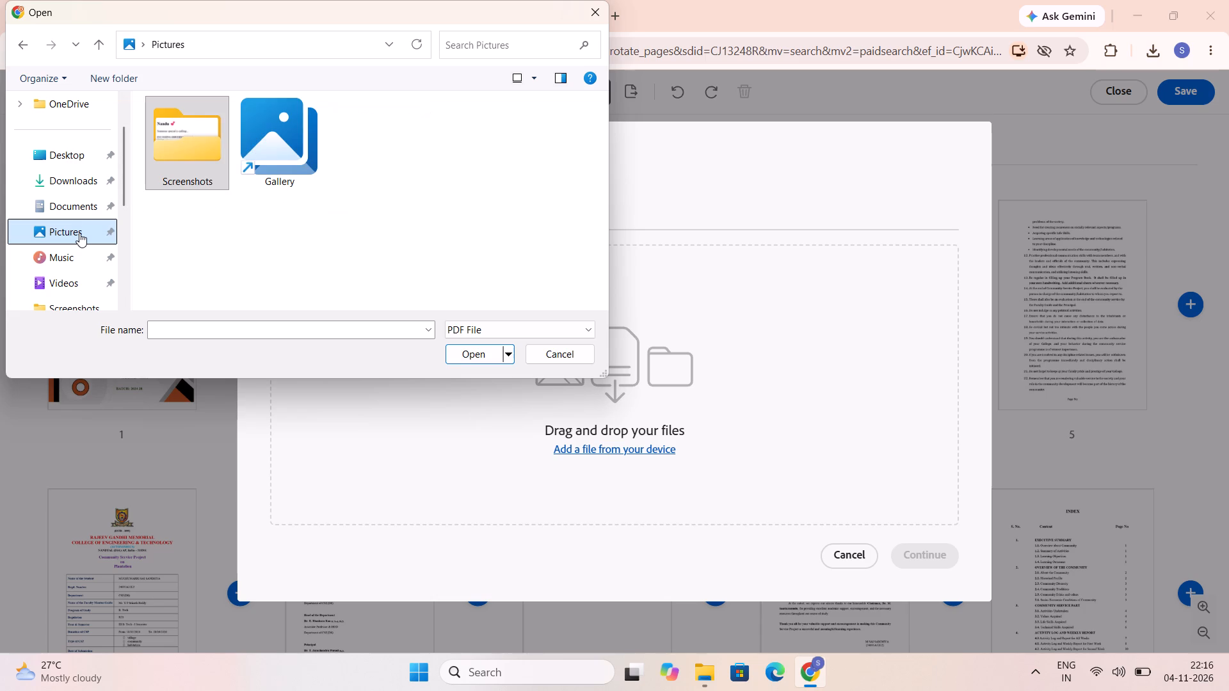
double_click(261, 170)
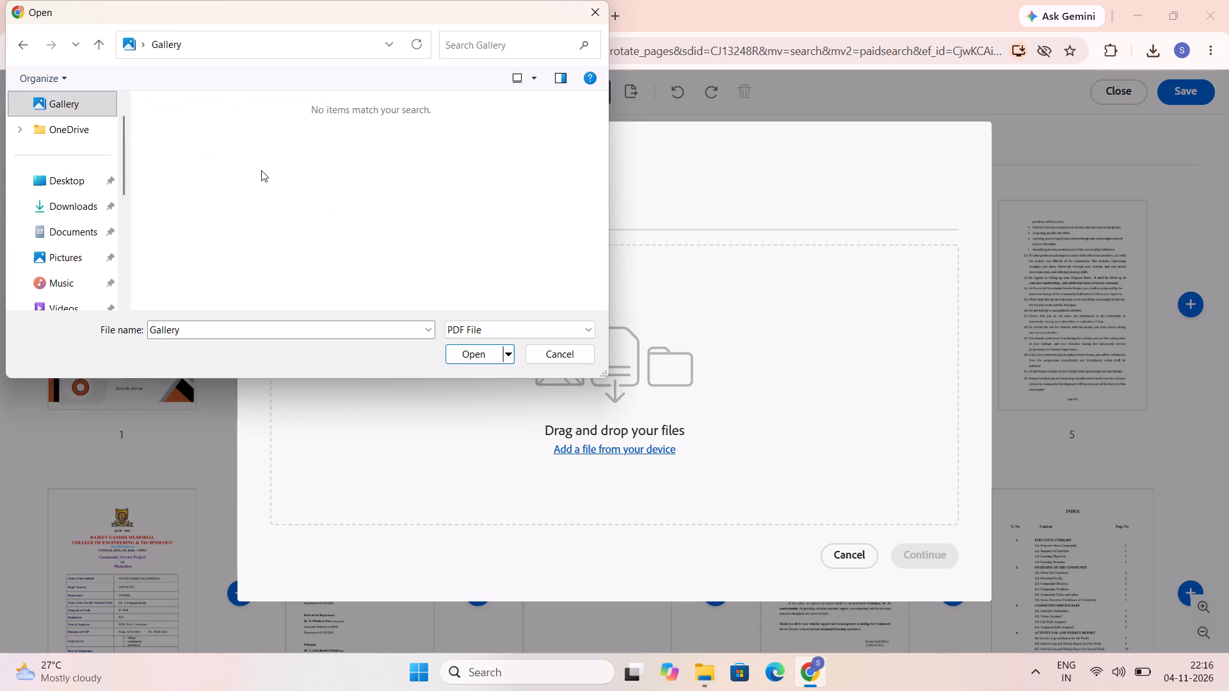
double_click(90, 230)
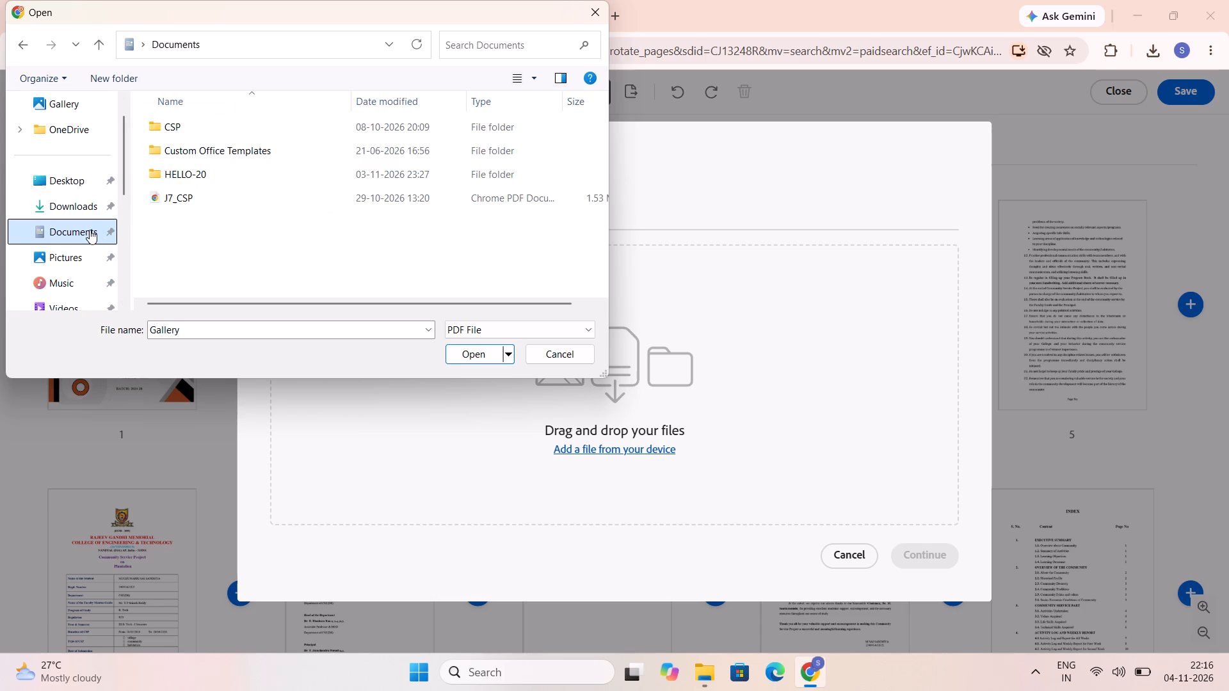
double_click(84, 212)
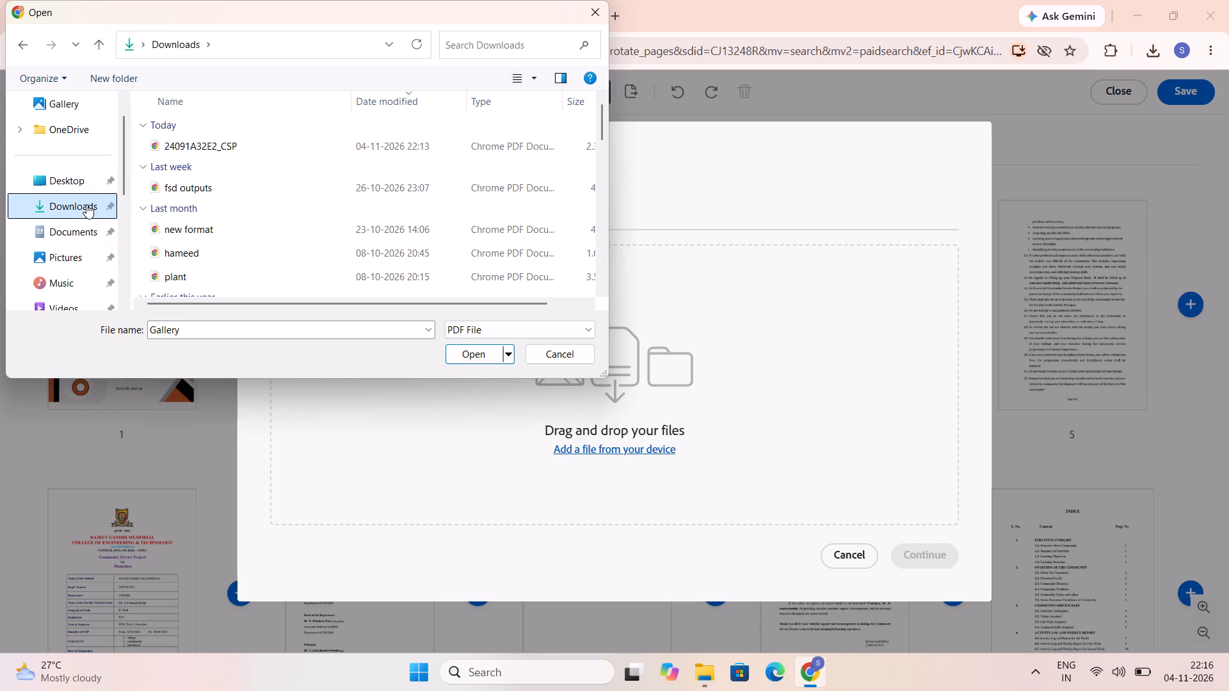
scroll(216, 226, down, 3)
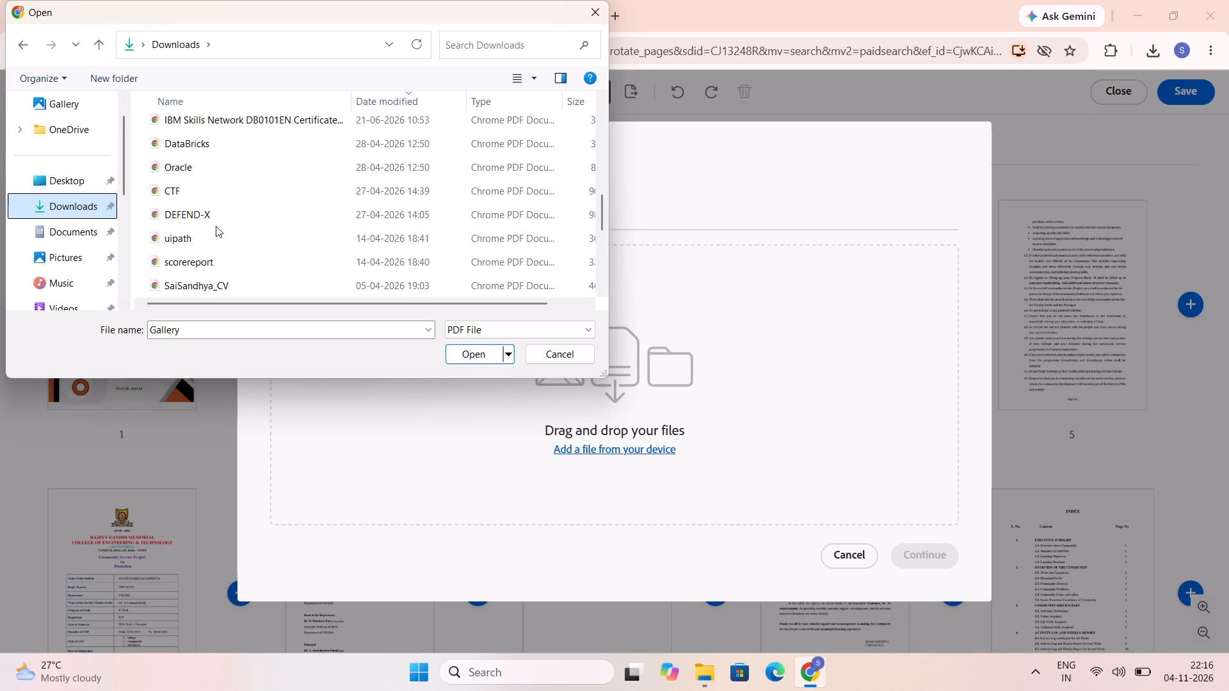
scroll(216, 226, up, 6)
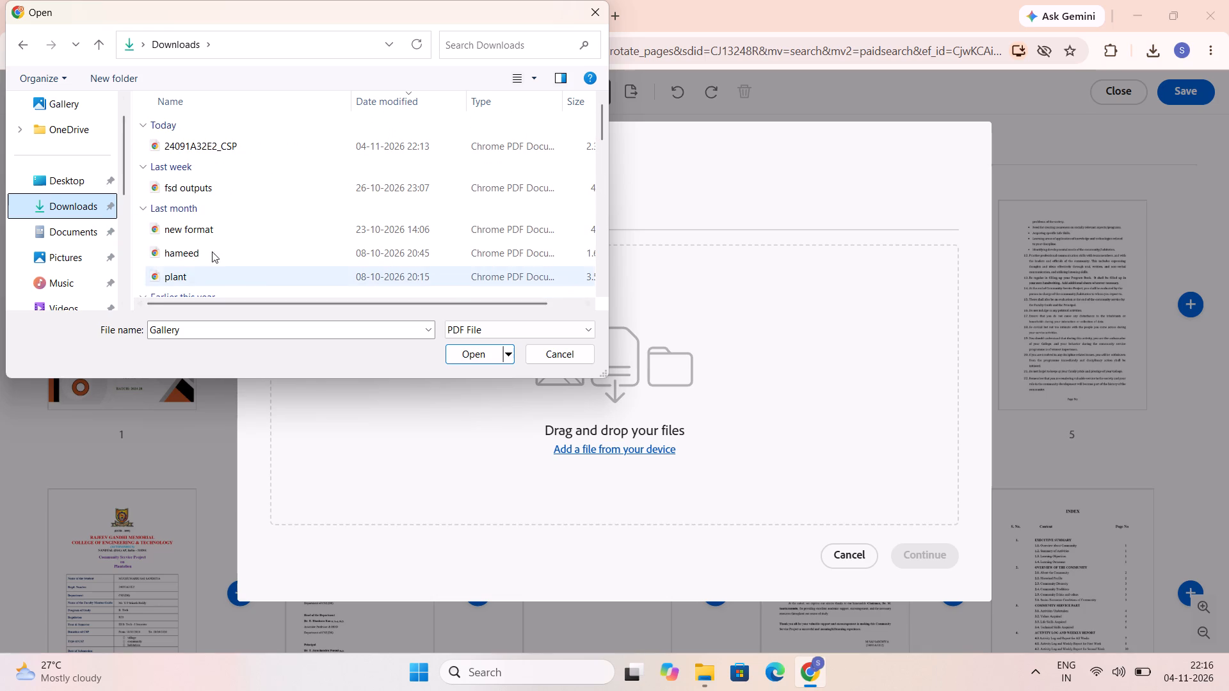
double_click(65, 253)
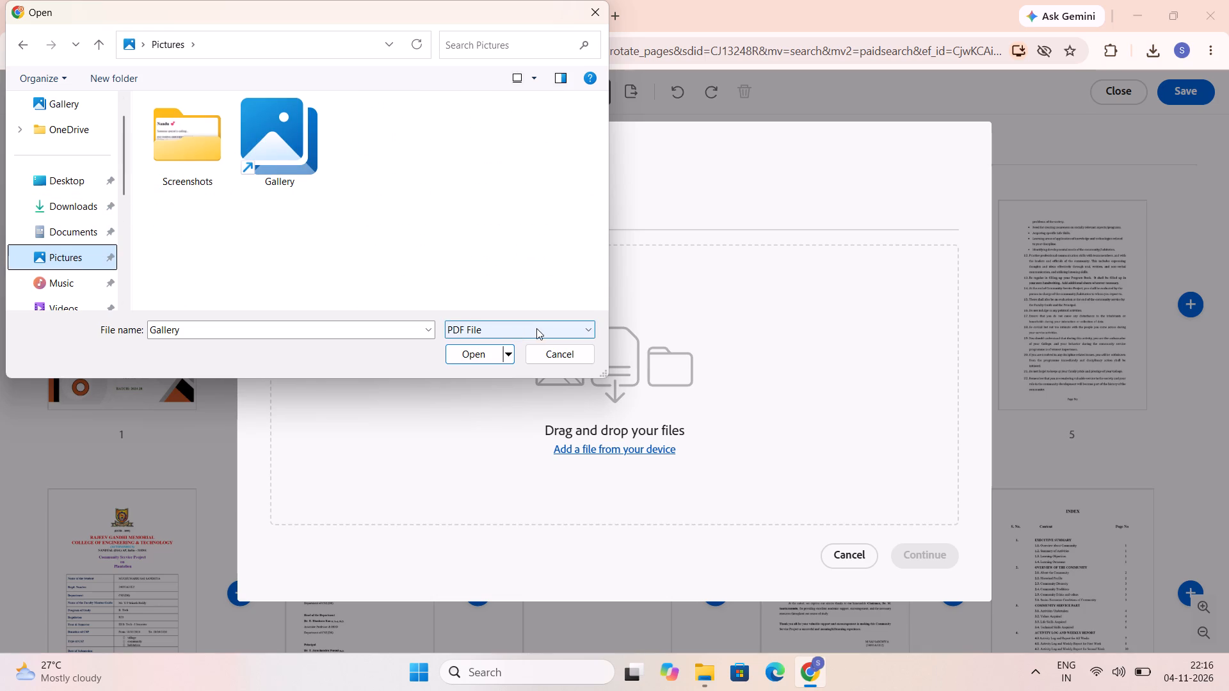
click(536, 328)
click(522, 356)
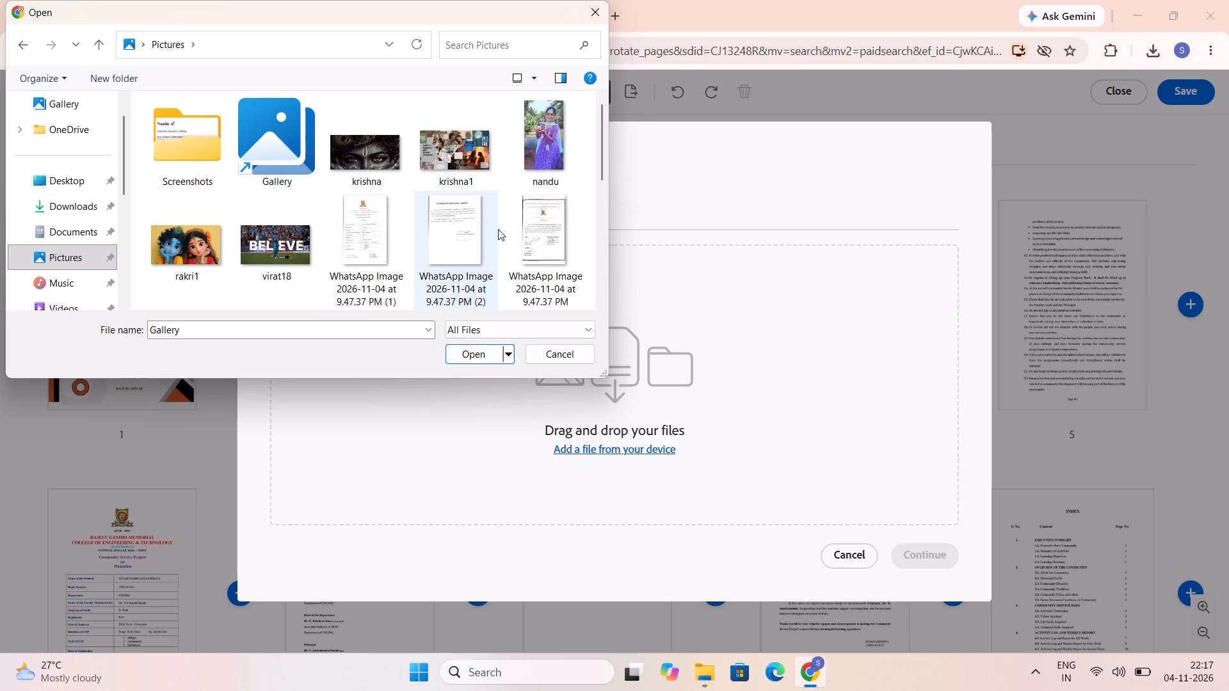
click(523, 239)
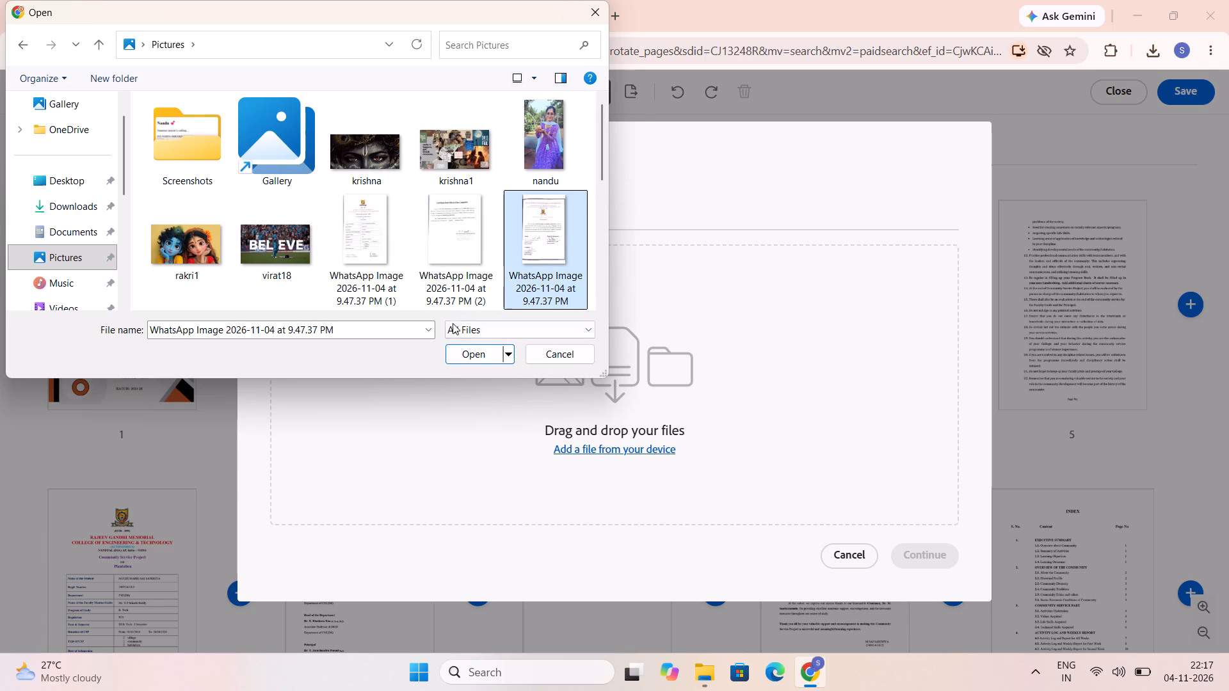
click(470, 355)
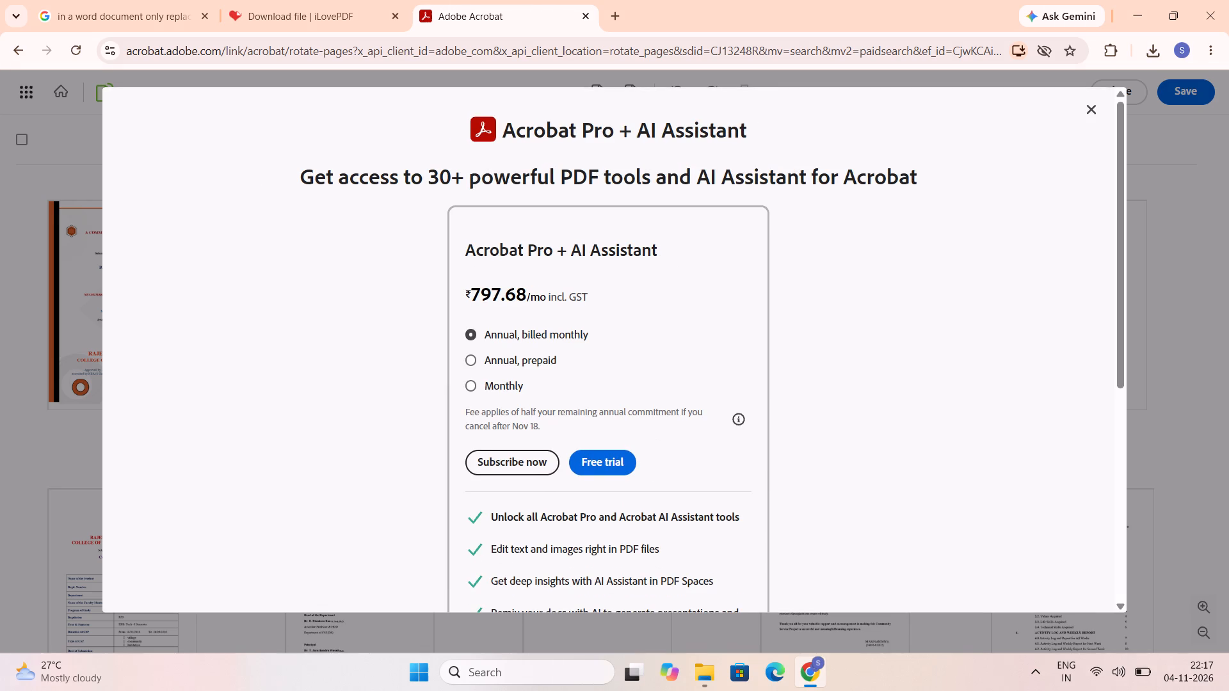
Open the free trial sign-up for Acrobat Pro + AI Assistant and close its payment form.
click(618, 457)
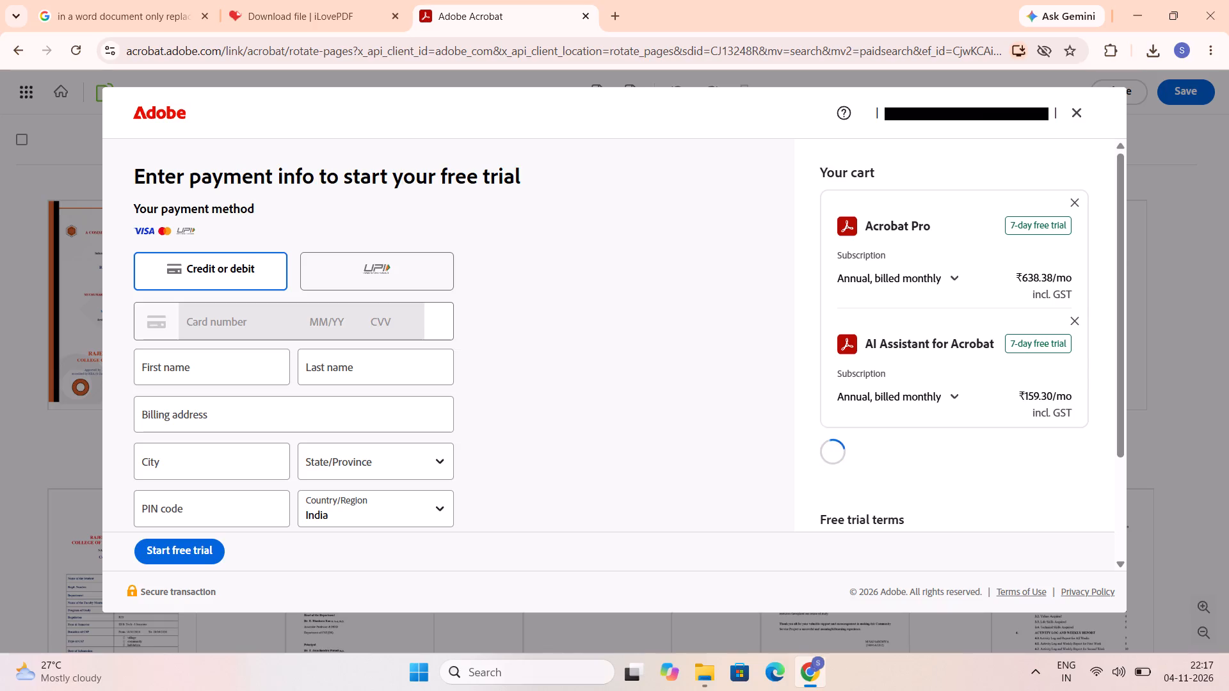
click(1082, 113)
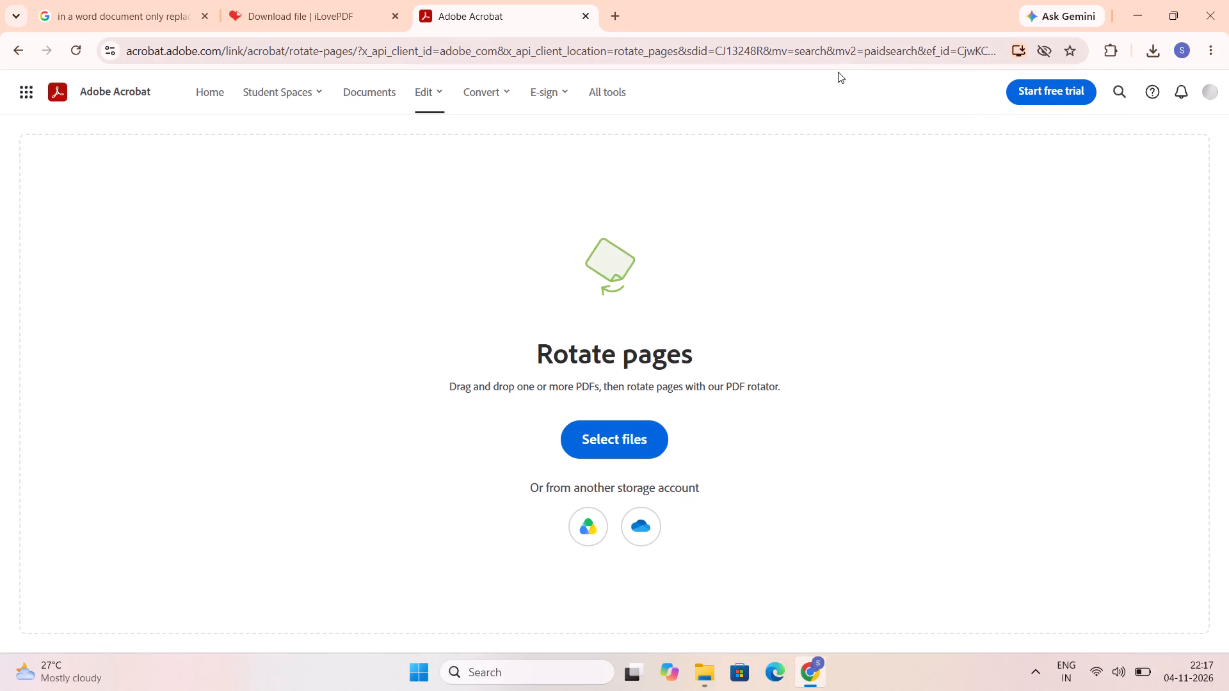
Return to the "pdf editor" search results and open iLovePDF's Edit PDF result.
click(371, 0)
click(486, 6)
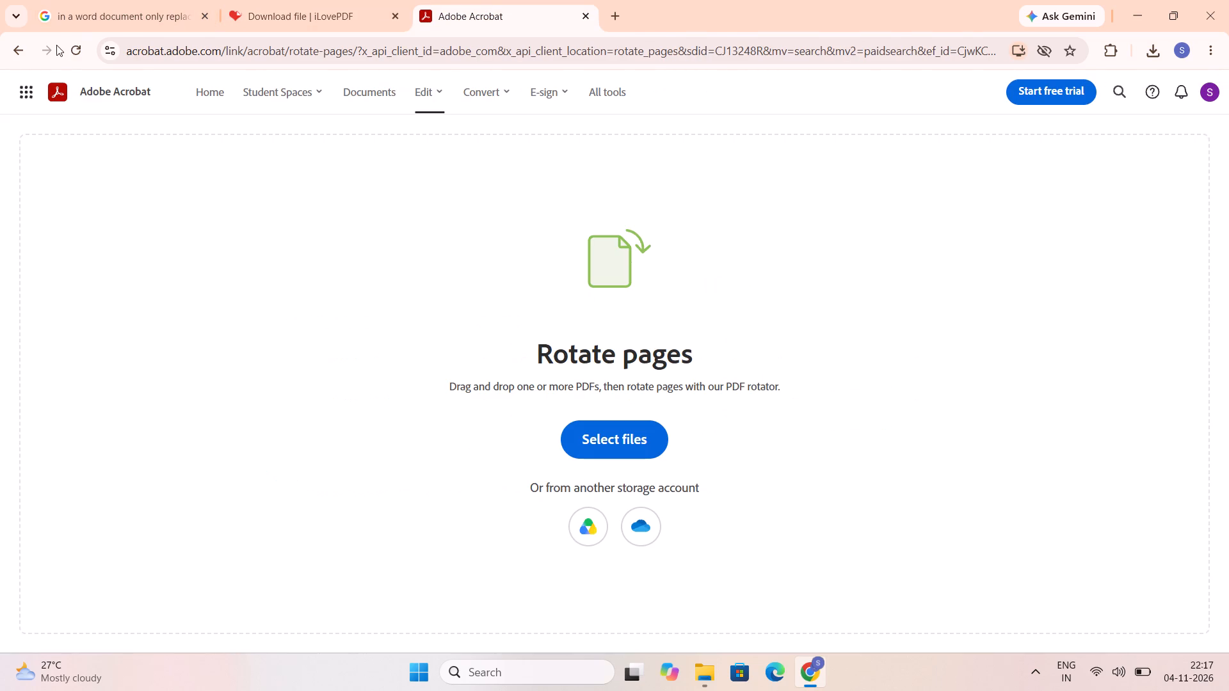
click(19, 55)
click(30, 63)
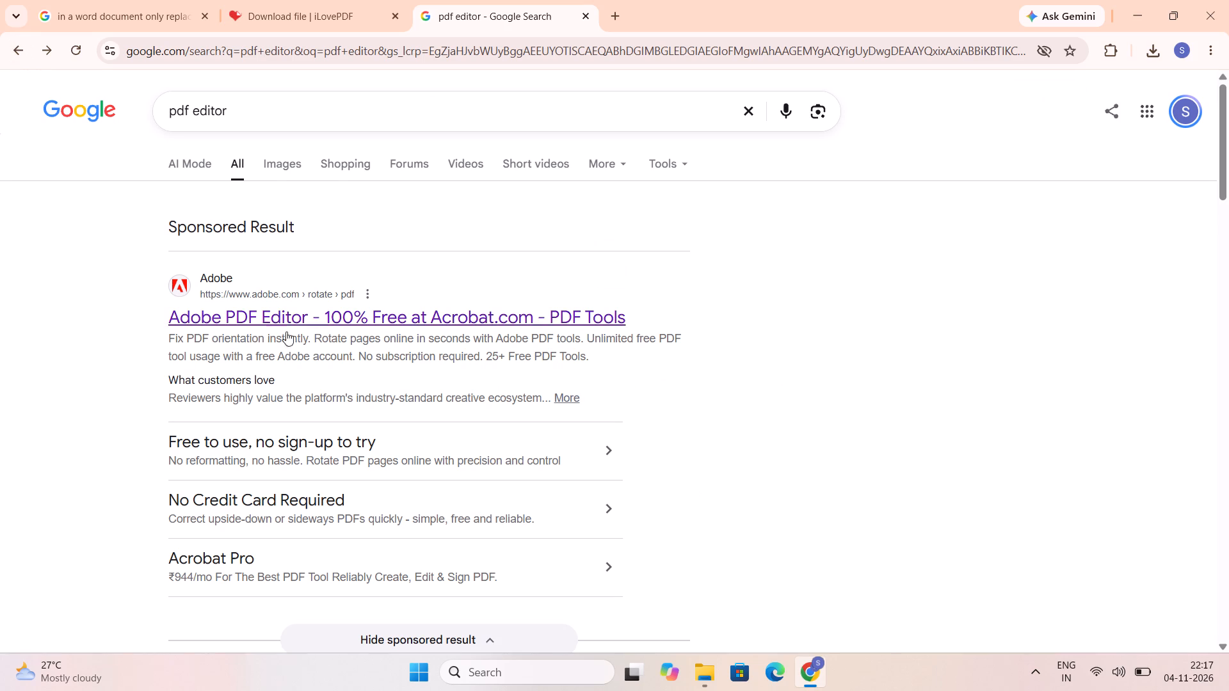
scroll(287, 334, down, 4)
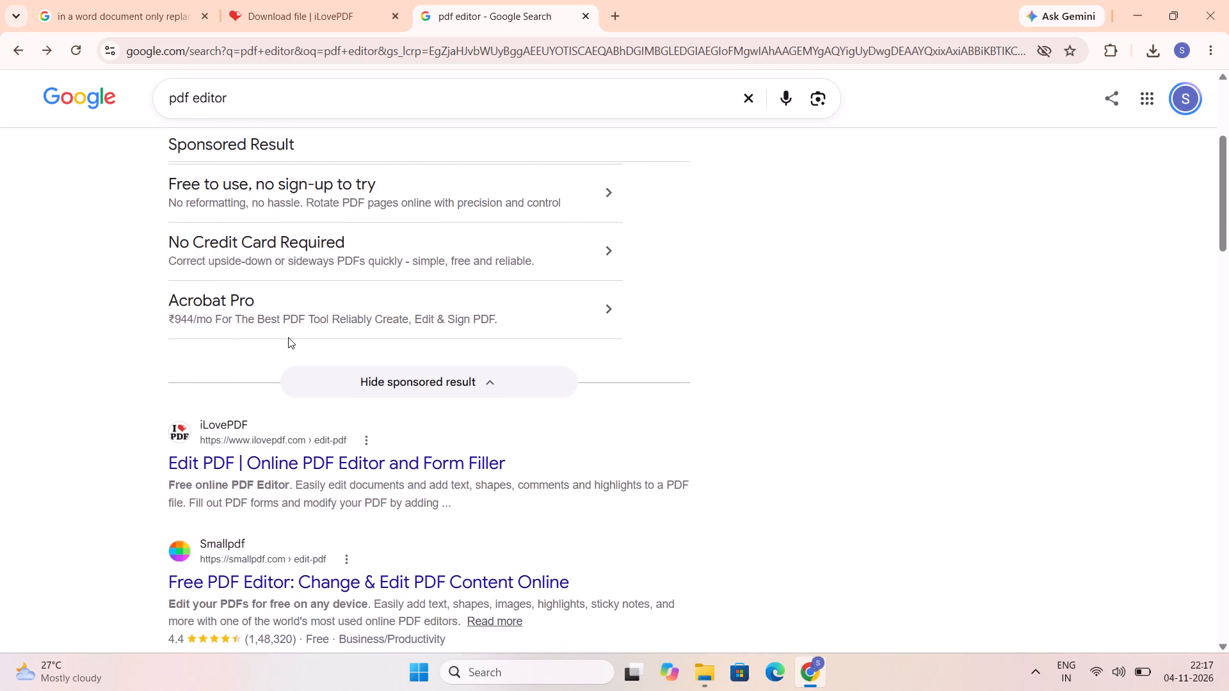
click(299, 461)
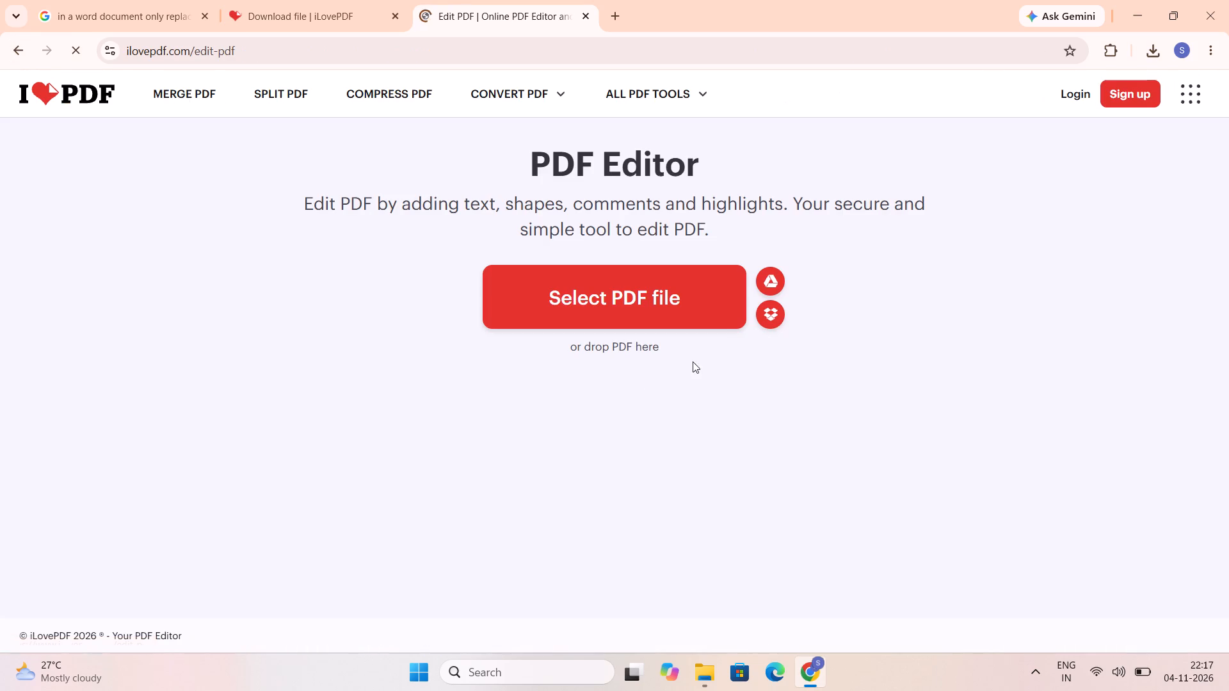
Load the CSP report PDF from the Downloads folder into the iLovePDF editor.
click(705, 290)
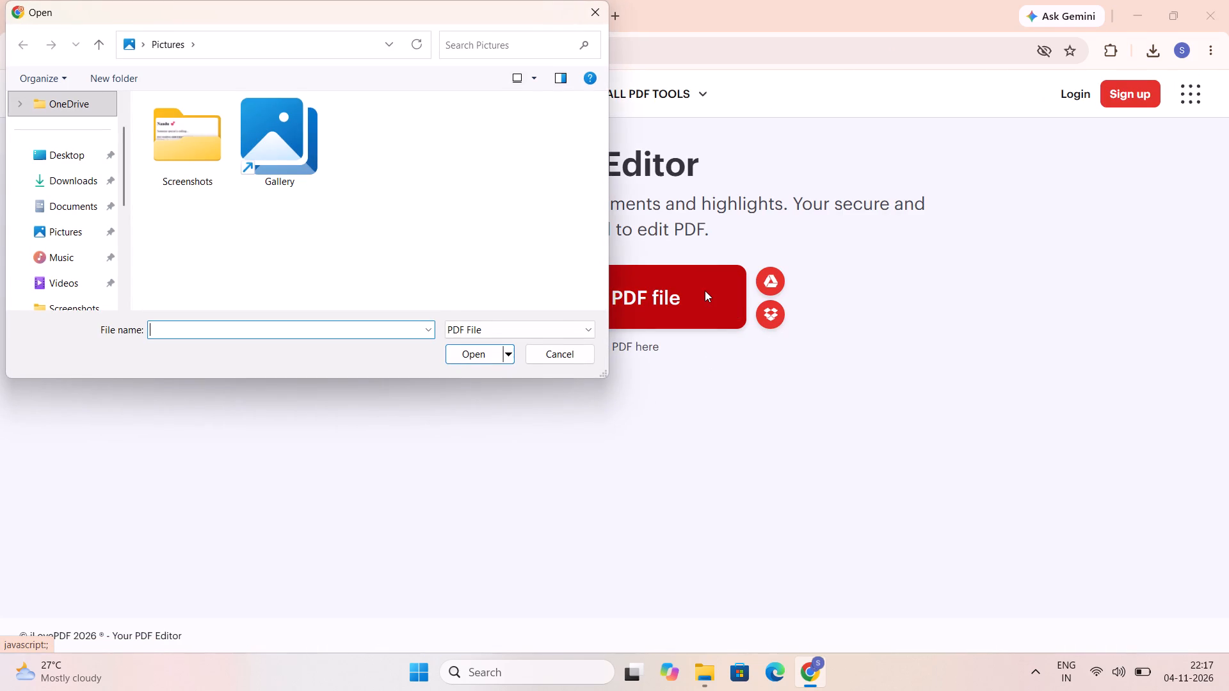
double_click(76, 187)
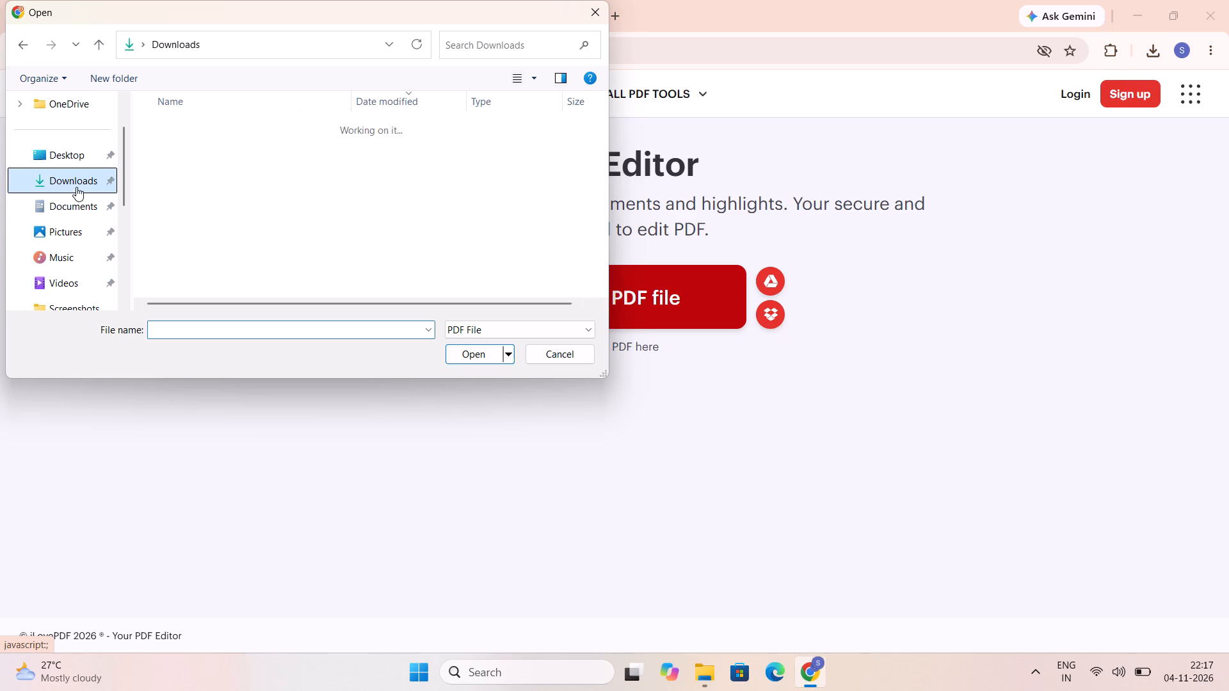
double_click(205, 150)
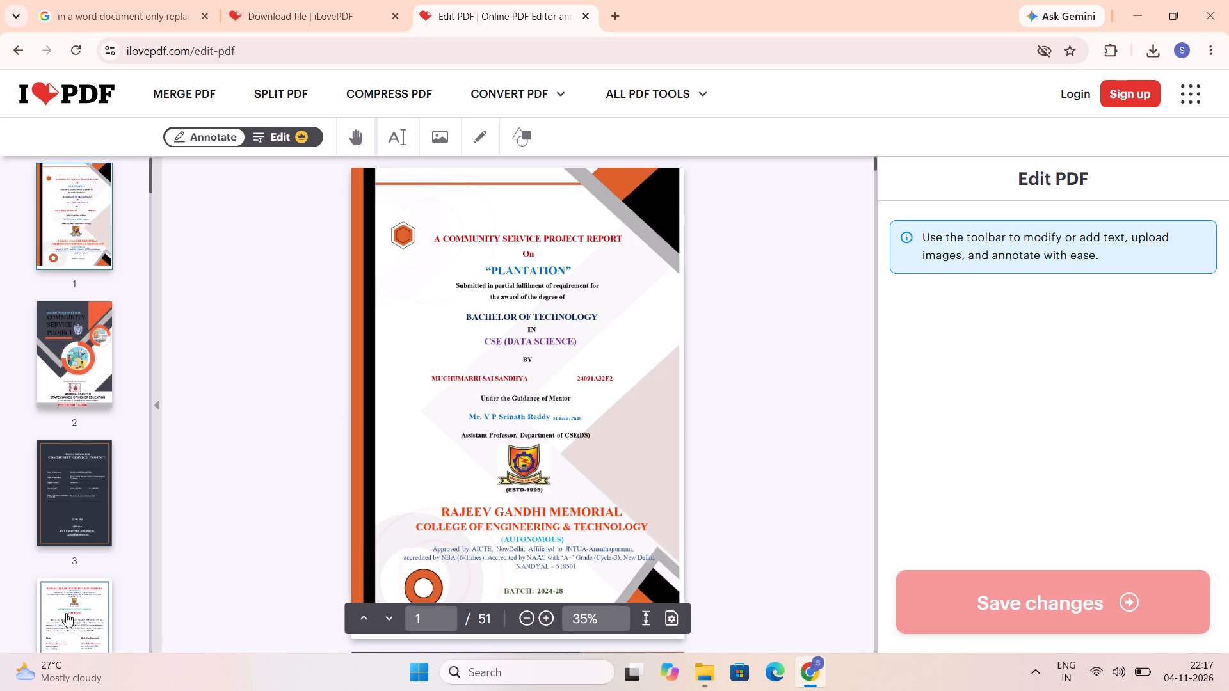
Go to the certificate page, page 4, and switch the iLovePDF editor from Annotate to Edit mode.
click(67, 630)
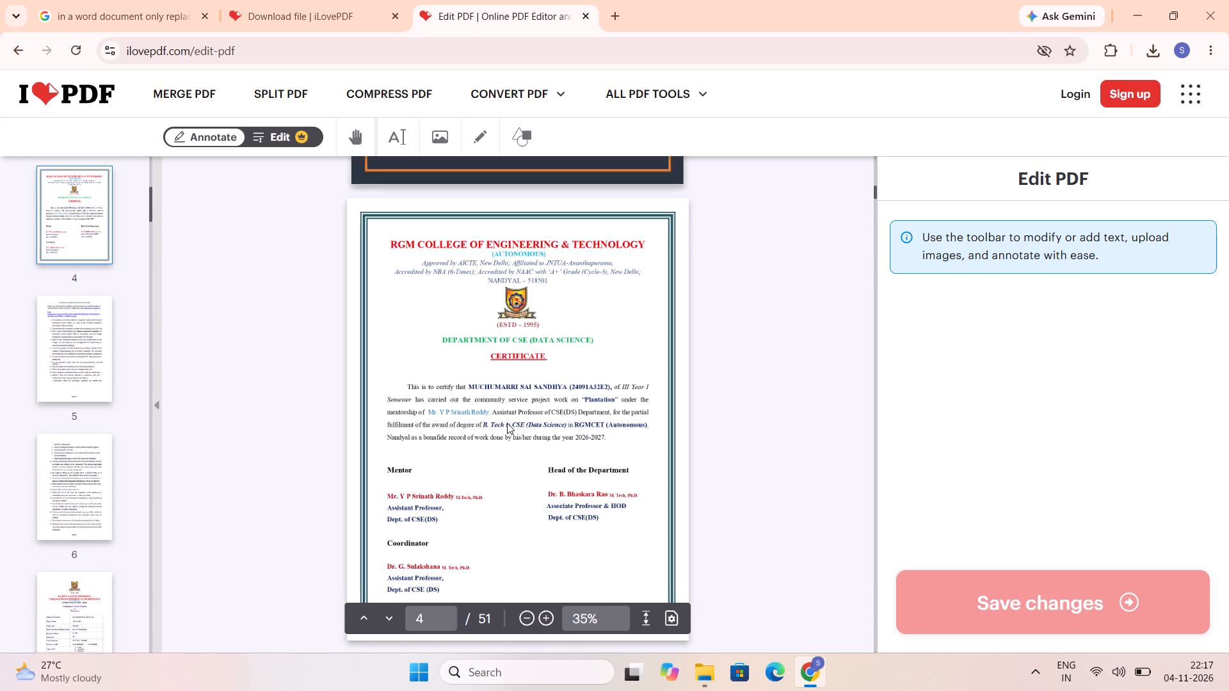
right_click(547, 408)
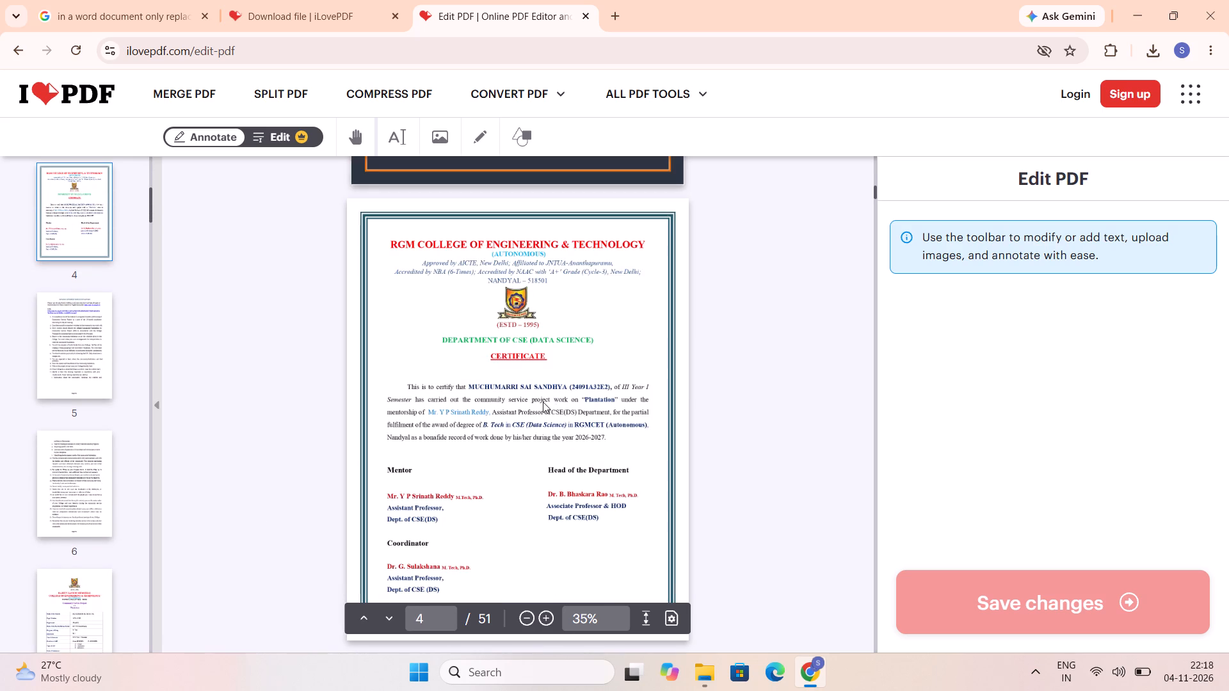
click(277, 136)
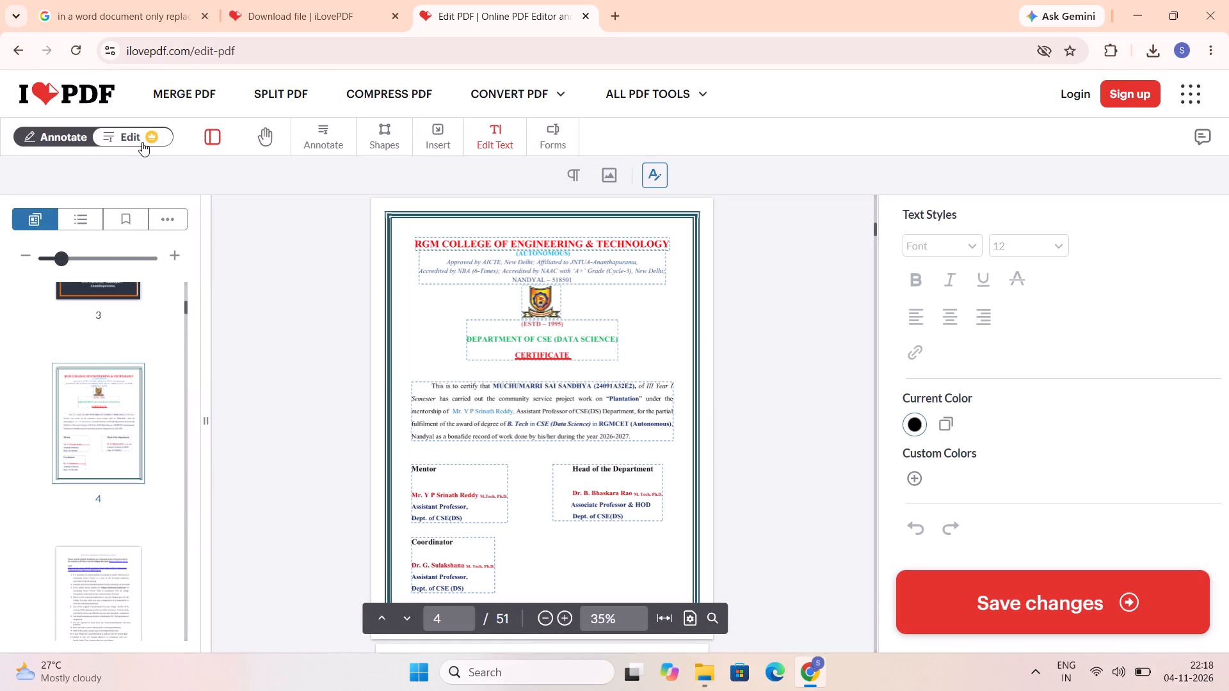
Return to the "pdf editor" search results and open the Sejda Editor from the AI Overview.
click(20, 41)
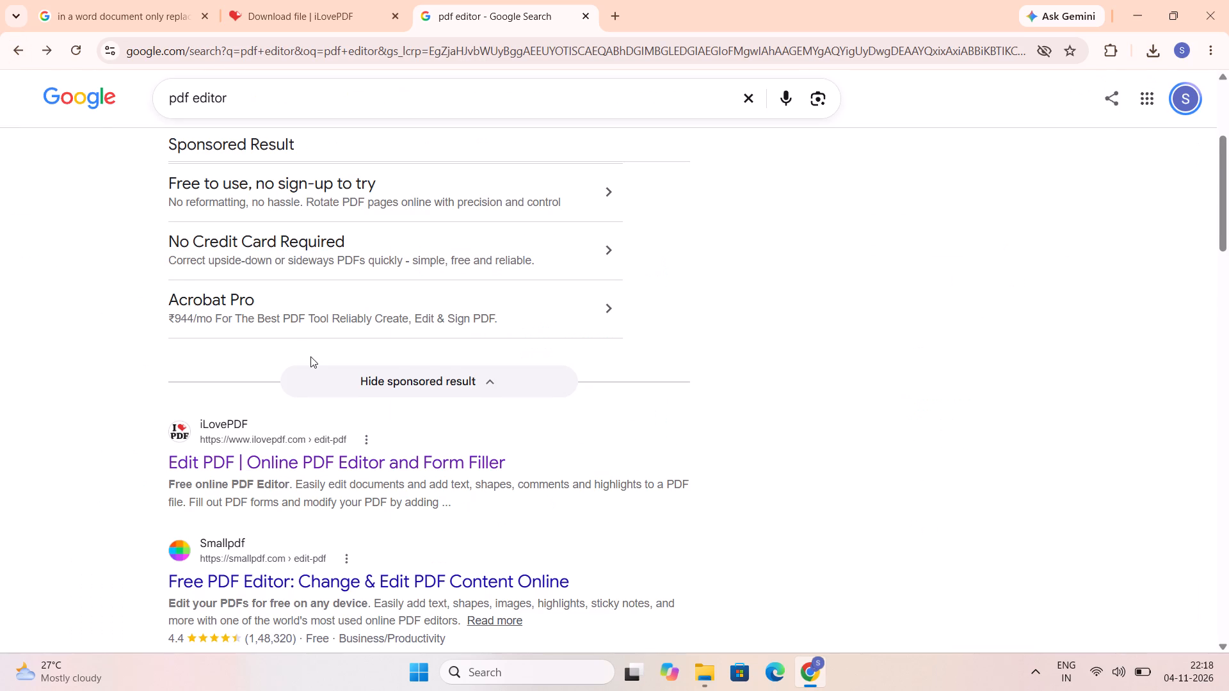
scroll(311, 358, down, 2)
scroll(312, 490, down, 2)
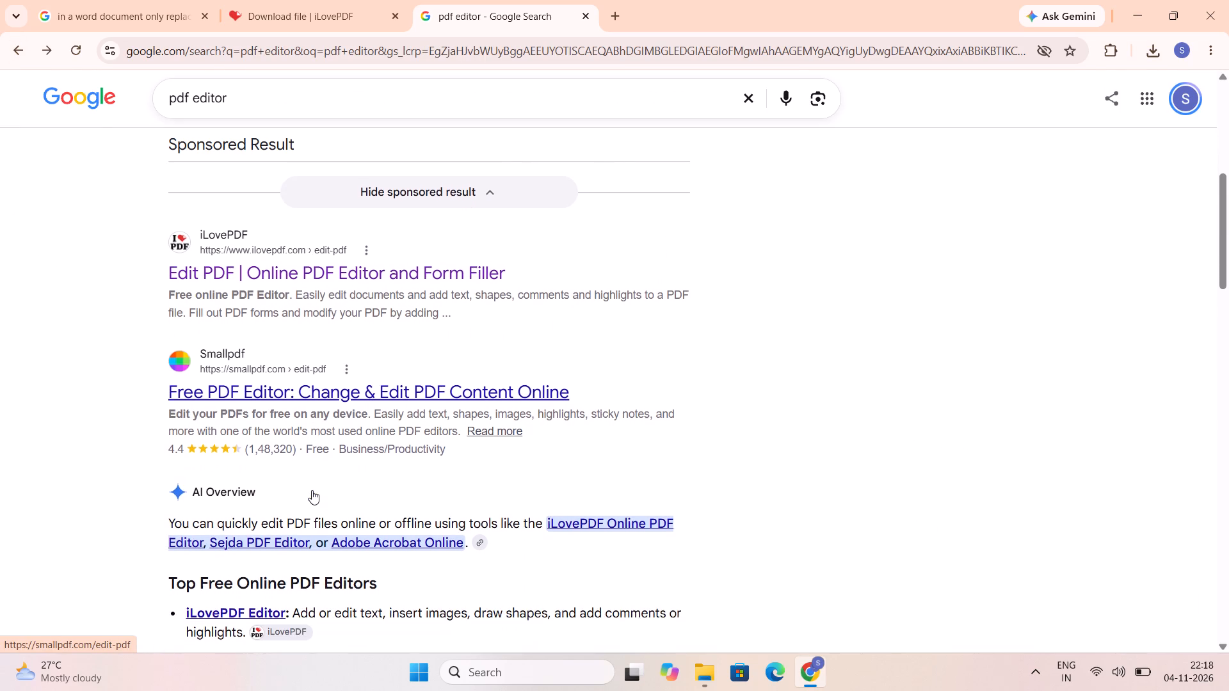
scroll(312, 490, down, 3)
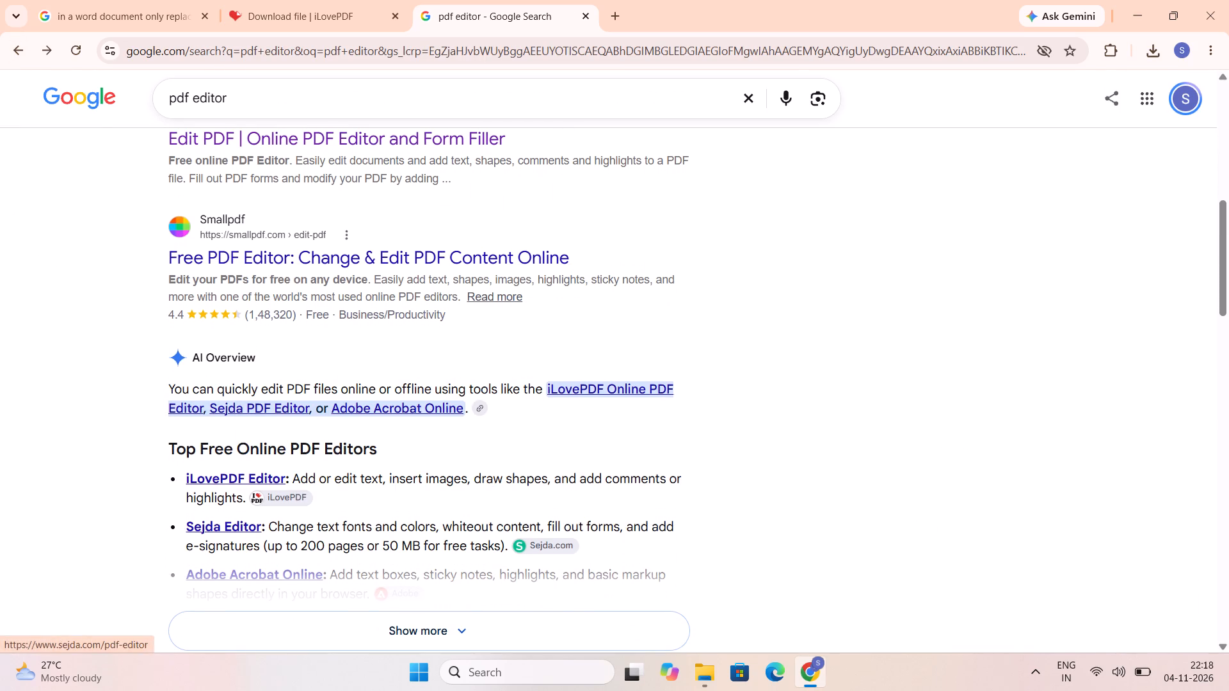
click(236, 529)
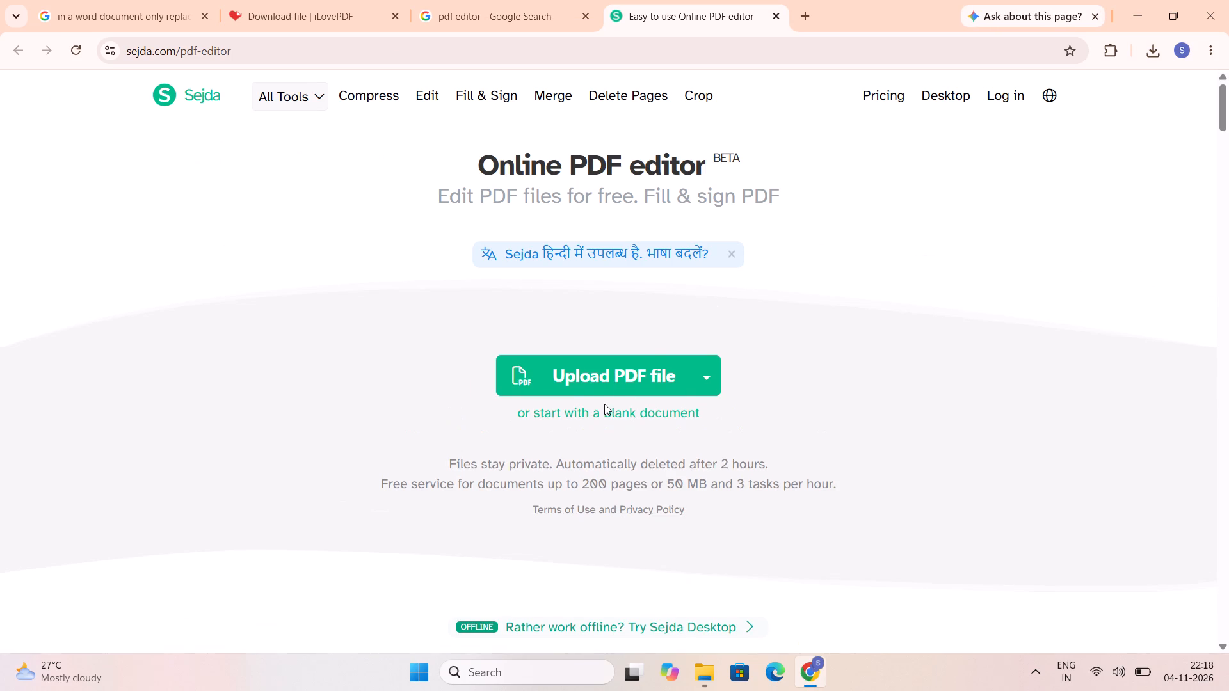
Upload the CSP report PDF from the Downloads folder to the Sejda online PDF editor.
click(640, 375)
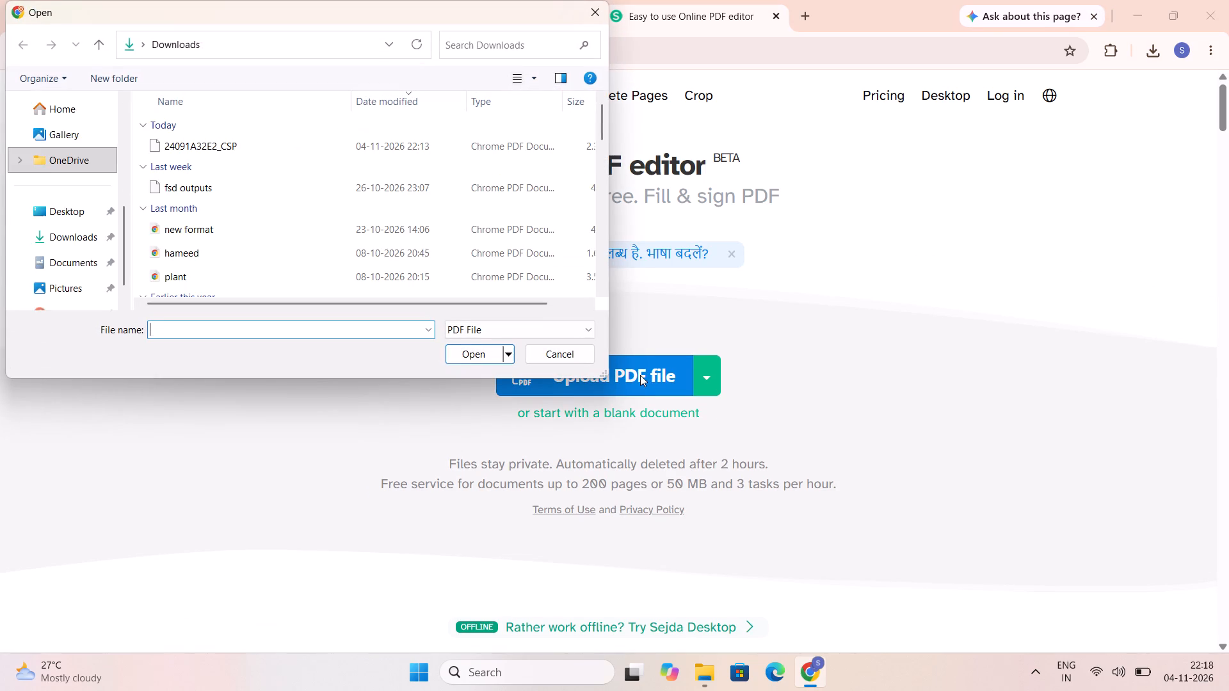
double_click(335, 154)
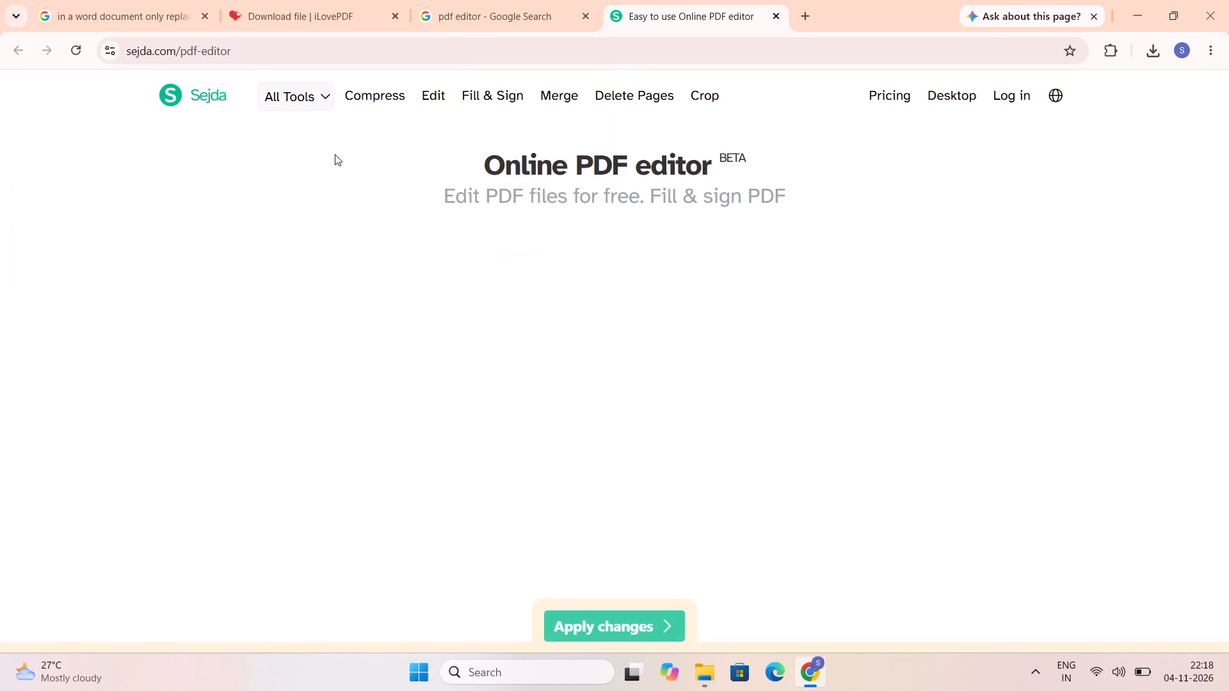
Examine the report's first page and the editing and page tools available in the Sejda editor.
scroll(569, 415, down, 3)
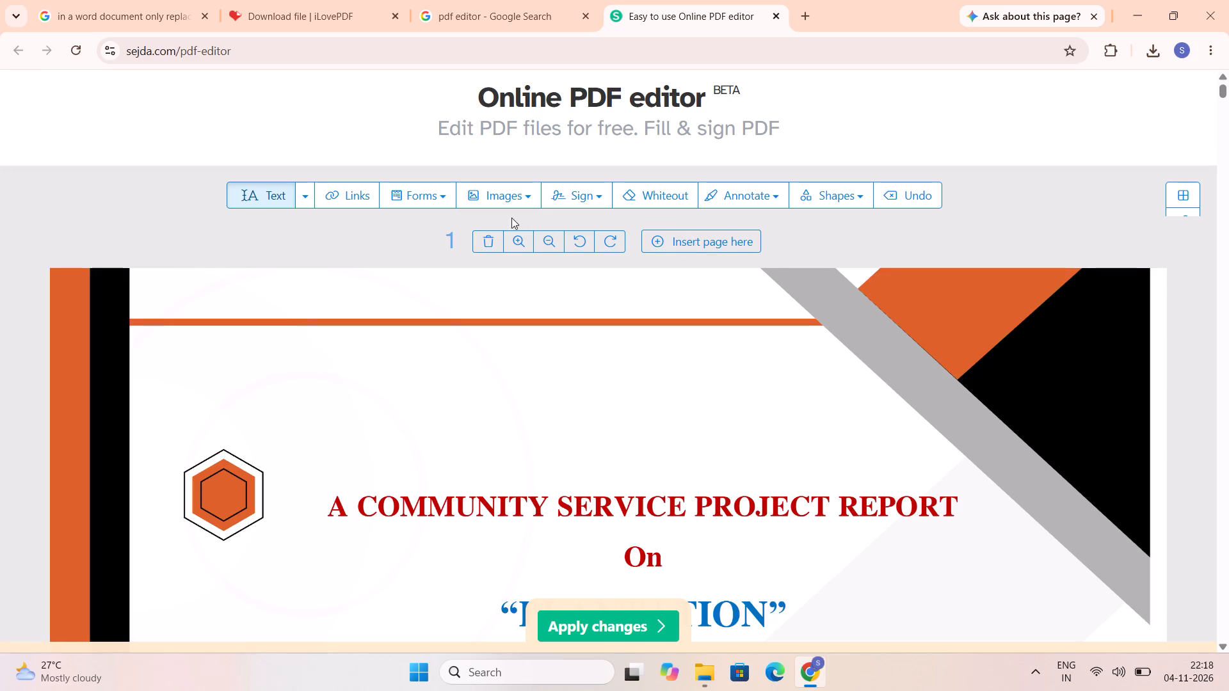
scroll(539, 200, up, 2)
scroll(539, 200, down, 3)
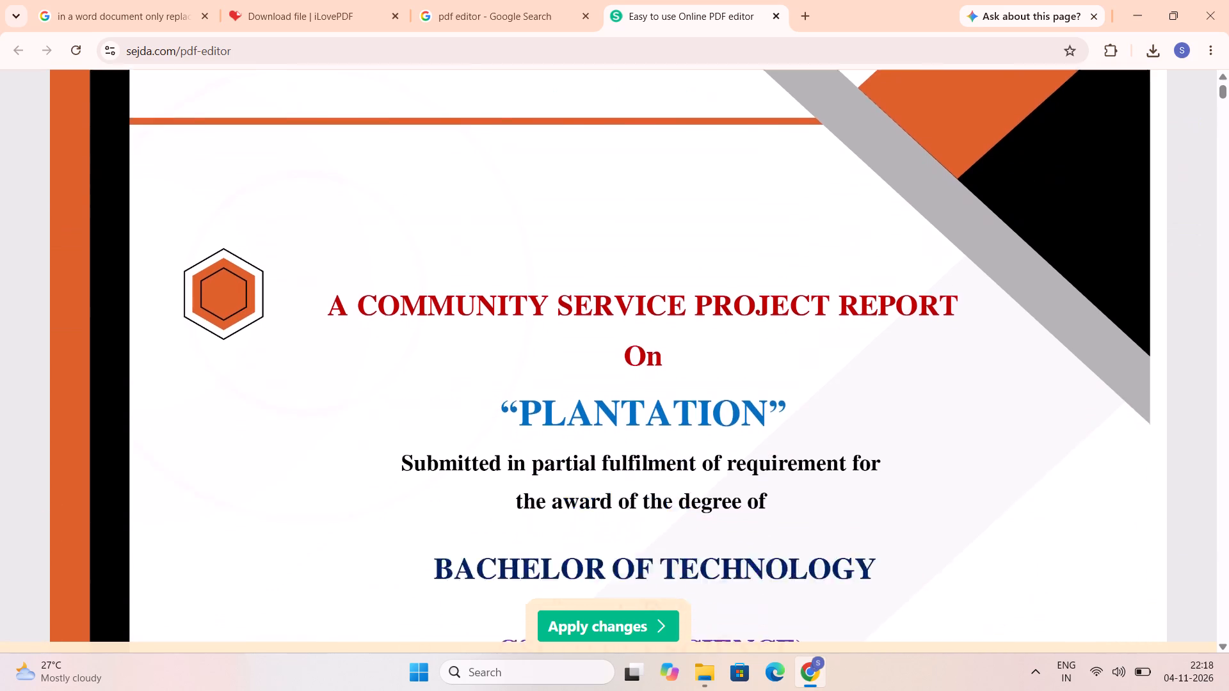
scroll(539, 200, down, 3)
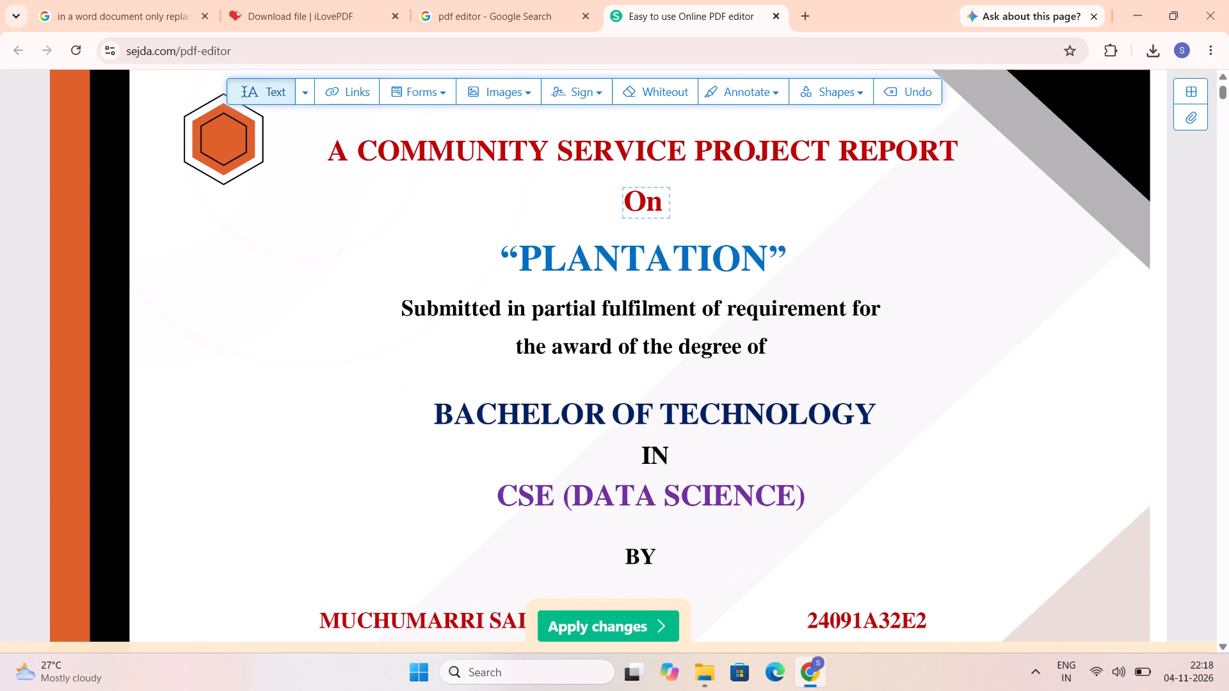
key(ctrl+minus)
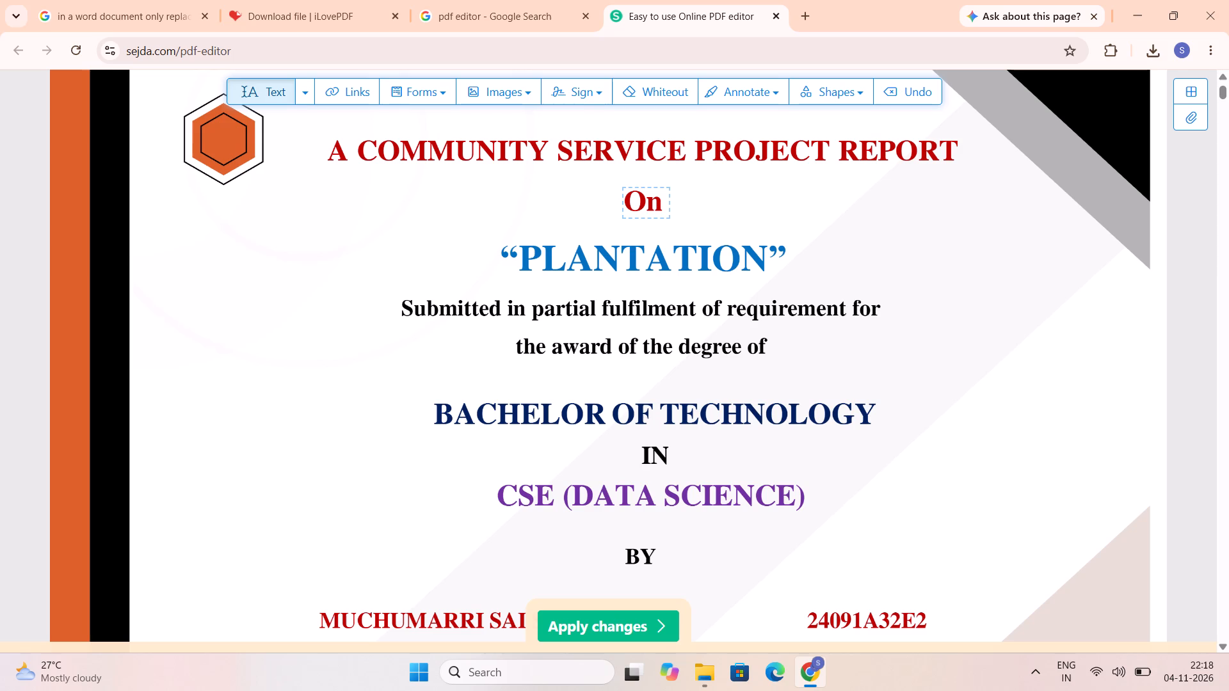
key(ctrl+minus)
scroll(832, 282, up, 2)
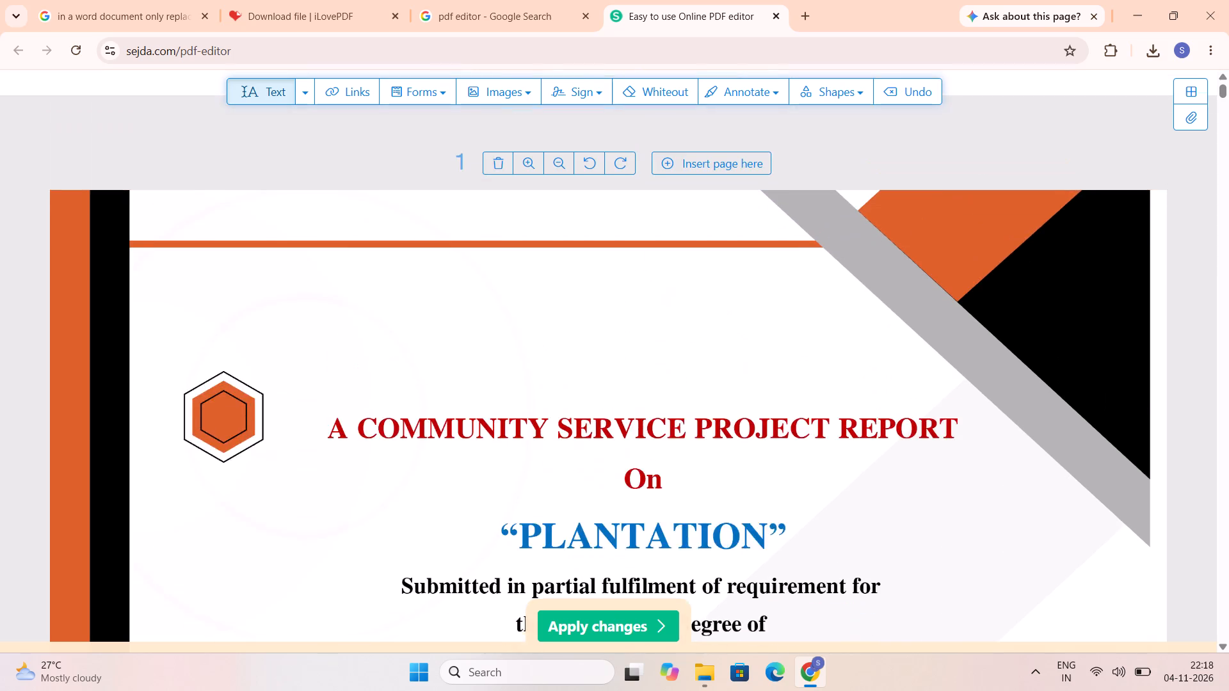
scroll(832, 282, up, 5)
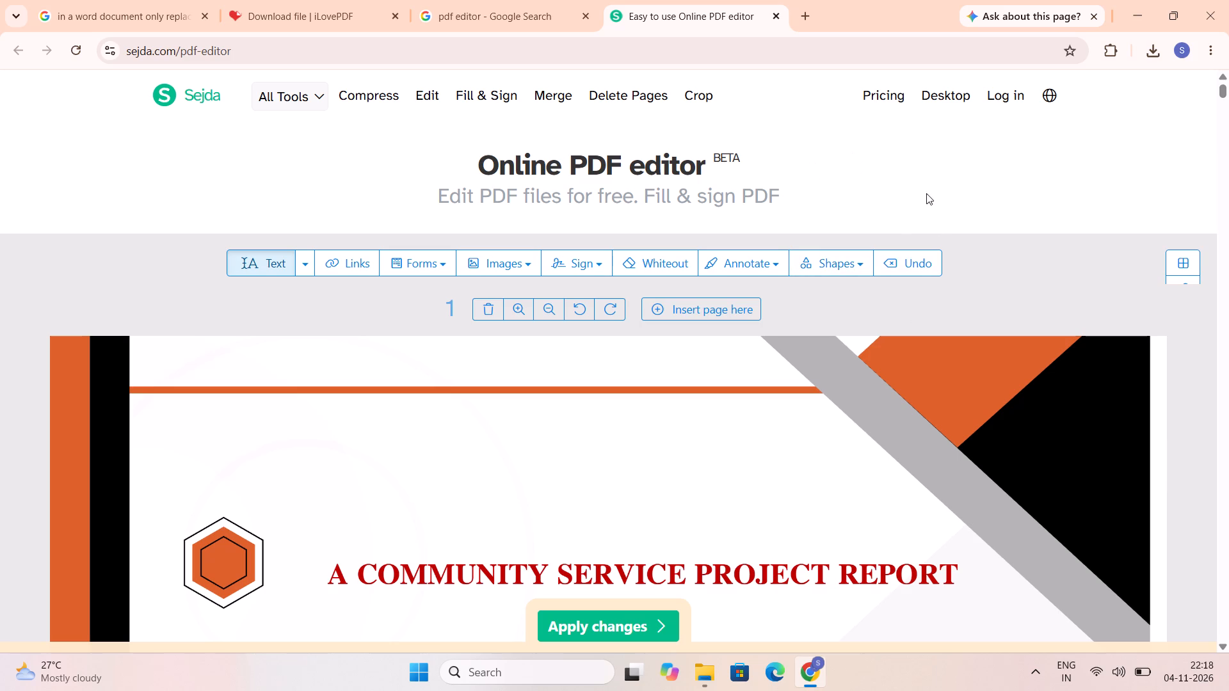
Show the page thumbnails and go to the certificate page, page 4.
click(1177, 267)
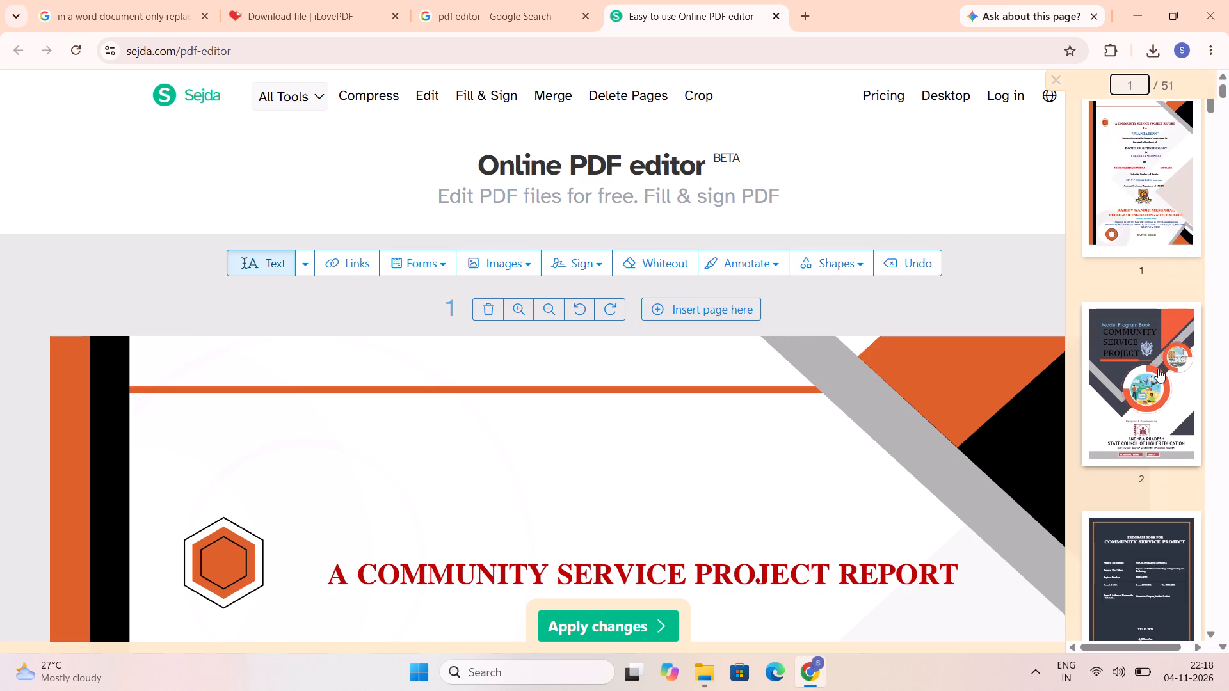
scroll(1158, 369, down, 6)
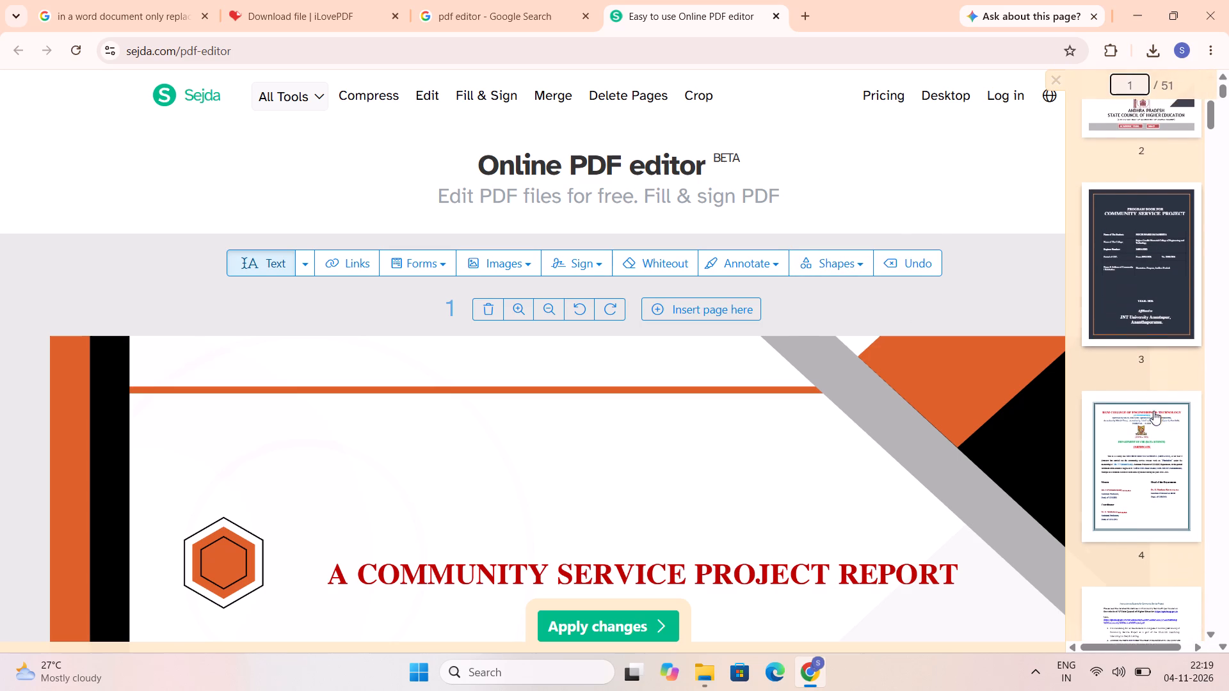
scroll(1153, 411, down, 1)
click(1138, 438)
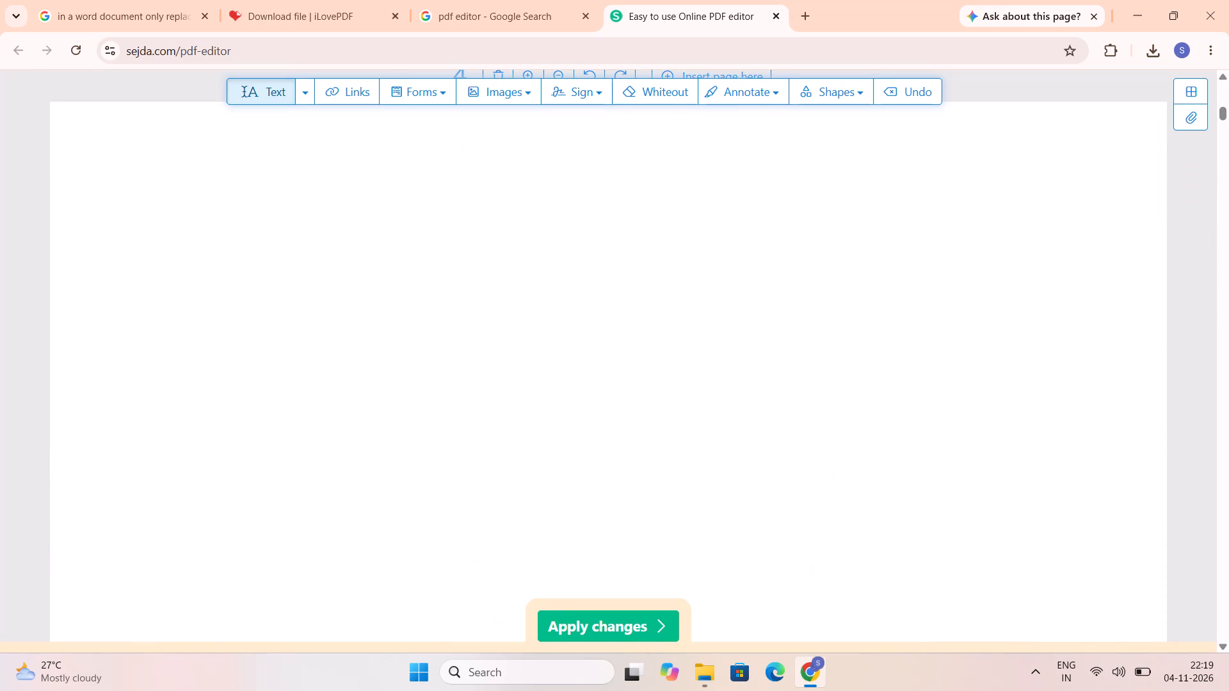
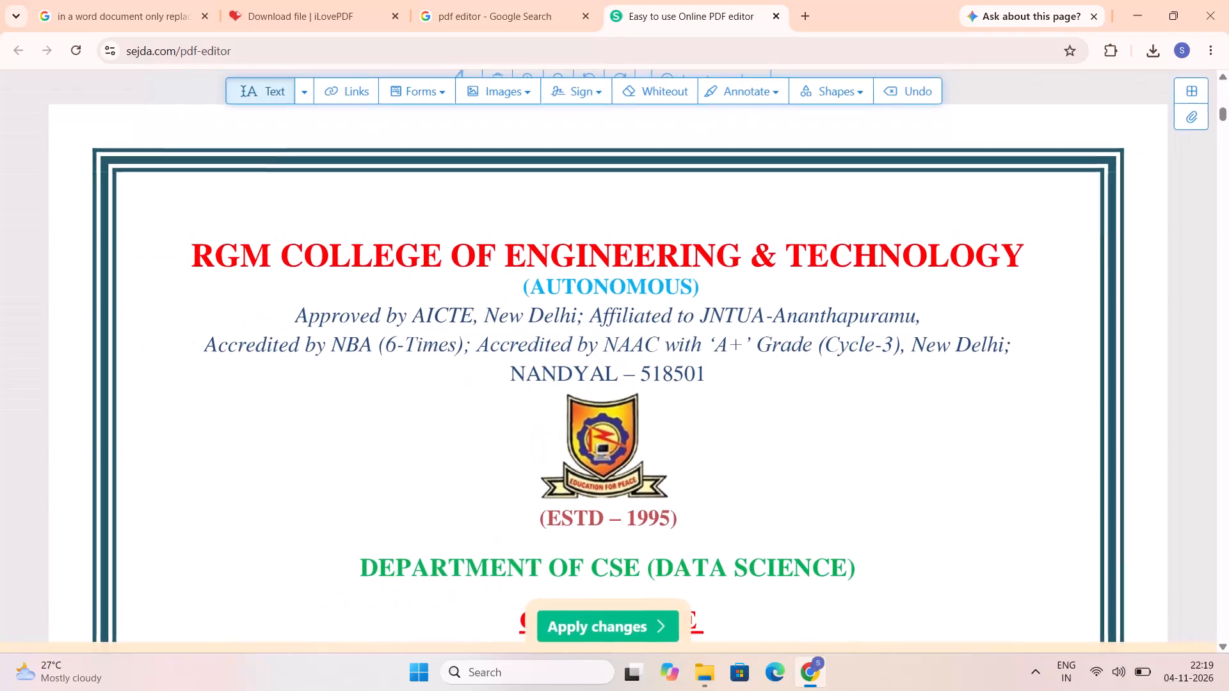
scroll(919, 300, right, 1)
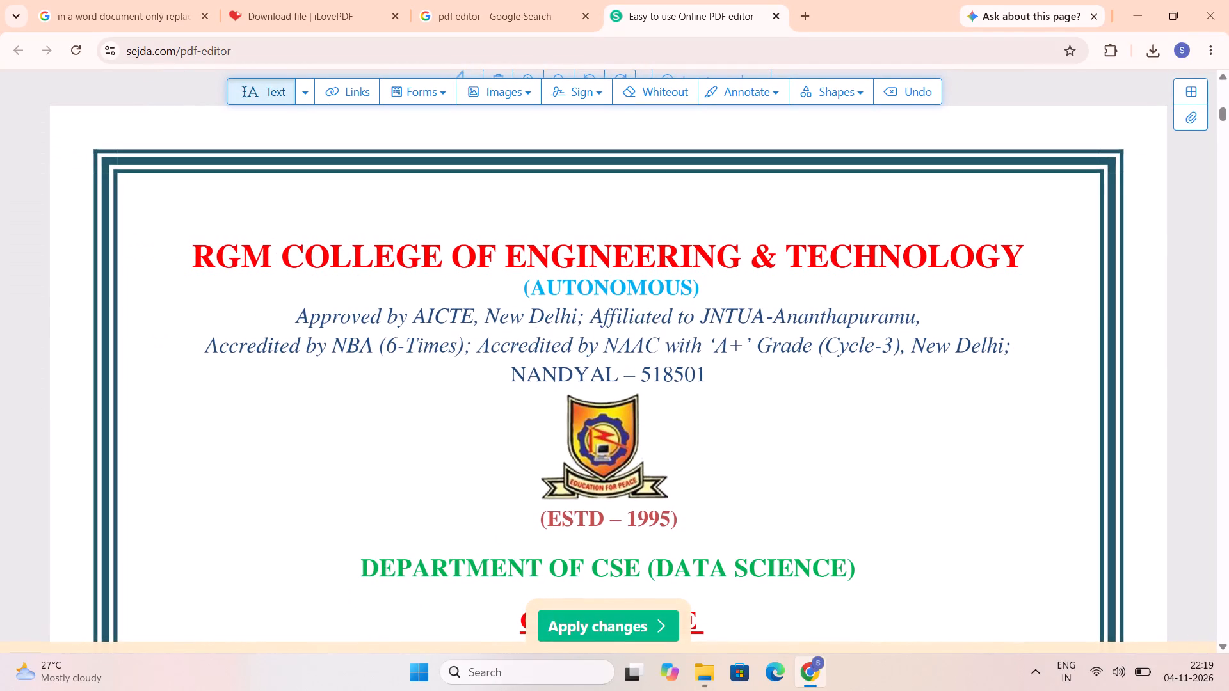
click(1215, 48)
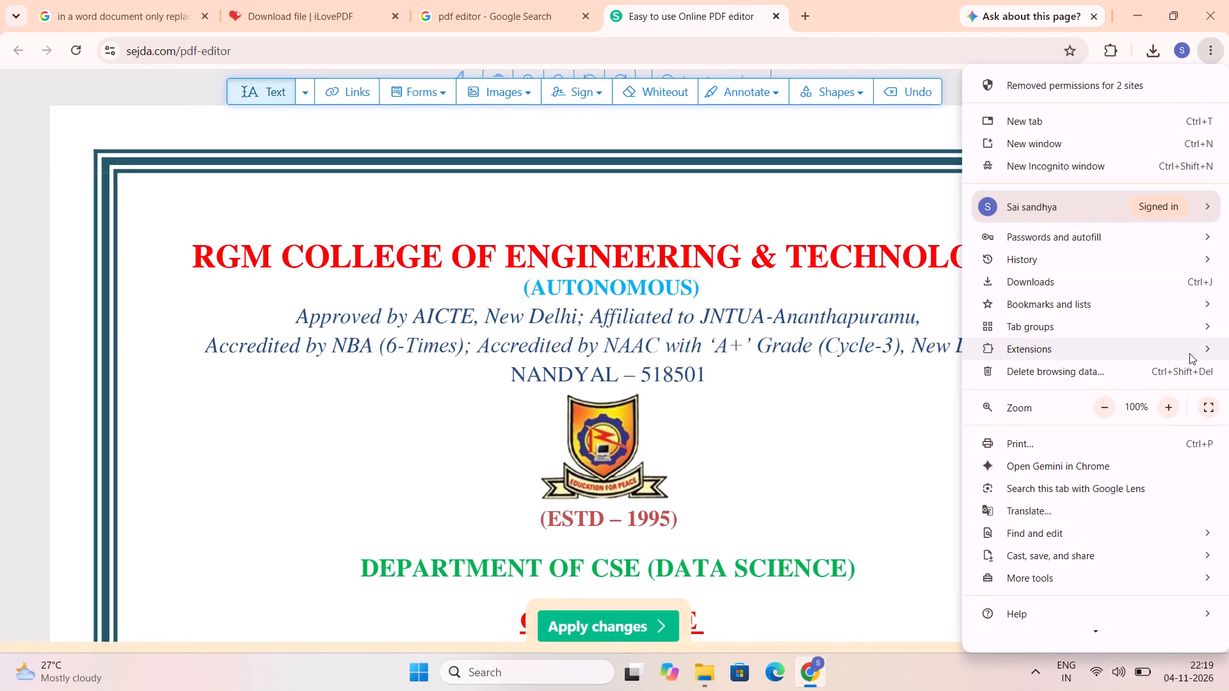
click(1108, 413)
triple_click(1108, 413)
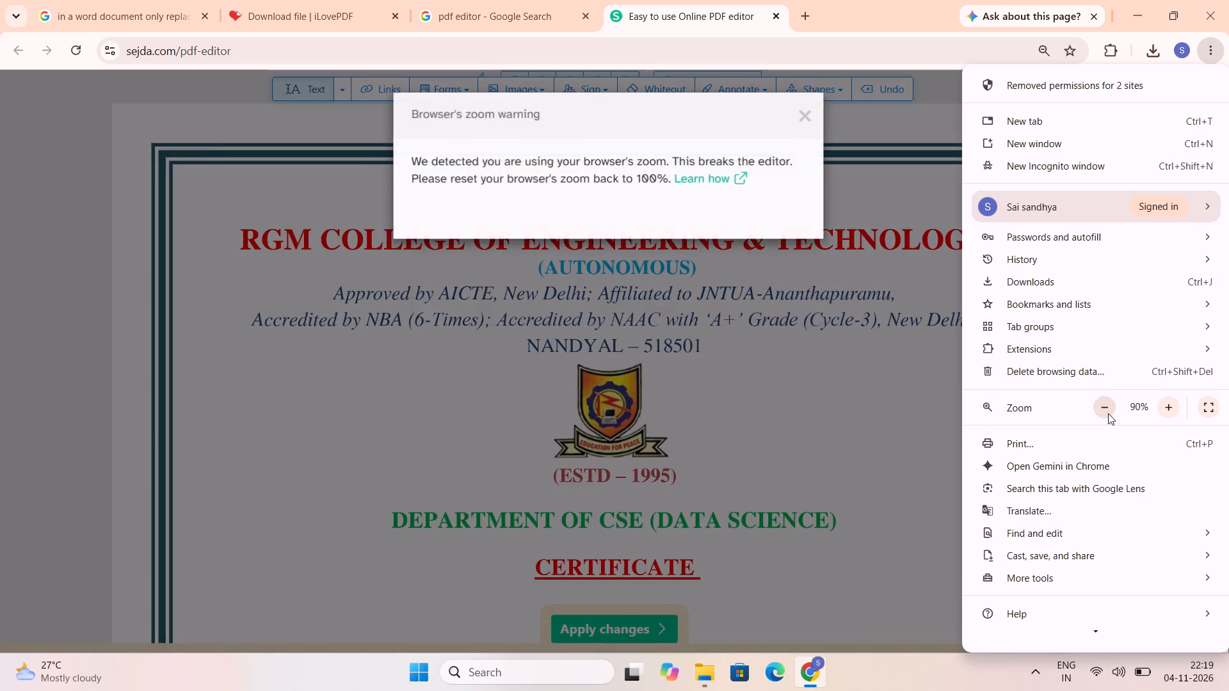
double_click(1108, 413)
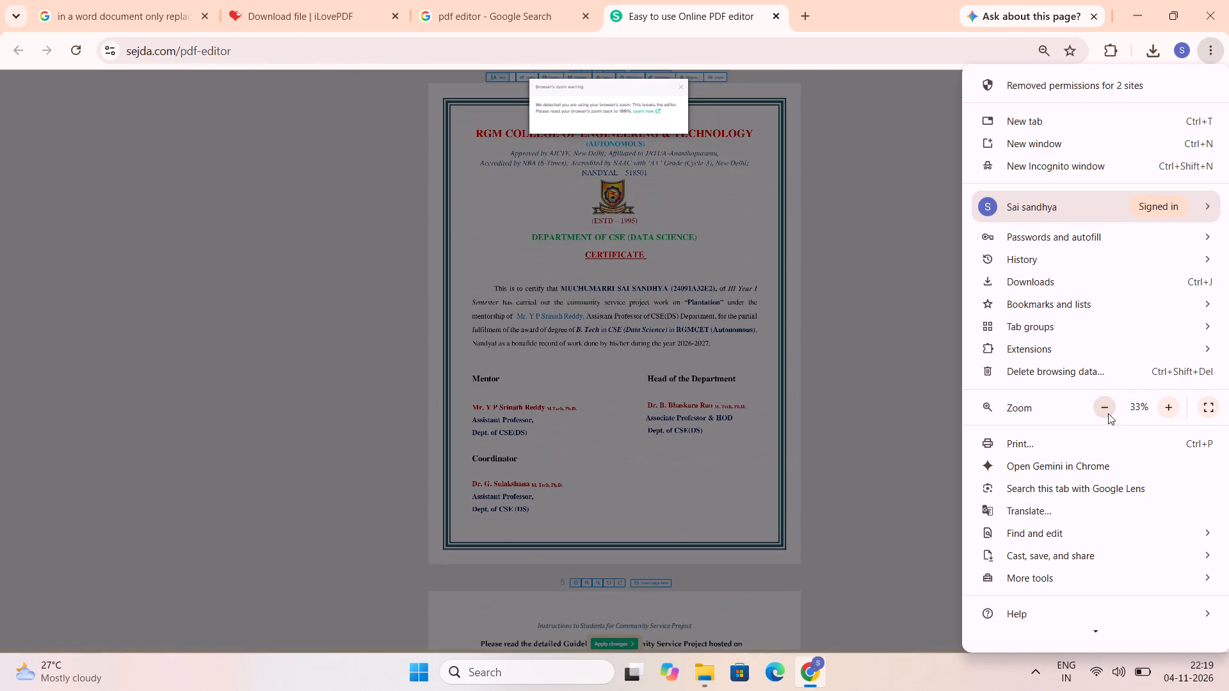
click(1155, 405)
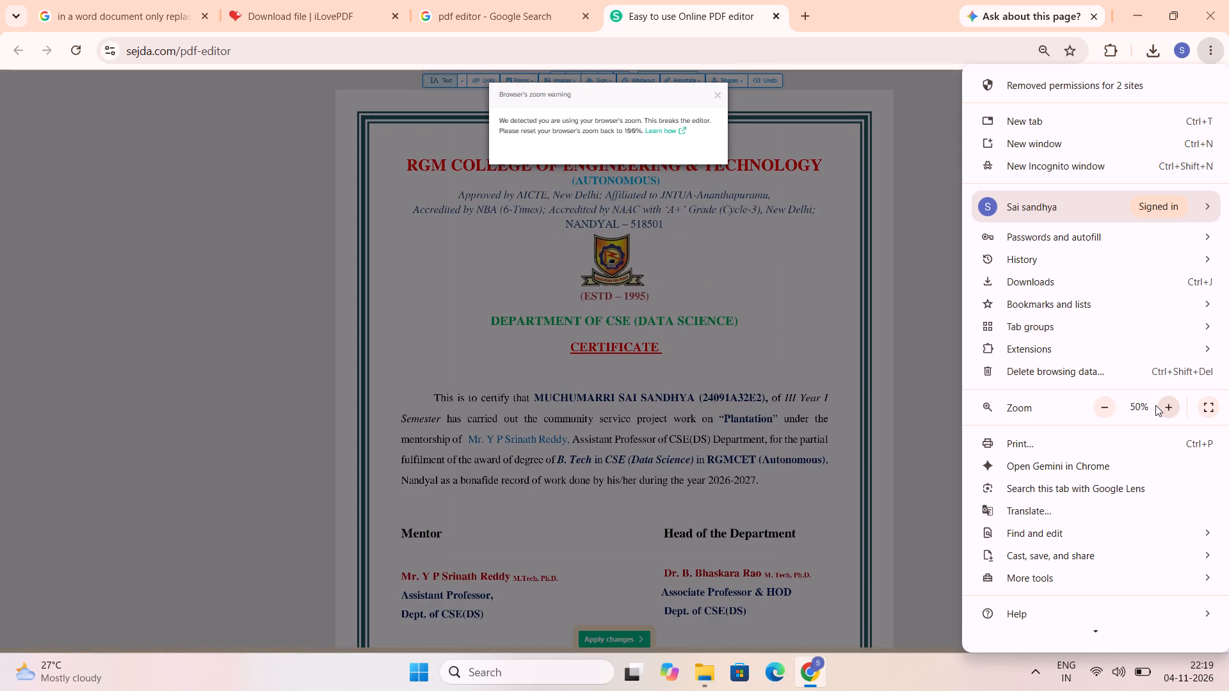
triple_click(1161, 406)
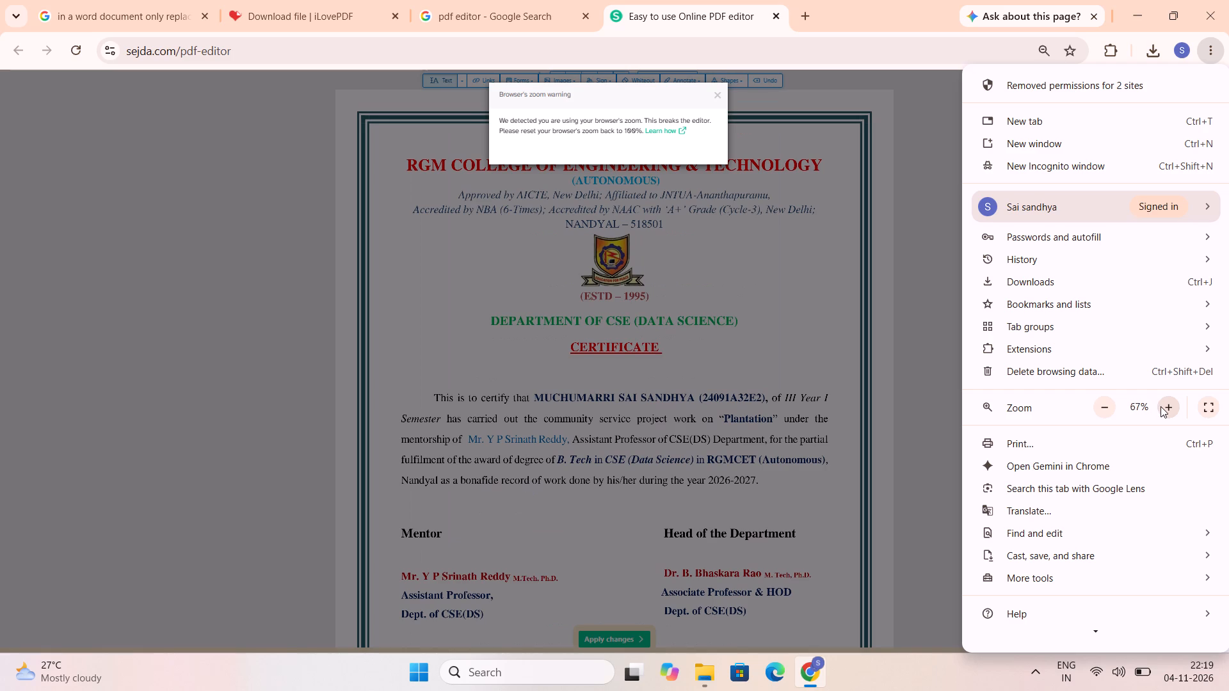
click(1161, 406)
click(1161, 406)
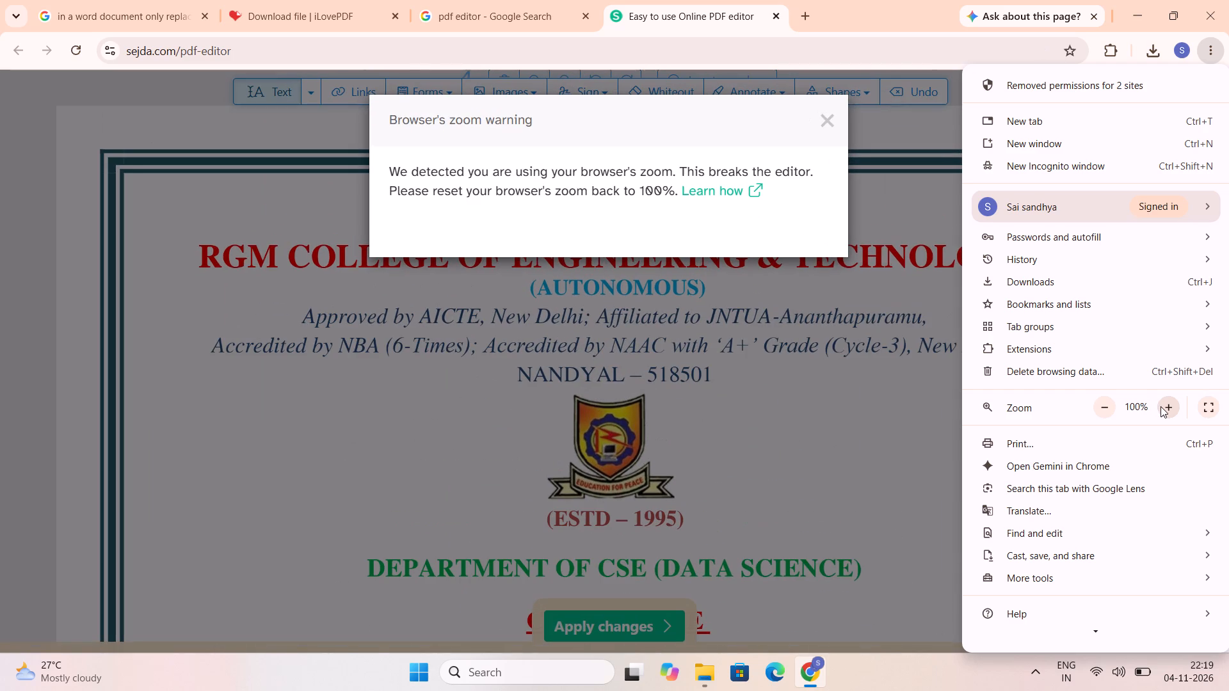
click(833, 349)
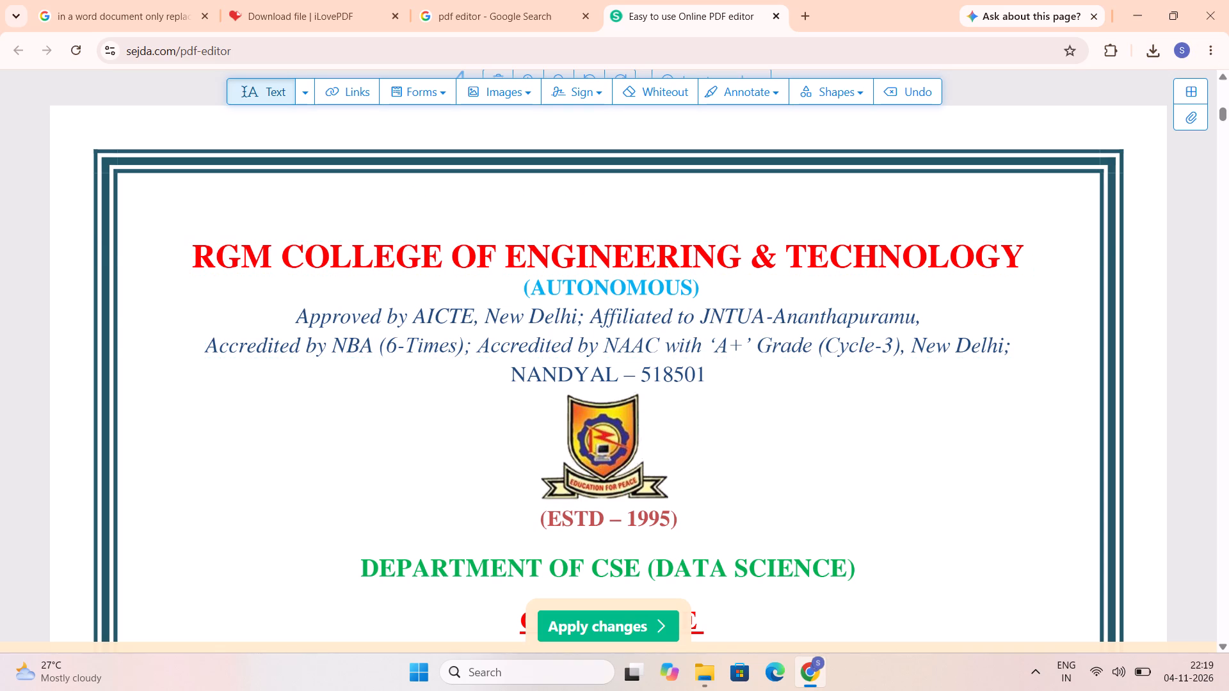
Delete the existing certificate page, page 4, from the report.
scroll(913, 297, up, 3)
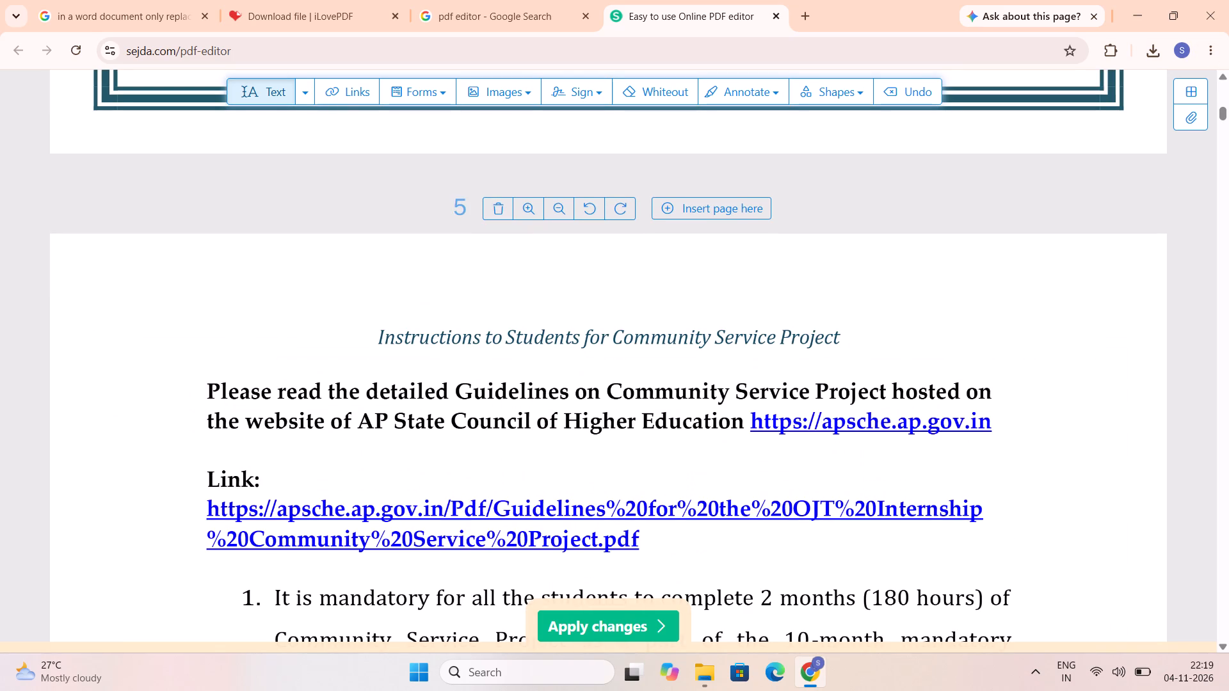
scroll(540, 330, up, 2)
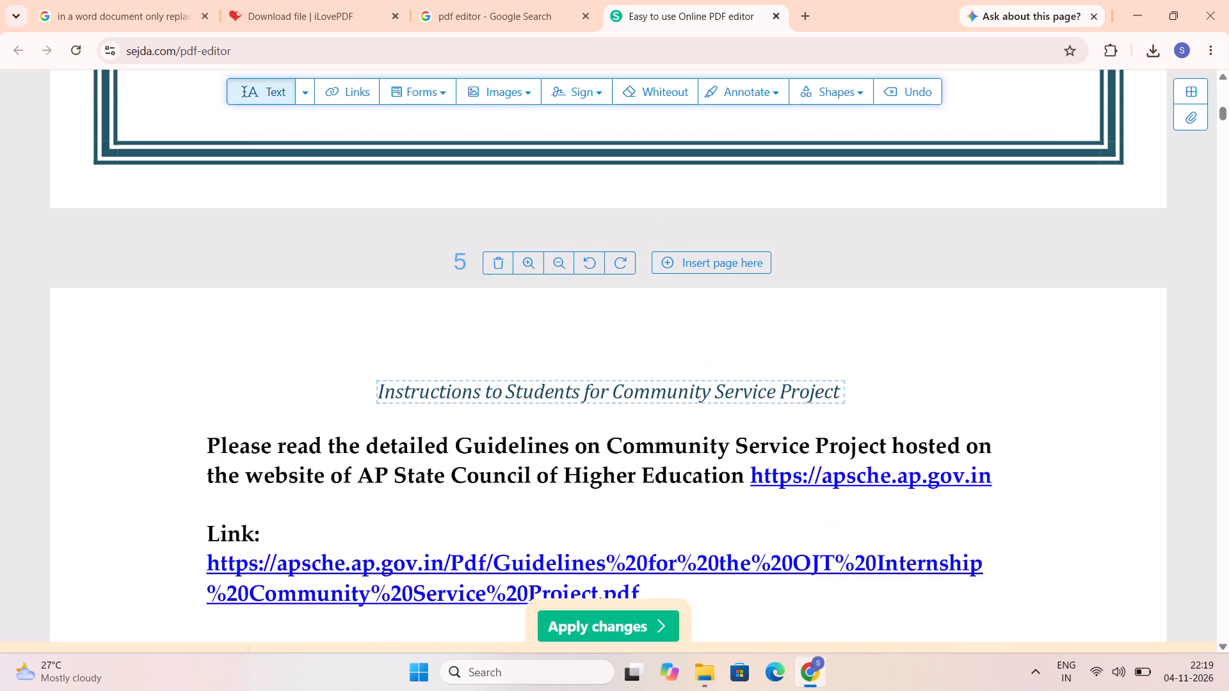
scroll(540, 330, up, 12)
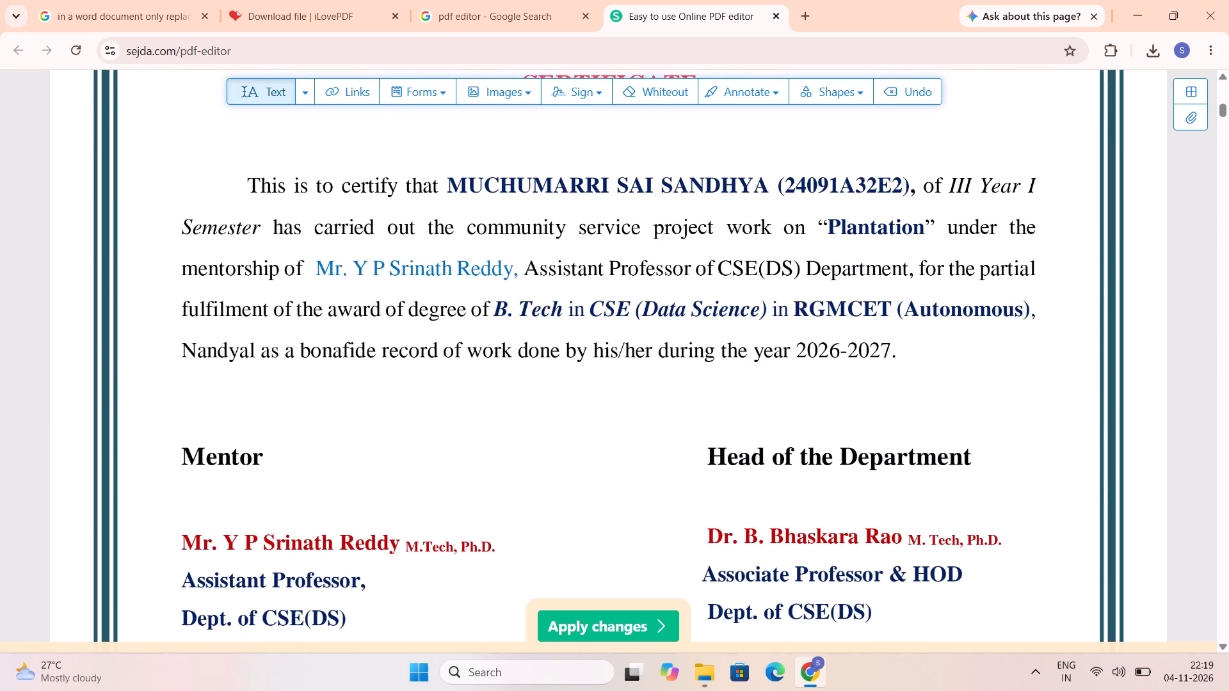
scroll(540, 330, up, 10)
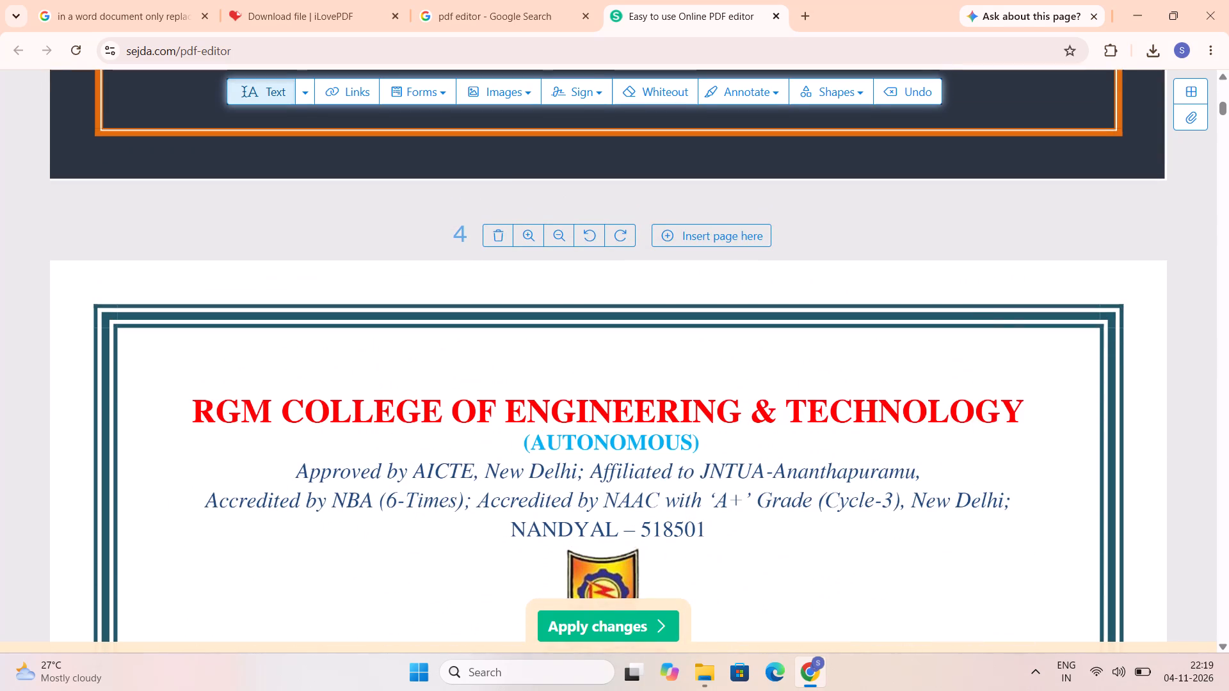
click(497, 229)
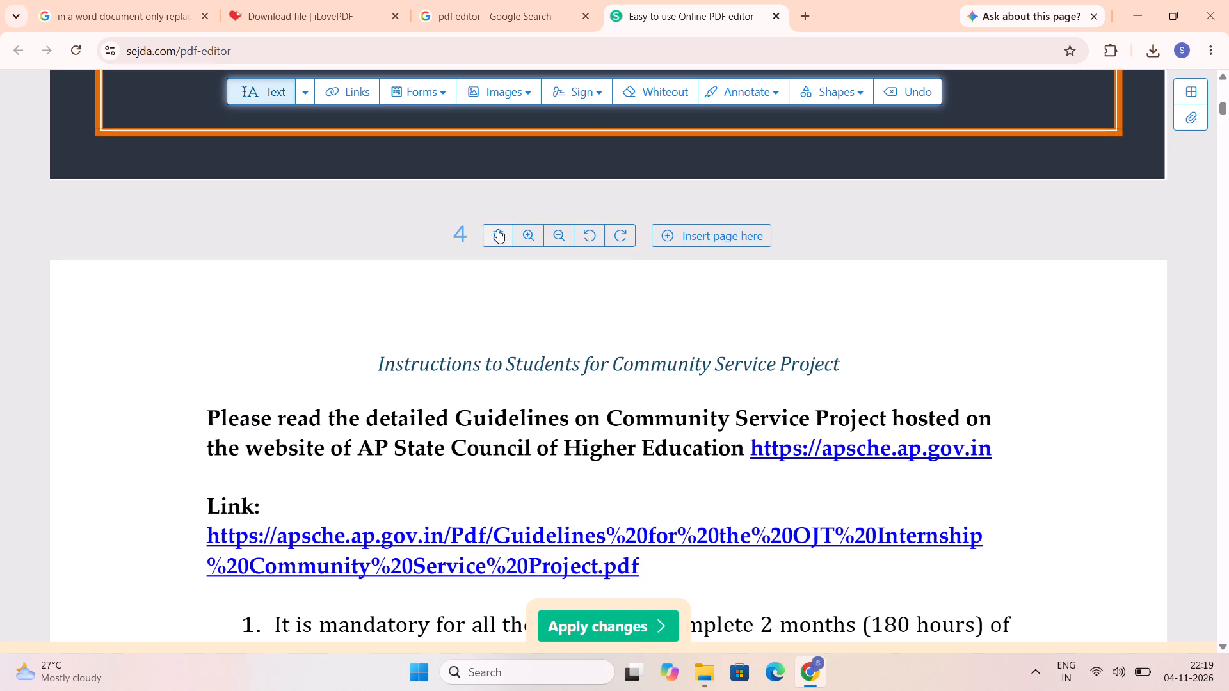
Insert a blank page at position 4, before the Instructions to Students page.
click(679, 237)
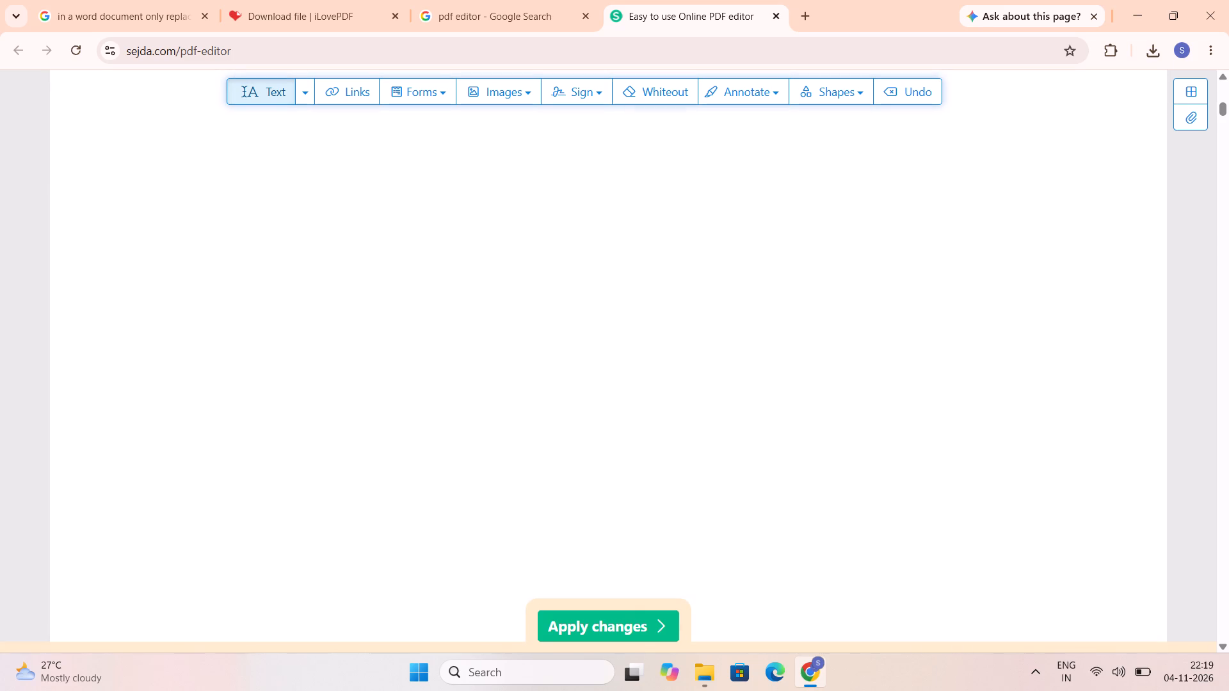
scroll(515, 343, up, 2)
scroll(515, 343, down, 1)
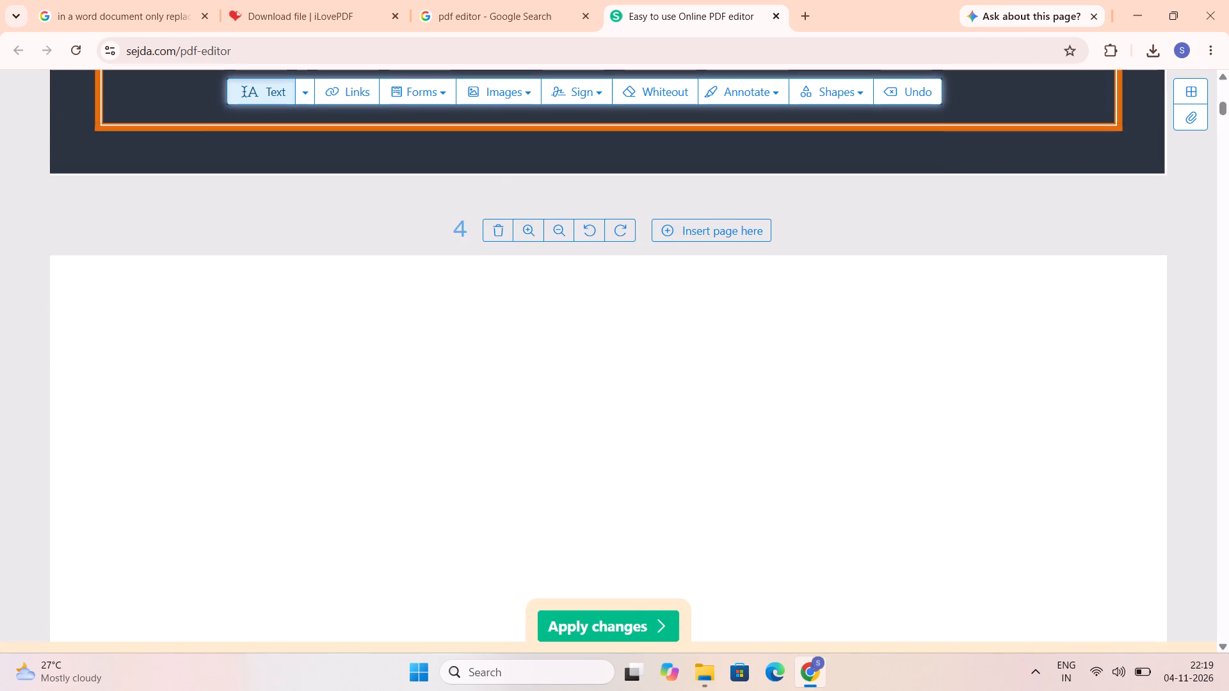
Place the scanned signed certificate image on the blank page 4.
scroll(515, 343, down, 1)
right_click(515, 343)
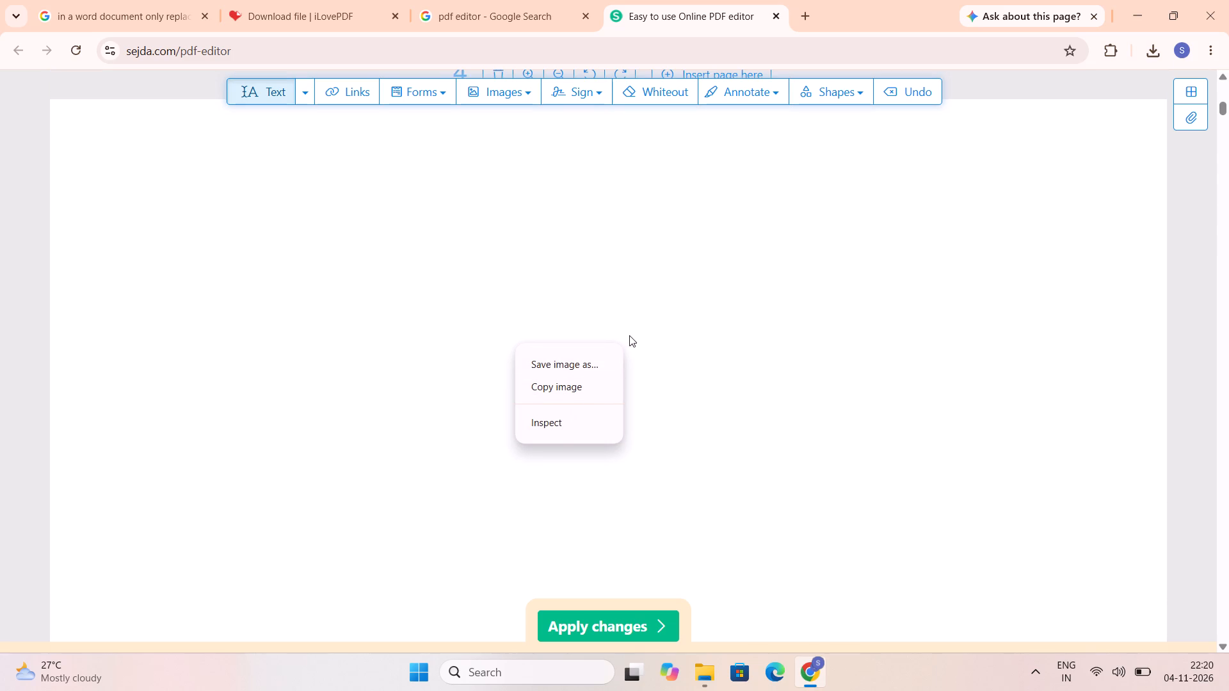
Insert the signed certificate image "WhatsApp Image 2026-11-04 at 9.47.37 PM" from the Pictures folder near the top centre of blank page 4.
click(499, 93)
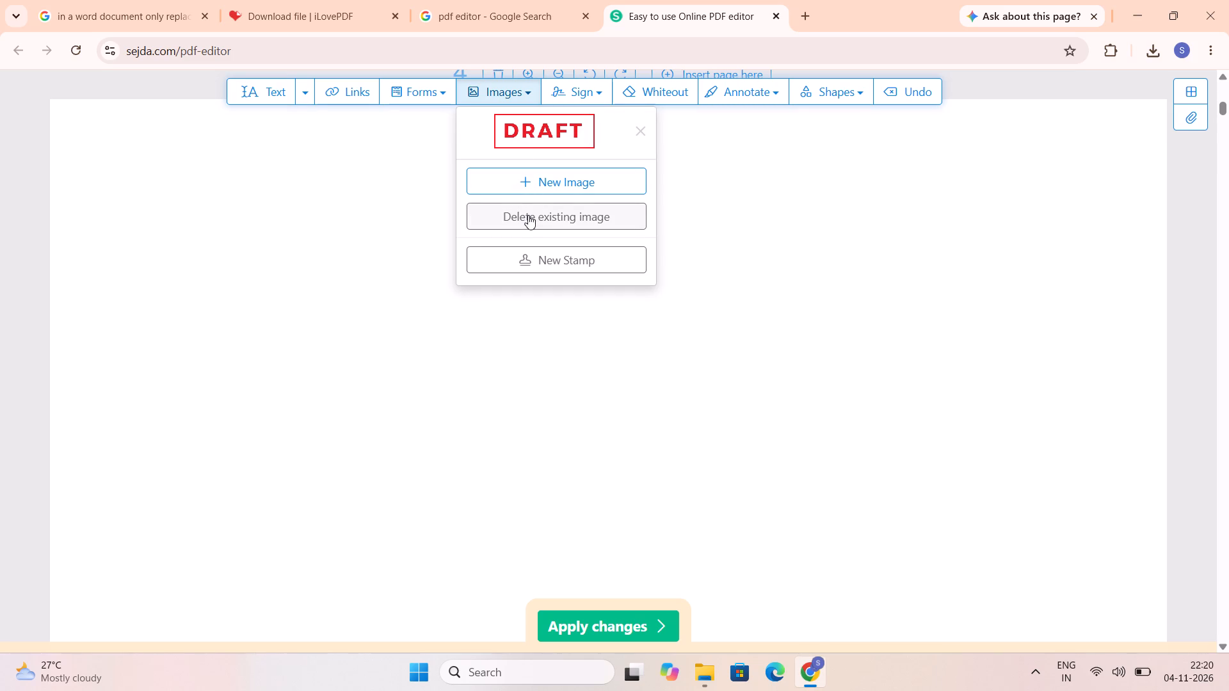
click(597, 177)
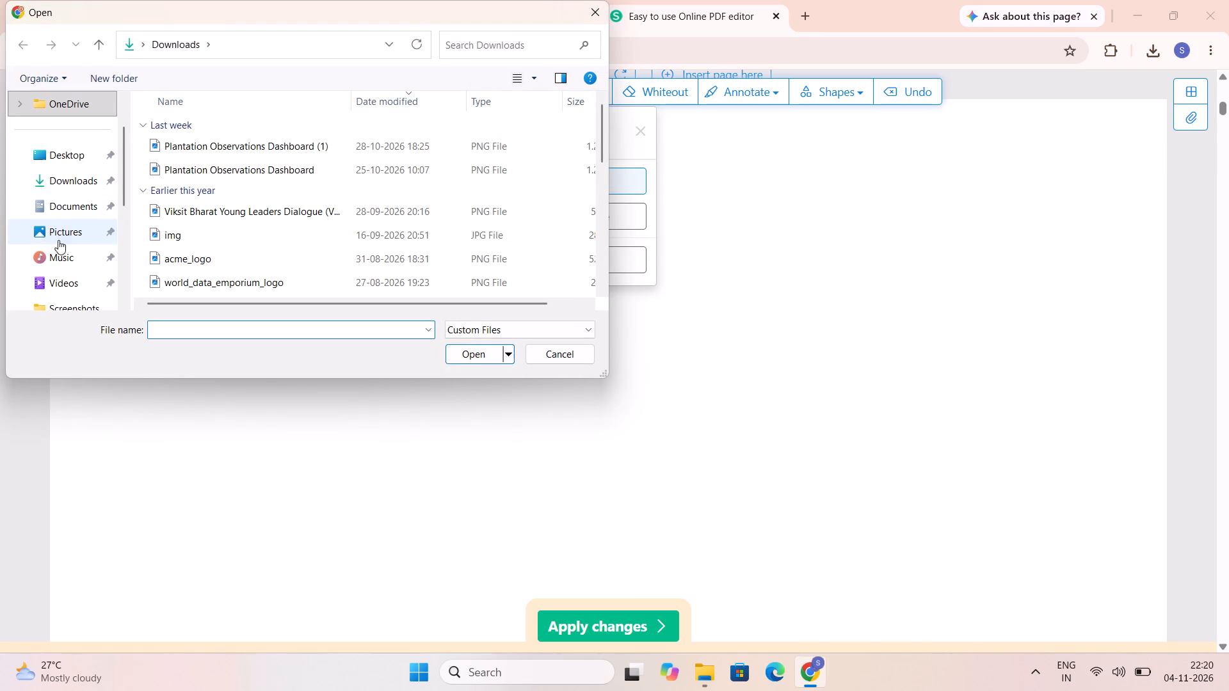
double_click(69, 240)
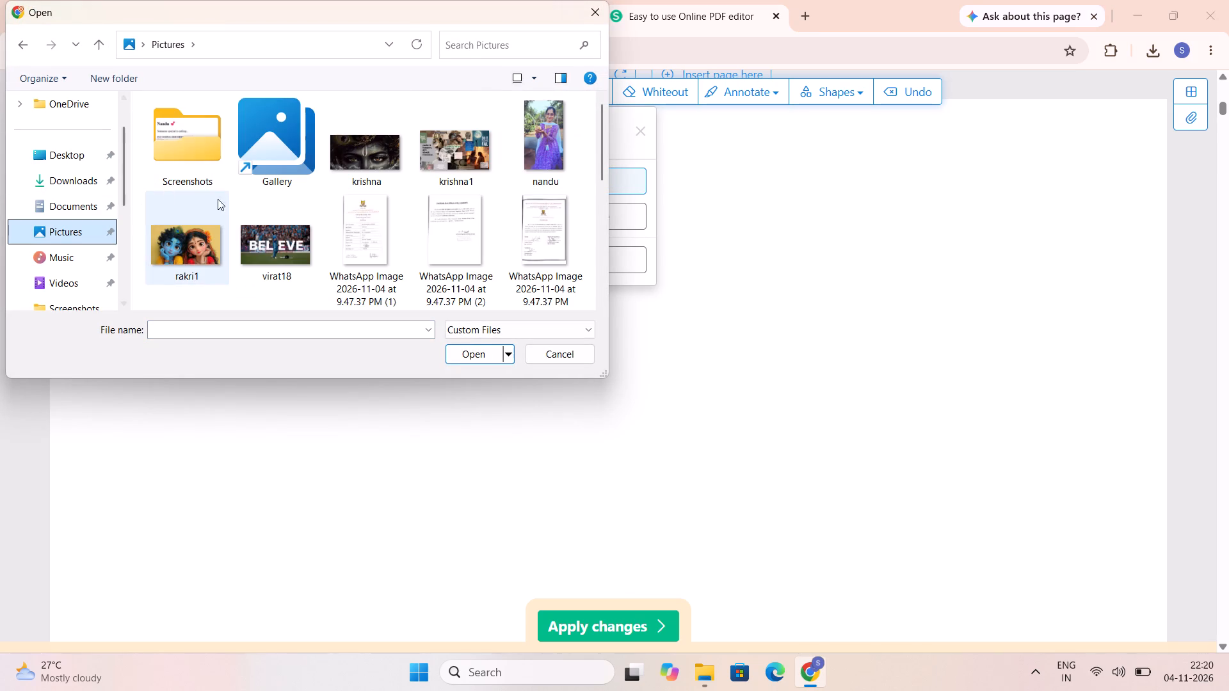
double_click(531, 239)
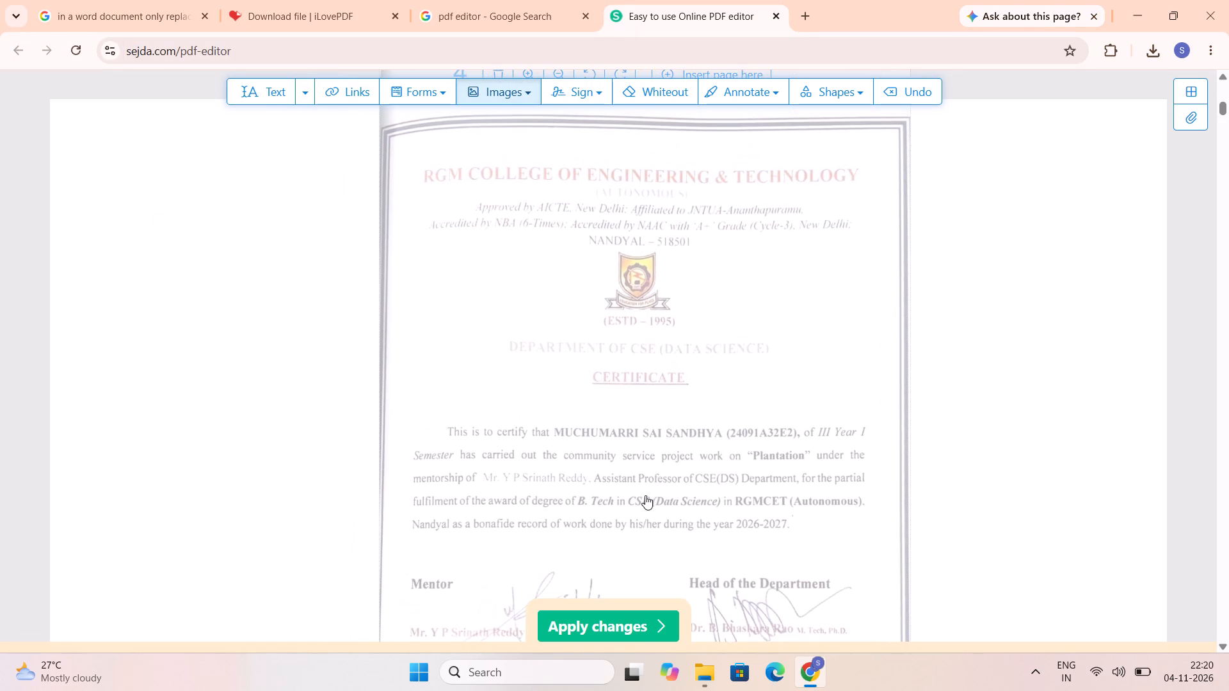
click(651, 558)
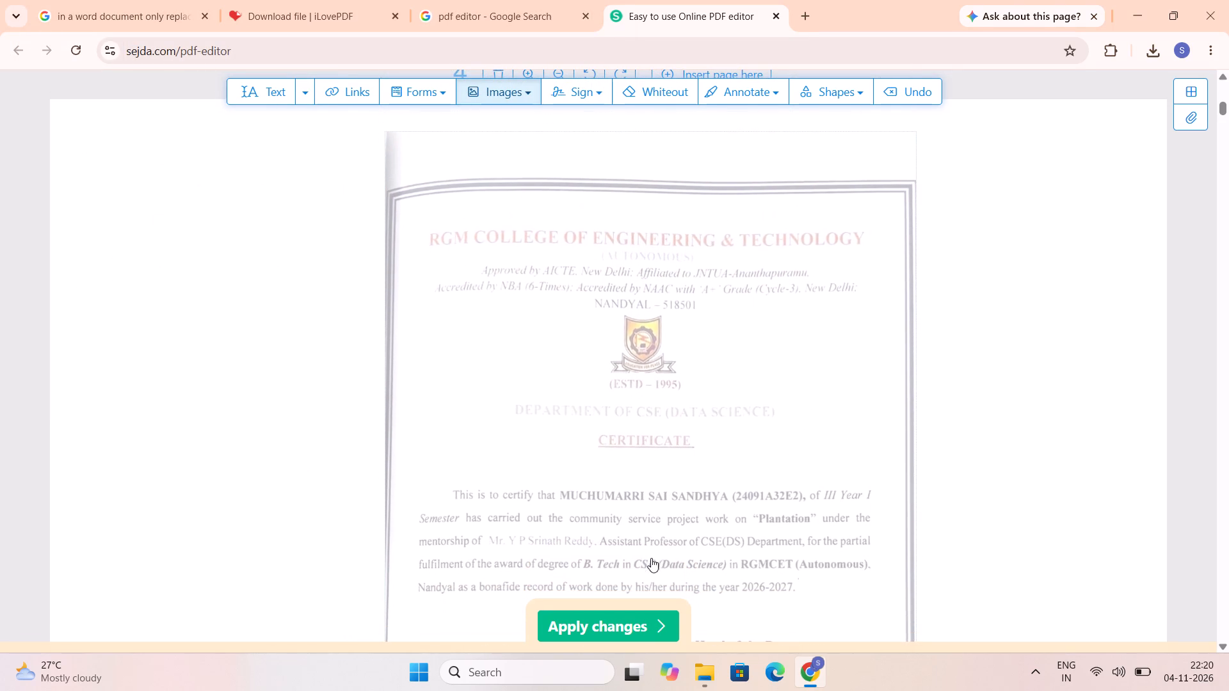
scroll(694, 505, down, 3)
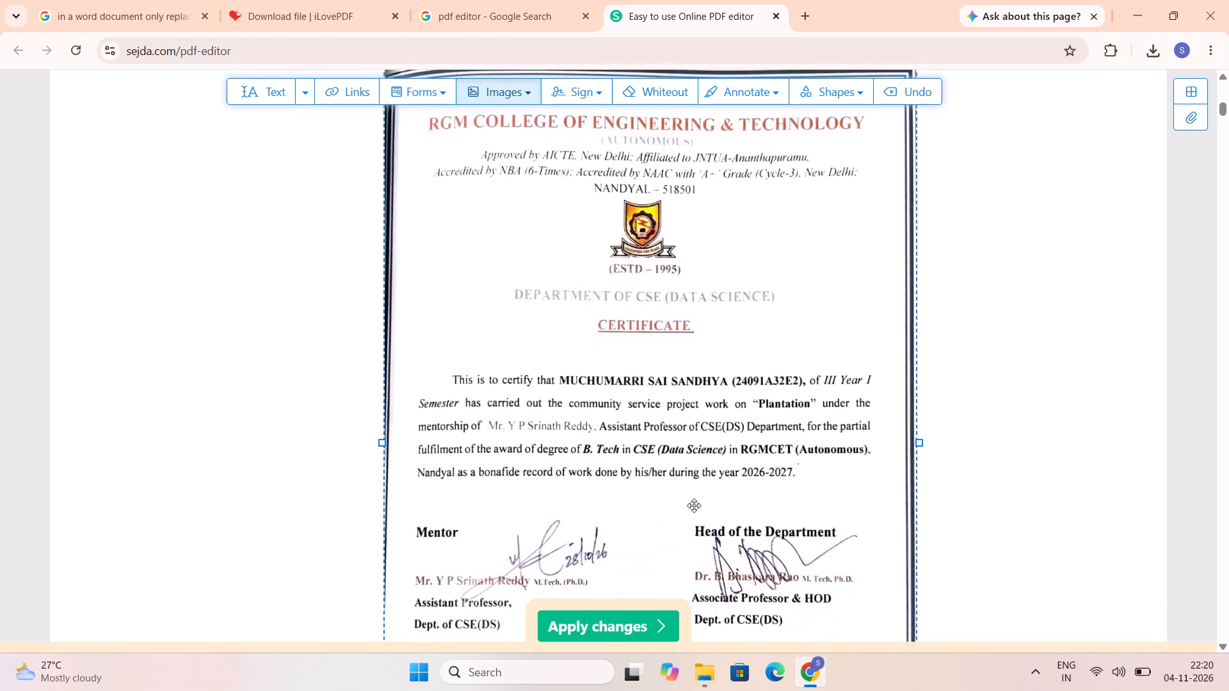
scroll(694, 505, down, 6)
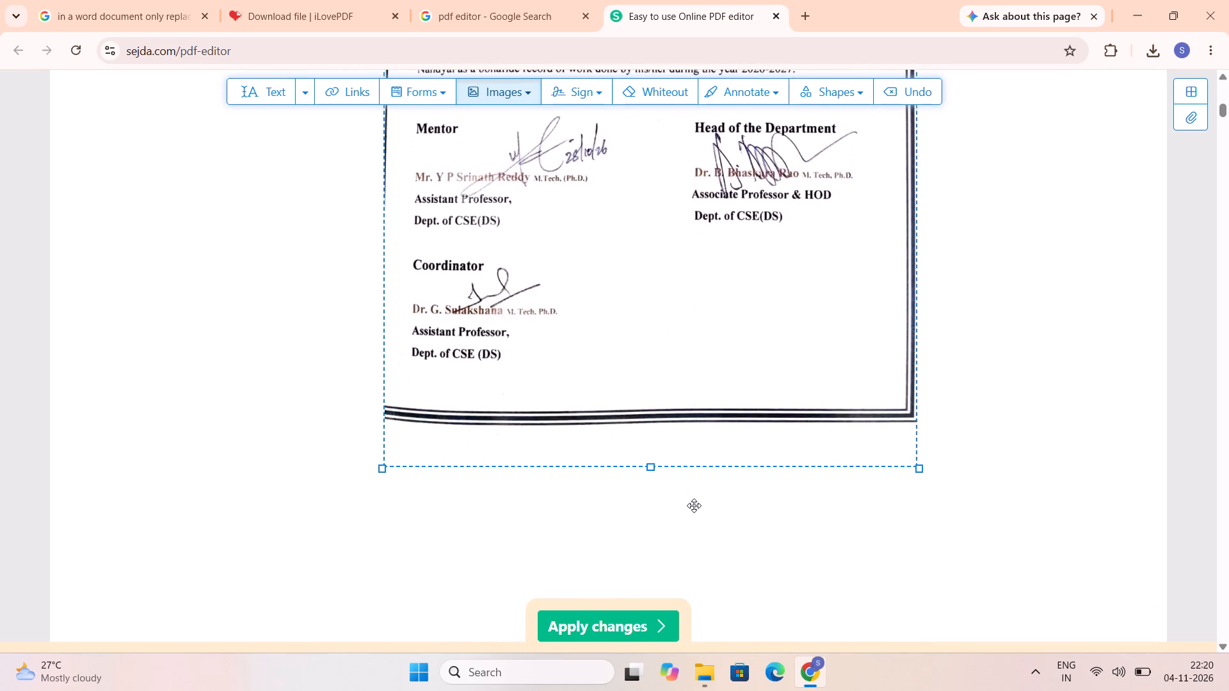
scroll(694, 505, down, 4)
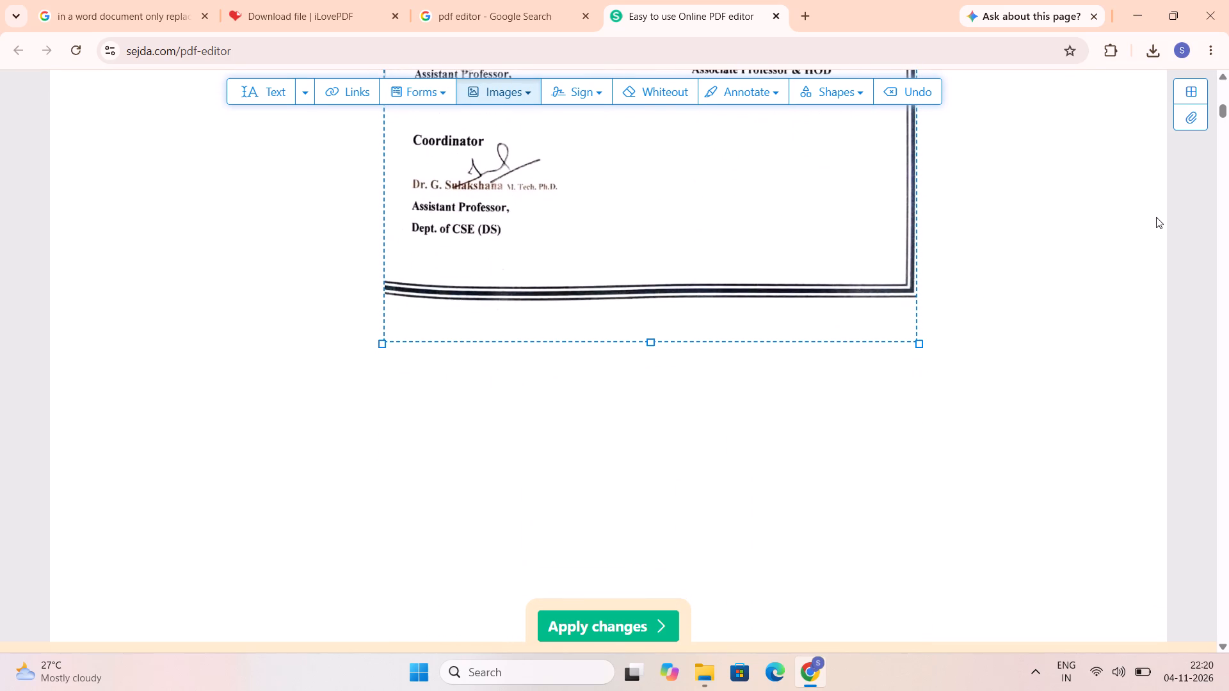
Move the signed certificate image down and slightly to the left on page 4.
click(1214, 49)
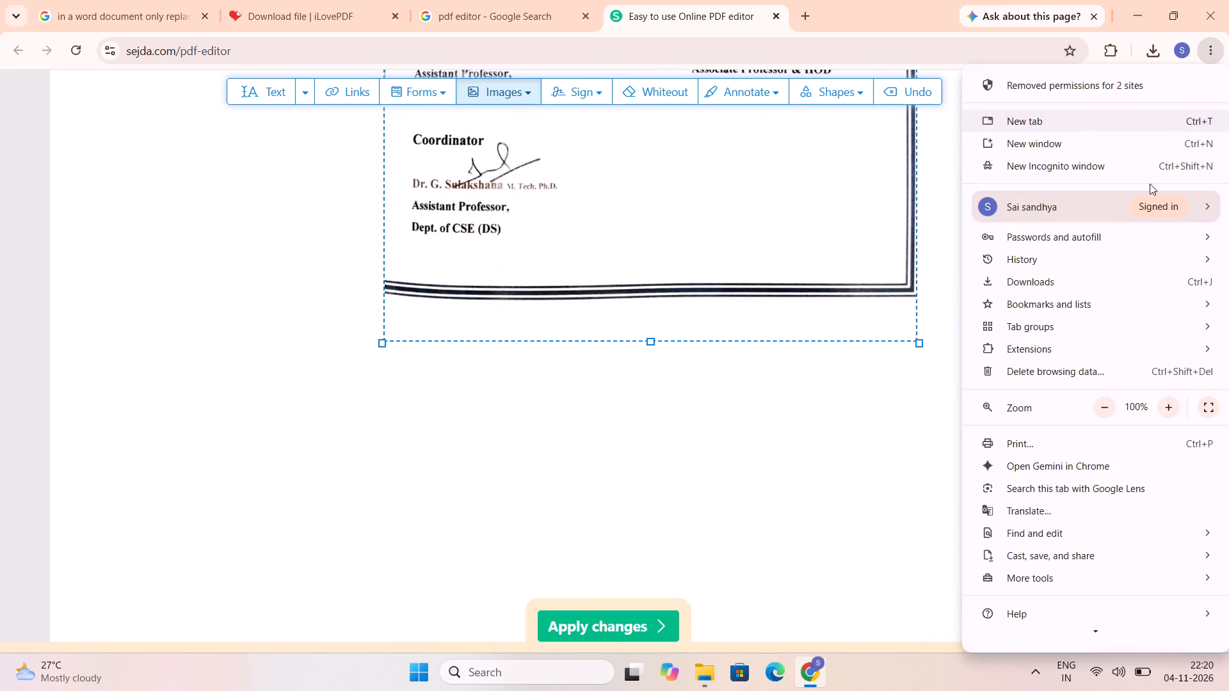
click(1104, 402)
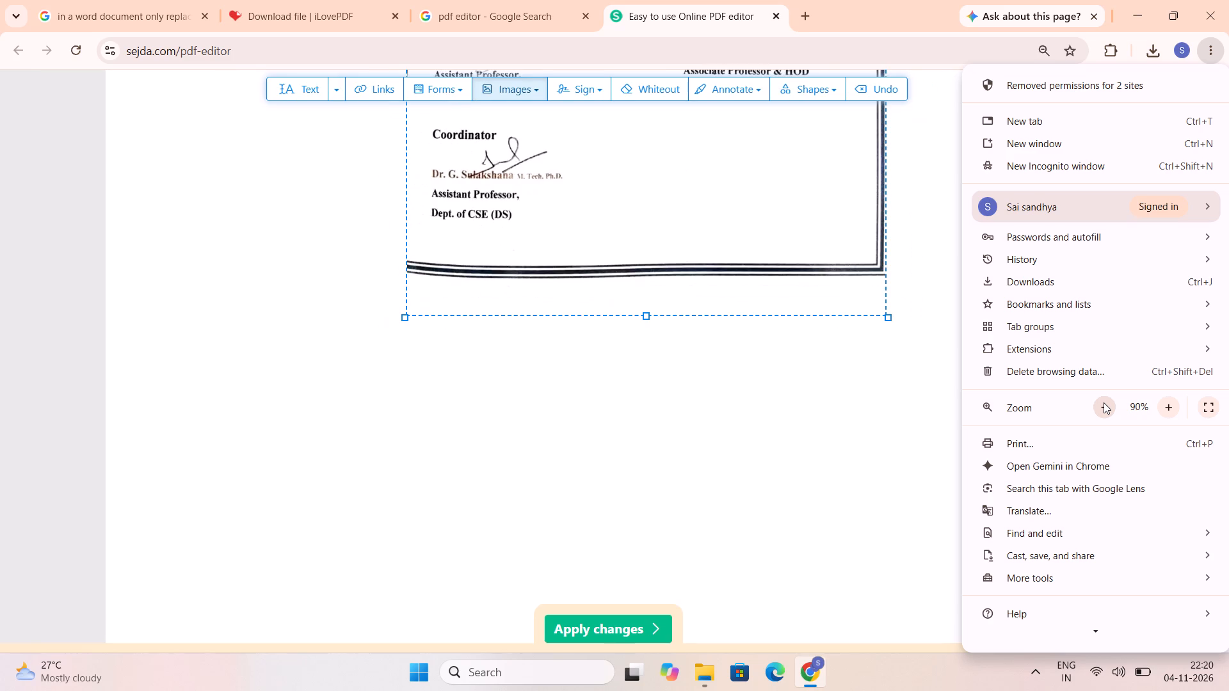
triple_click(1104, 402)
click(1104, 402)
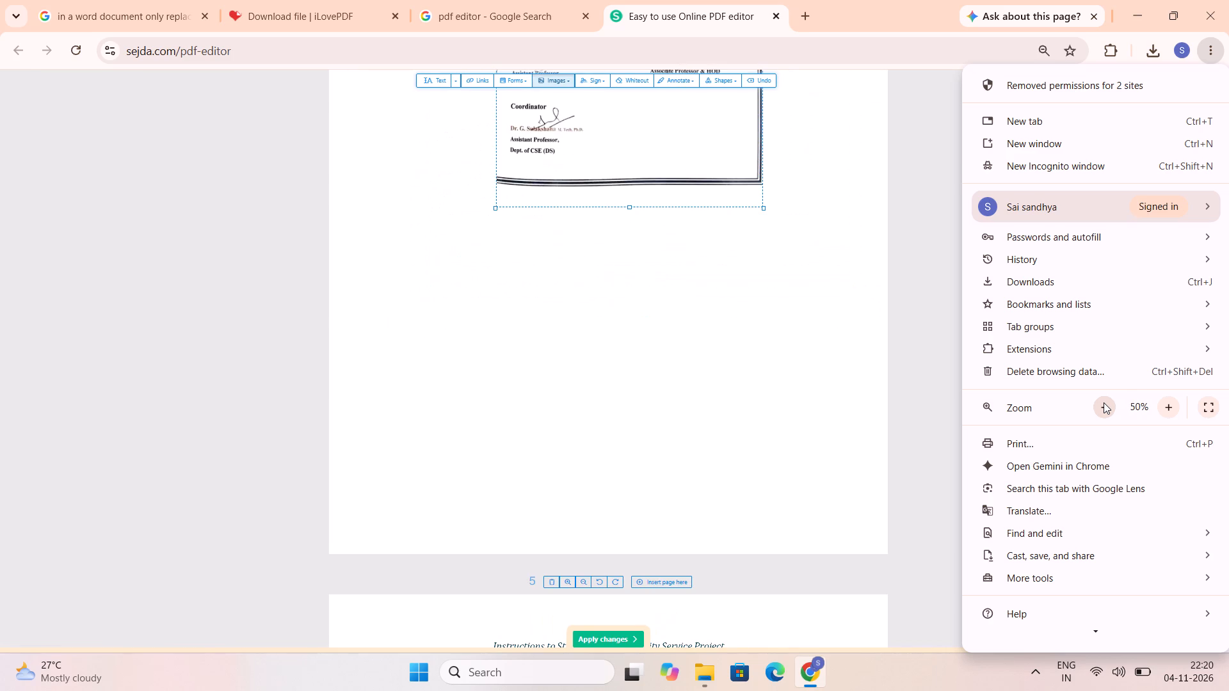
click(867, 383)
scroll(792, 340, up, 3)
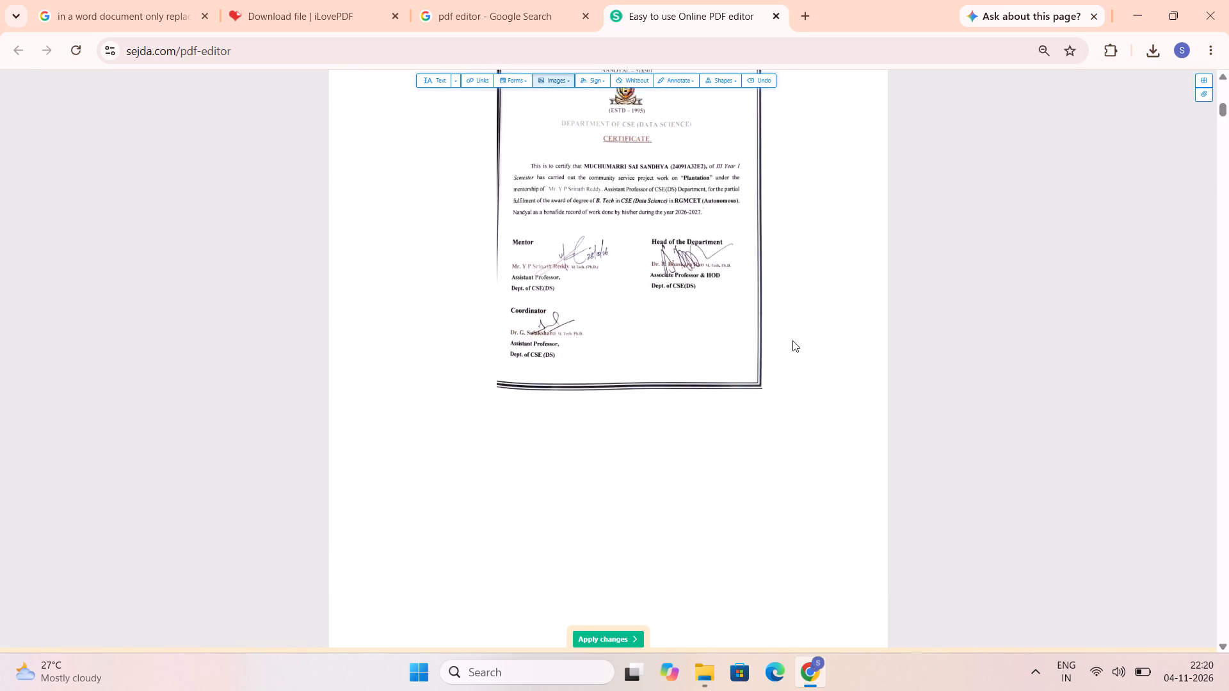
scroll(792, 340, up, 3)
drag(671, 340, 670, 393)
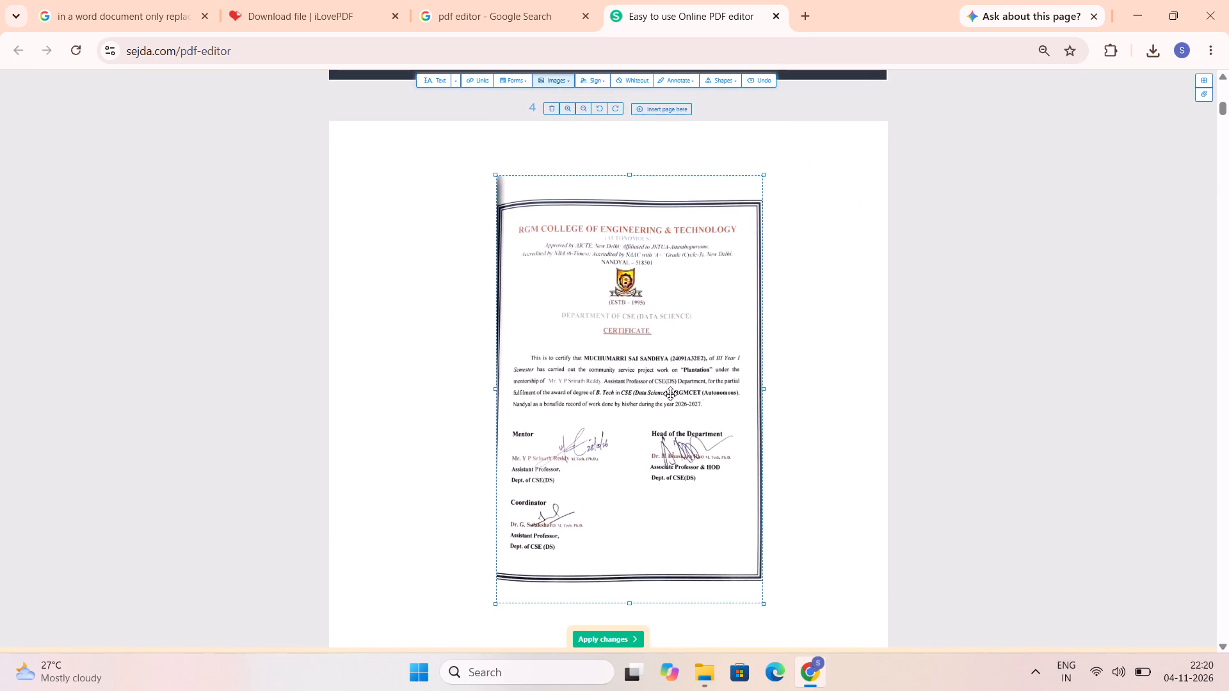
drag(670, 393, 663, 459)
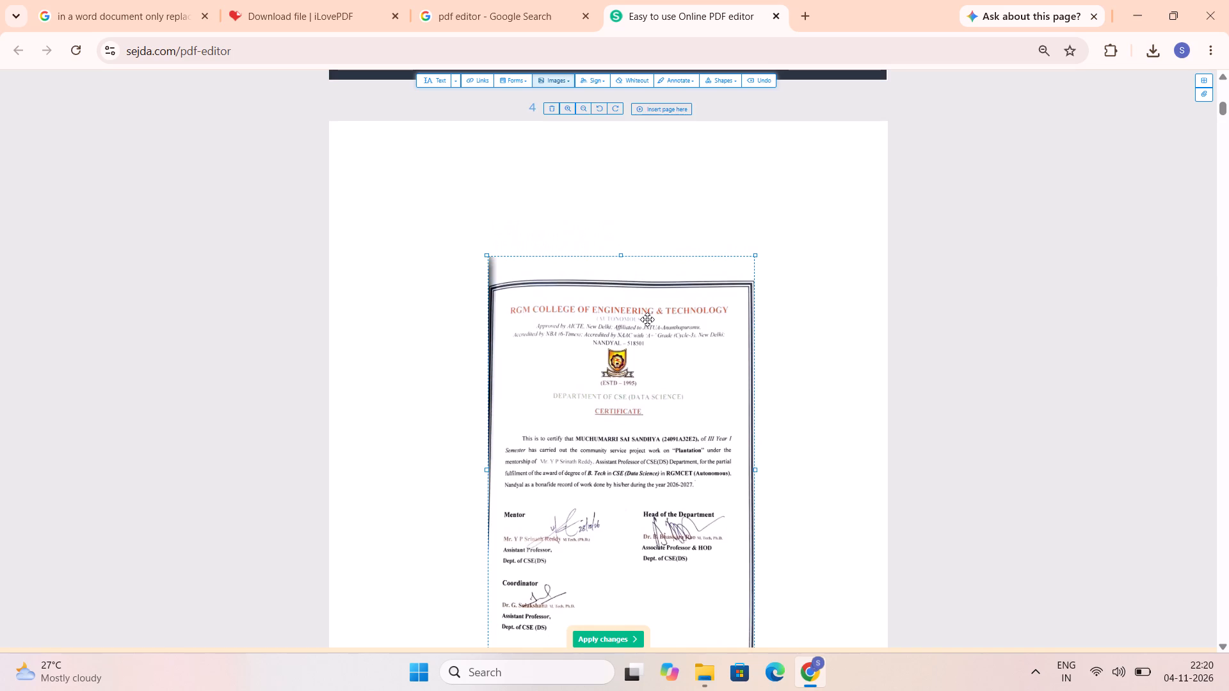
Enlarge the certificate image until it reaches close to the top and left edges of page 4.
scroll(647, 319, up, 3)
scroll(647, 319, down, 1)
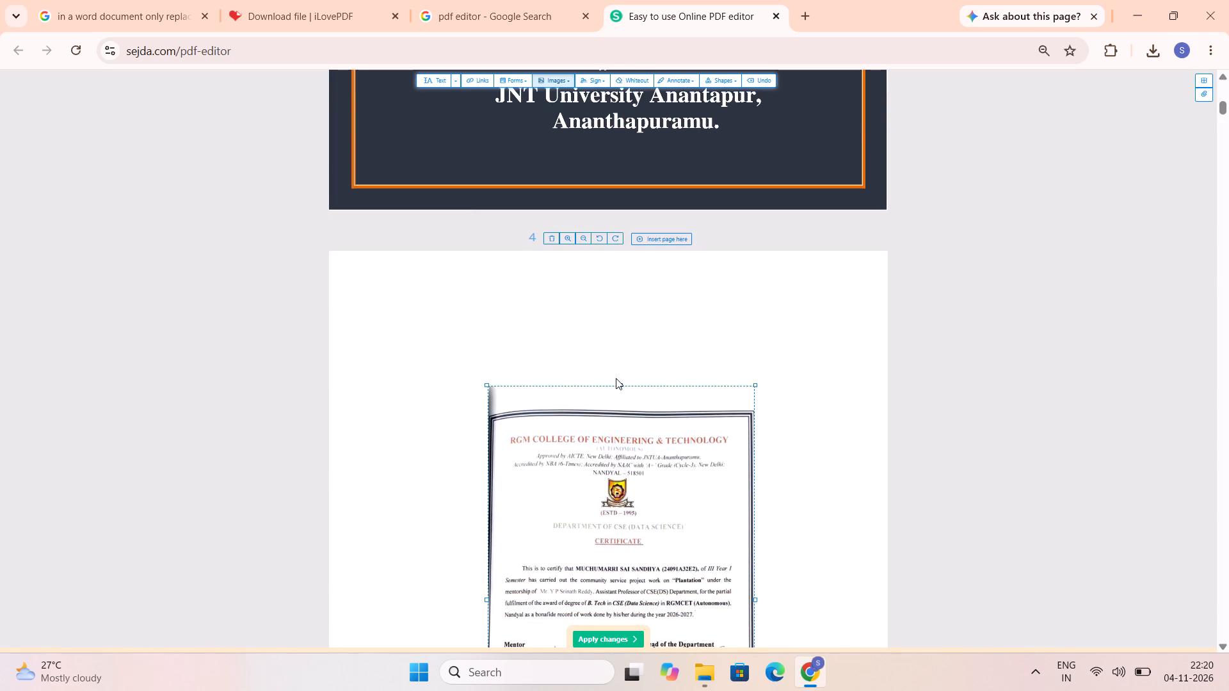
drag(616, 377, 618, 352)
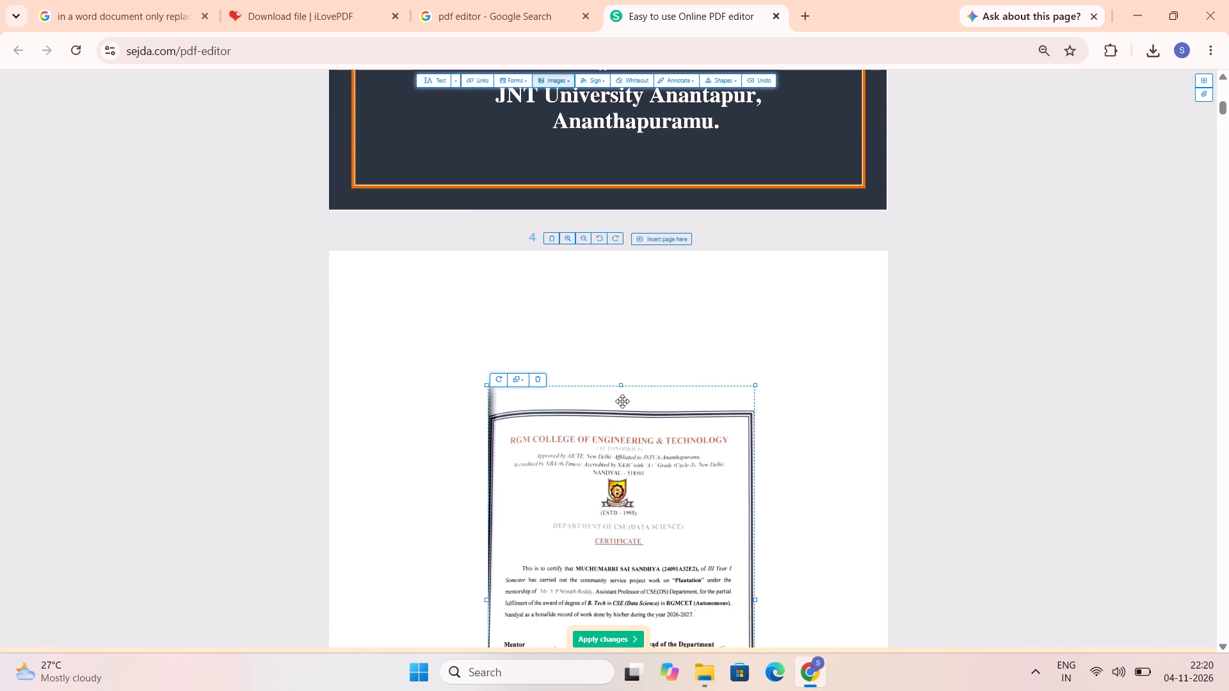
drag(622, 383, 616, 302)
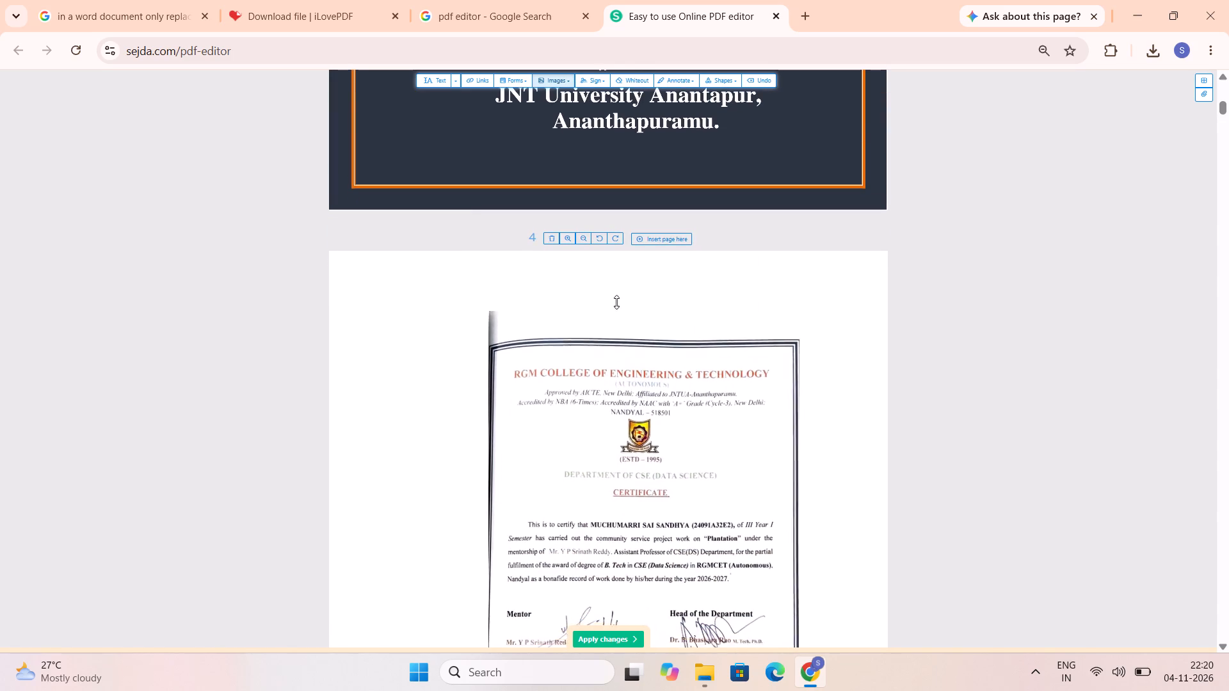
drag(616, 302, 578, 272)
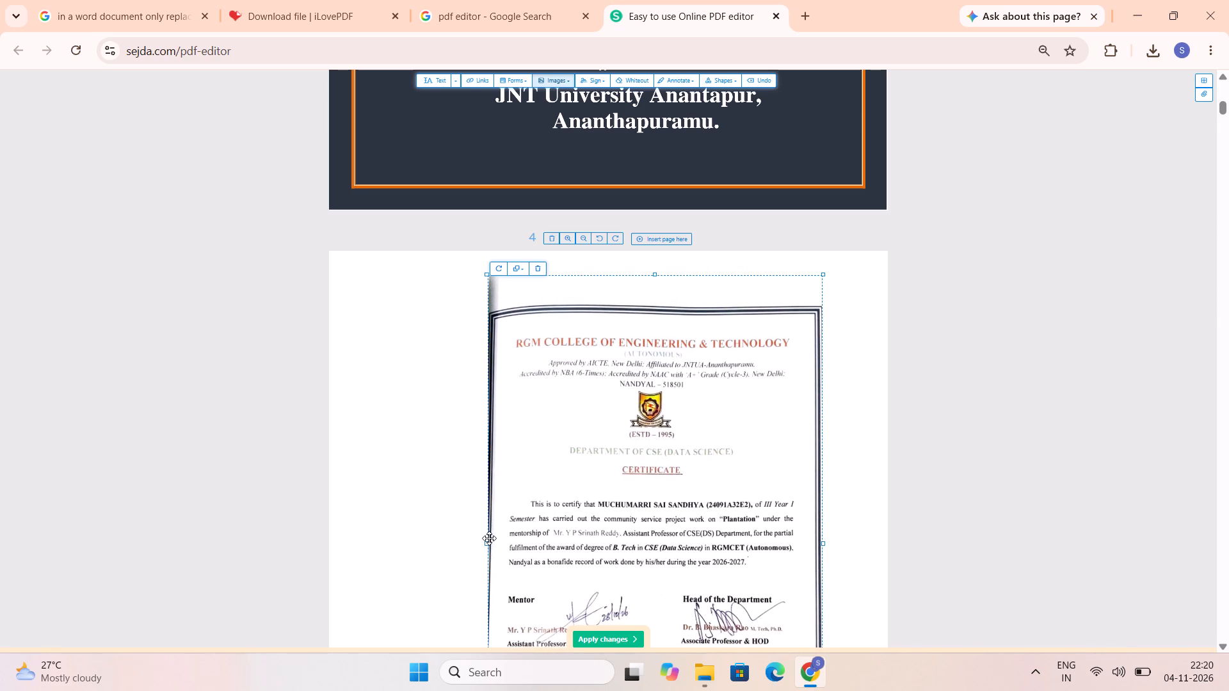
drag(487, 543, 456, 543)
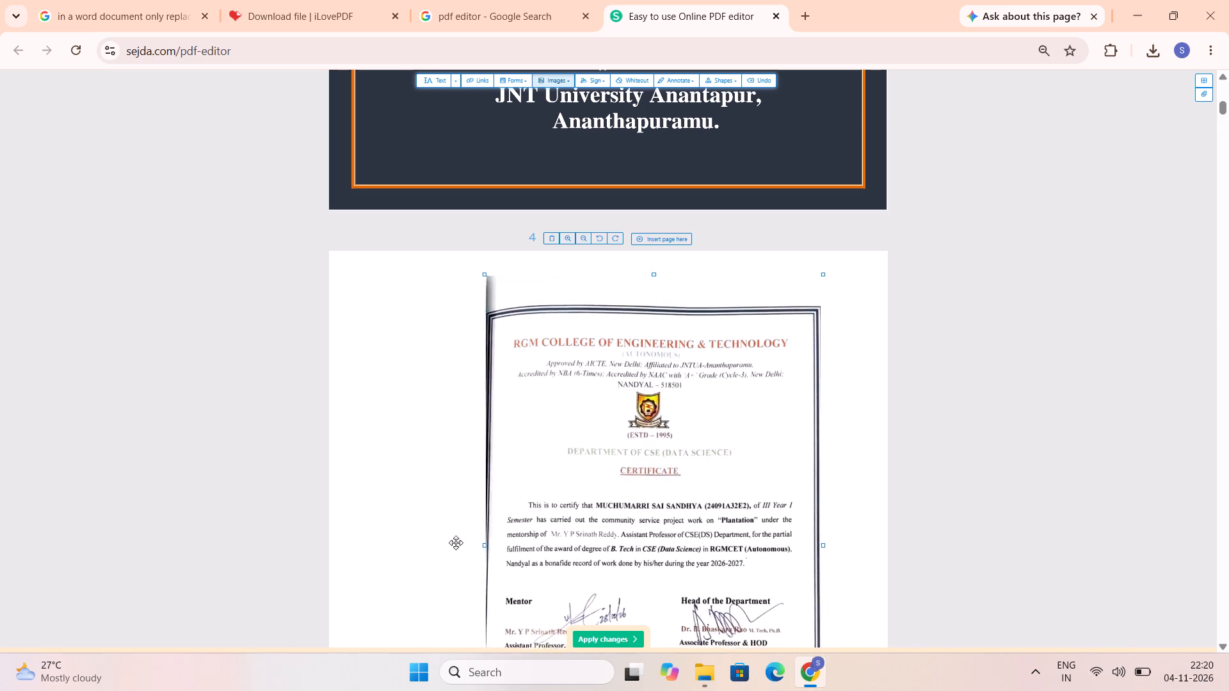
drag(456, 543, 344, 571)
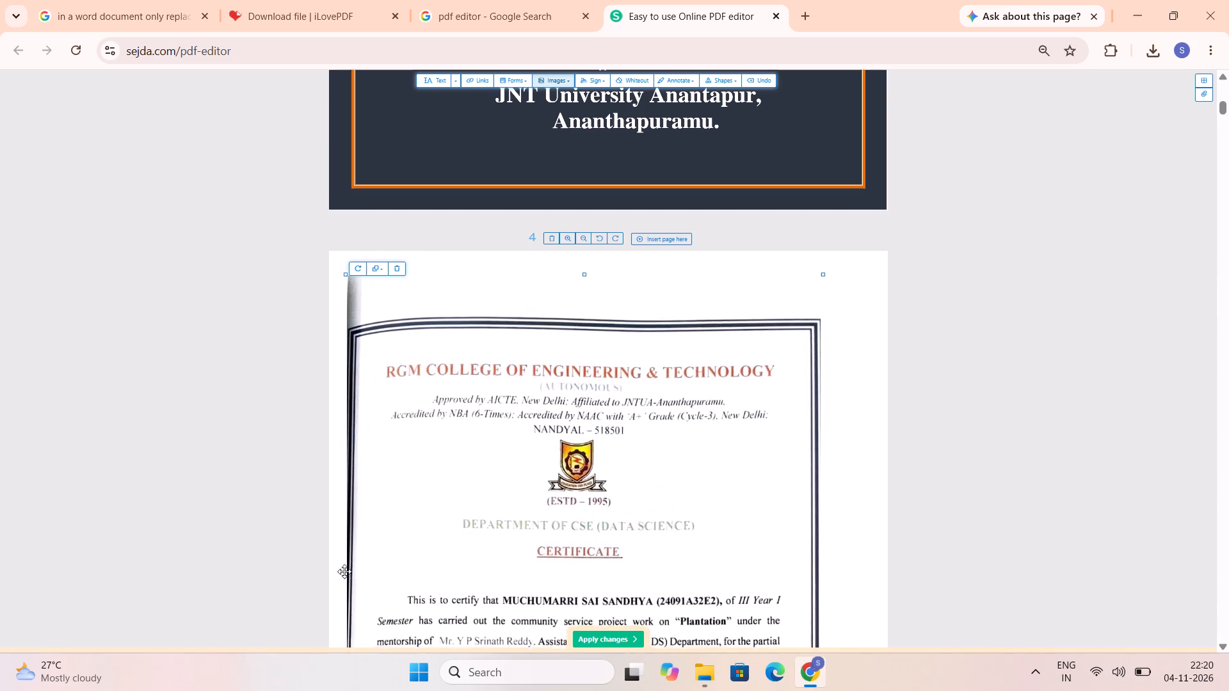
drag(344, 571, 337, 572)
Shift the certificate image slightly right and up, enlarge it towards the page's right edge, and check its fit on page 4.
drag(510, 484, 525, 475)
scroll(683, 500, down, 3)
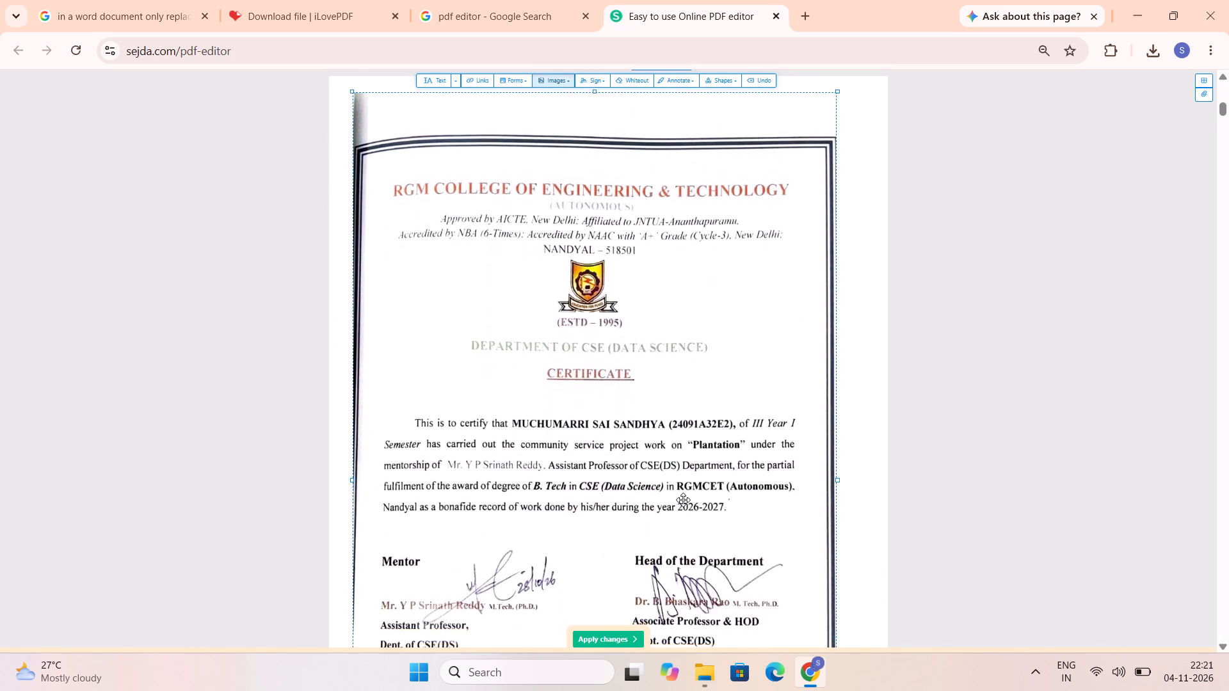
scroll(683, 500, down, 6)
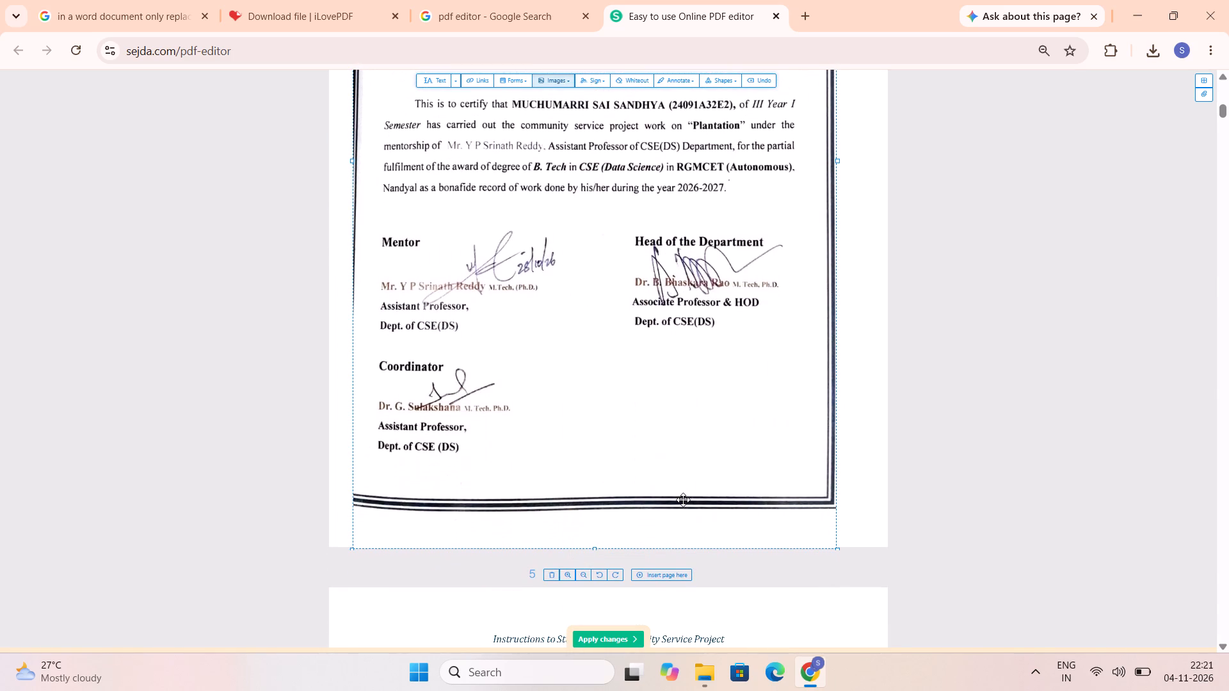
scroll(683, 500, up, 4)
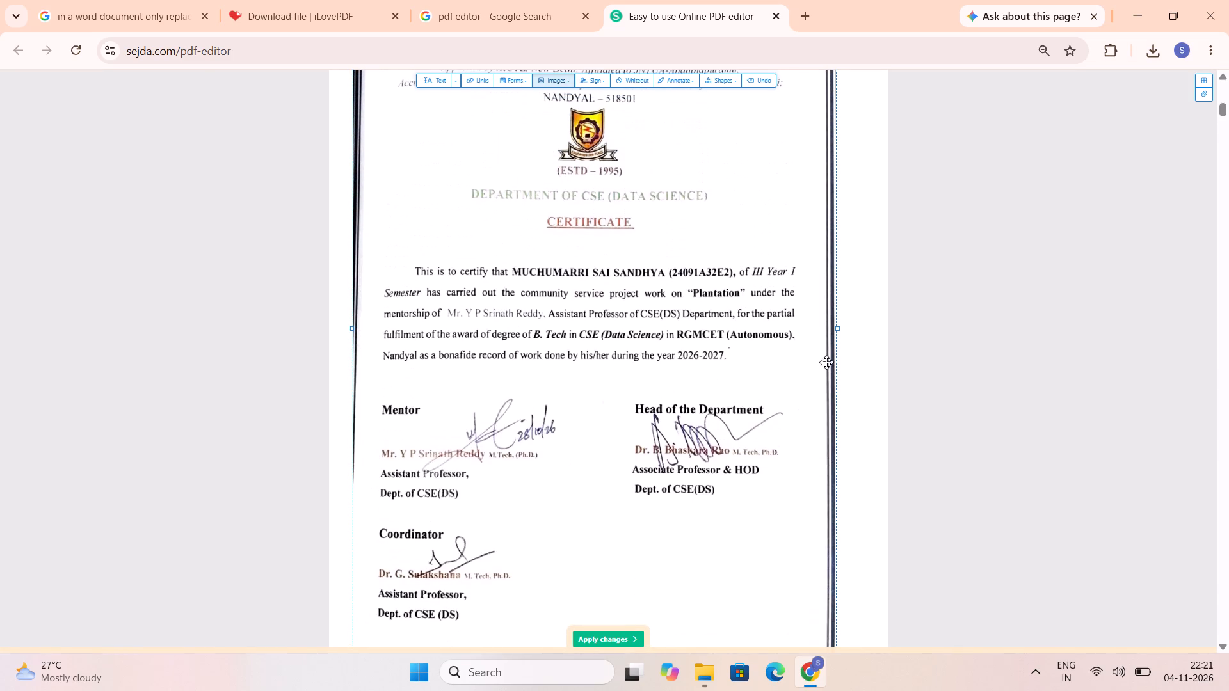
drag(835, 330, 855, 330)
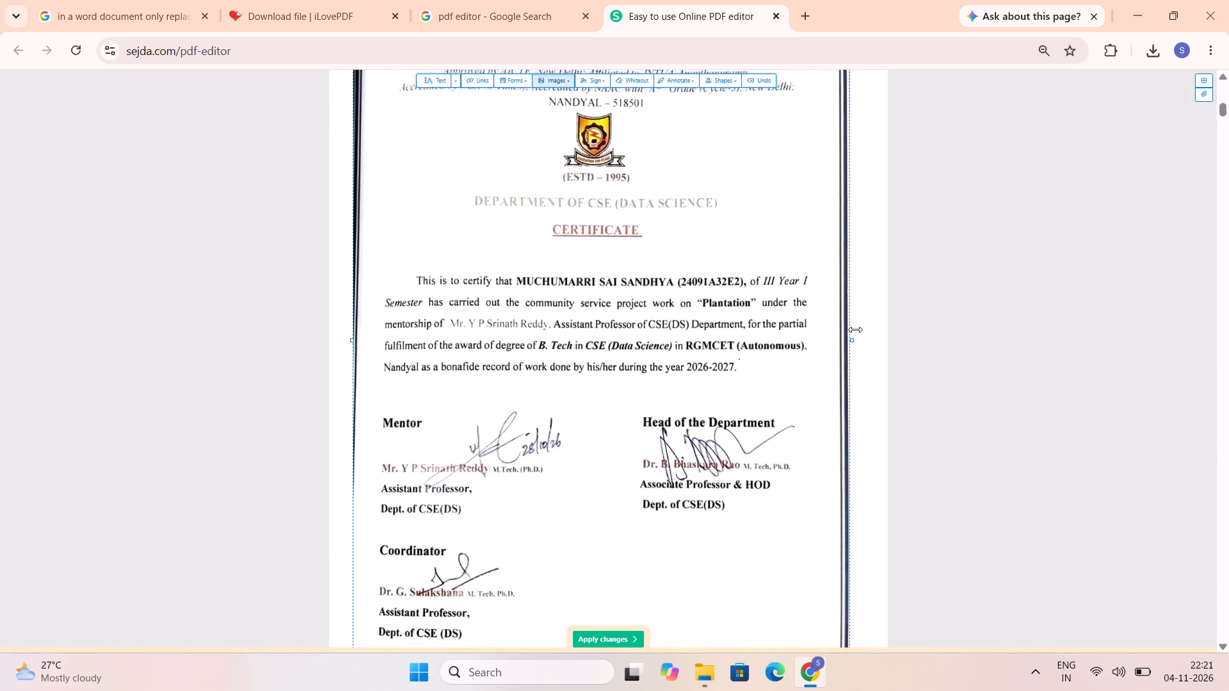
drag(855, 330, 874, 328)
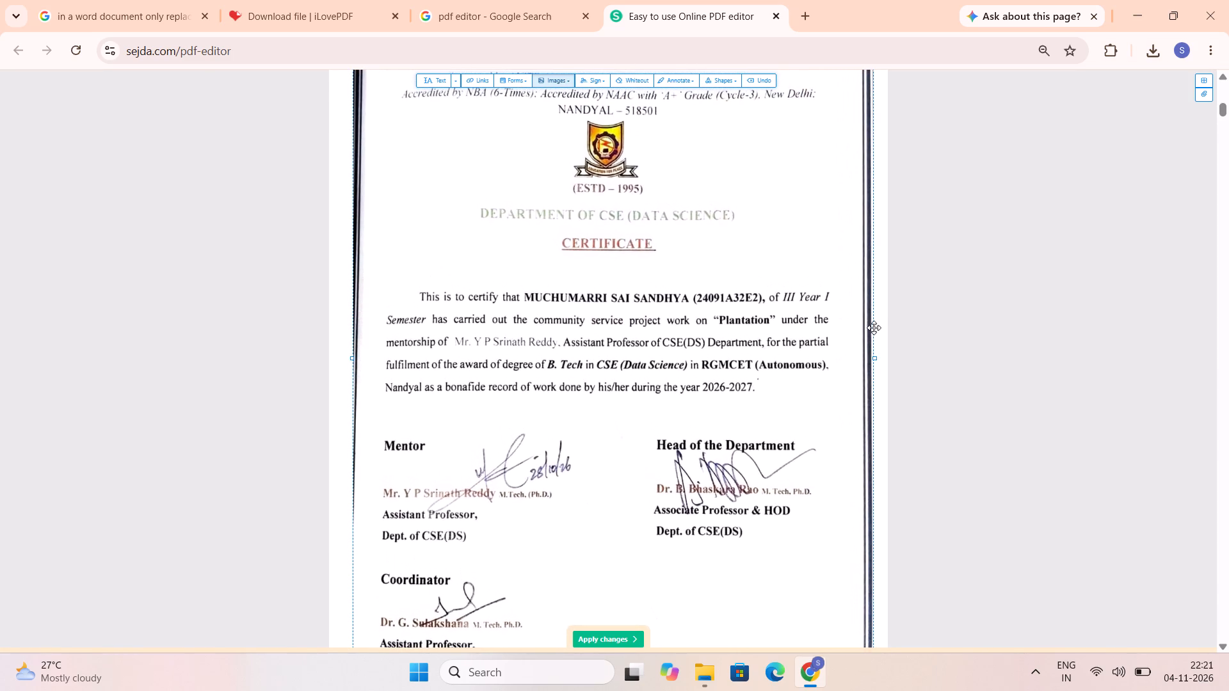
scroll(725, 347, up, 5)
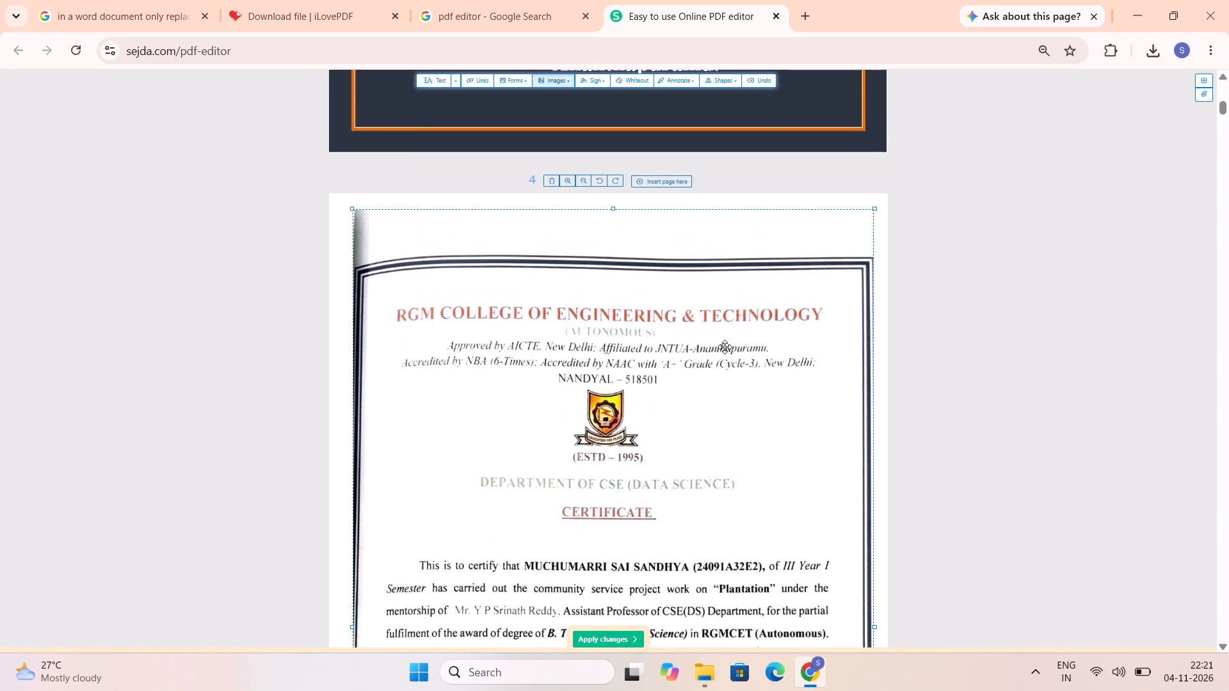
scroll(725, 347, down, 6)
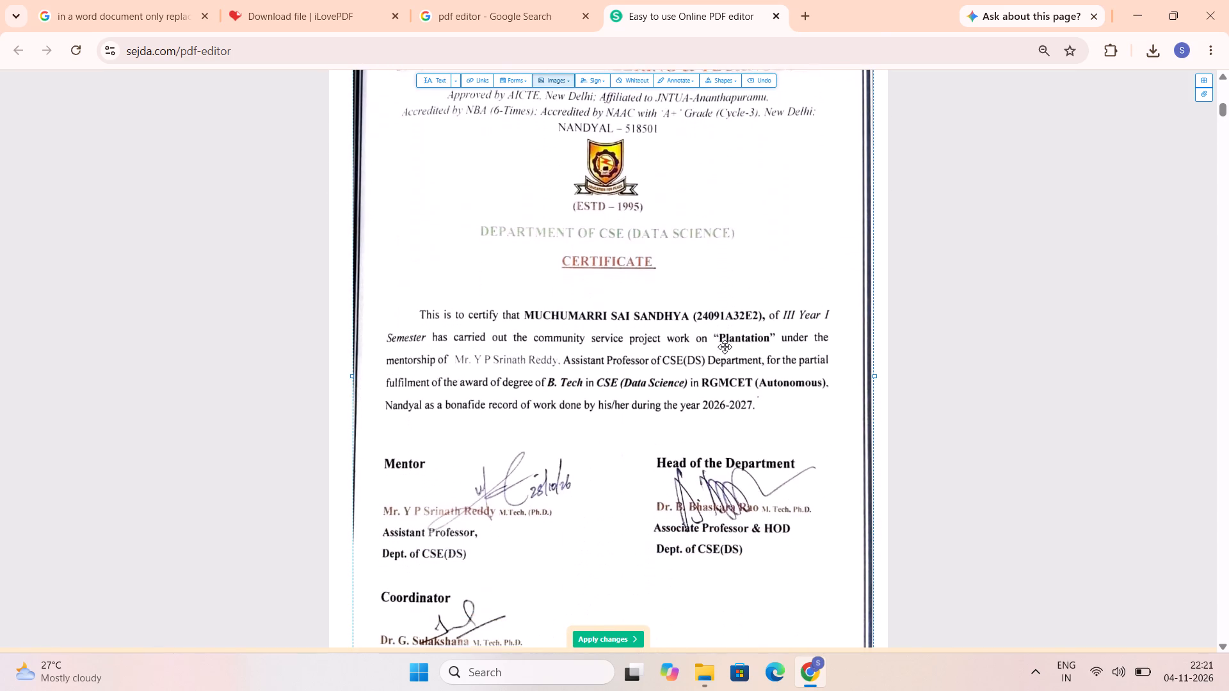
Reduce the signed certificate image slightly and reposition it so its bottom border fits within page 4, checking the whole page.
scroll(725, 347, down, 2)
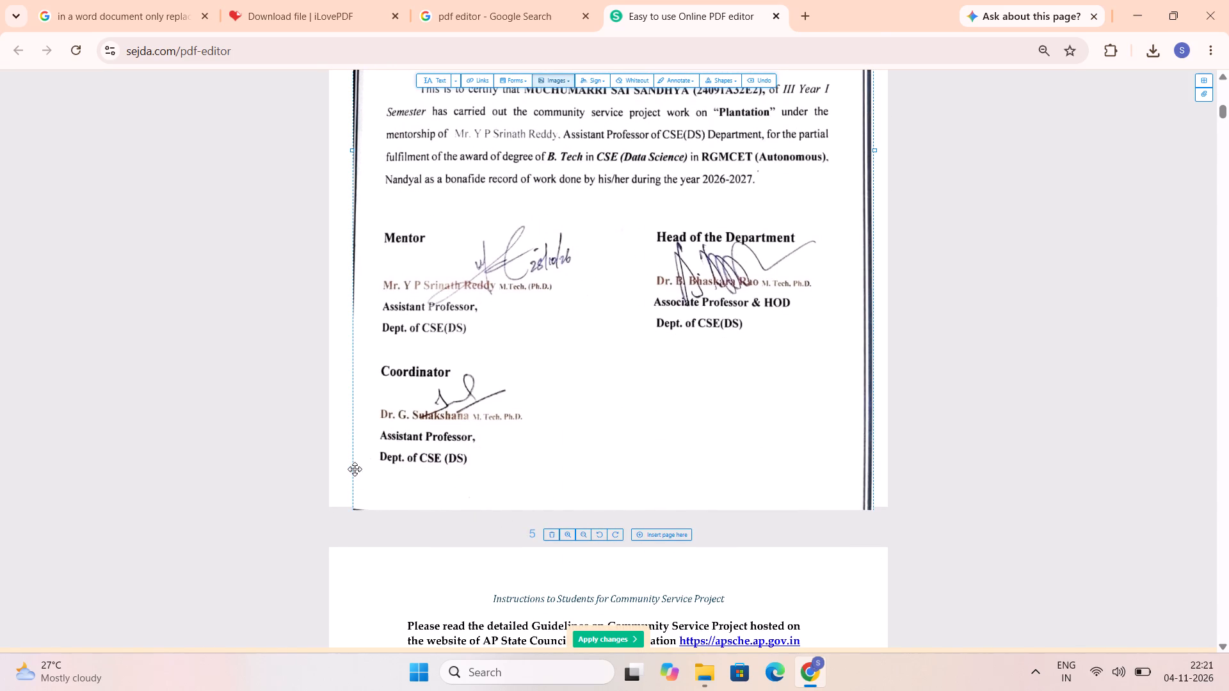
drag(381, 473, 393, 425)
drag(393, 425, 382, 371)
drag(615, 465, 613, 415)
drag(646, 329, 651, 350)
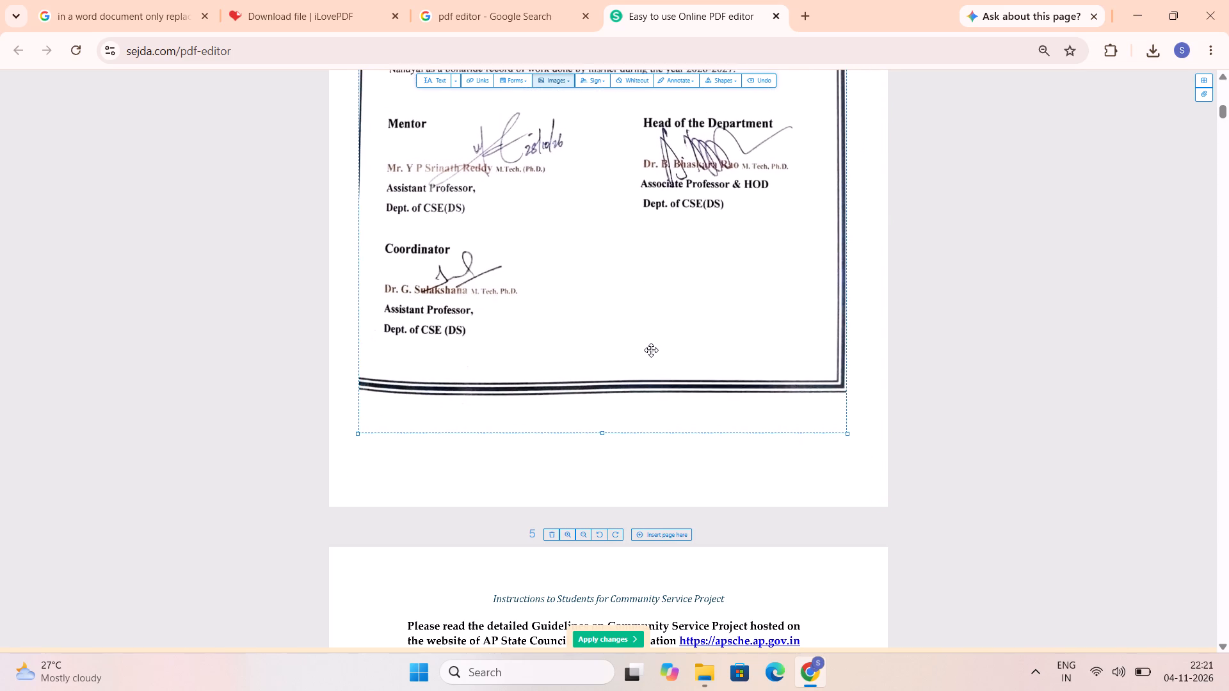
drag(651, 350, 663, 412)
scroll(663, 412, up, 1)
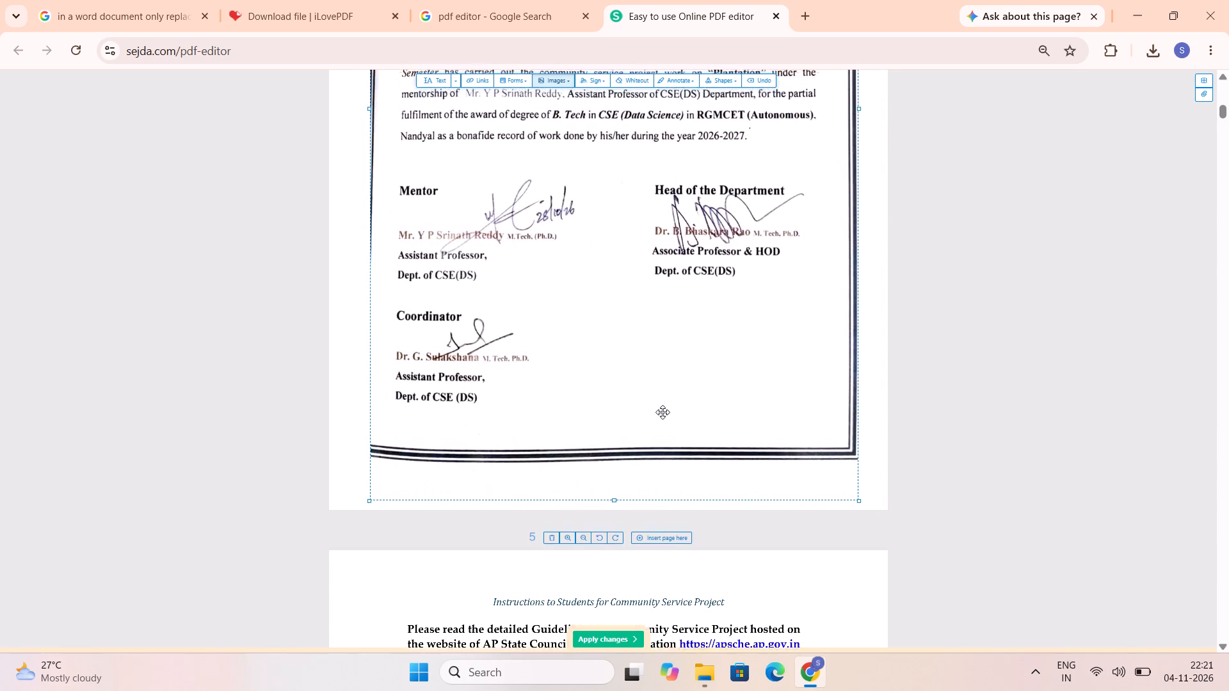
scroll(663, 412, up, 5)
scroll(663, 412, down, 2)
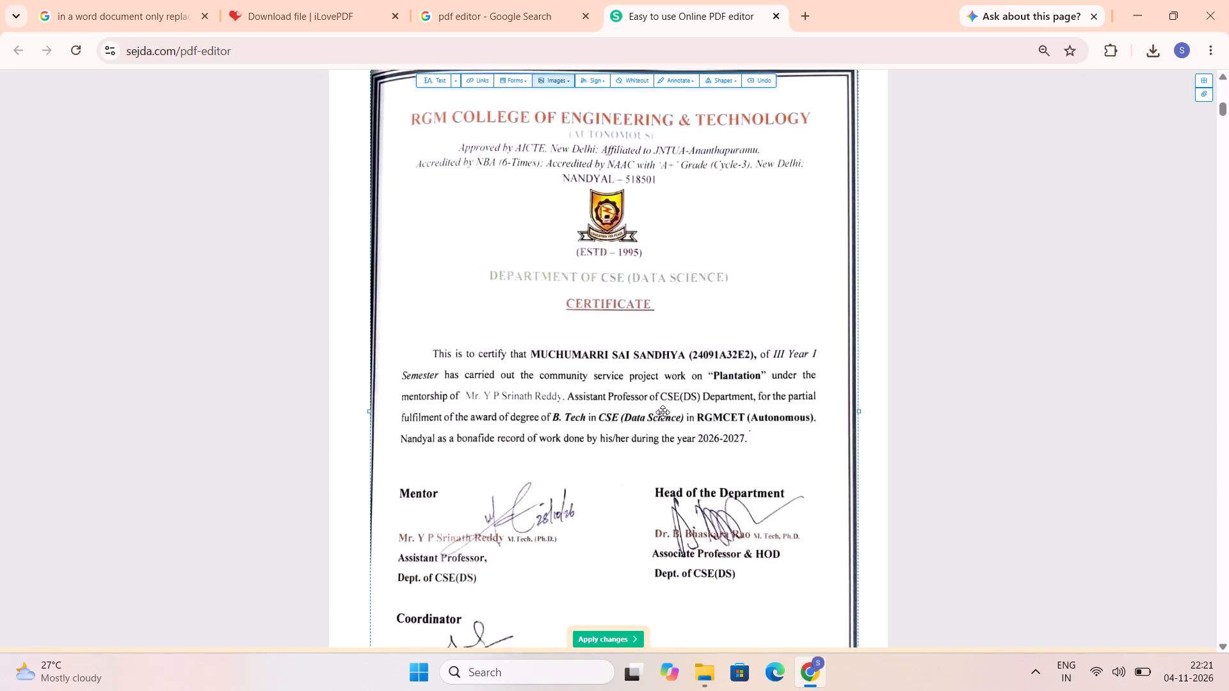
scroll(663, 412, down, 4)
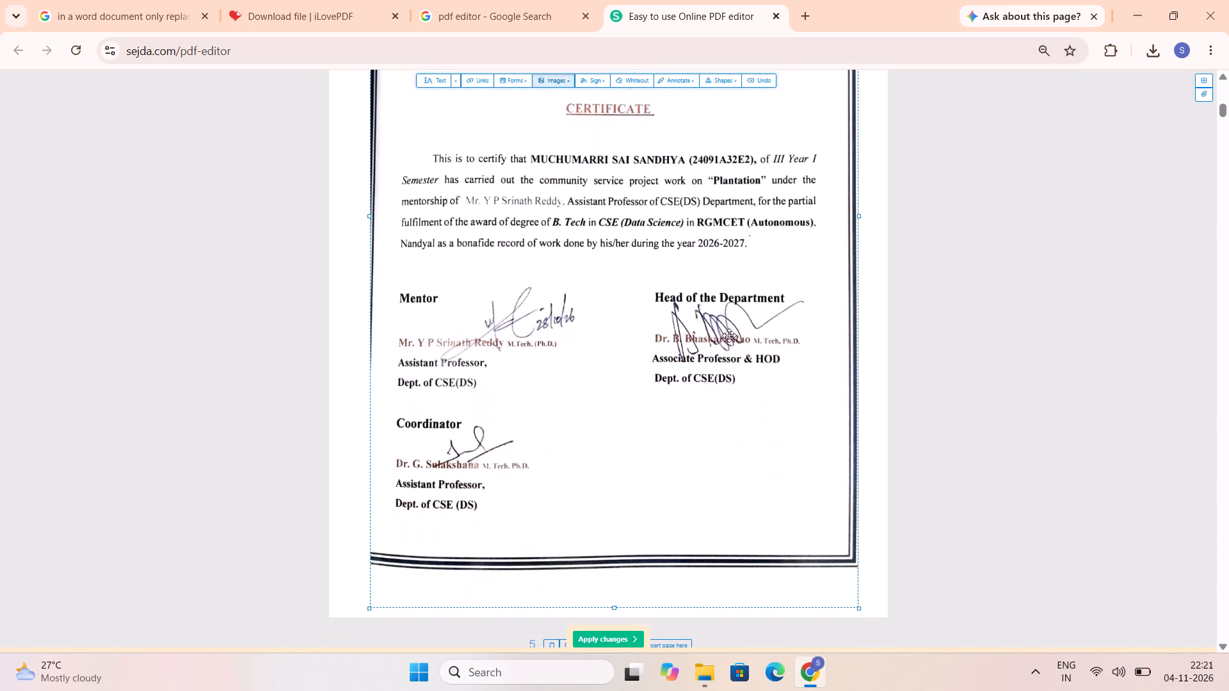
Enlarge the signed certificate image towards the left and right edges of page 4.
drag(370, 217, 348, 235)
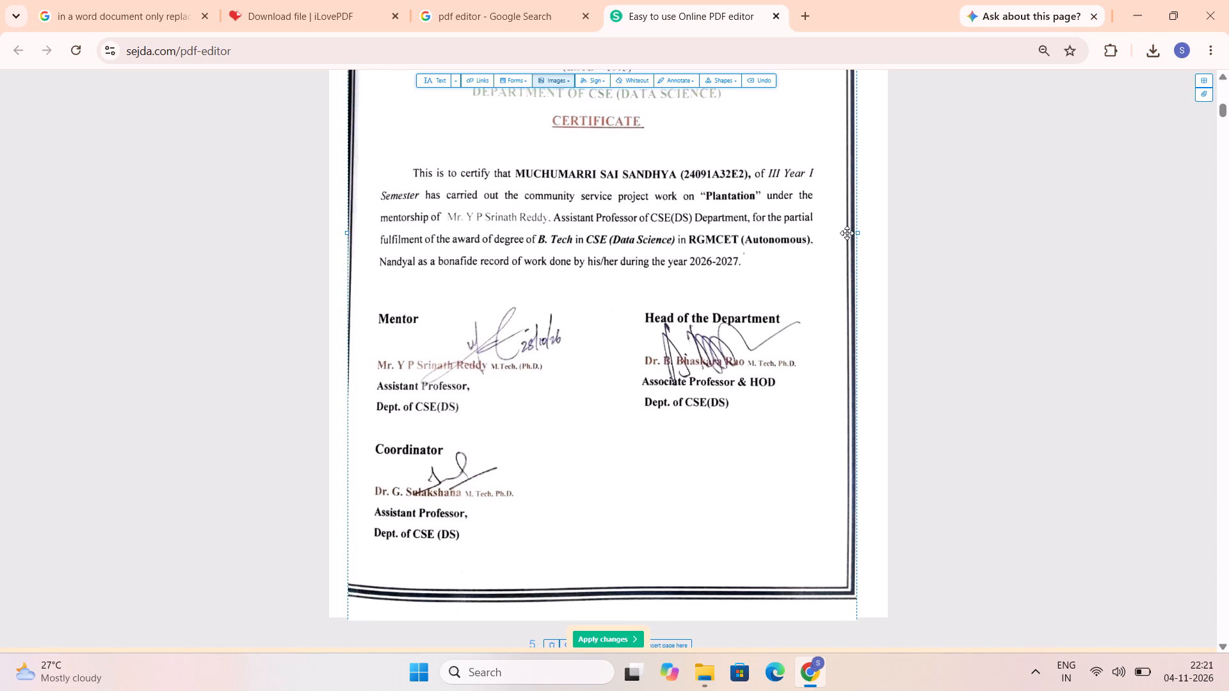
click(854, 233)
drag(857, 233, 867, 233)
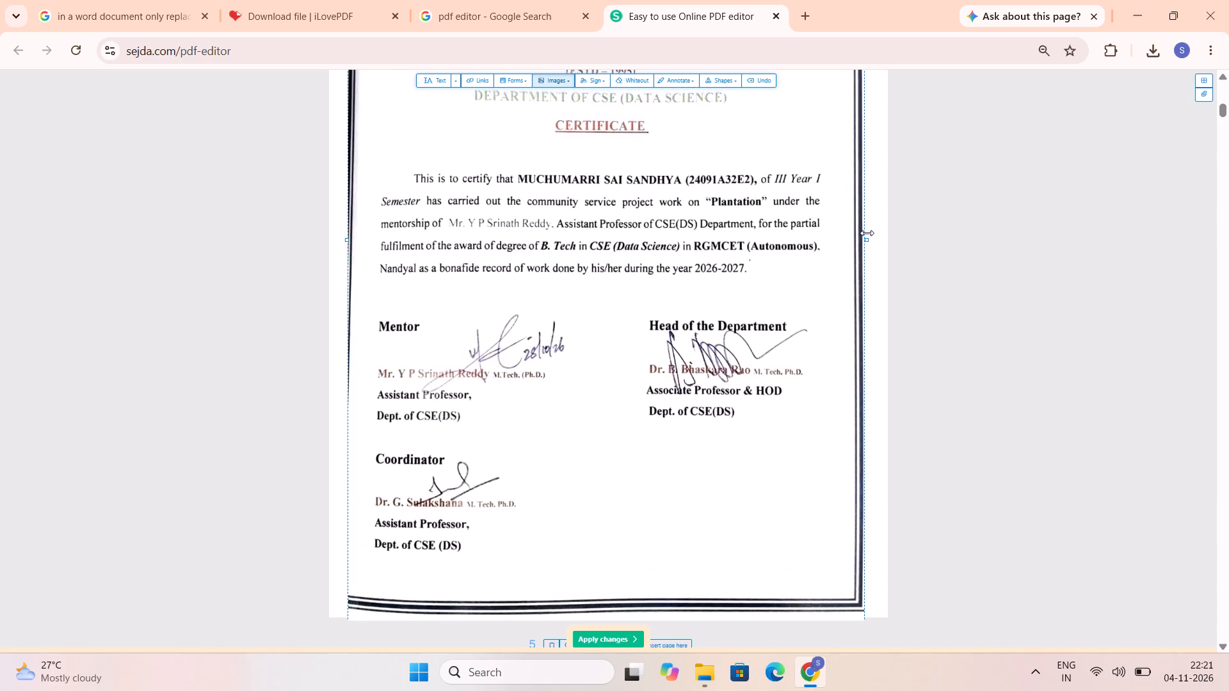
drag(867, 233, 867, 232)
scroll(778, 253, up, 4)
Delete the typed Community Service Project details page (page 7) and insert a blank page in its place.
scroll(778, 253, down, 2)
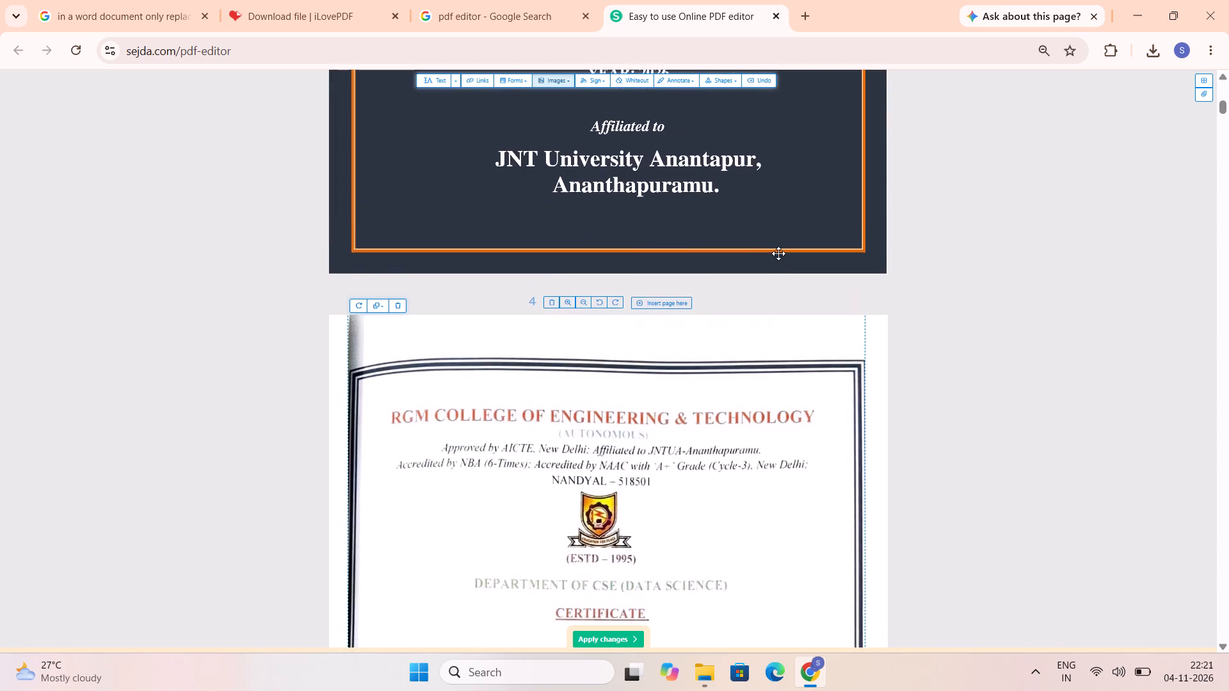
scroll(778, 253, down, 6)
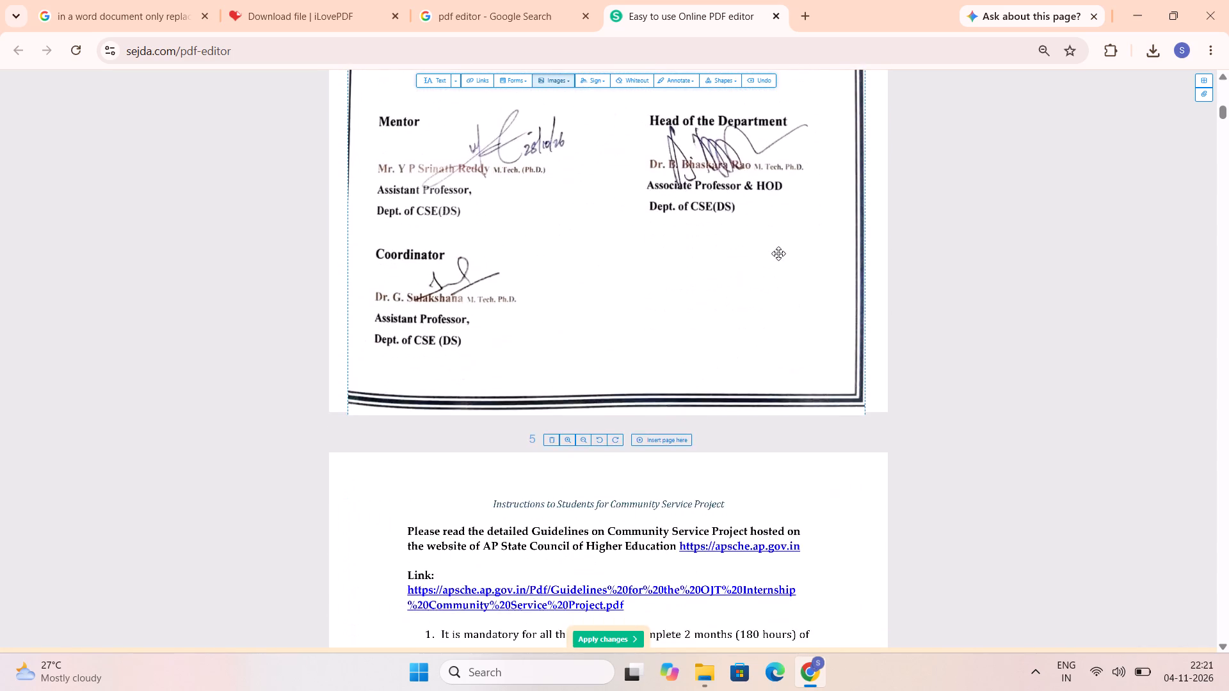
scroll(778, 253, down, 12)
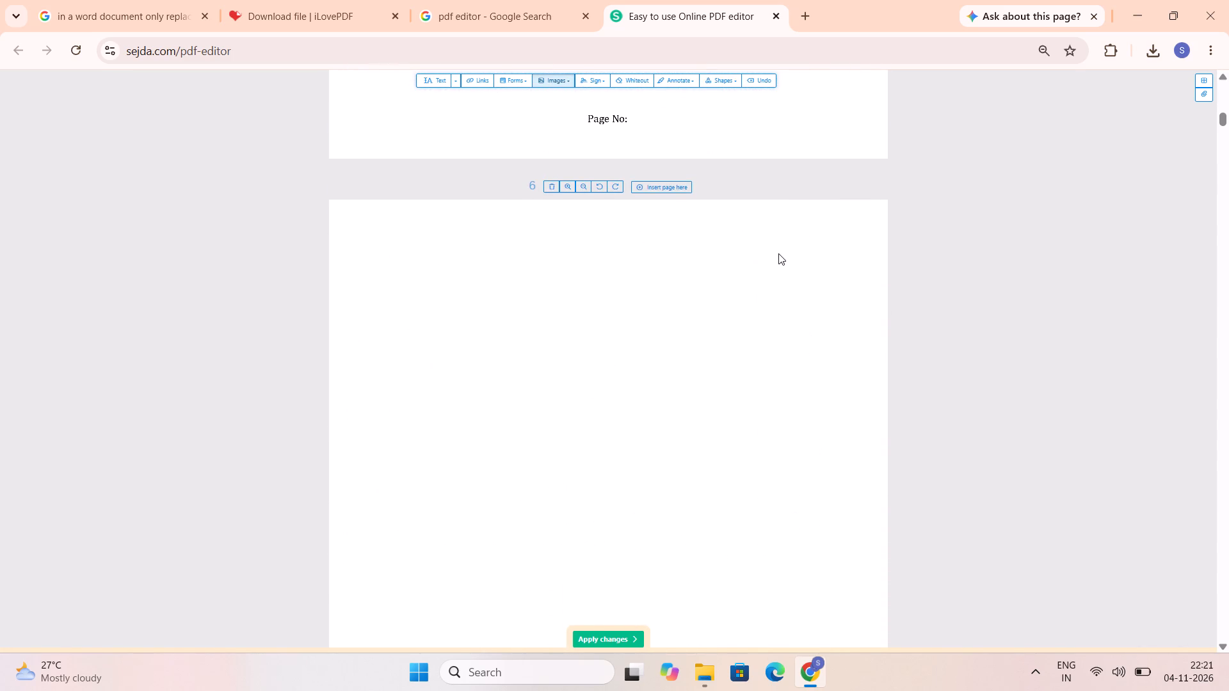
scroll(778, 253, down, 3)
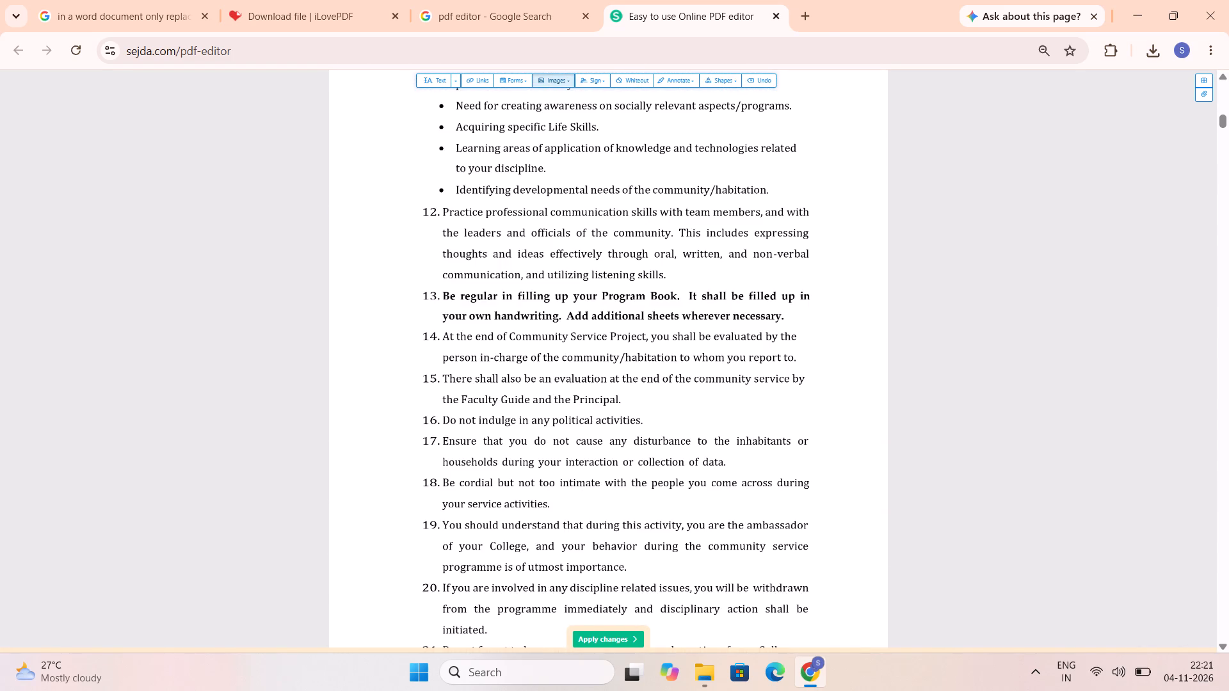
scroll(778, 253, down, 6)
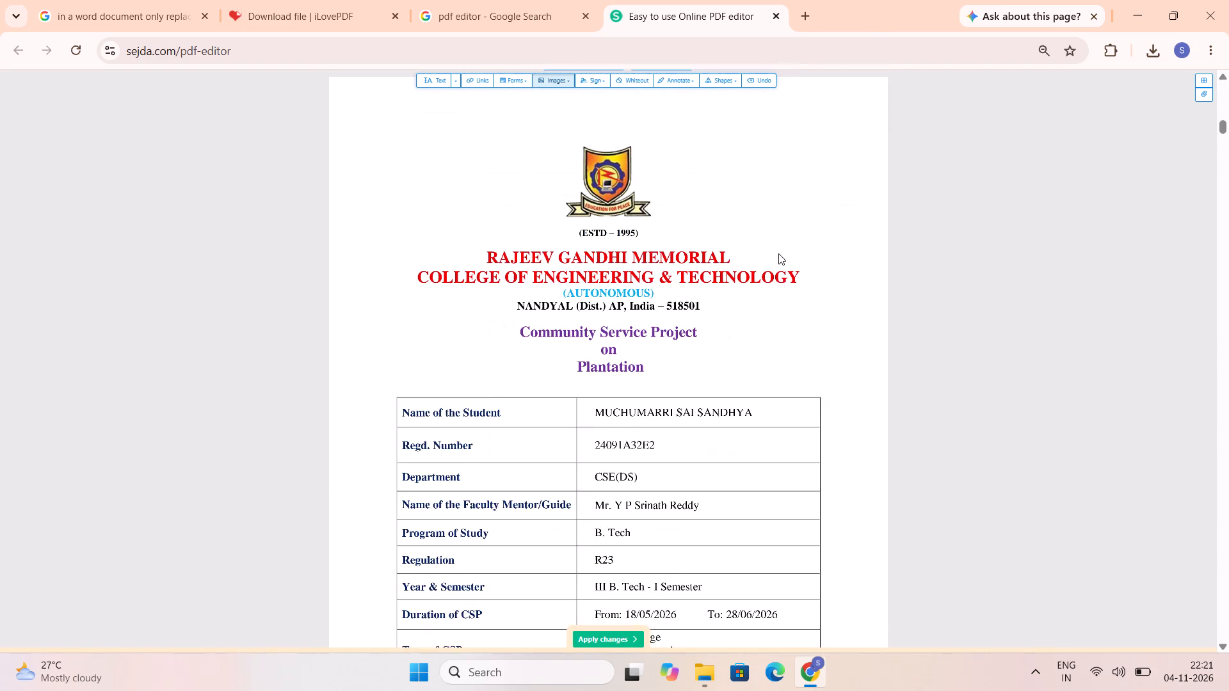
scroll(778, 253, down, 1)
scroll(778, 253, up, 2)
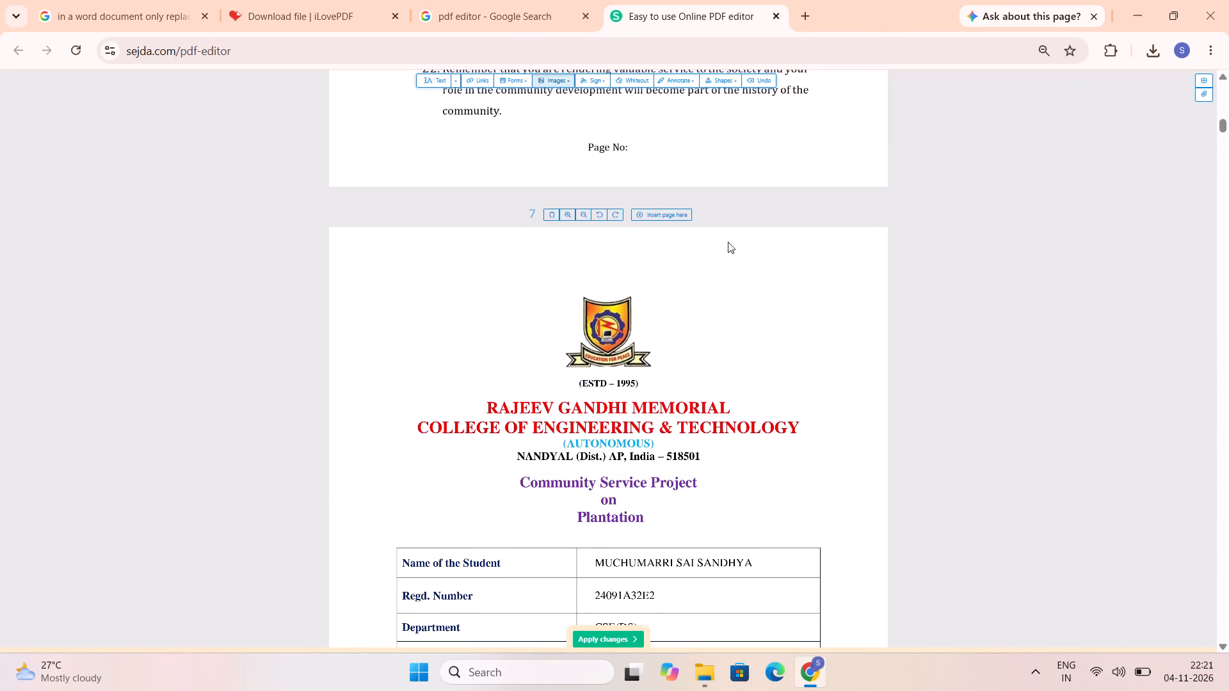
click(555, 213)
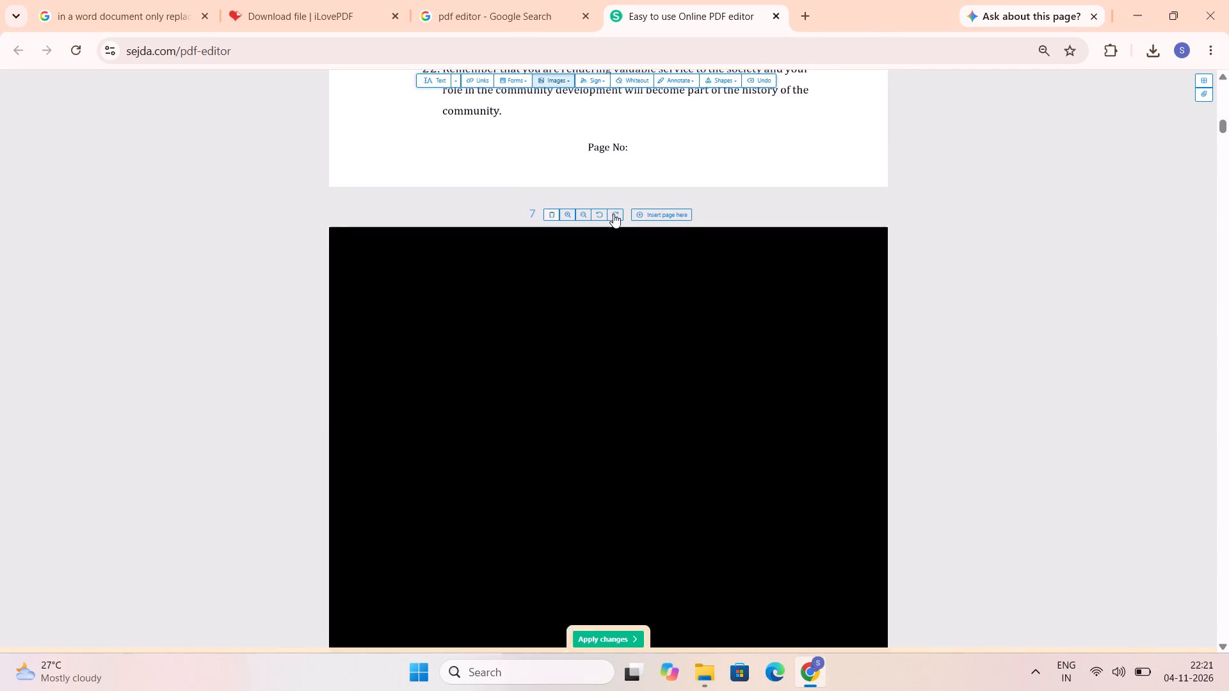
click(645, 214)
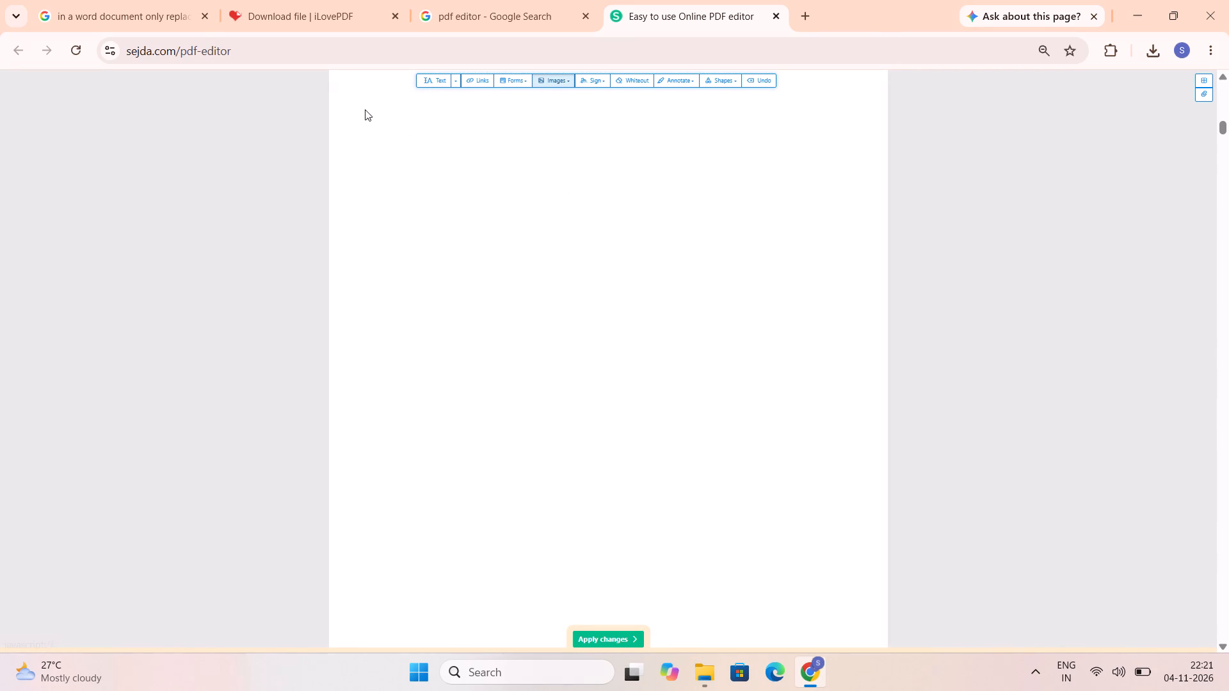
Place the scanned project details image "WhatsApp Image 2026-11-04 at 9.47.37 PM (1)" from Pictures on the blank page 7.
click(561, 84)
click(568, 121)
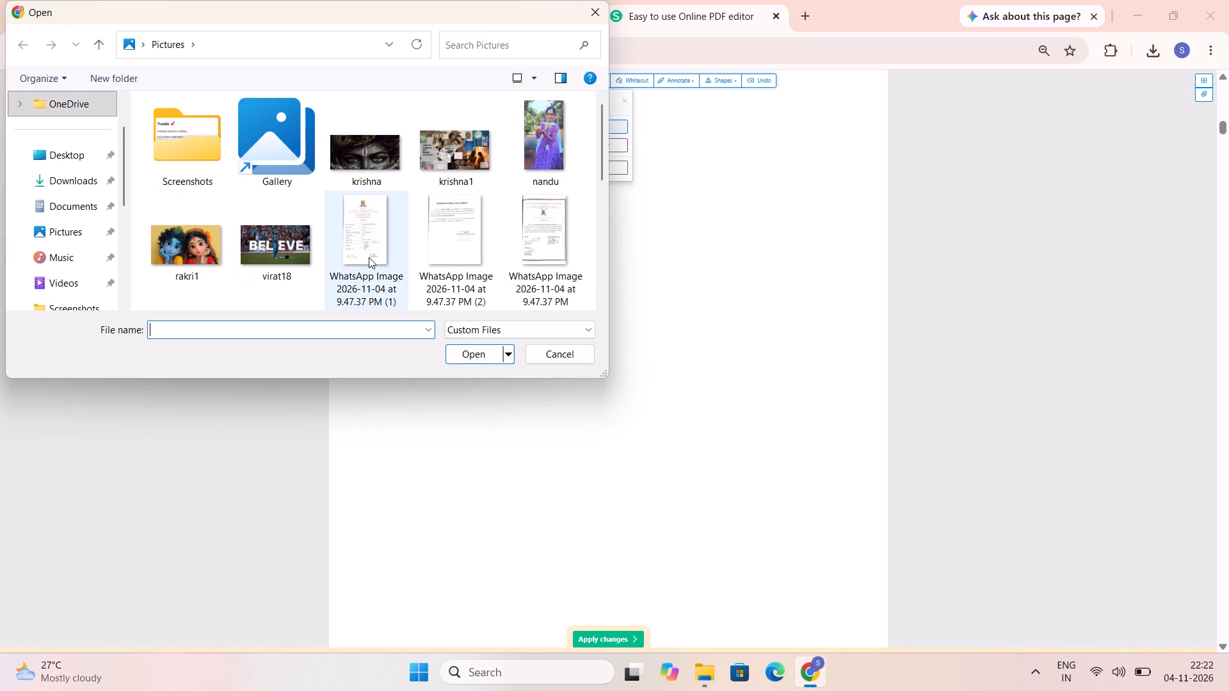
double_click(376, 235)
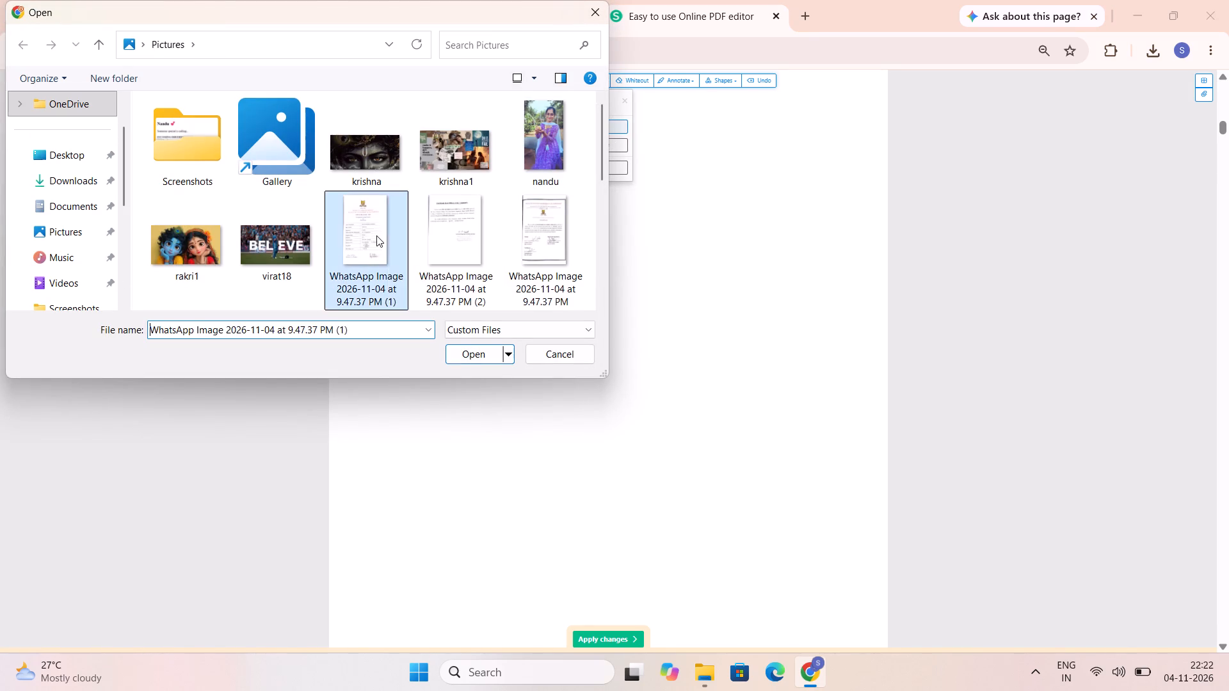
click(595, 375)
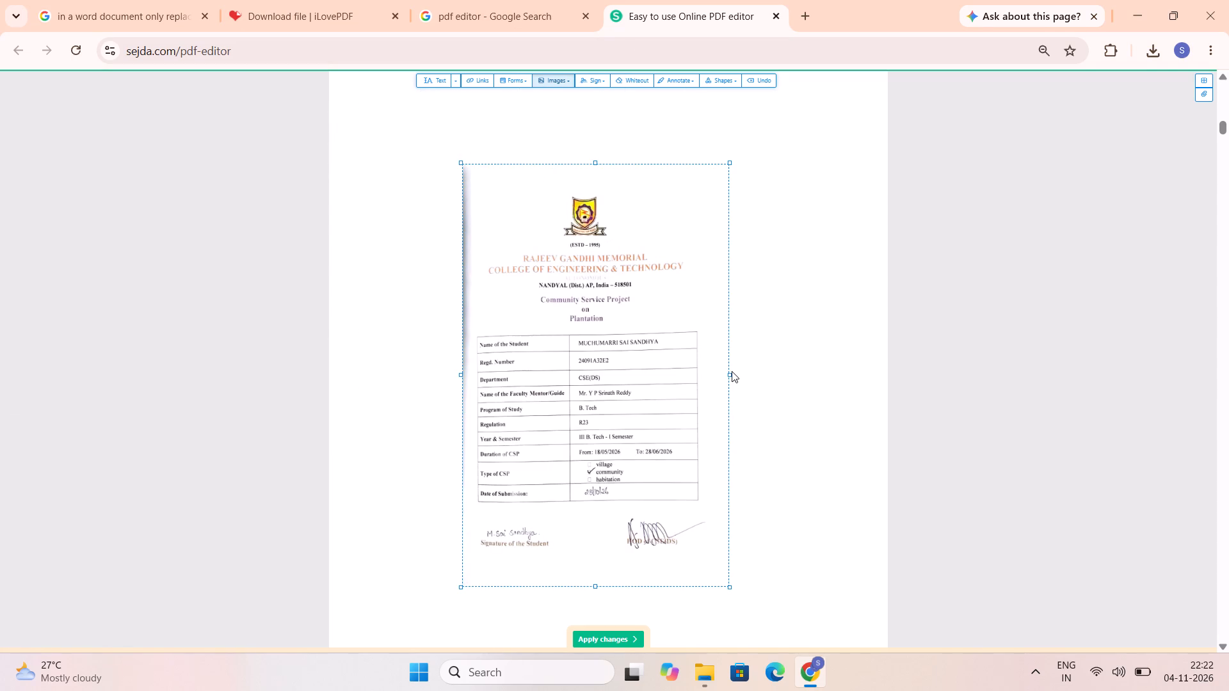
Enlarge the scanned project details image and centre it so it nearly fills page 7, checking its top and bottom edges.
drag(728, 376, 862, 372)
drag(779, 375, 747, 294)
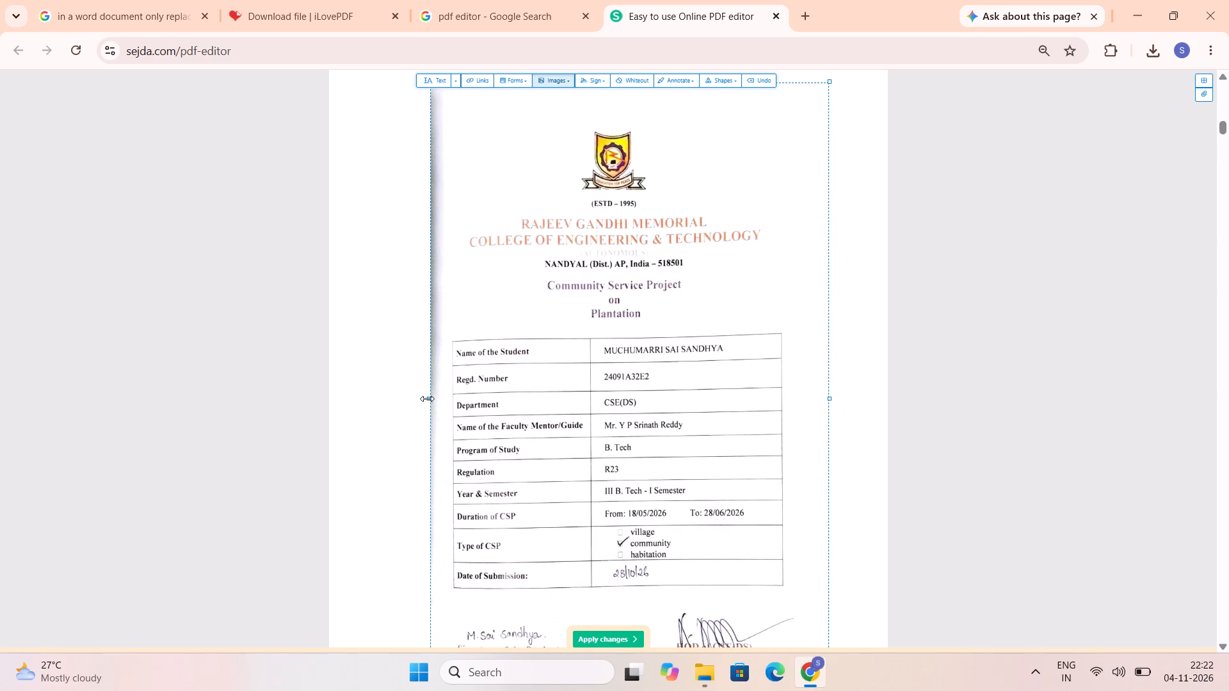
drag(429, 398, 368, 389)
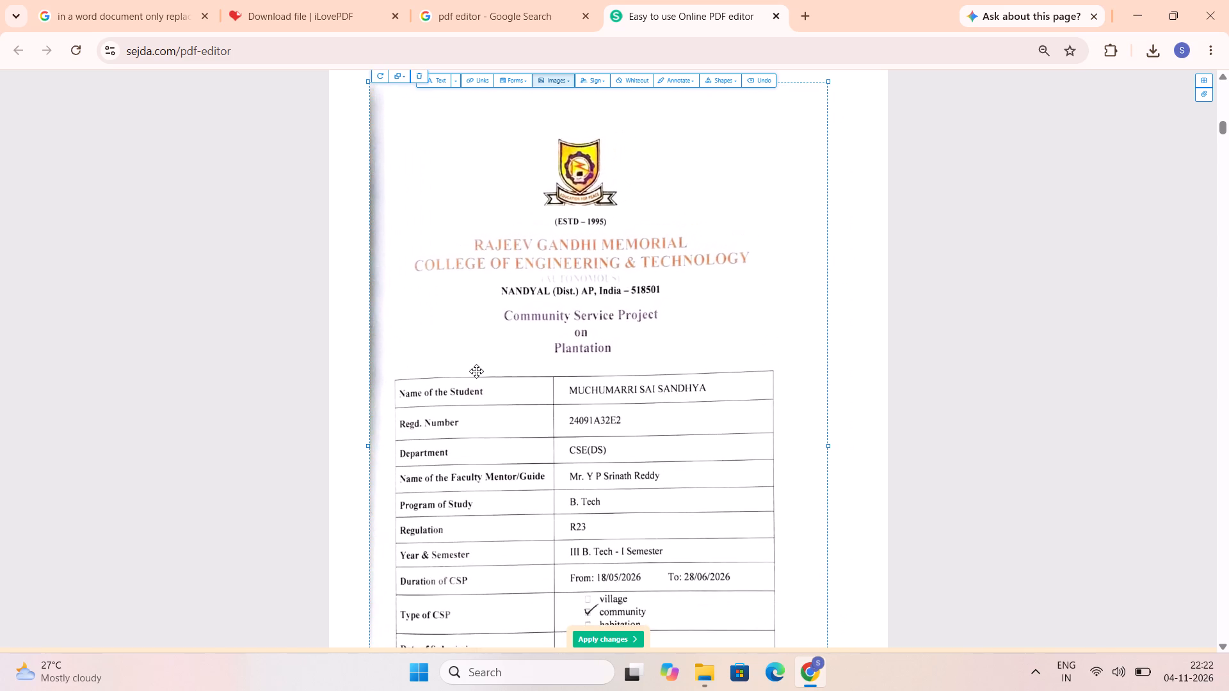
scroll(476, 371, up, 3)
drag(513, 356, 523, 337)
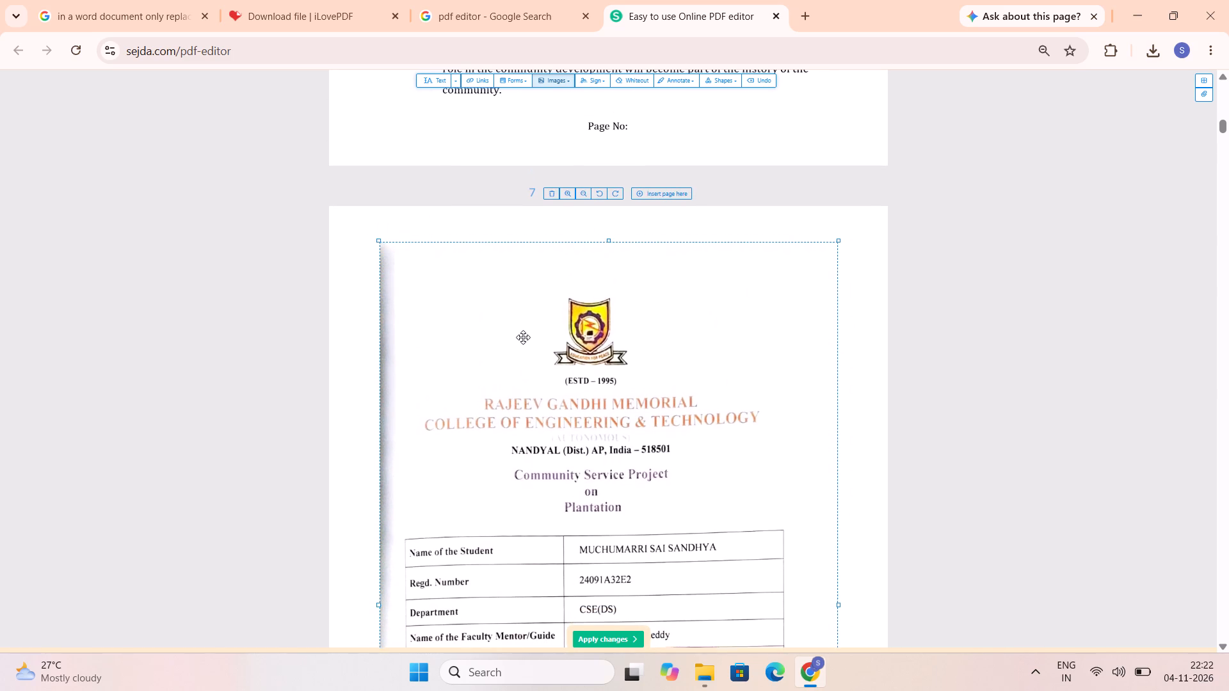
drag(523, 337, 524, 331)
scroll(584, 369, down, 2)
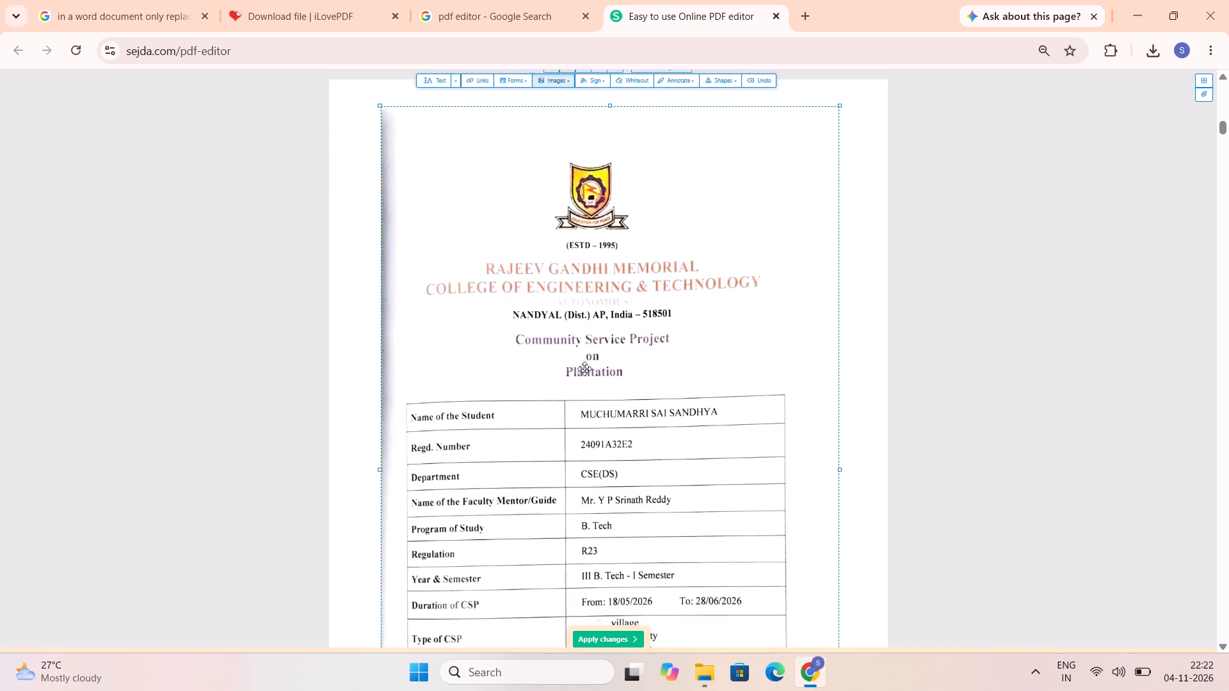
scroll(584, 369, down, 5)
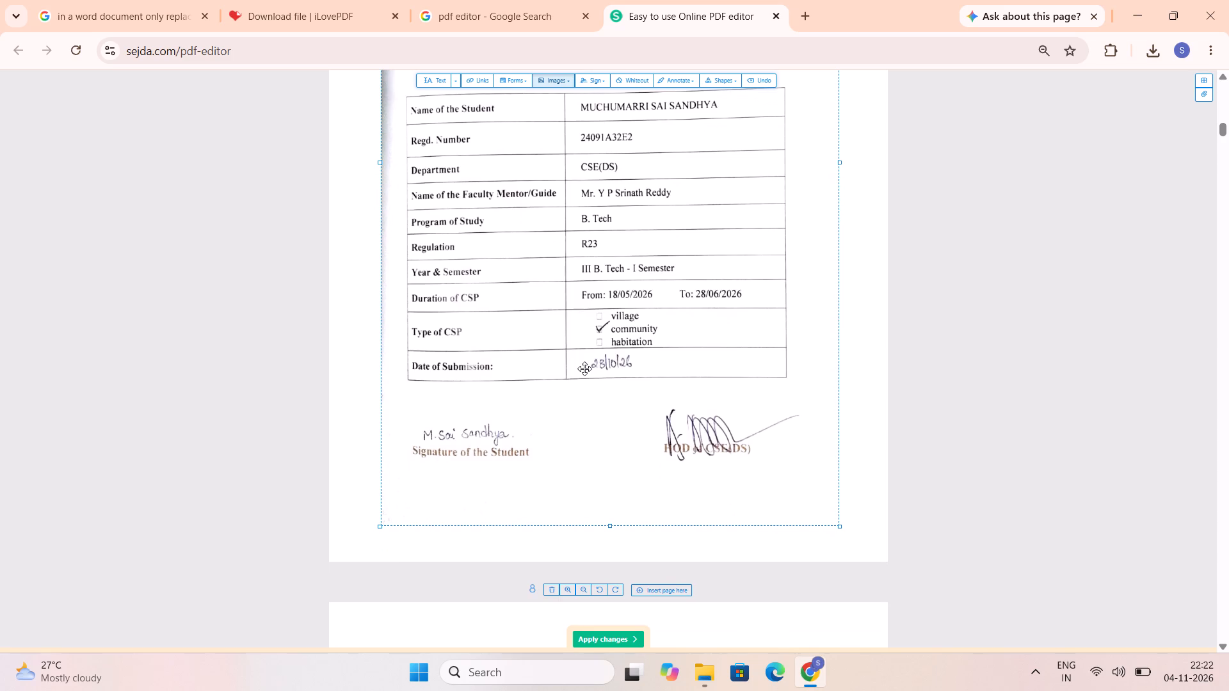
scroll(630, 385, up, 1)
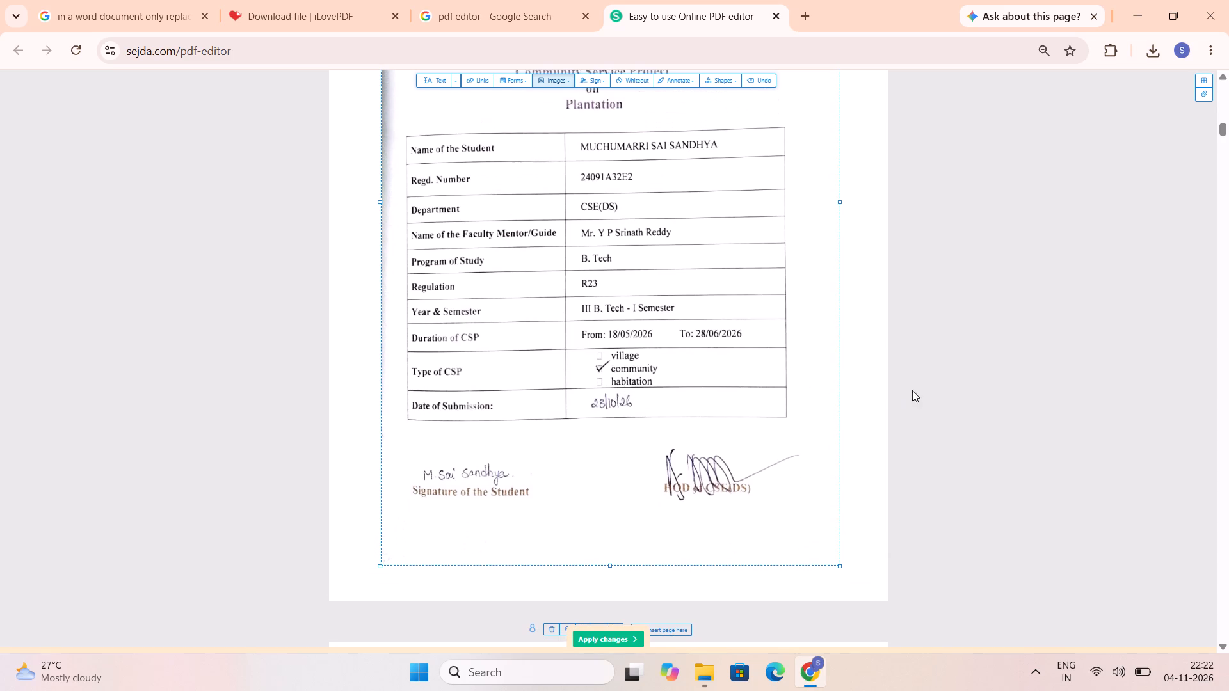
click(928, 390)
Delete the typed Student's Declaration page (page 8) and insert a blank page in its place.
scroll(761, 367, up, 4)
scroll(761, 367, down, 4)
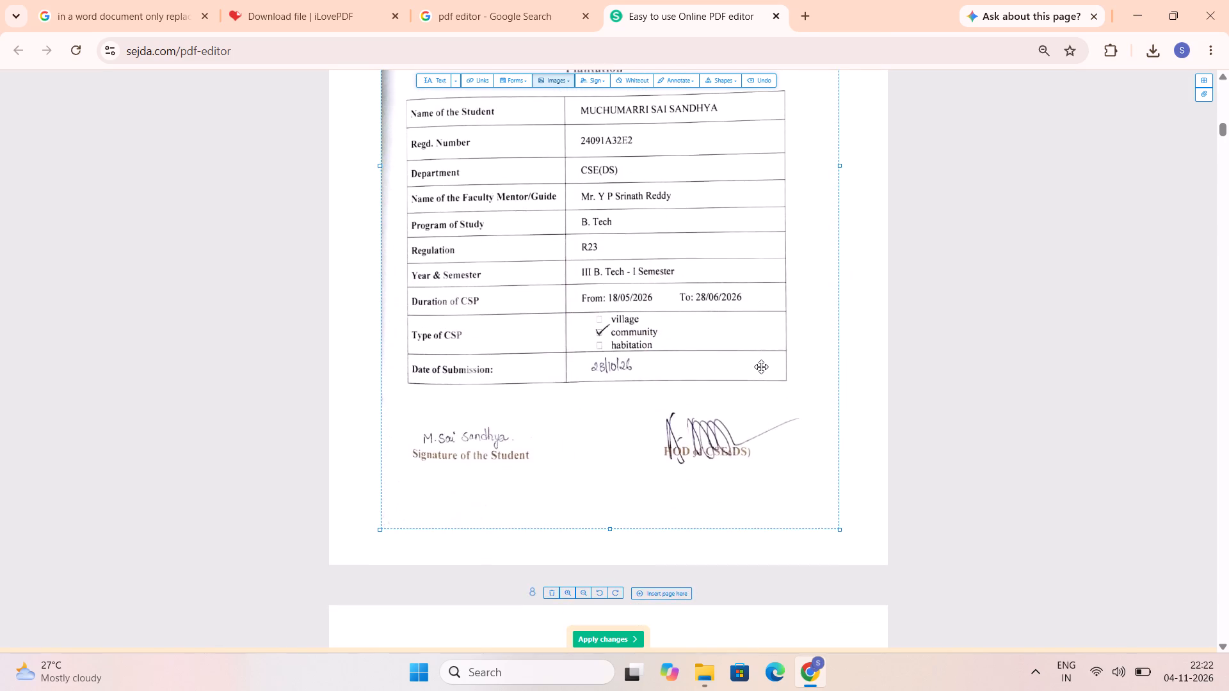
scroll(761, 367, down, 6)
click(716, 398)
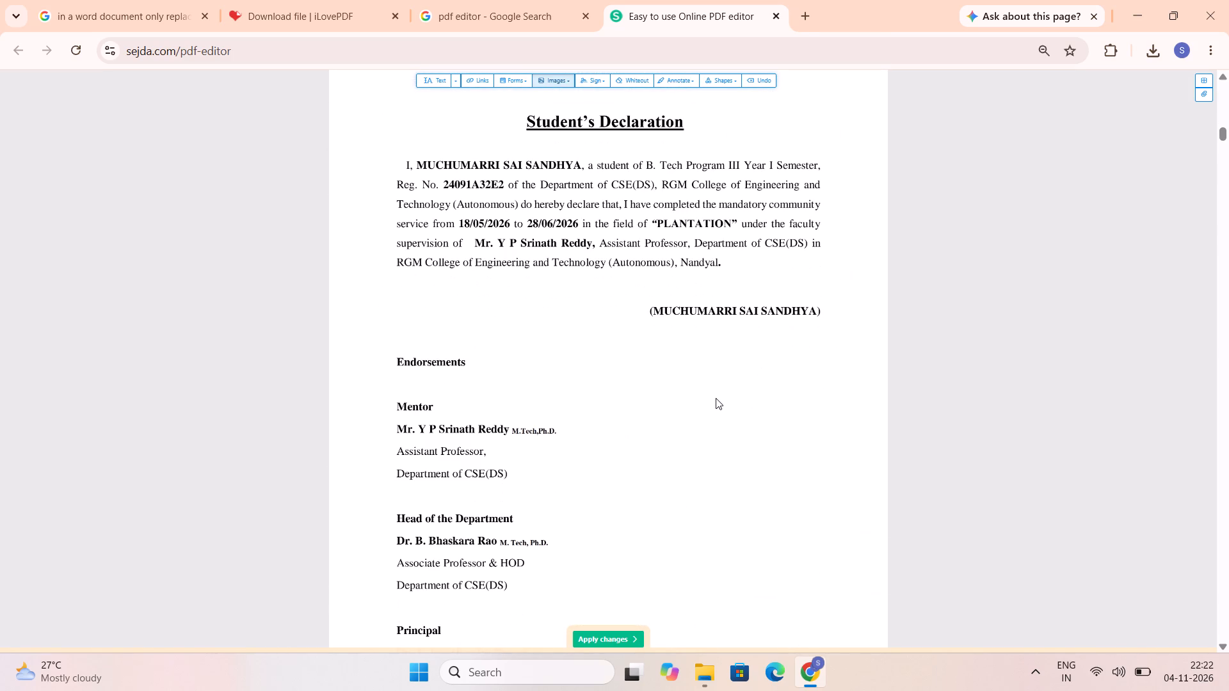
scroll(716, 398, up, 3)
click(556, 230)
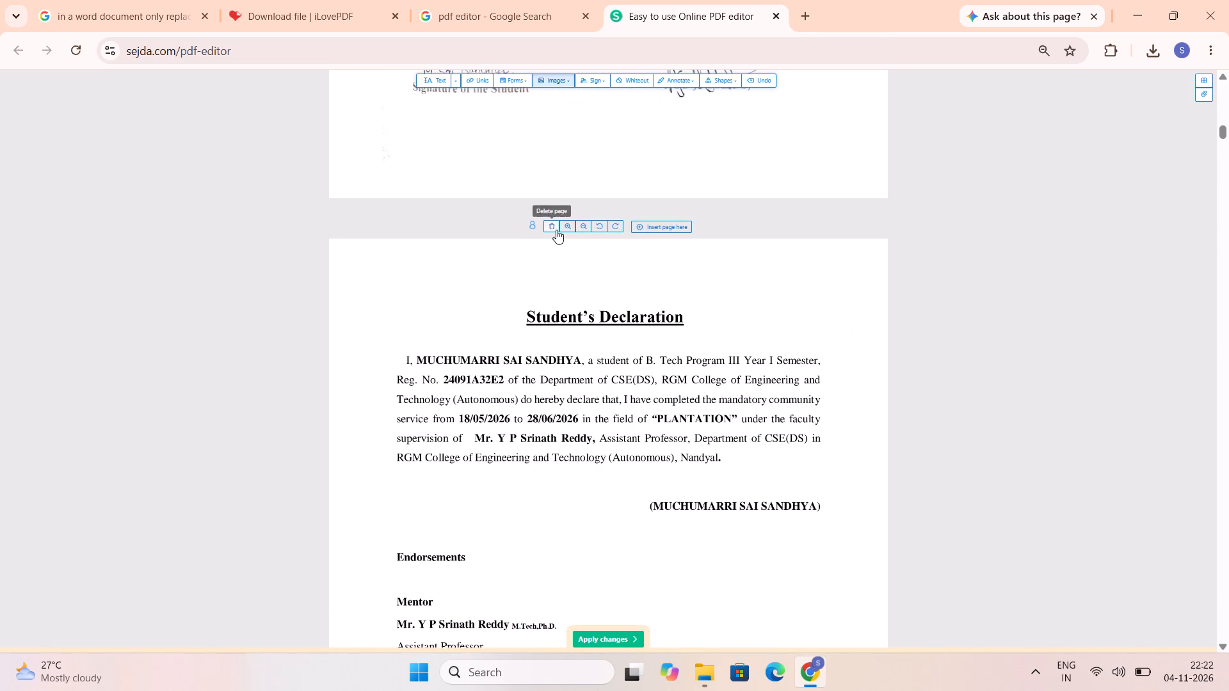
click(654, 226)
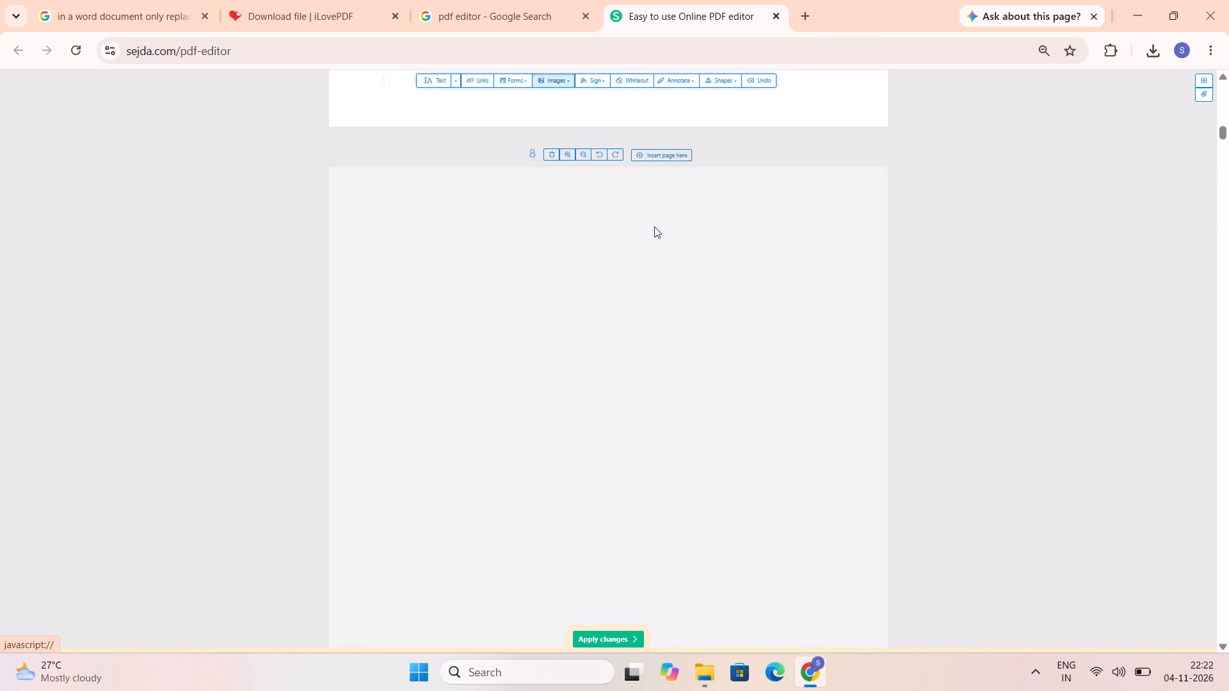
Place the signed Student's Declaration image "WhatsApp Image 2026-11-04 at 9.47.42 PM" from Pictures on the blank page 8.
click(555, 81)
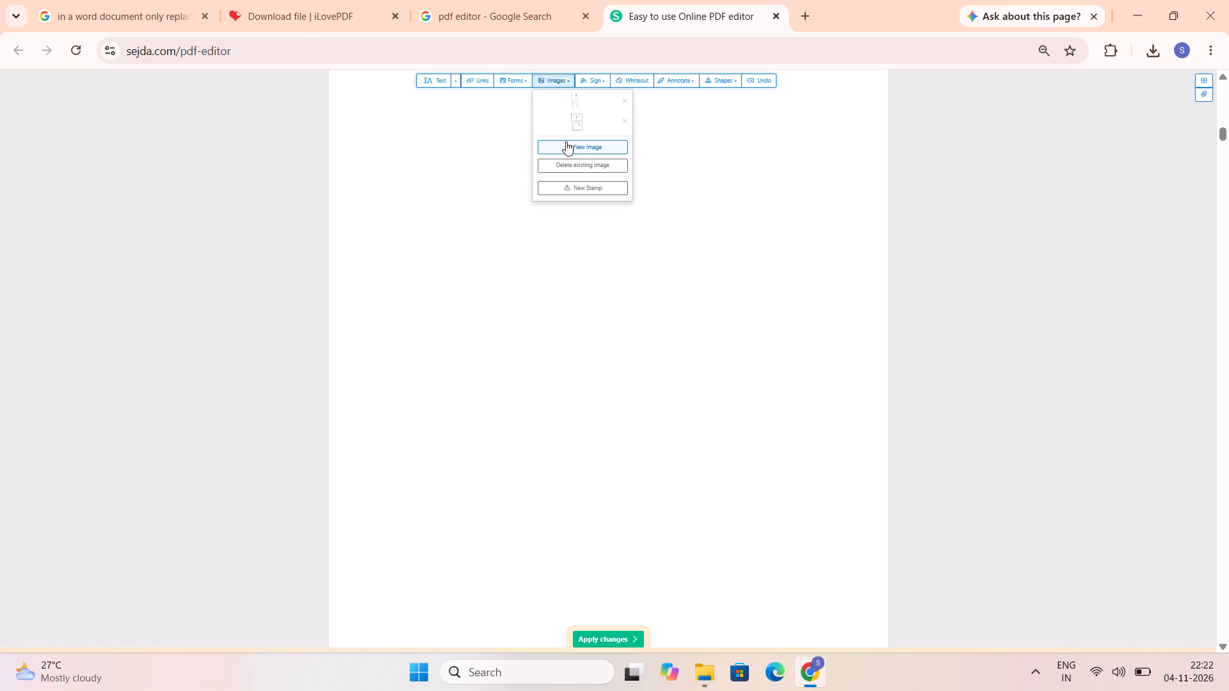
click(566, 141)
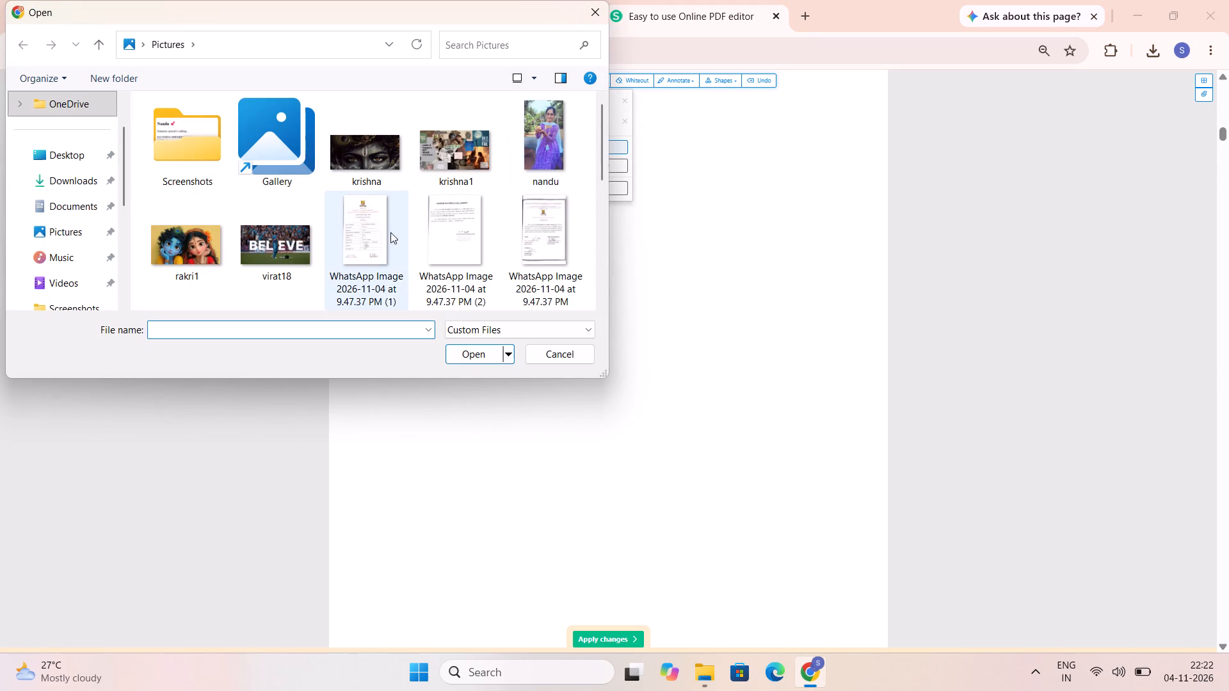
scroll(436, 238, down, 1)
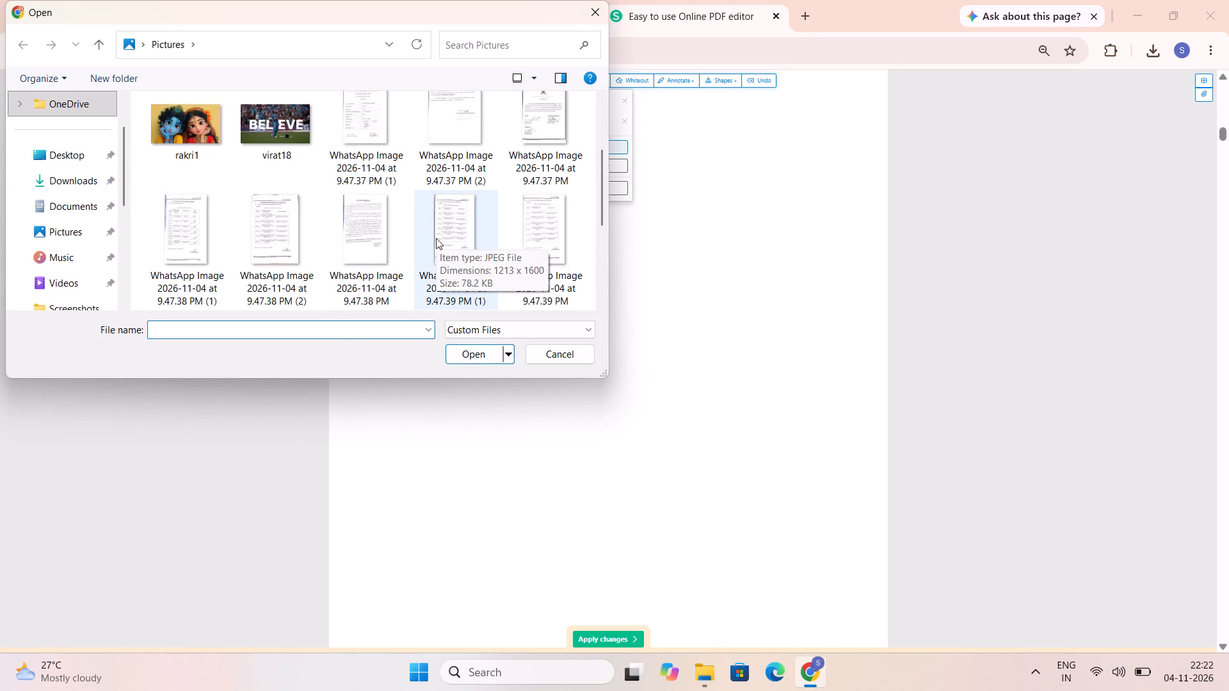
scroll(436, 238, down, 1)
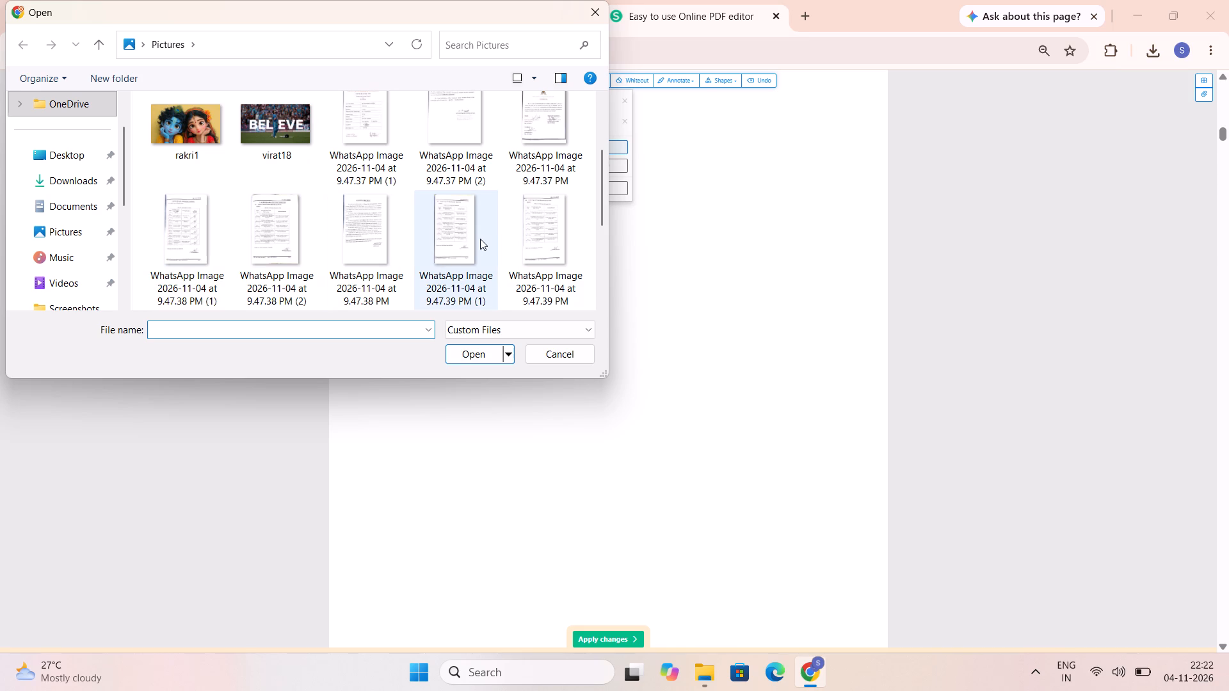
scroll(480, 239, down, 2)
double_click(189, 239)
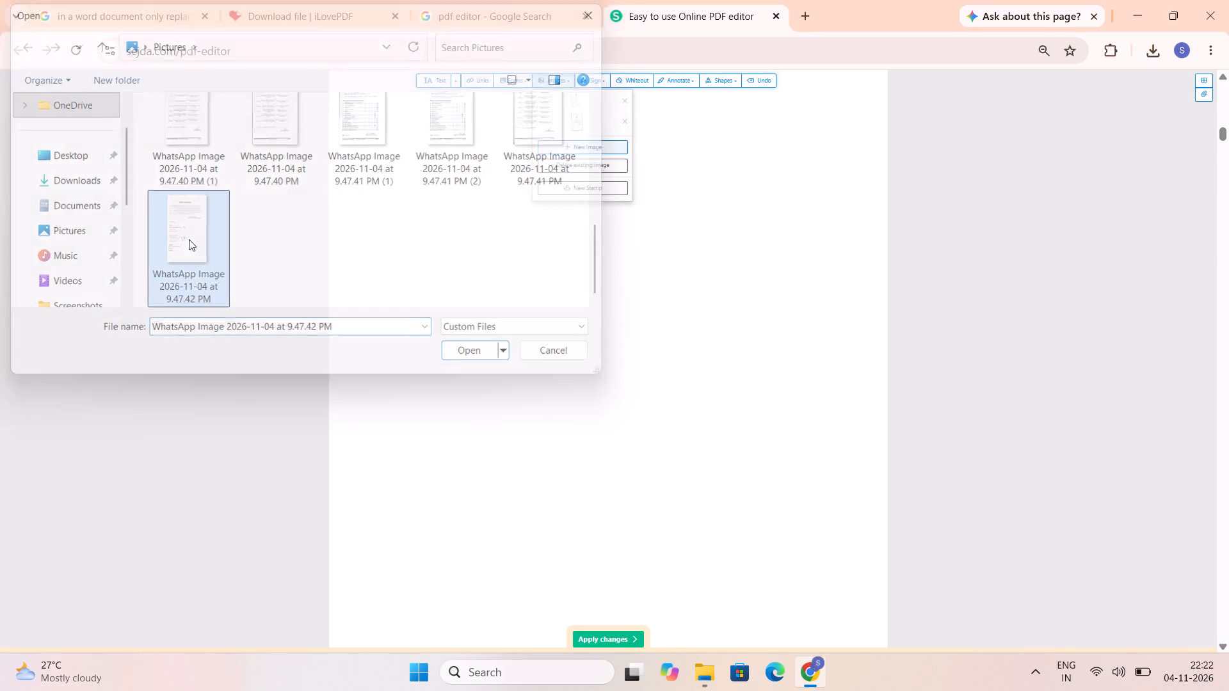
click(593, 344)
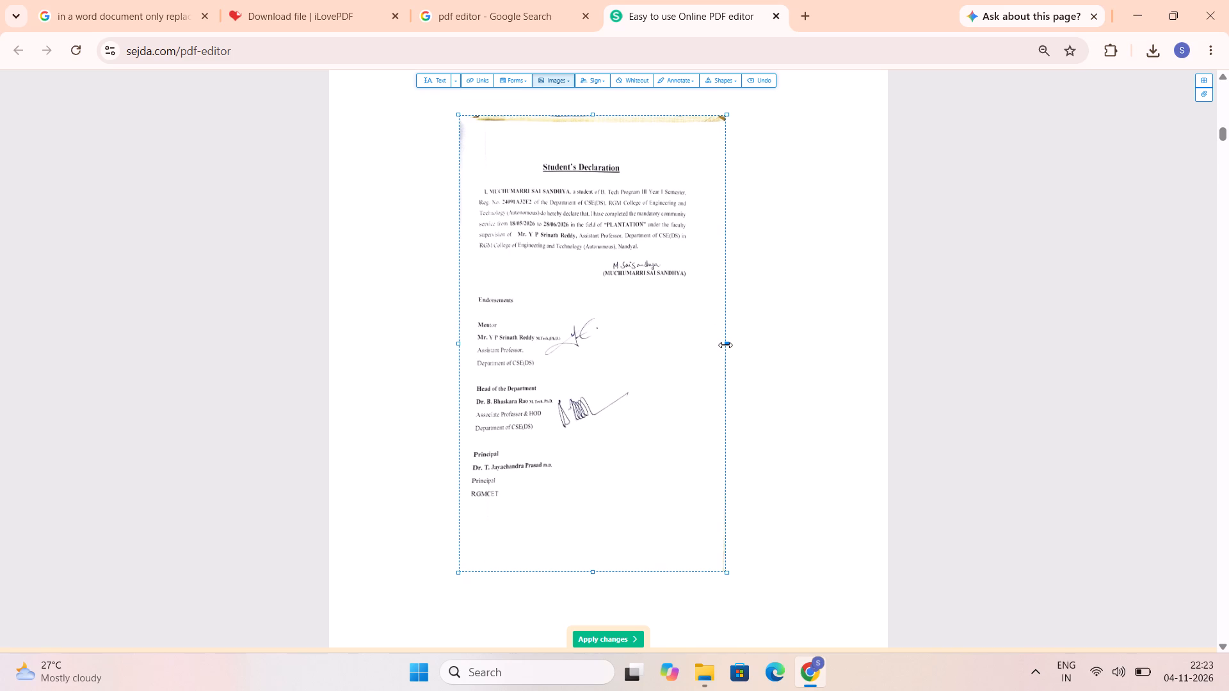
Enlarge the signed Student's Declaration image and shift it slightly up and left on page 8.
drag(725, 345, 819, 351)
drag(702, 369, 687, 349)
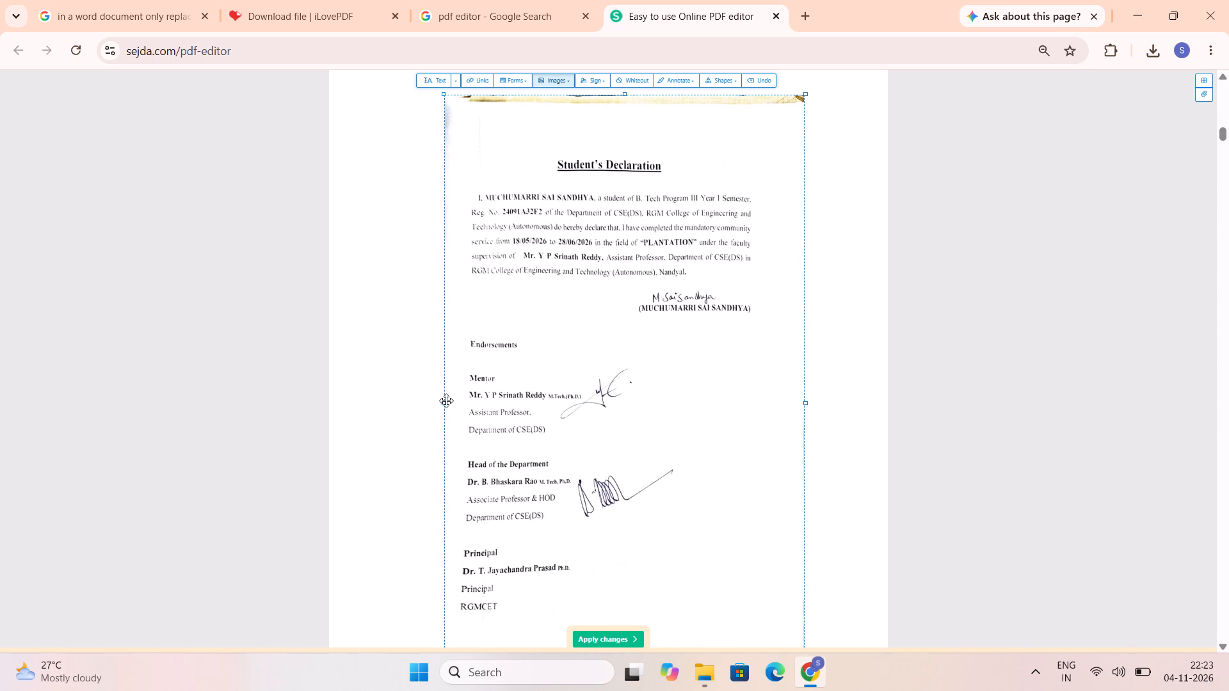
Enlarge the scanned Student's Declaration image on page 8 towards the left and bottom edges, shifting it right and up.
drag(444, 404, 381, 403)
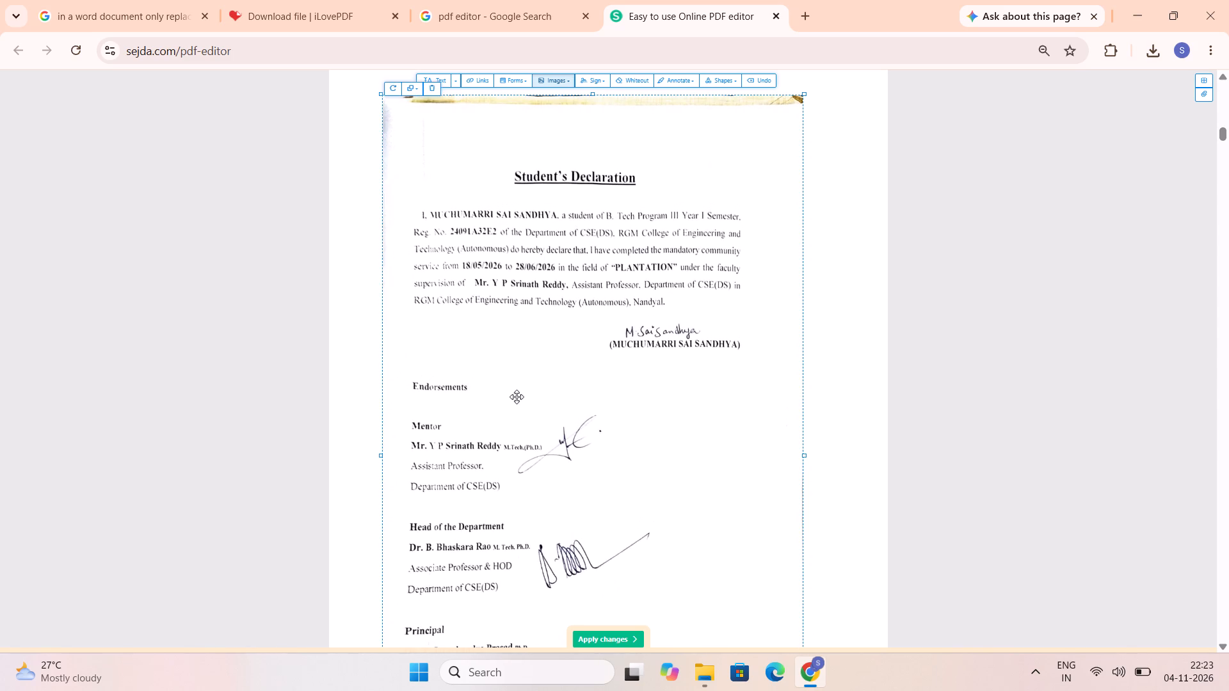
drag(517, 397, 531, 354)
scroll(531, 354, down, 4)
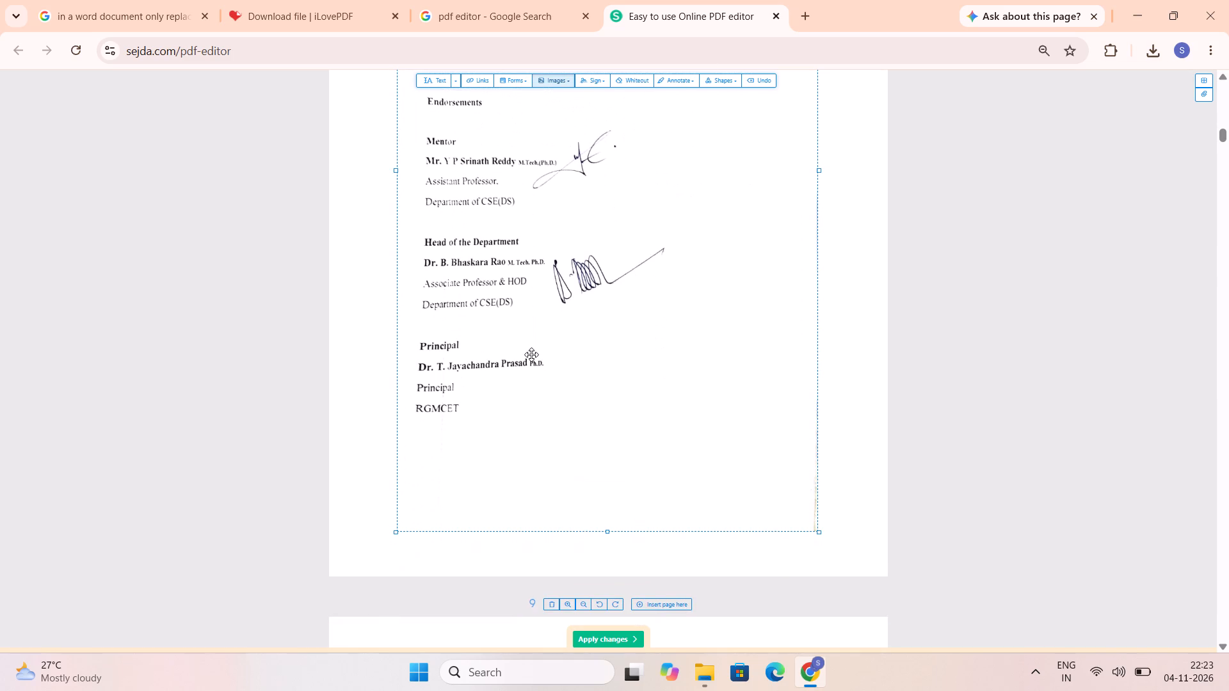
scroll(531, 354, down, 1)
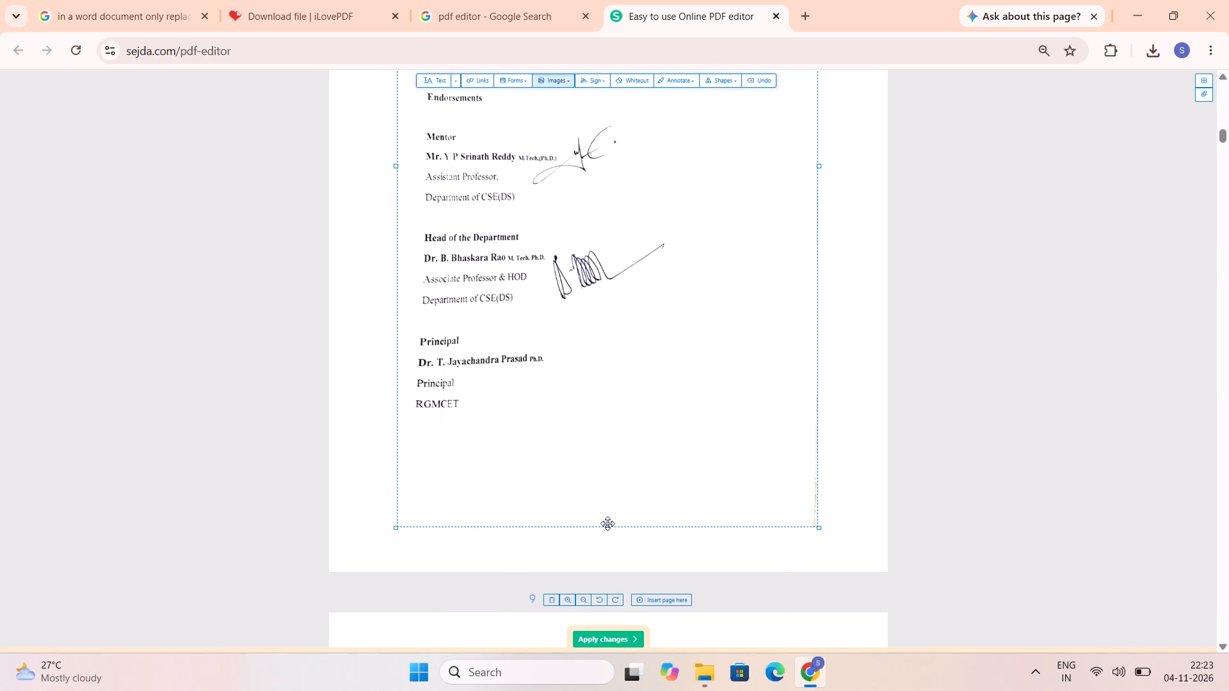
drag(607, 527, 605, 544)
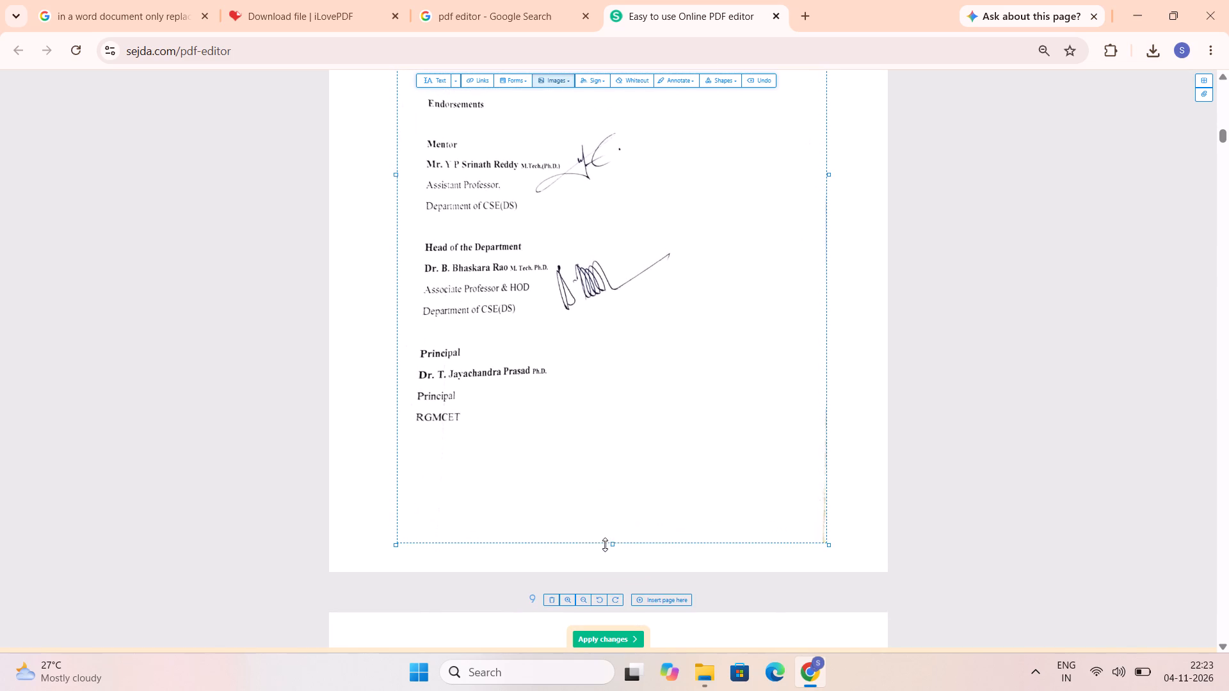
drag(605, 544, 604, 551)
Widen the Student's Declaration image further towards both side edges of page 8.
scroll(622, 429, up, 2)
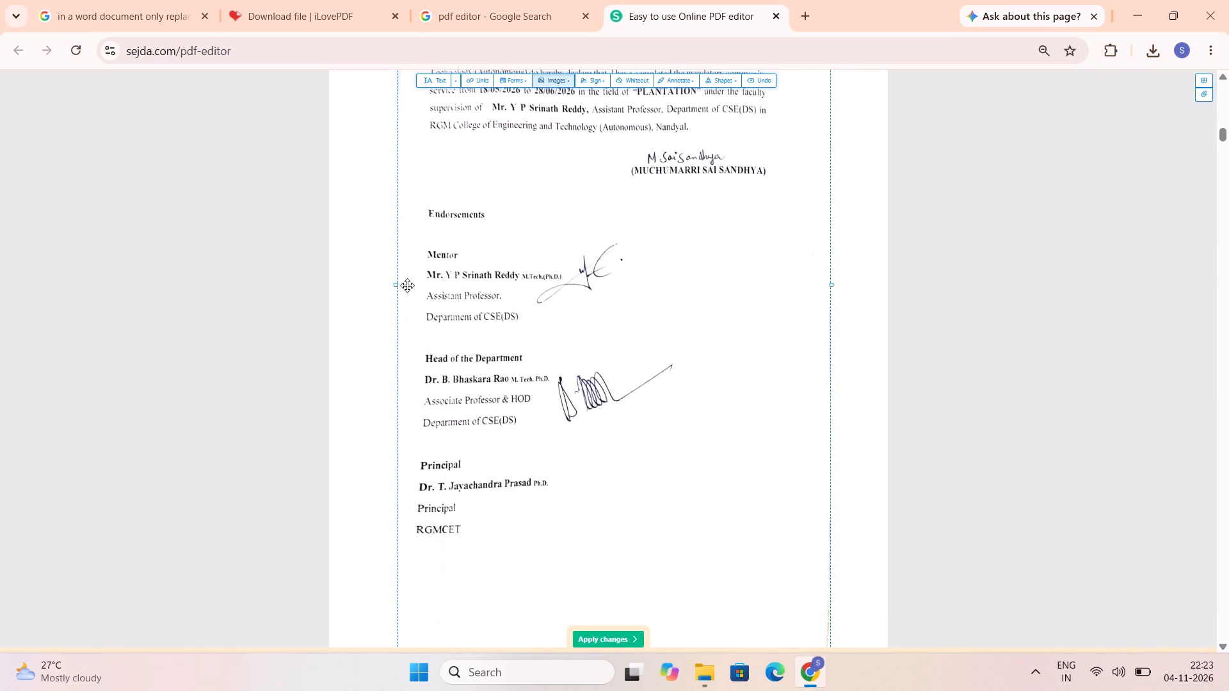
drag(396, 283, 372, 283)
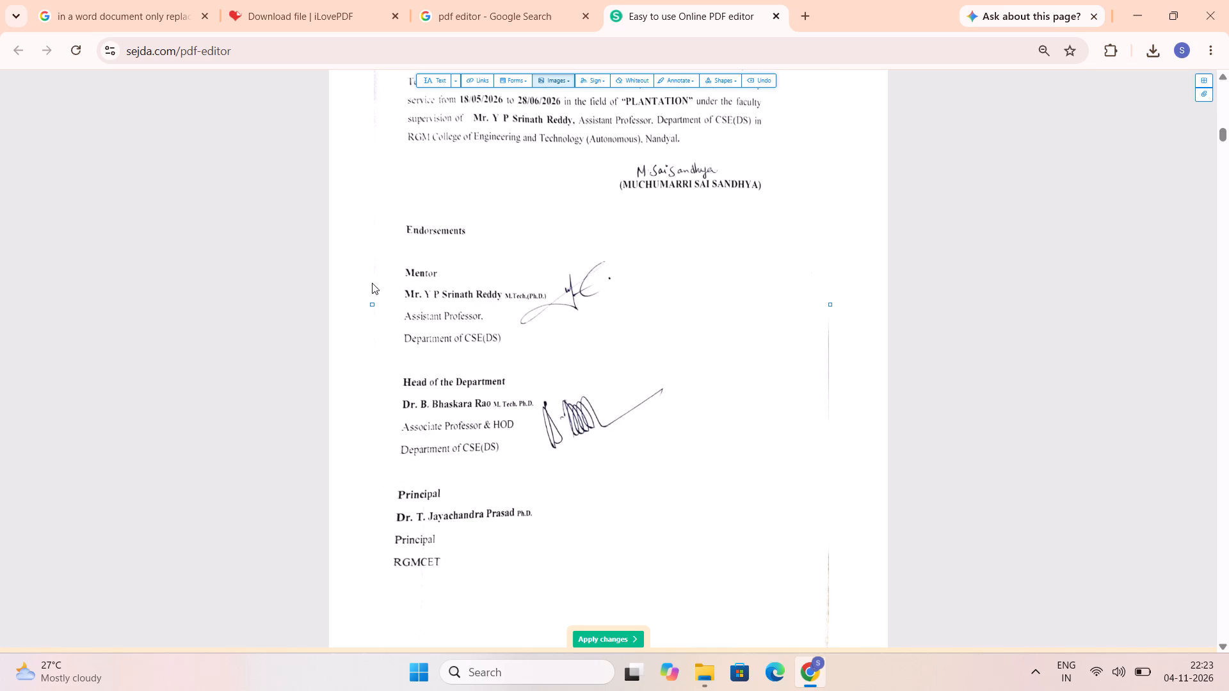
scroll(594, 314, up, 5)
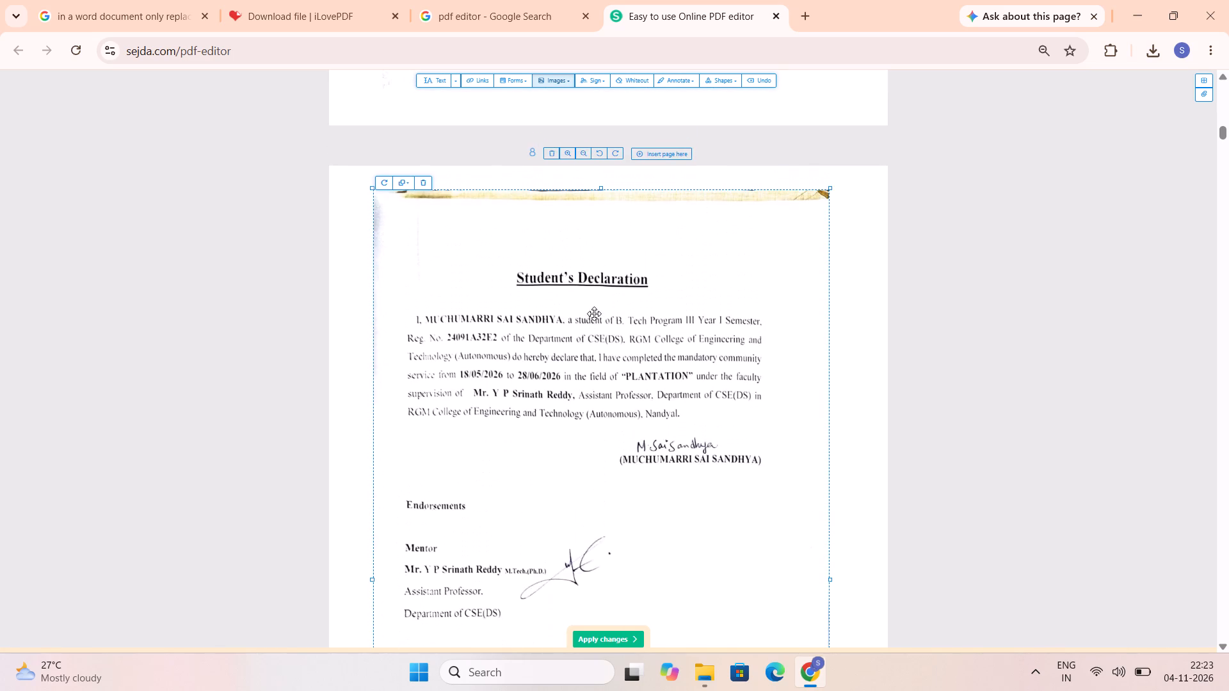
scroll(594, 314, down, 2)
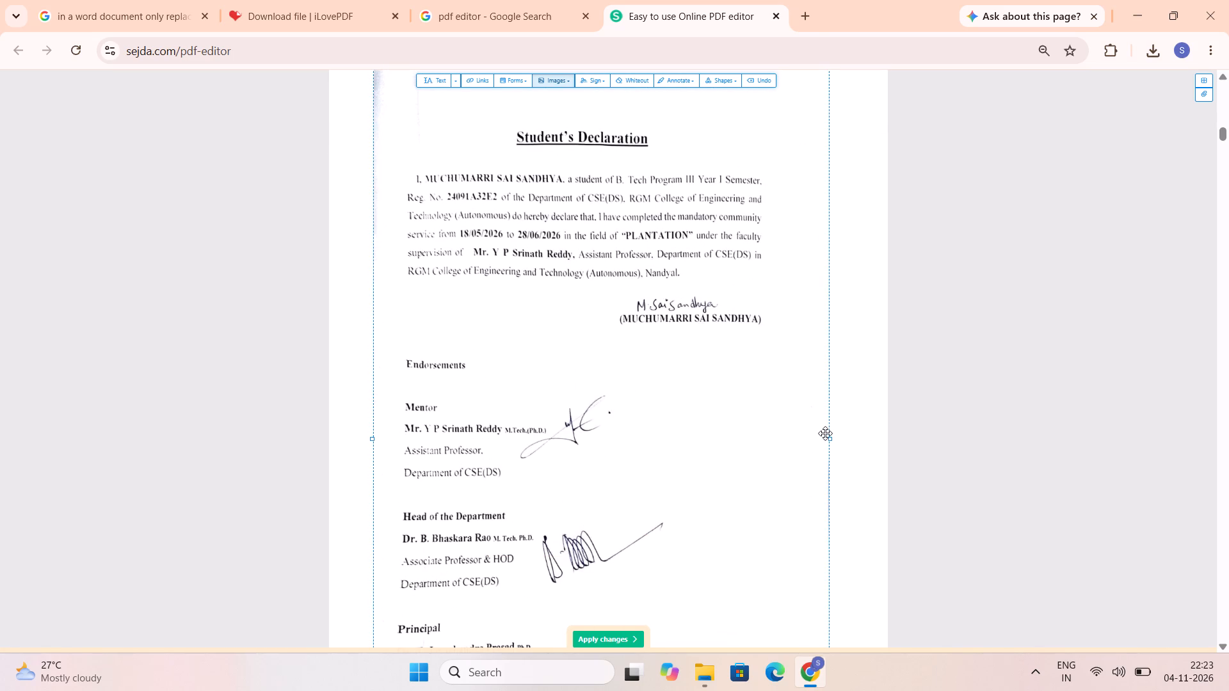
drag(828, 440, 847, 436)
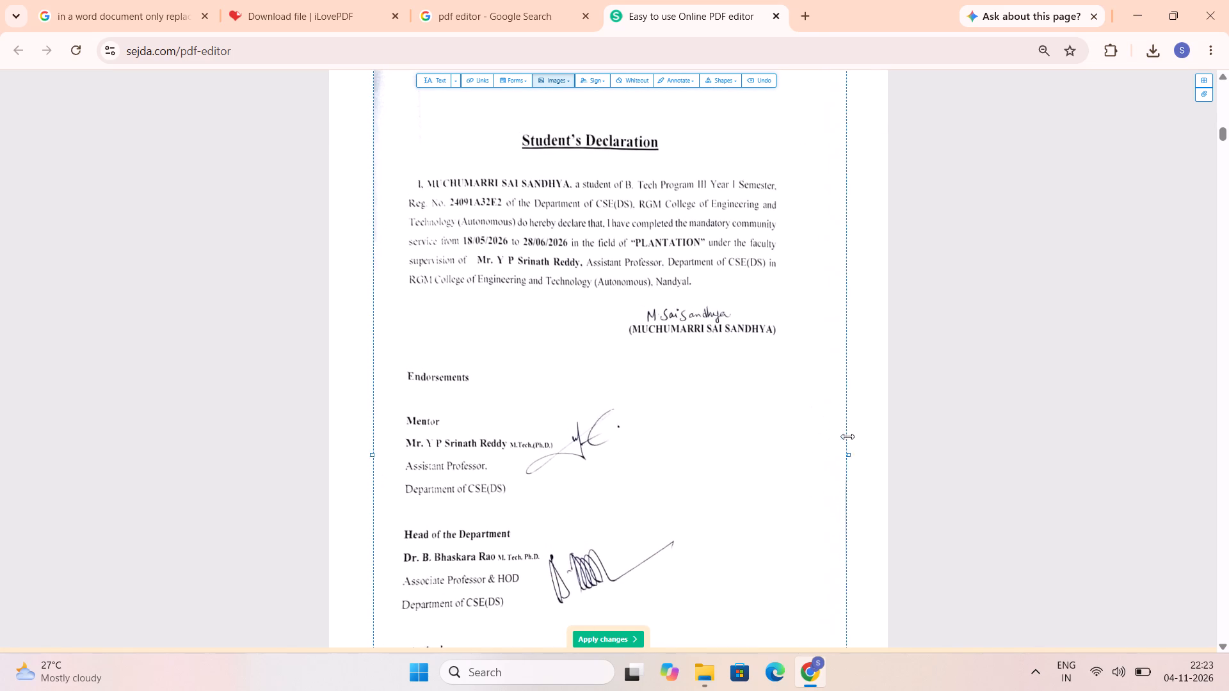
drag(847, 436, 851, 435)
Move the enlarged Student's Declaration image up on page 8 and check its fit at the top and bottom.
scroll(730, 465, down, 4)
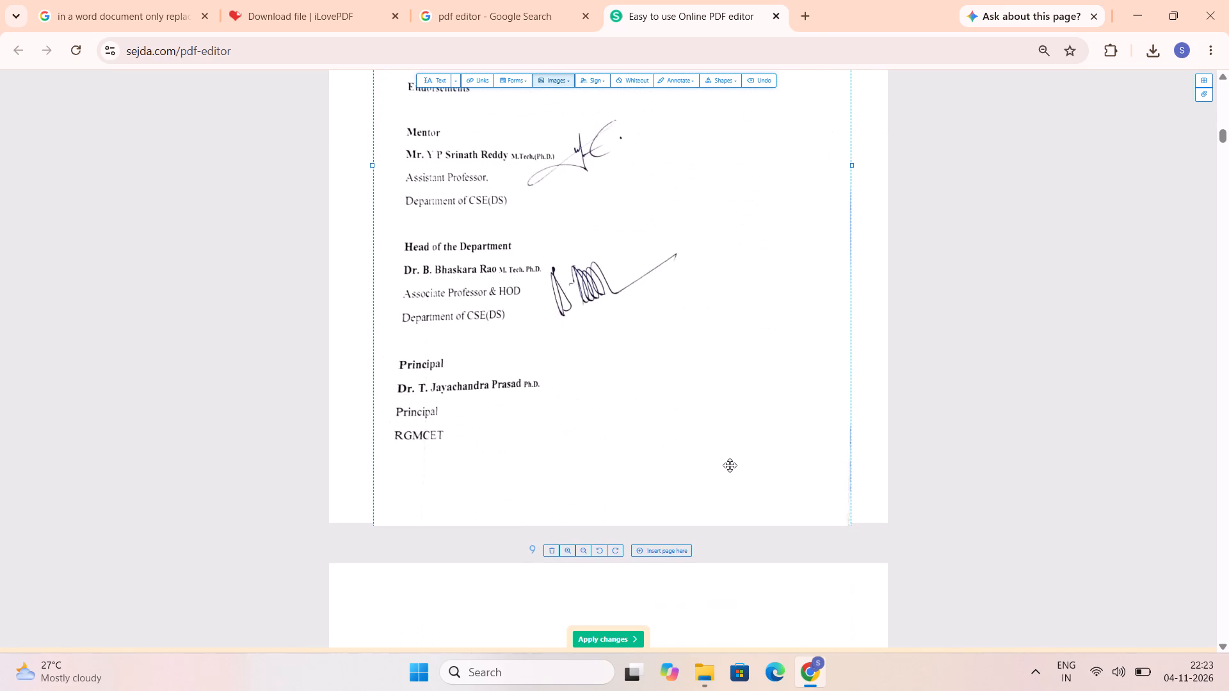
scroll(759, 411, up, 1)
drag(759, 411, 759, 390)
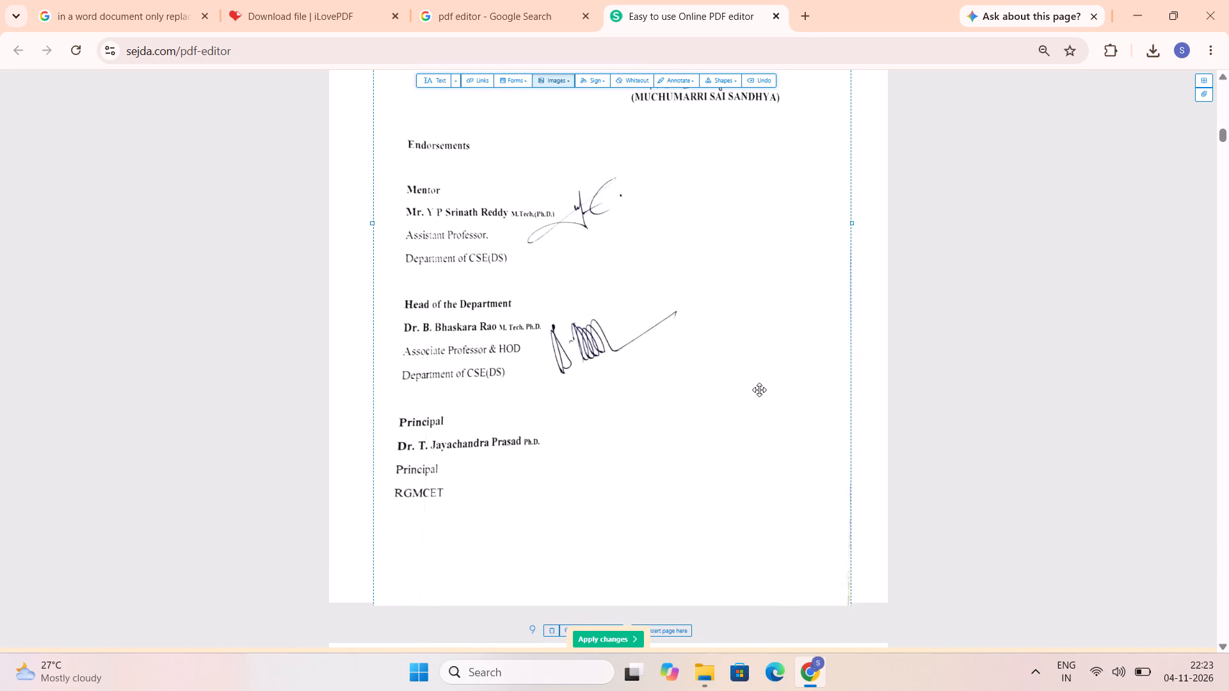
drag(759, 390, 759, 382)
scroll(759, 382, up, 2)
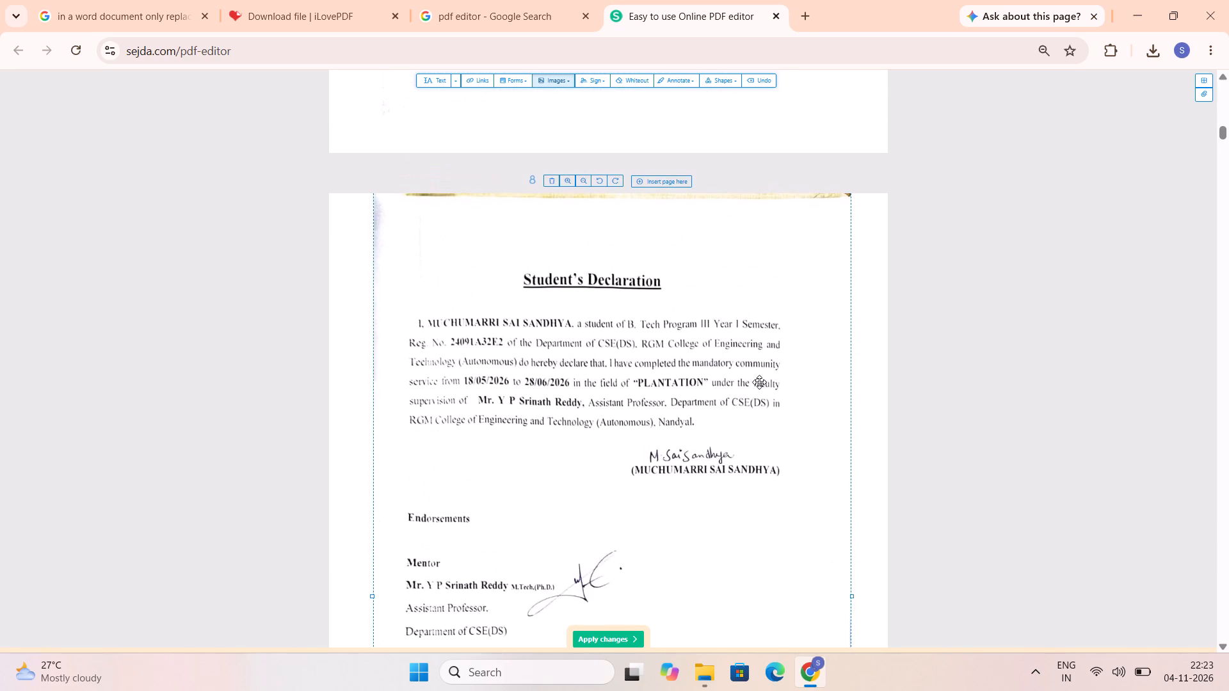
scroll(759, 382, up, 2)
scroll(759, 382, down, 5)
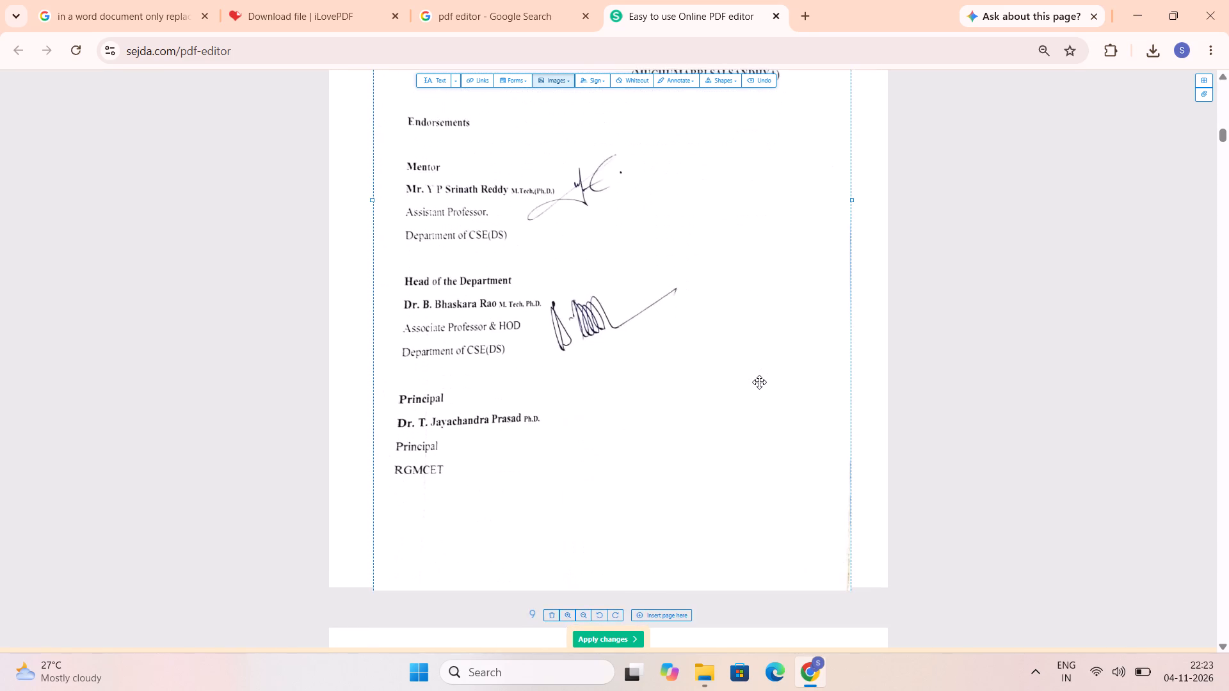
Delete the unsigned "Certificate from Official of the Community" page and insert a blank page 9 in its place.
scroll(759, 382, down, 7)
click(725, 433)
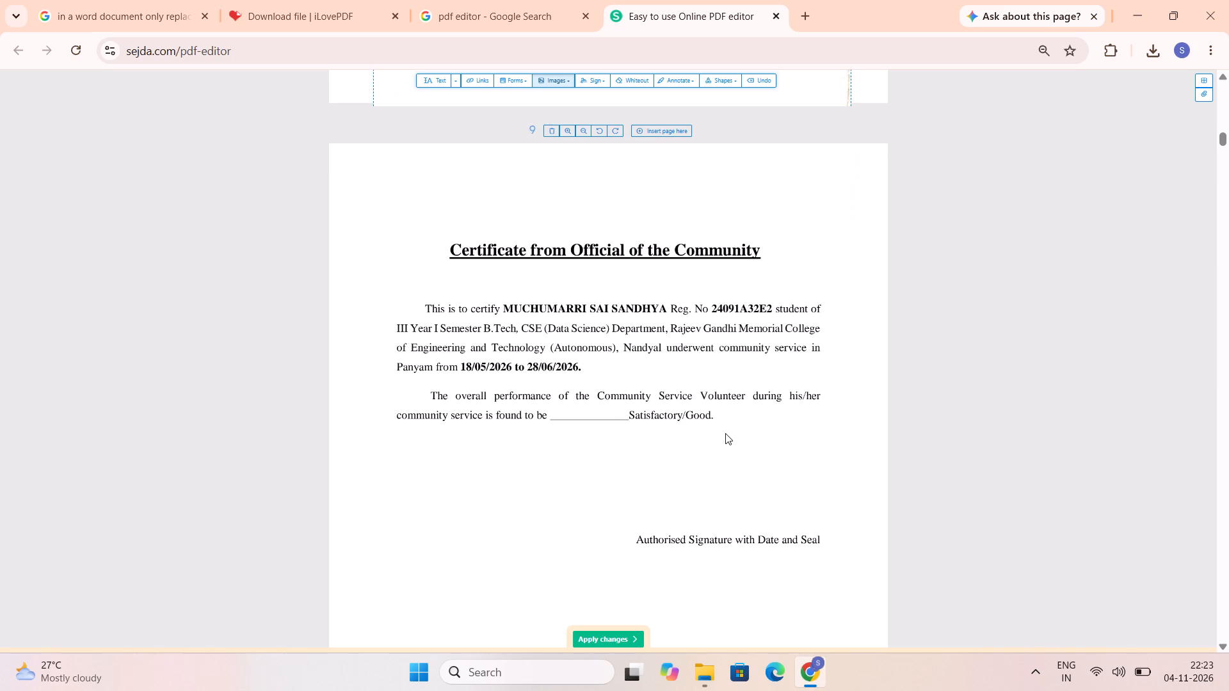
click(553, 127)
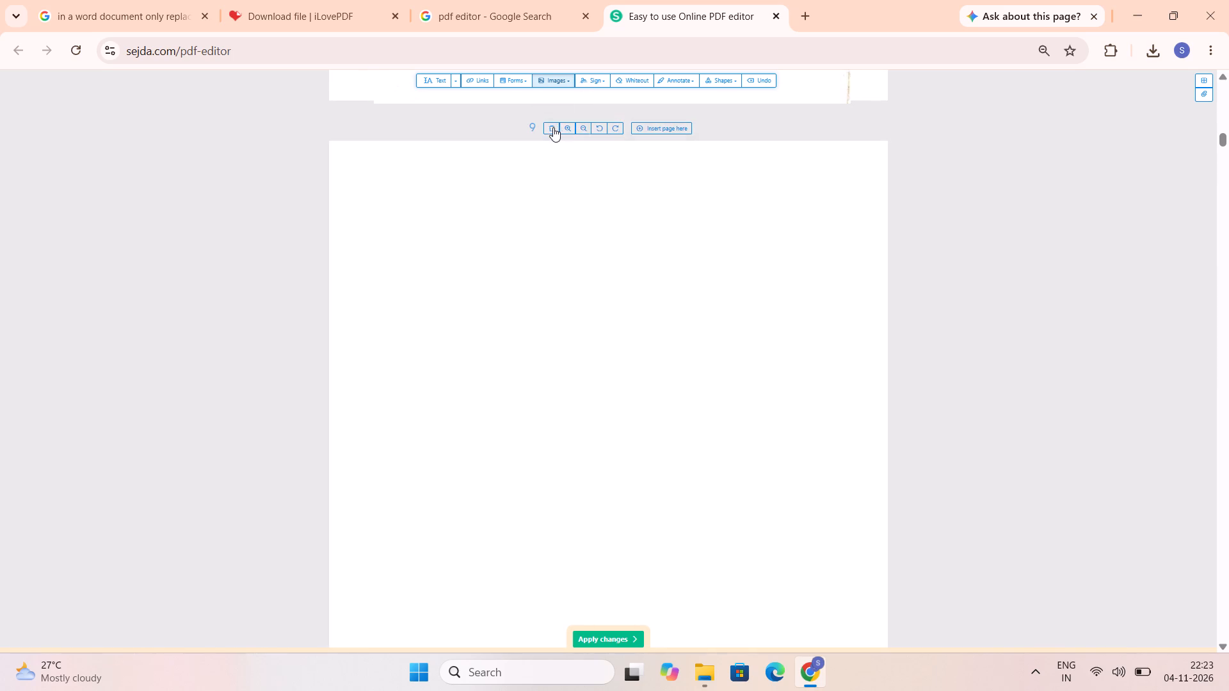
click(650, 127)
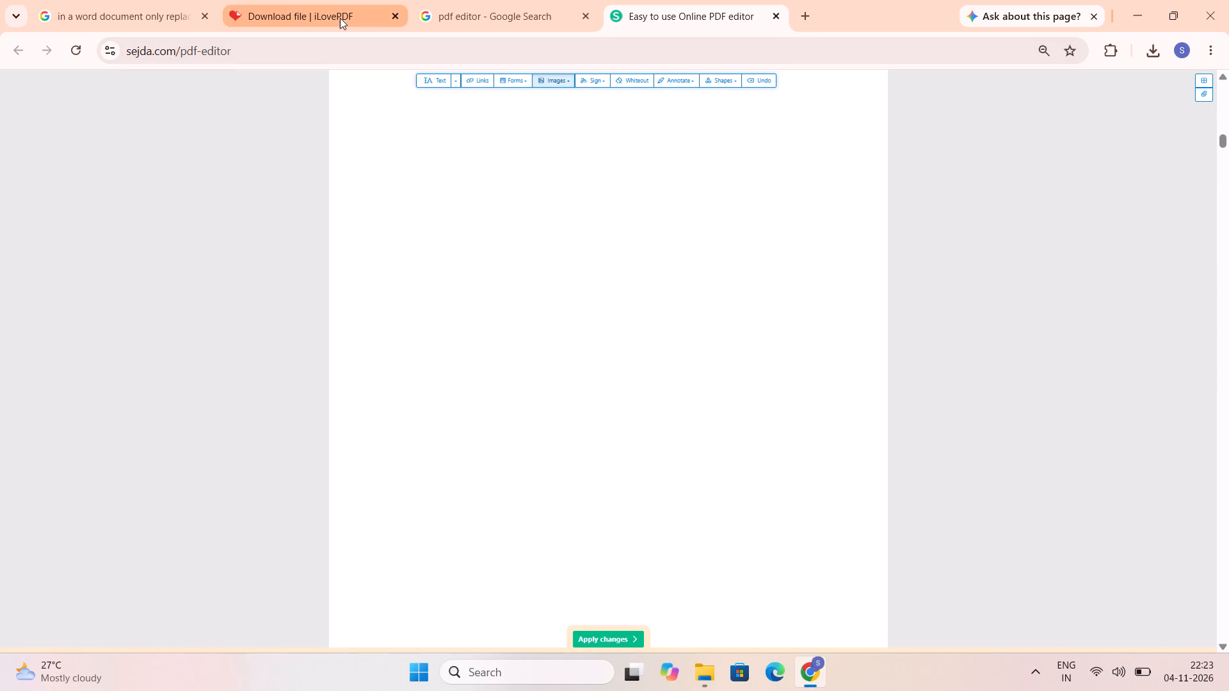
Place the scanned community official's certificate, "WhatsApp Image 2026-11-04 at 9.47.37 PM (2)", on the blank page 9.
click(546, 87)
click(570, 164)
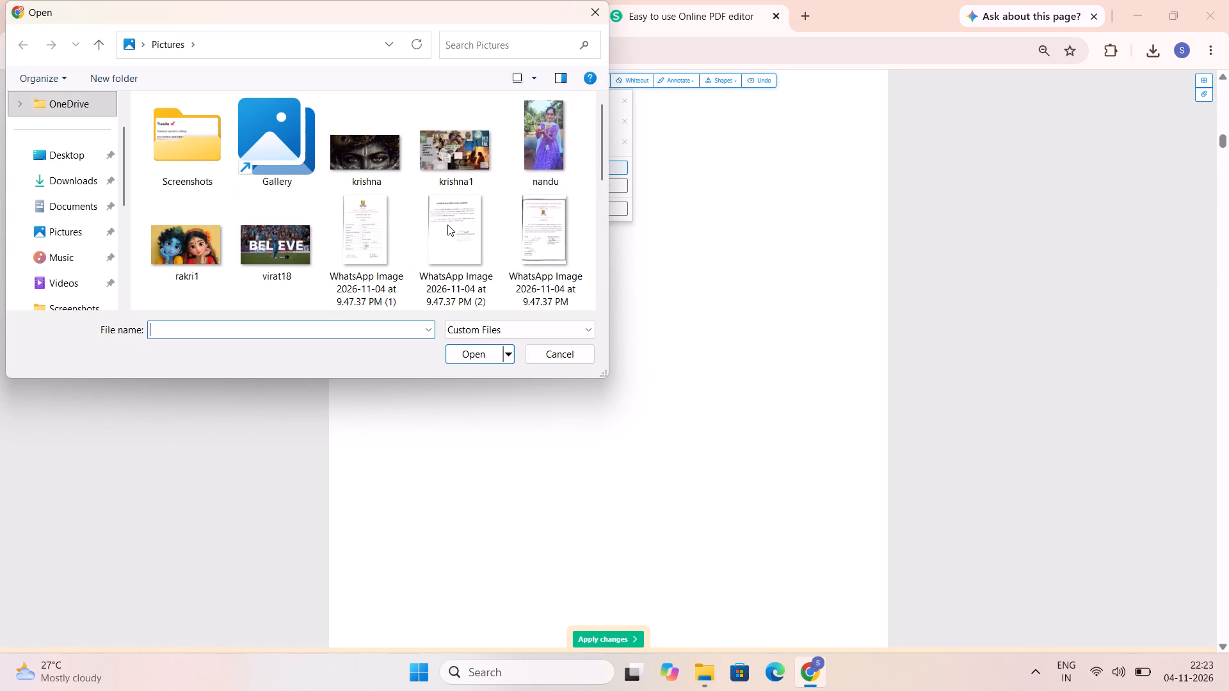
double_click(447, 225)
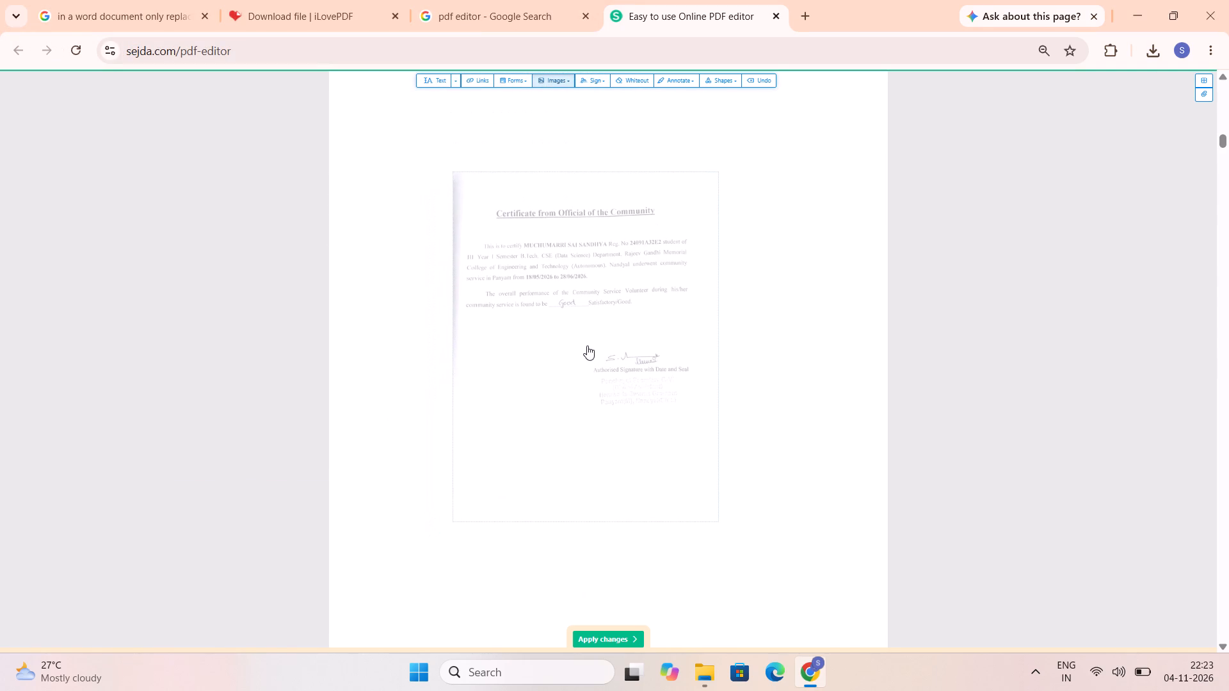
click(587, 345)
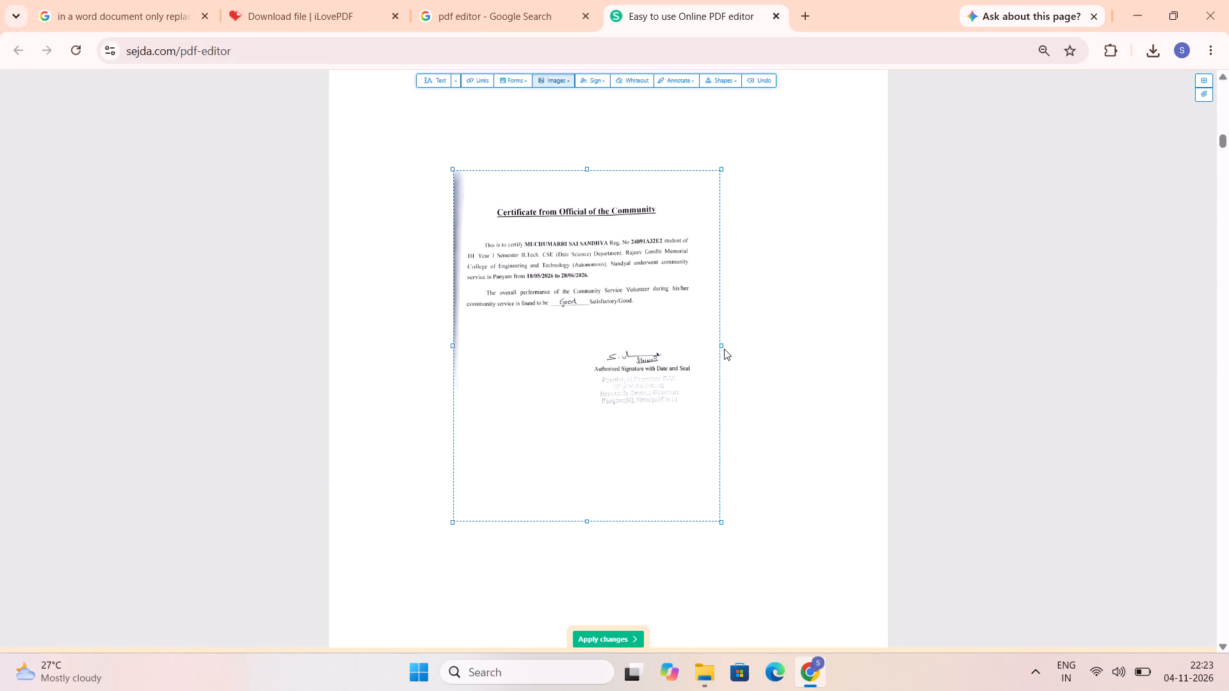
Enlarge the community official's certificate image on page 9 and shift it towards the page's left side.
click(718, 344)
drag(721, 345, 799, 337)
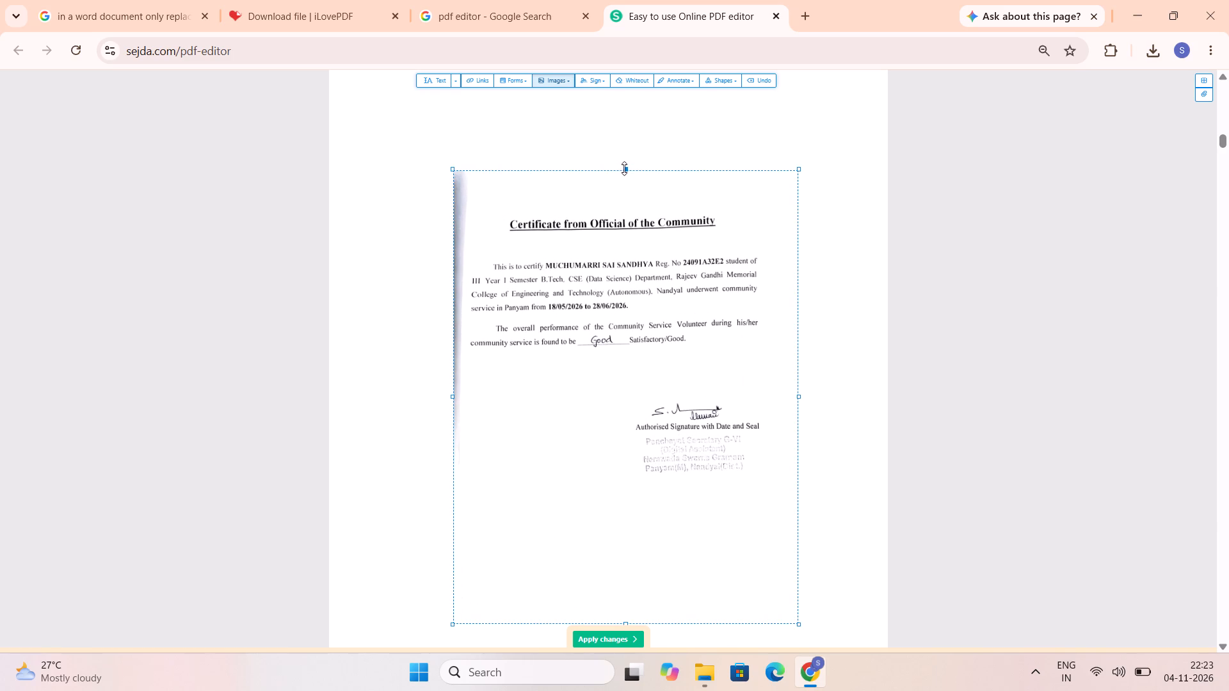
drag(626, 168, 621, 36)
drag(610, 216, 560, 248)
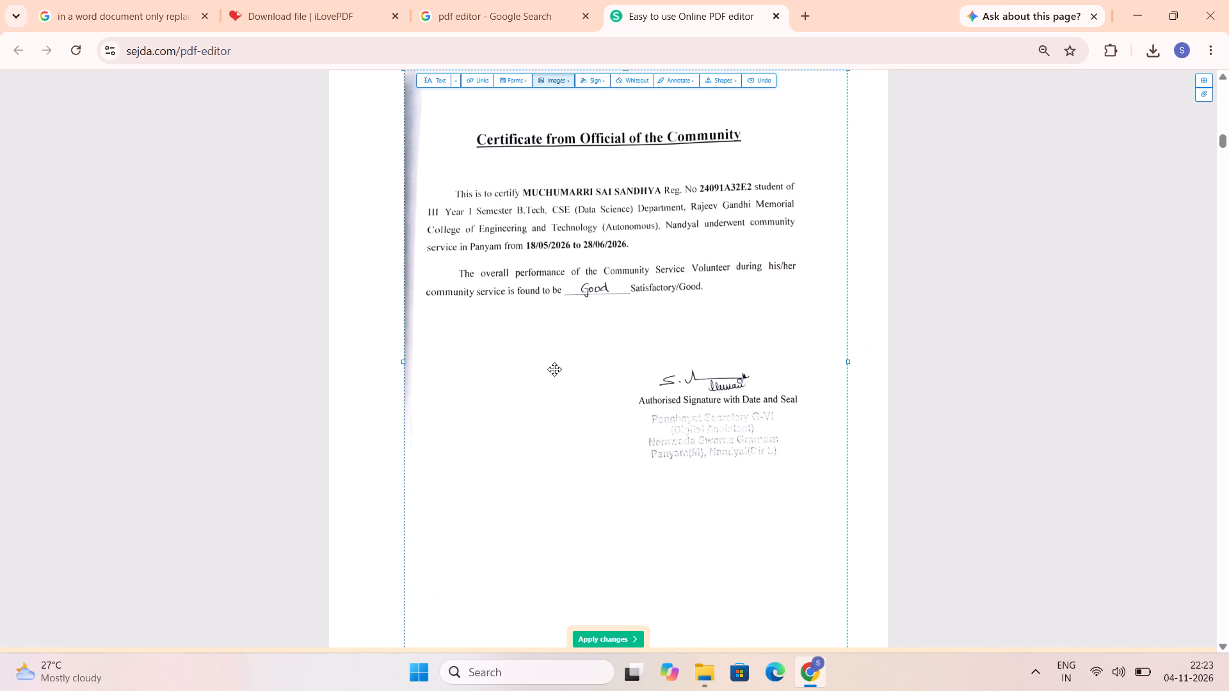
scroll(554, 369, down, 3)
scroll(499, 254, up, 1)
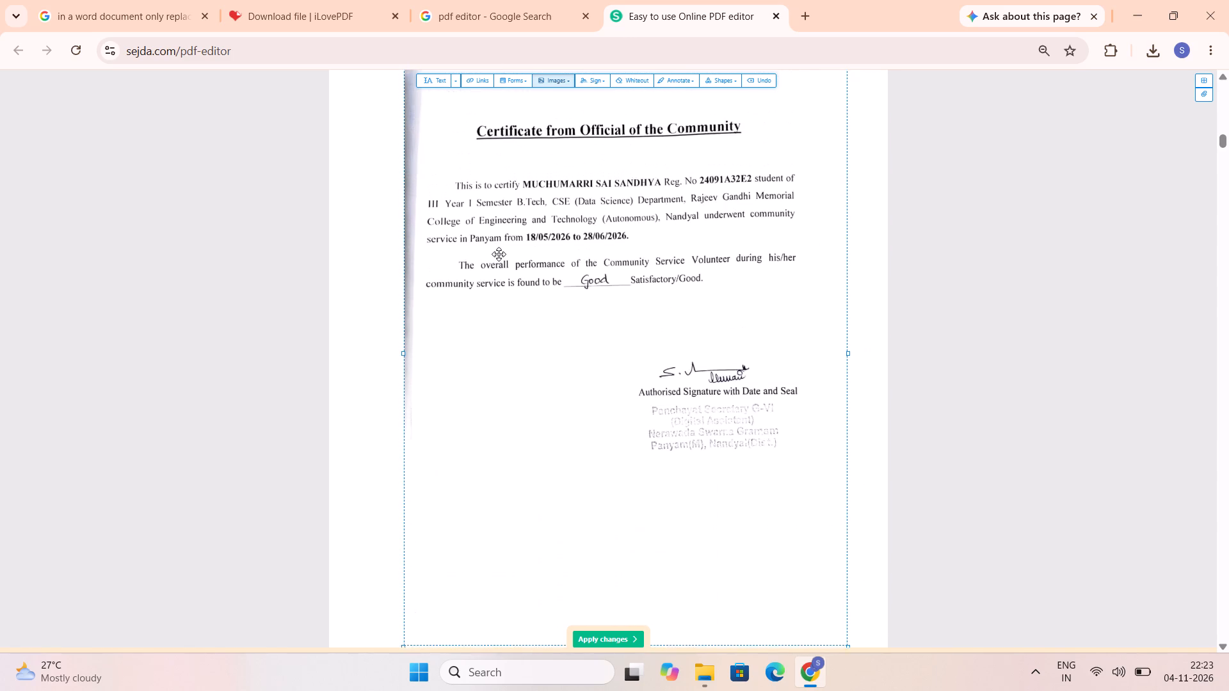
scroll(499, 254, up, 2)
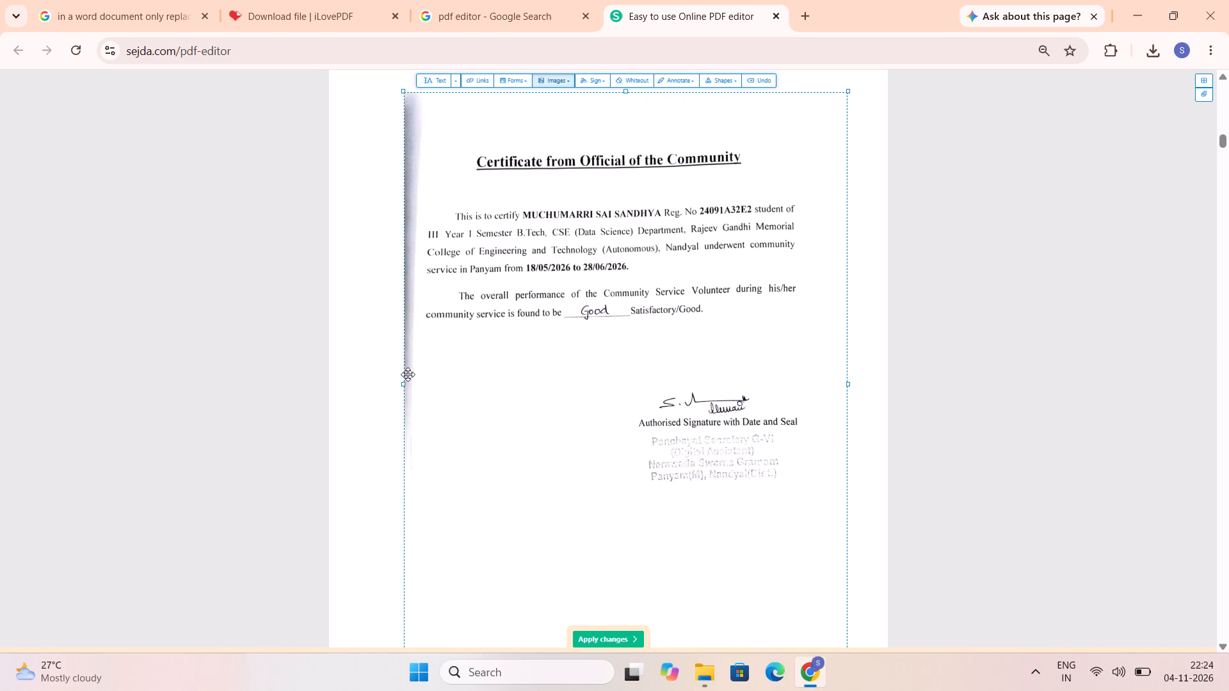
Widen the community official's certificate image further left, extend its bottom edge, and reposition it centrally between the side edges of page 9.
drag(405, 385, 375, 391)
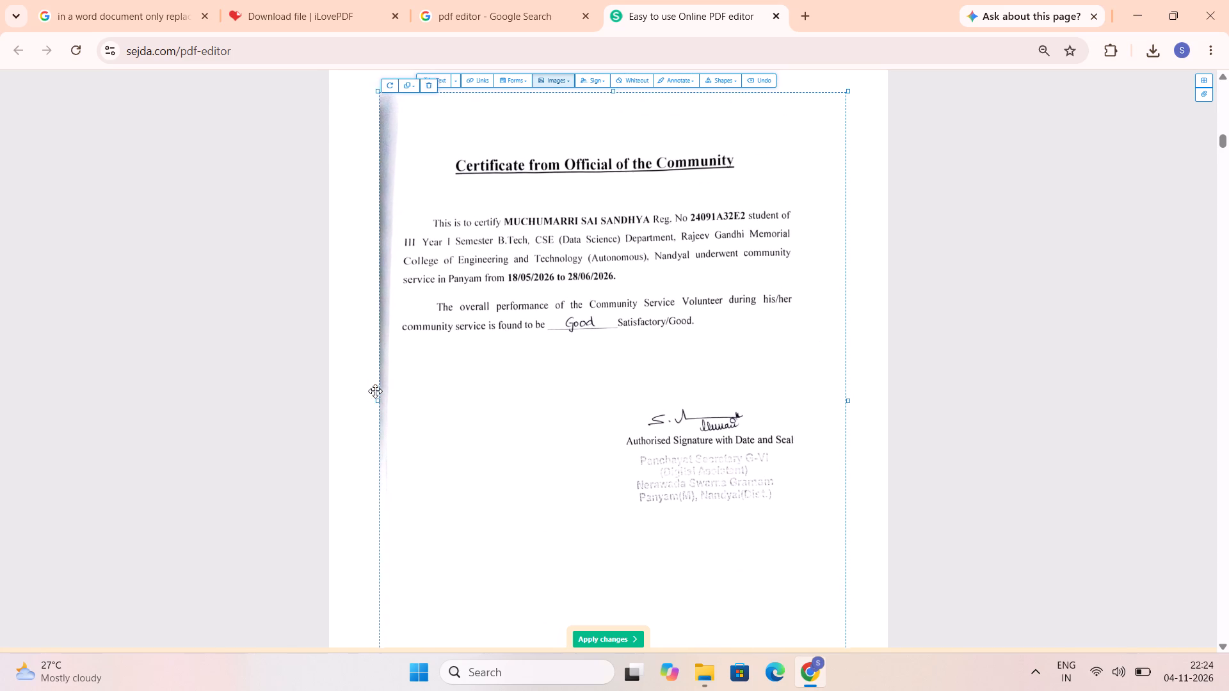
drag(375, 391, 372, 393)
scroll(507, 409, down, 4)
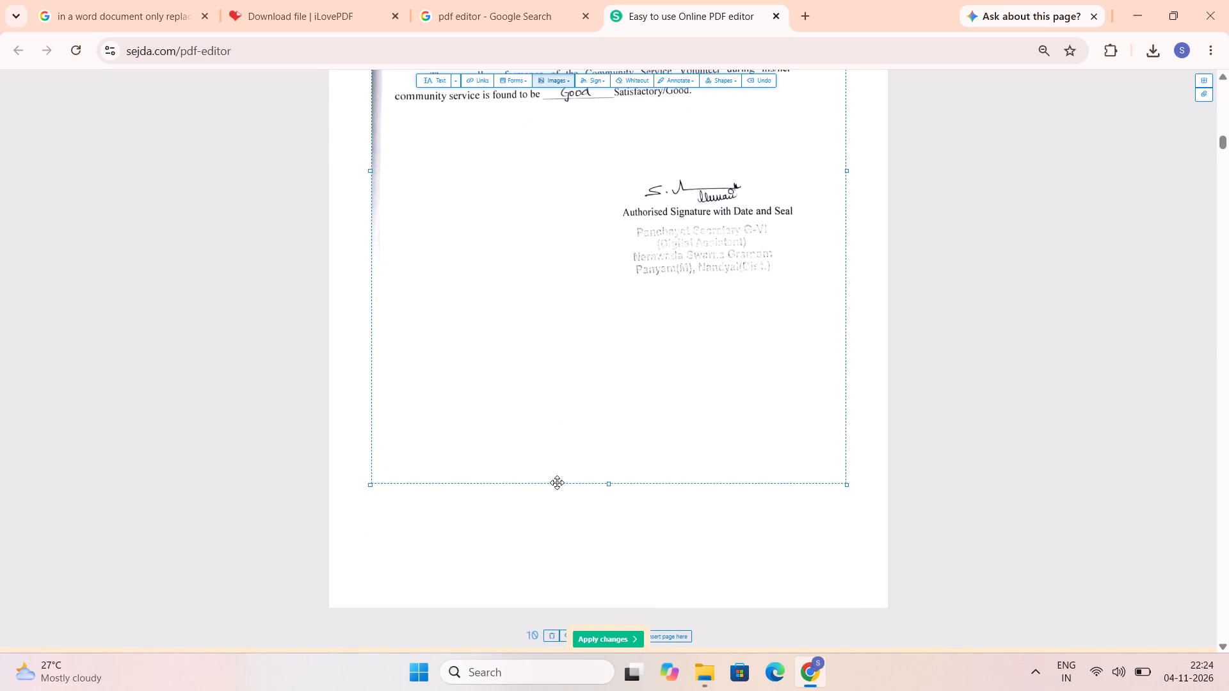
drag(607, 484, 604, 534)
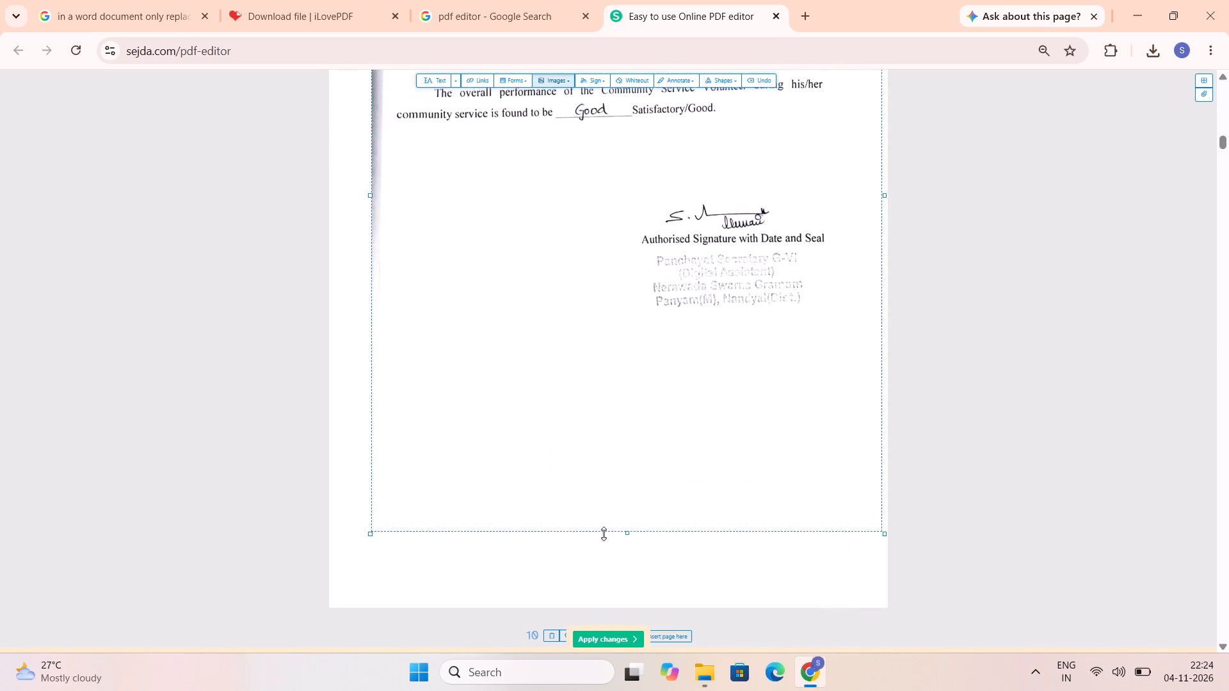
drag(604, 534, 581, 522)
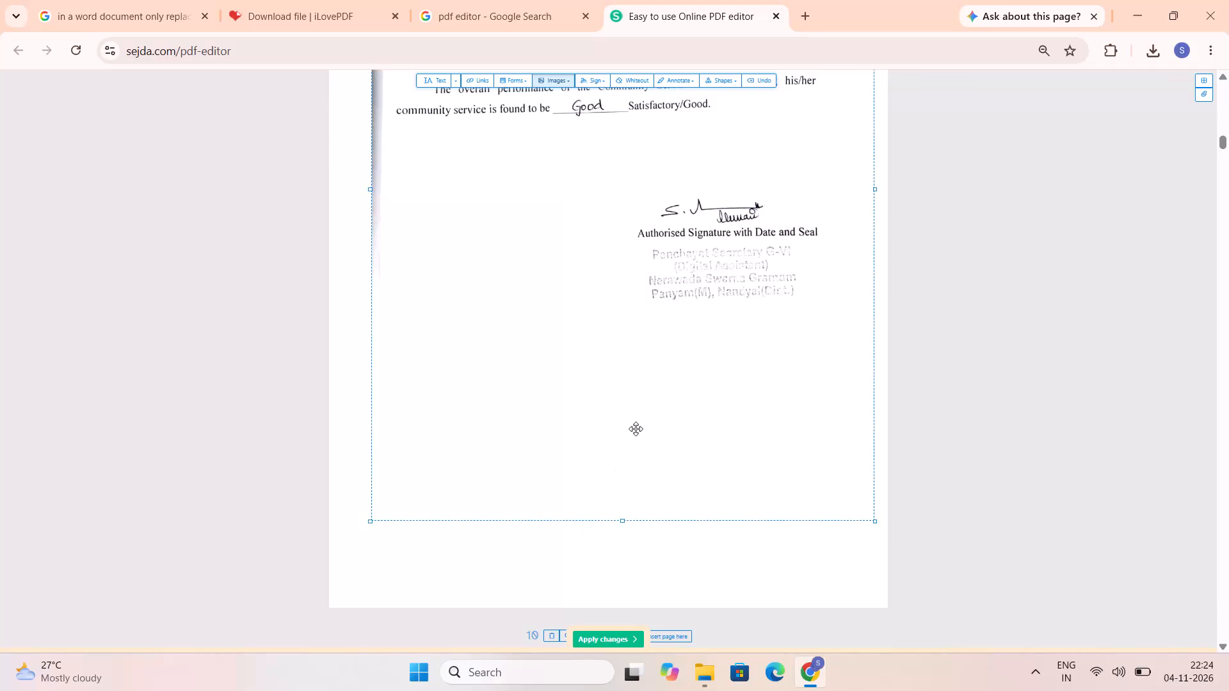
drag(636, 429, 625, 459)
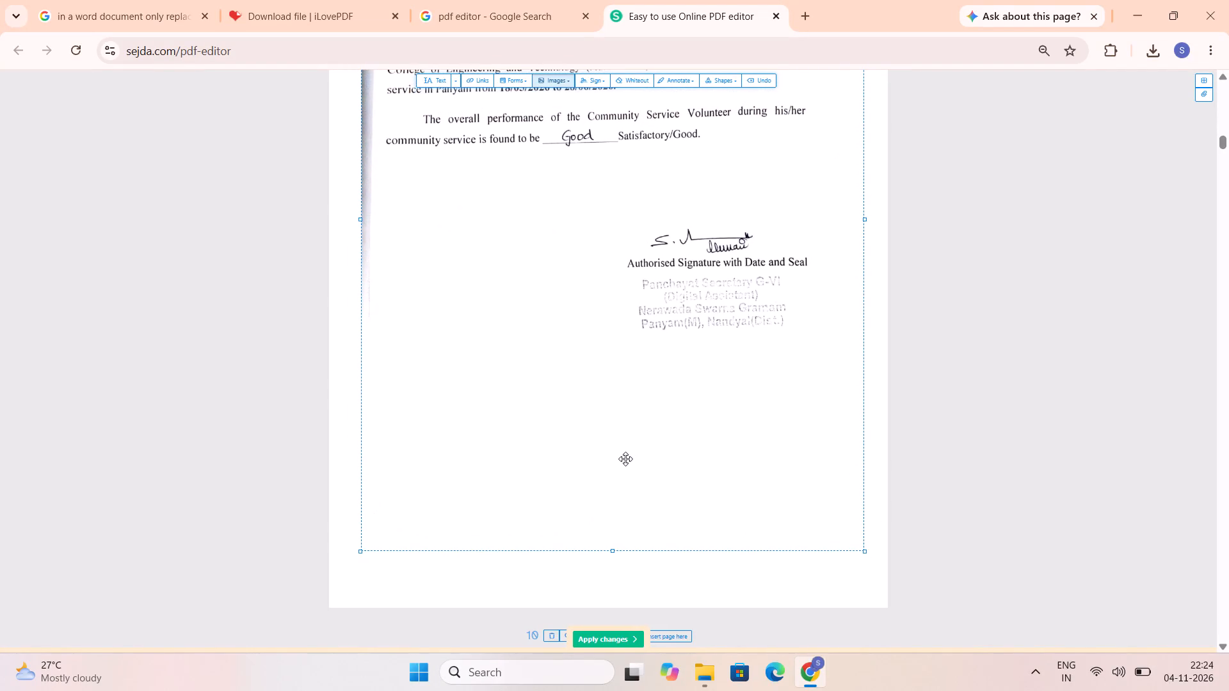
scroll(625, 459, up, 4)
scroll(625, 459, down, 5)
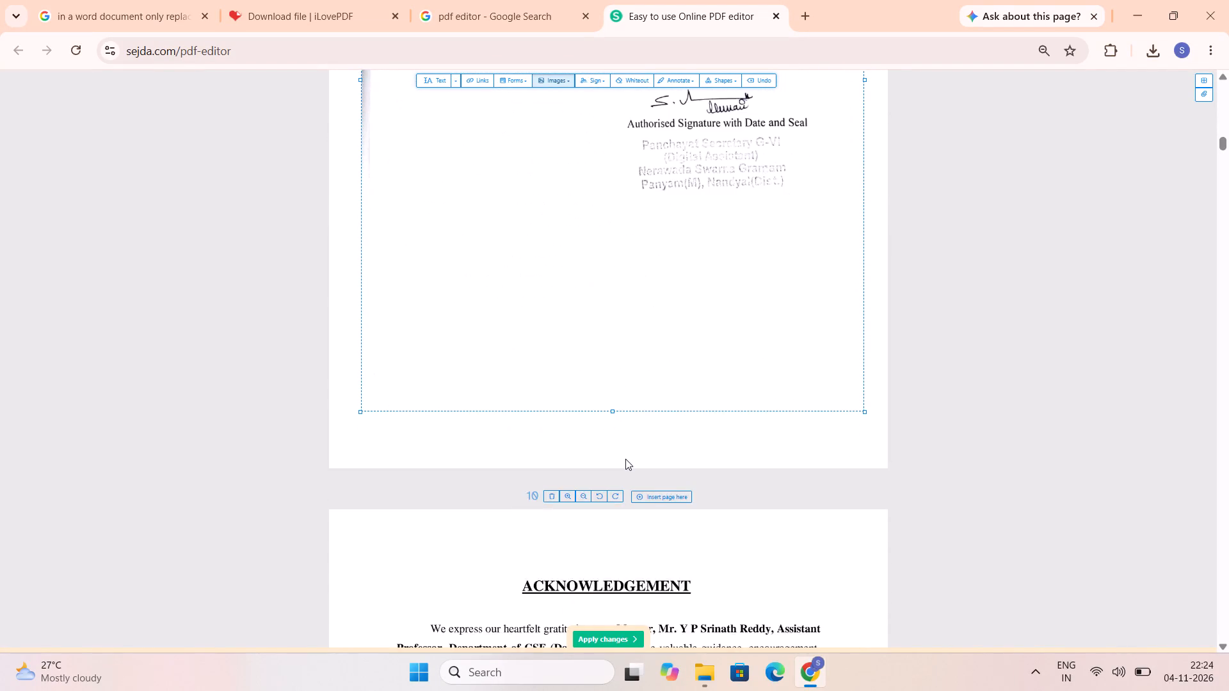
Delete the unsigned Acknowledgement page and insert a blank page 10 in its place.
scroll(625, 459, down, 8)
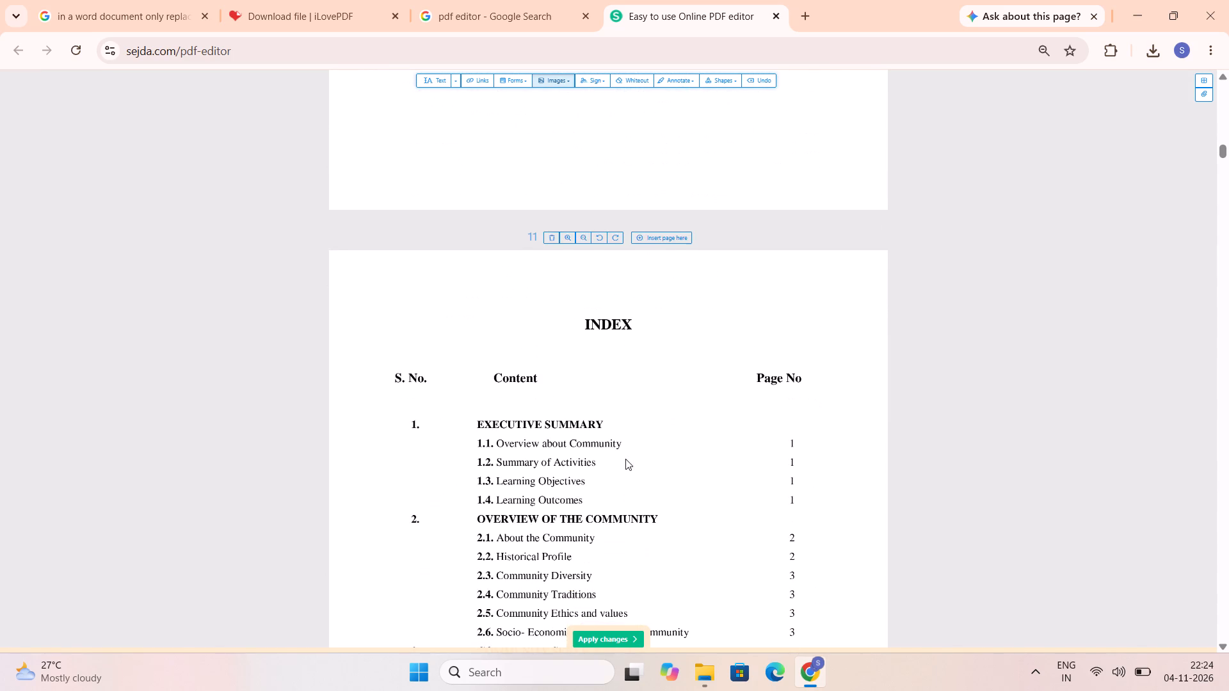
scroll(625, 459, up, 8)
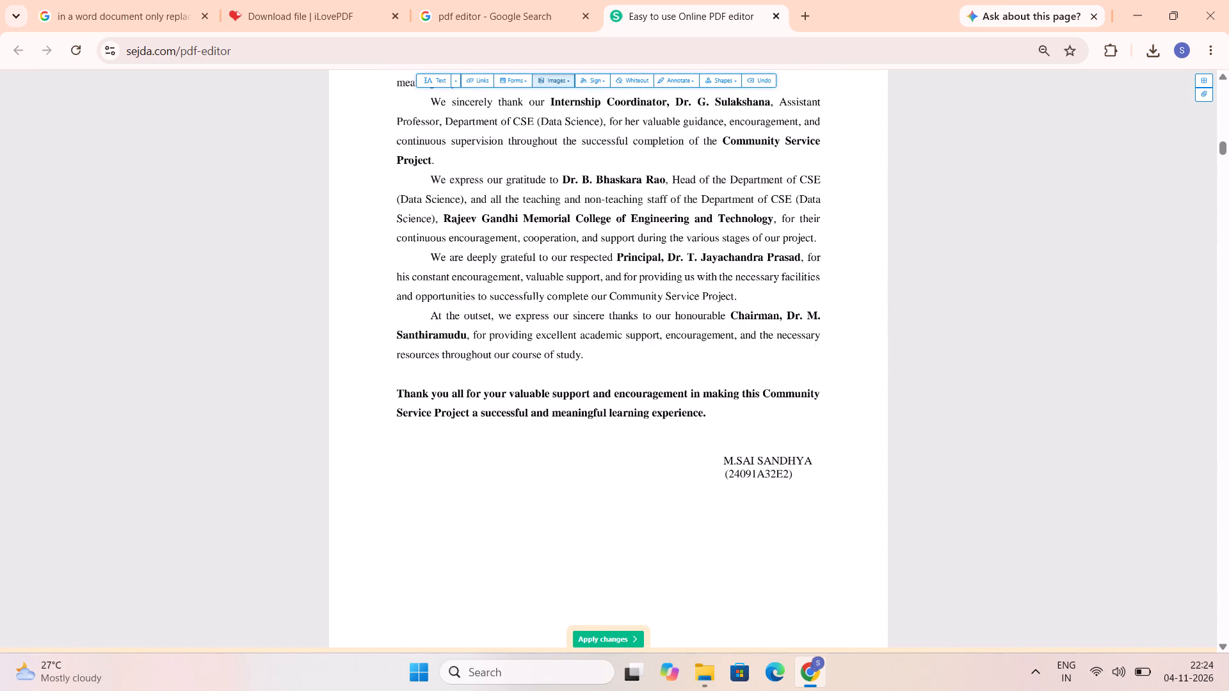
scroll(625, 459, up, 2)
click(659, 397)
scroll(659, 397, up, 4)
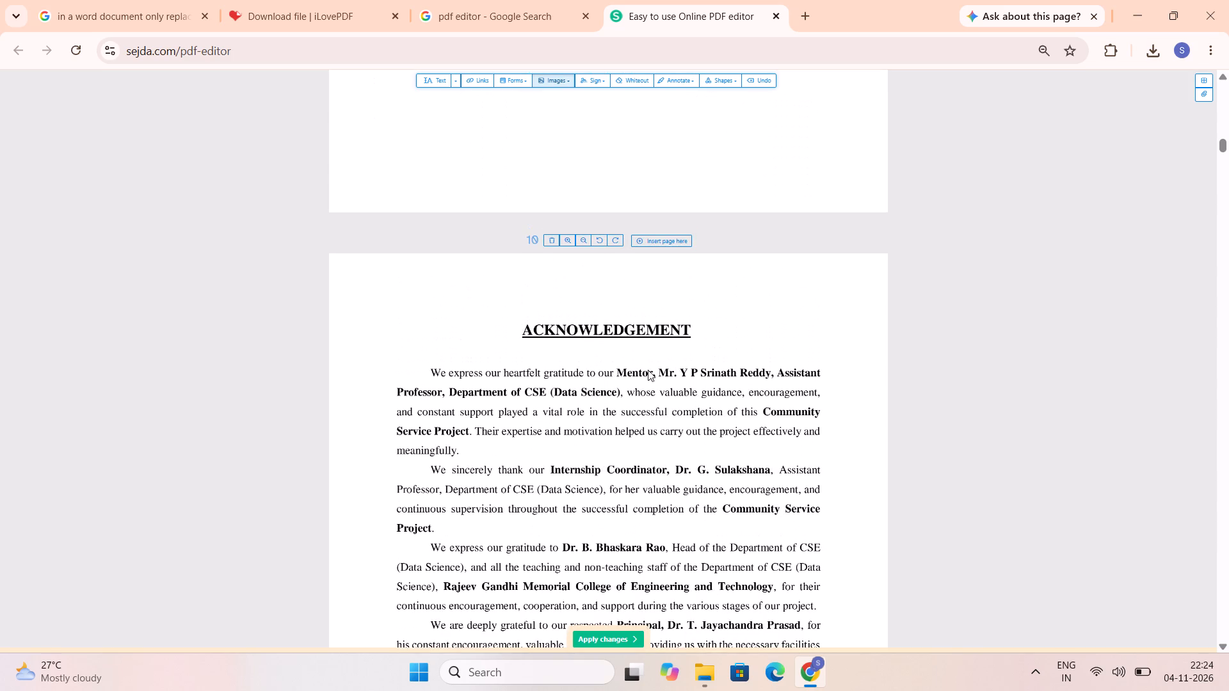
click(556, 248)
click(659, 238)
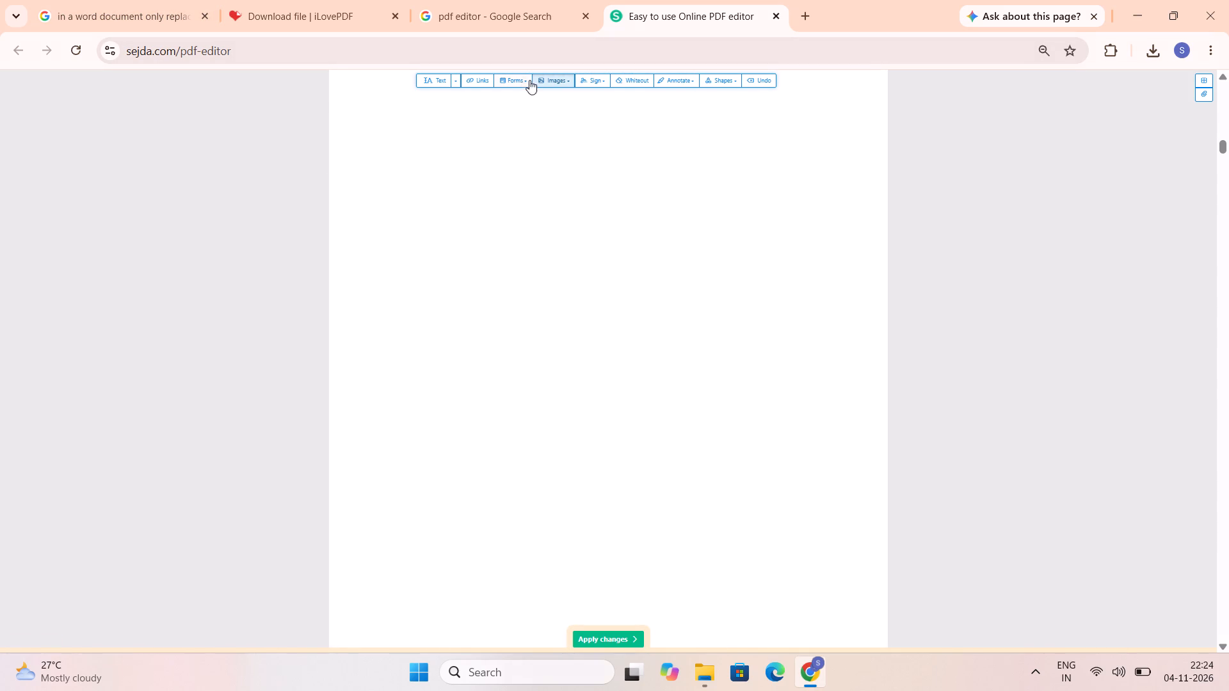
Place the scanned signed Acknowledgement, "WhatsApp Image 2026-11-04 at 9.47.38 PM", on the blank page 10.
click(549, 83)
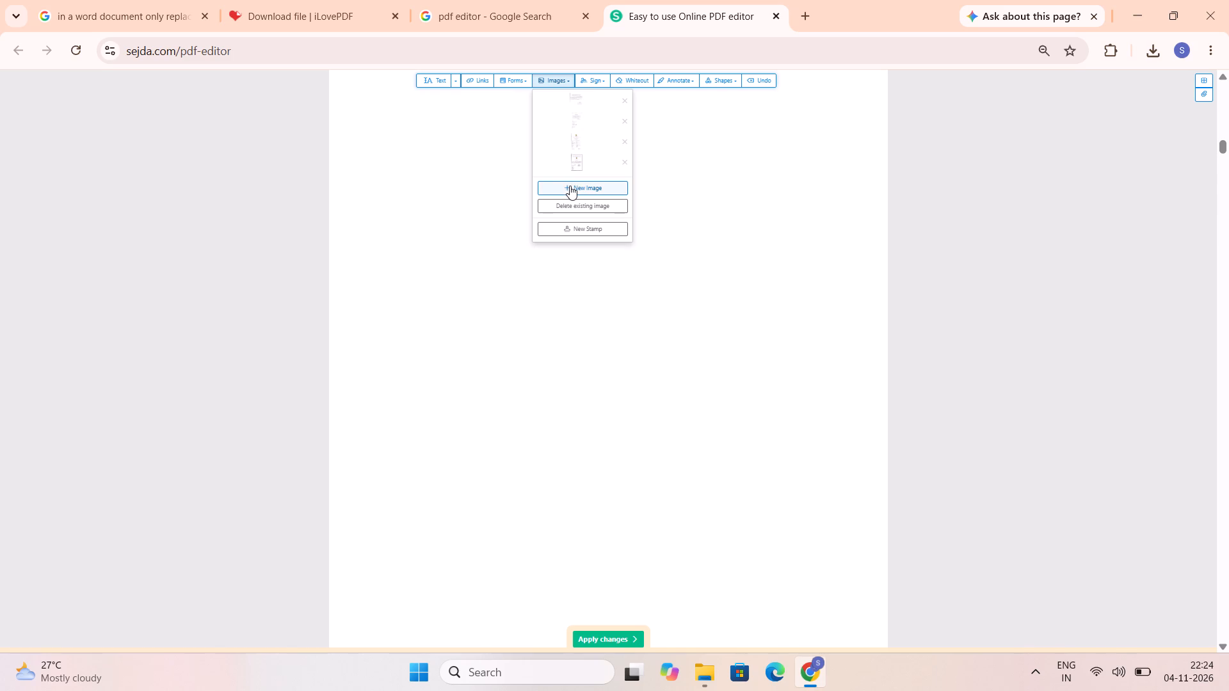
click(570, 186)
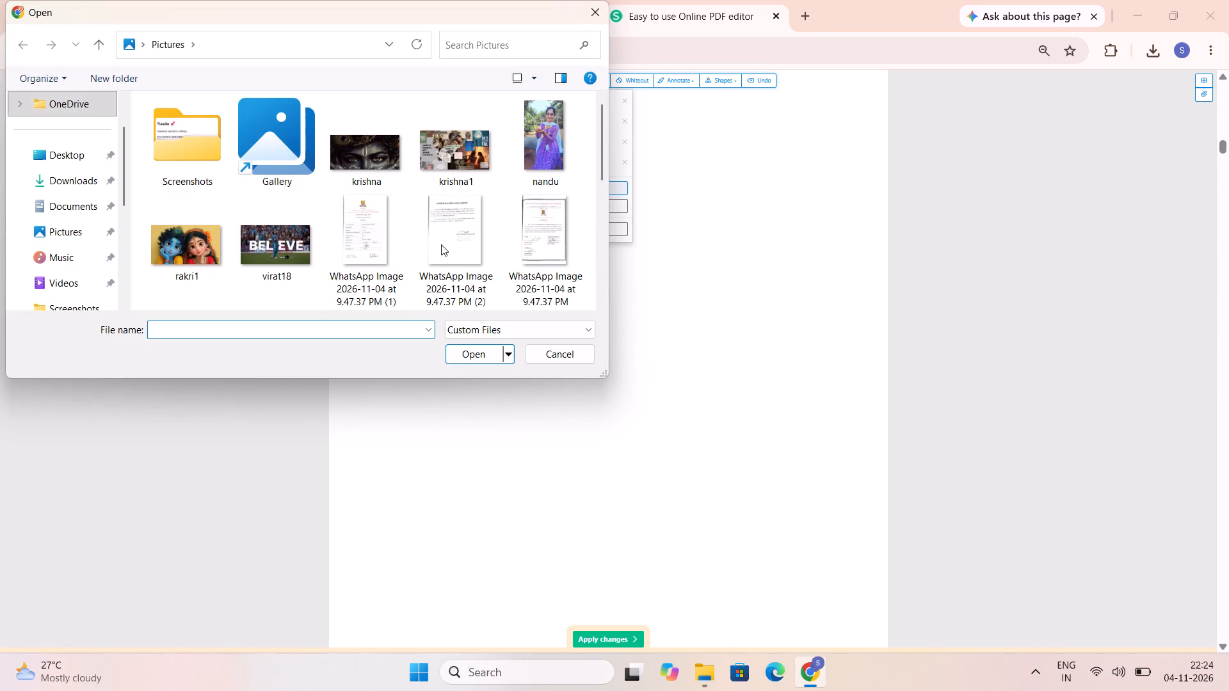
scroll(444, 240, down, 1)
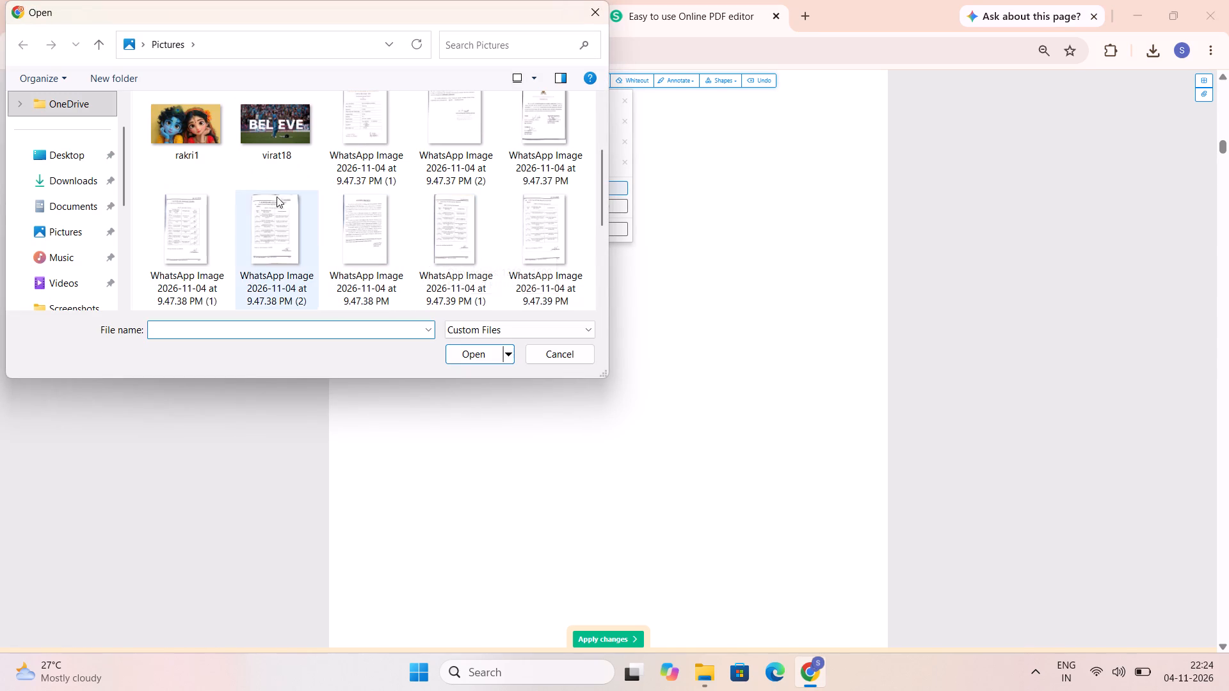
scroll(419, 251, down, 3)
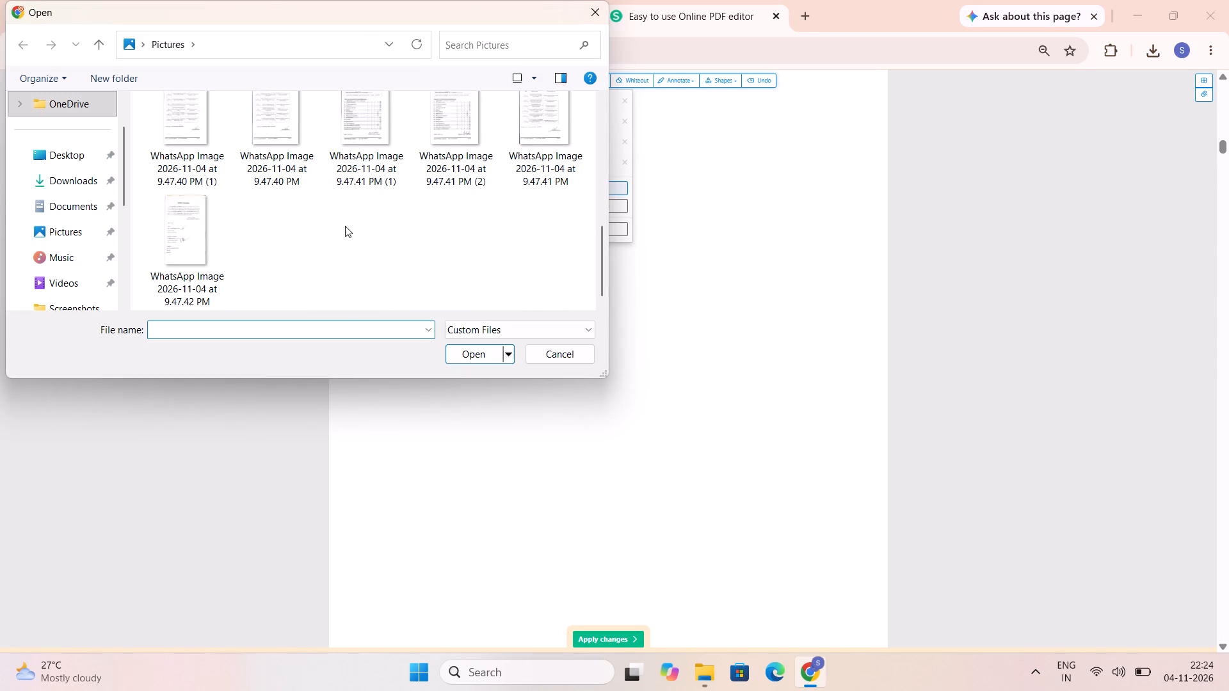
scroll(345, 226, up, 2)
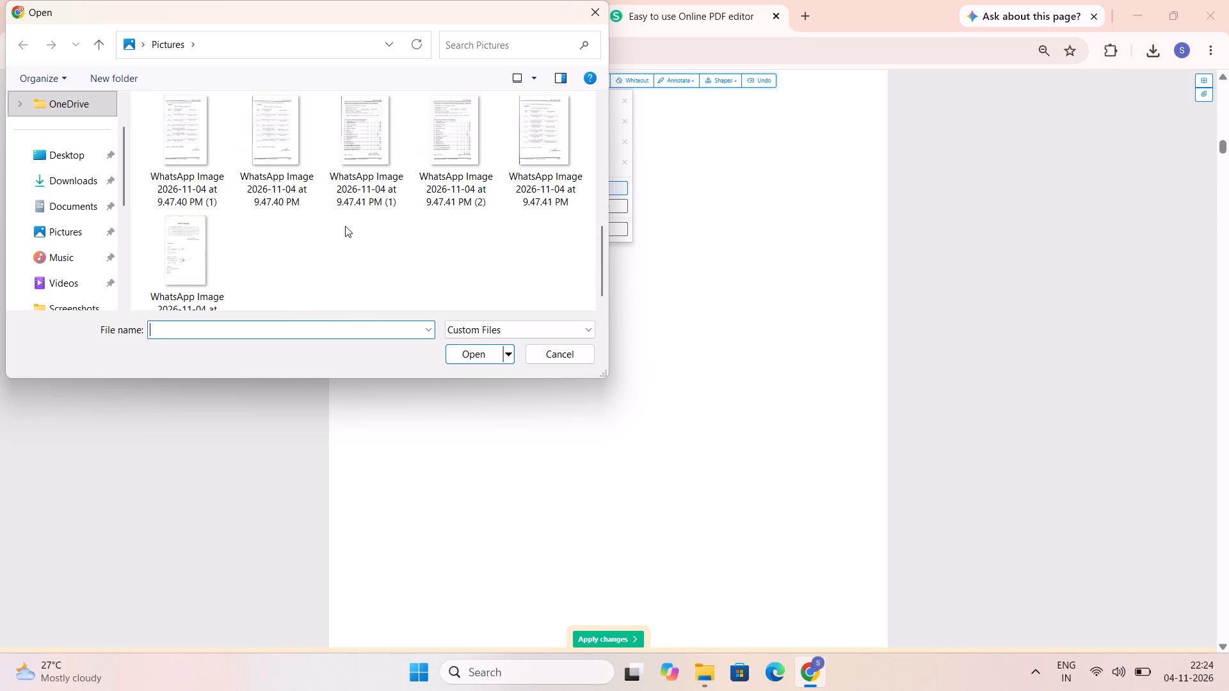
scroll(345, 226, up, 1)
double_click(368, 127)
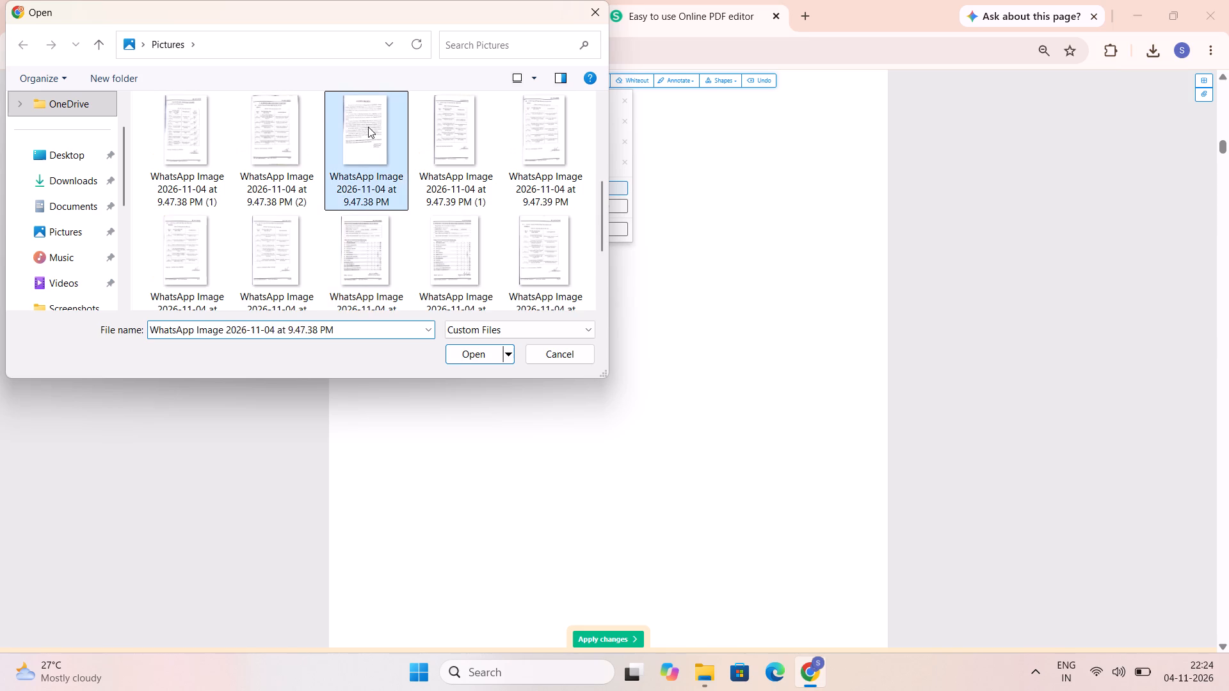
click(582, 370)
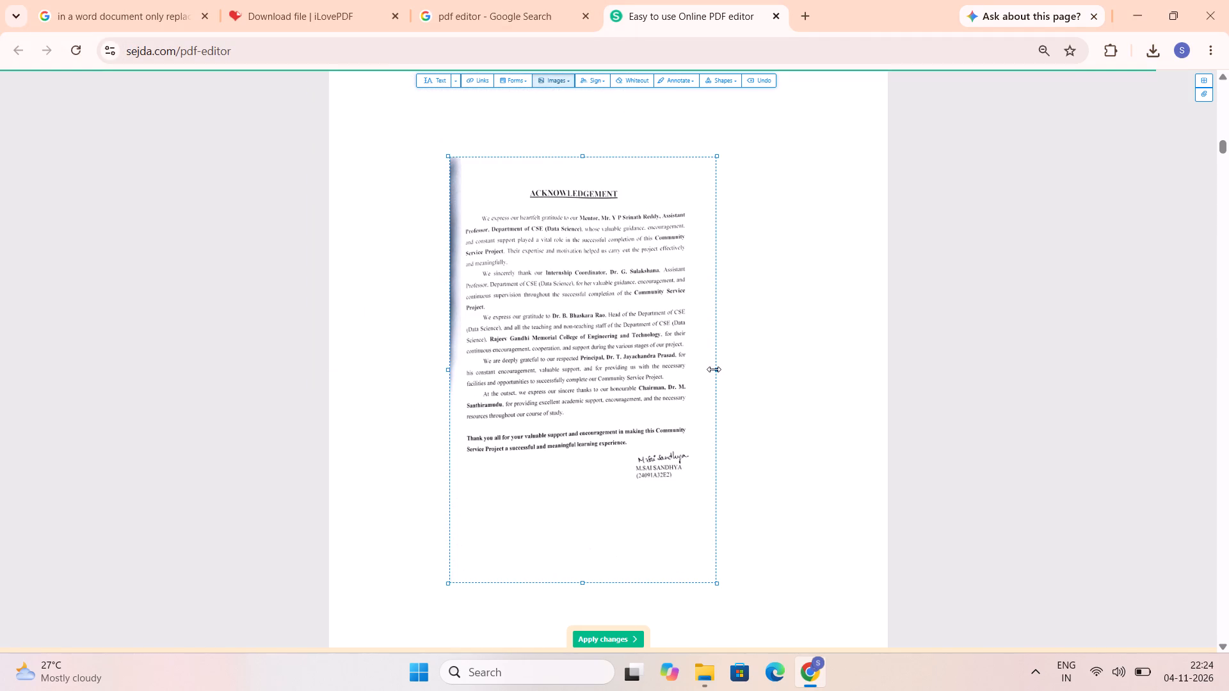
Reposition the Acknowledgement image on page 10 and enlarge it towards both side edges and the top.
drag(714, 369, 742, 367)
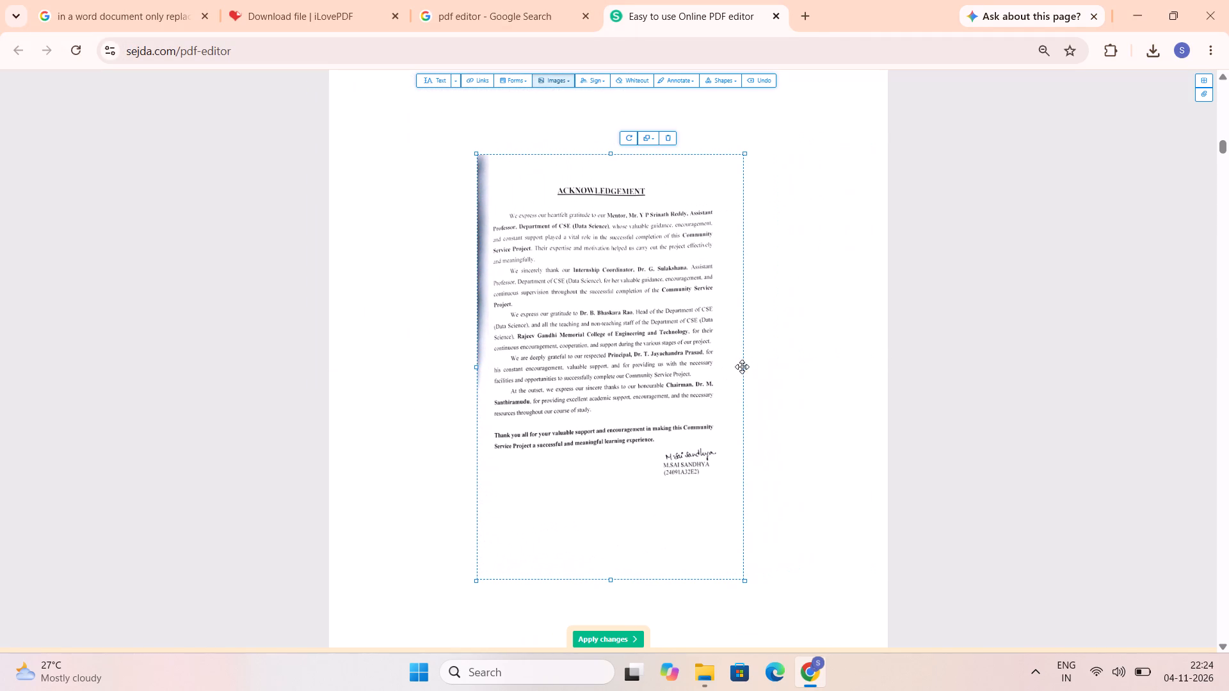
drag(744, 367, 823, 371)
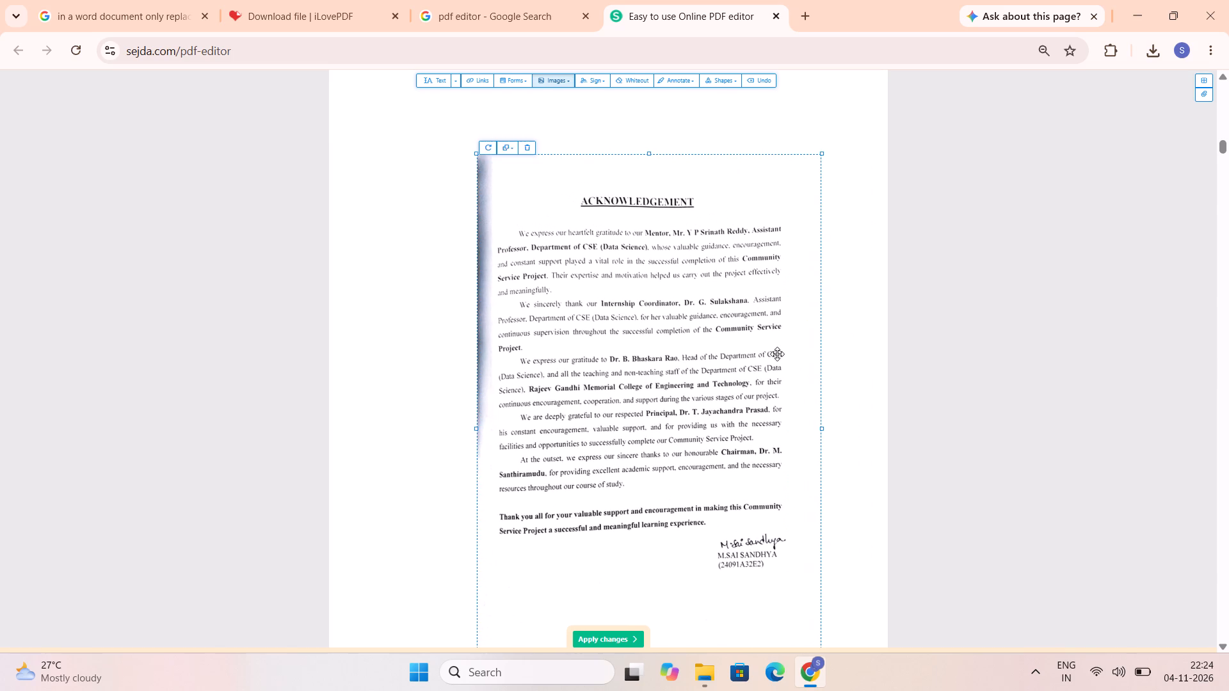
drag(705, 354, 693, 315)
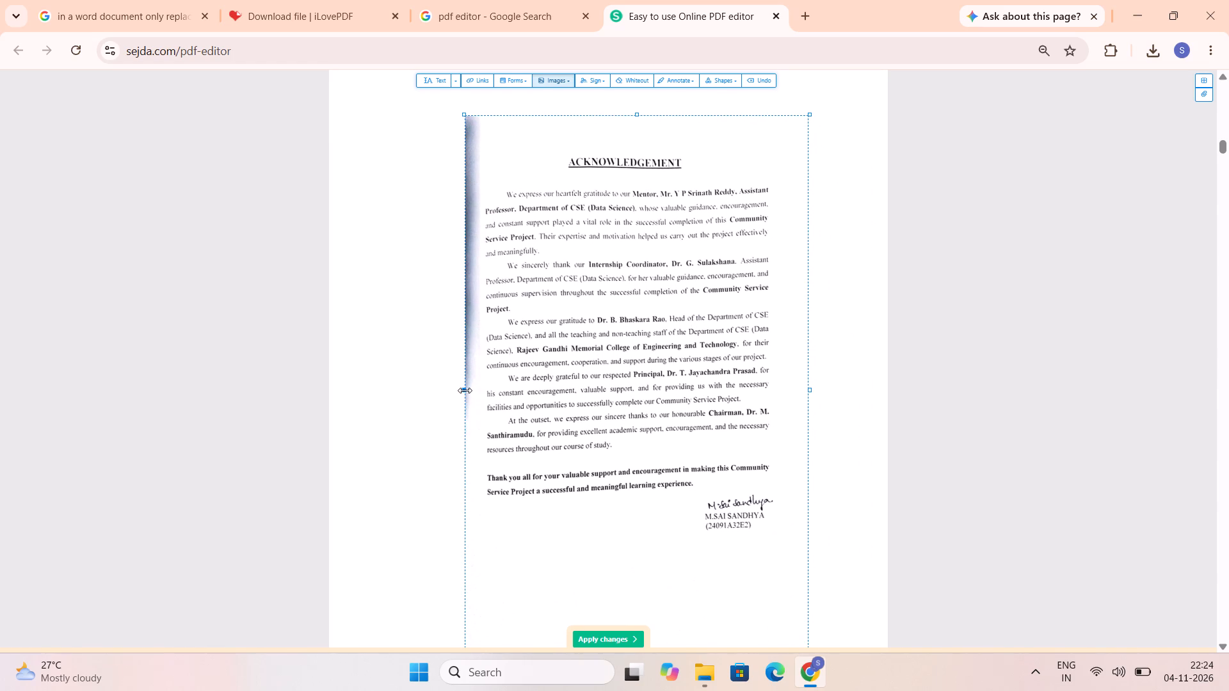
drag(465, 390, 422, 390)
scroll(523, 367, up, 1)
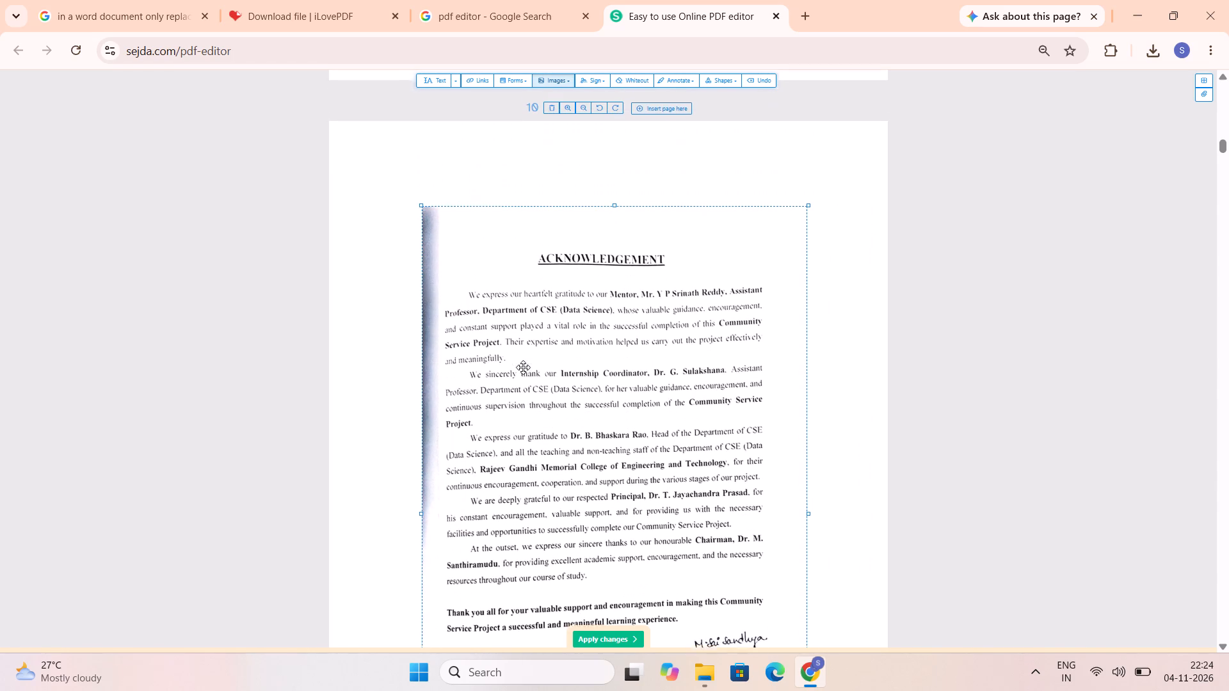
scroll(523, 367, up, 1)
drag(614, 218, 614, 192)
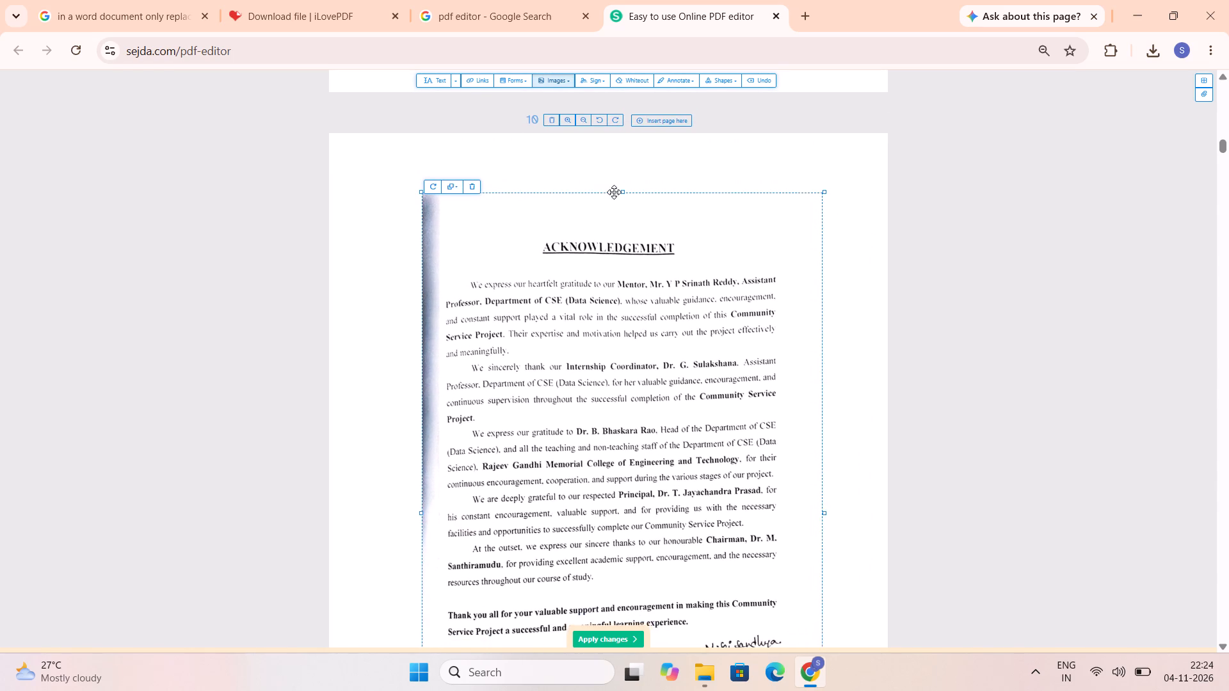
drag(614, 192, 607, 184)
Enlarge the Acknowledgement image further towards the left and top edges of page 10 and check its fit at the bottom.
scroll(564, 335, down, 2)
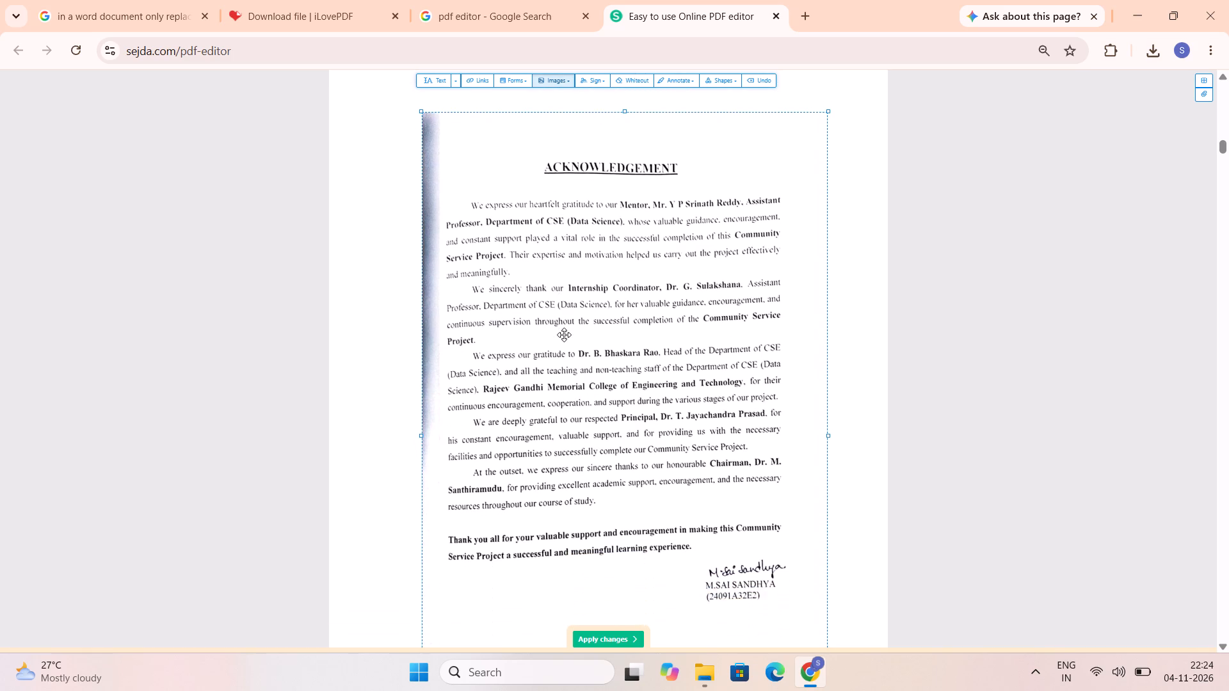
scroll(564, 335, down, 2)
scroll(564, 335, up, 1)
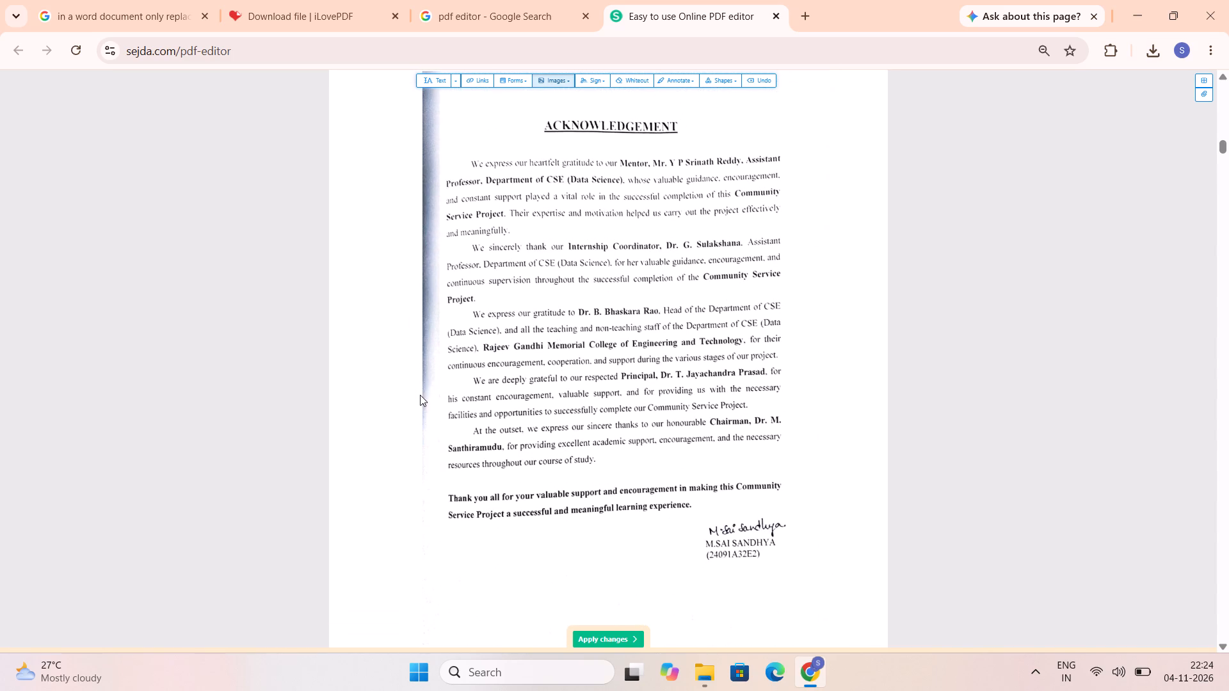
drag(420, 393, 397, 390)
scroll(499, 408, down, 3)
scroll(499, 408, up, 1)
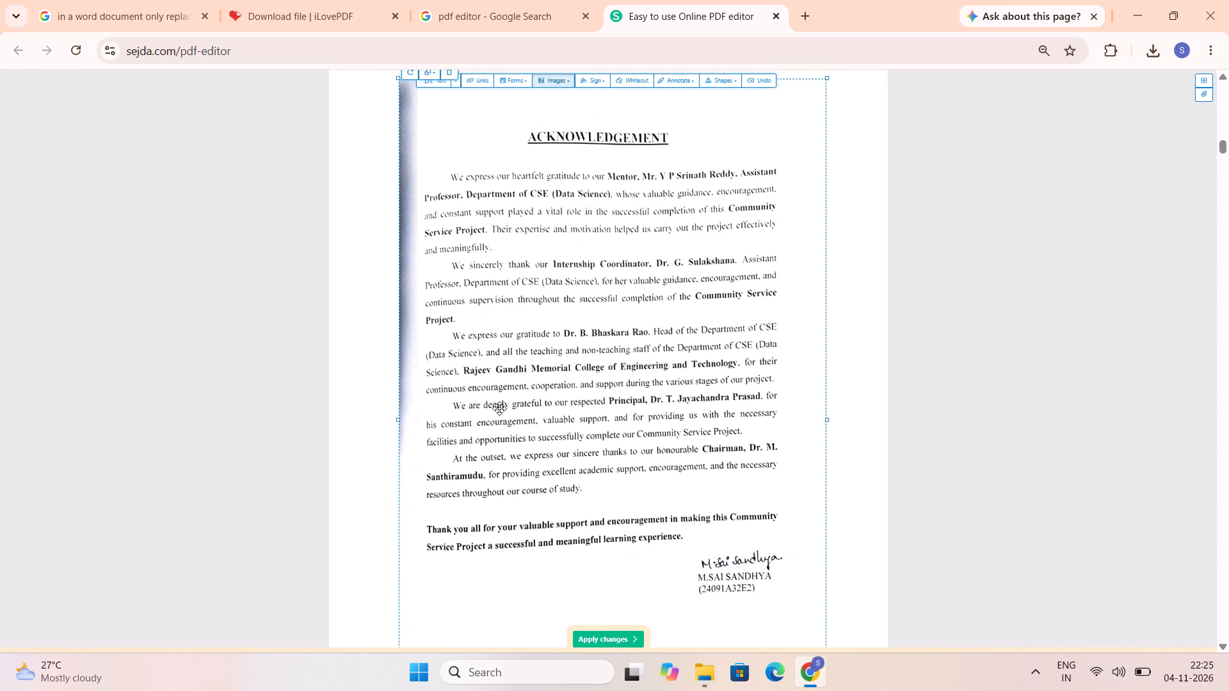
scroll(499, 408, up, 2)
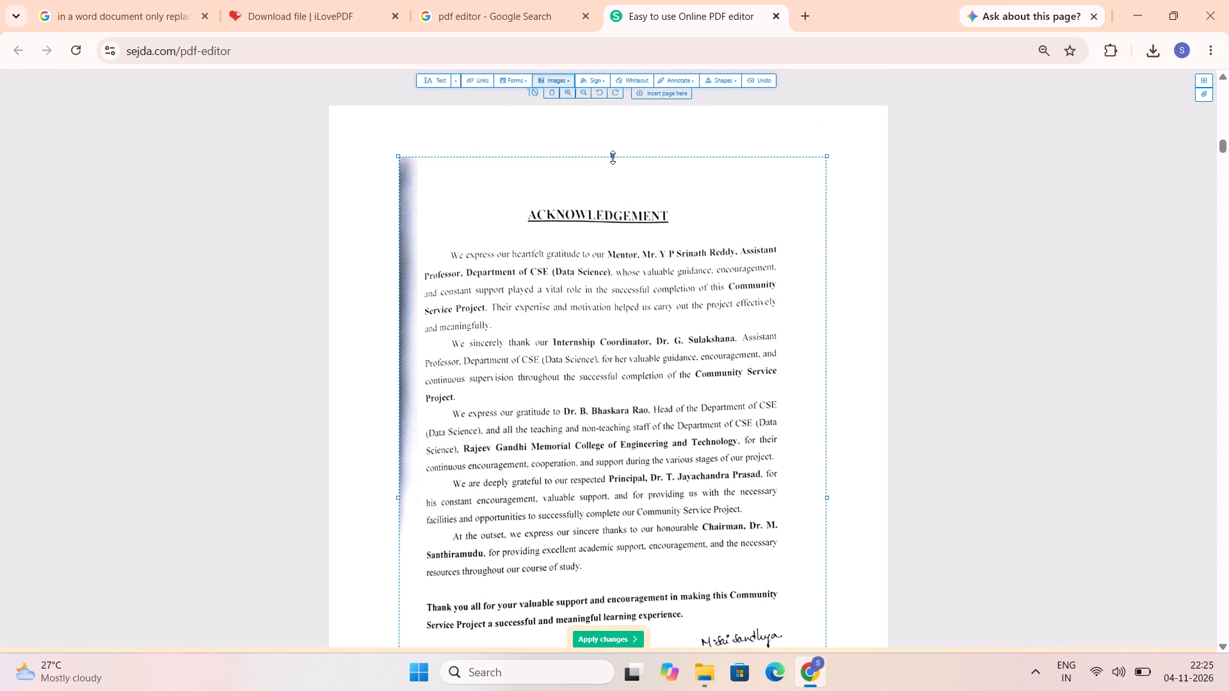
drag(613, 157, 616, 143)
scroll(595, 273, down, 1)
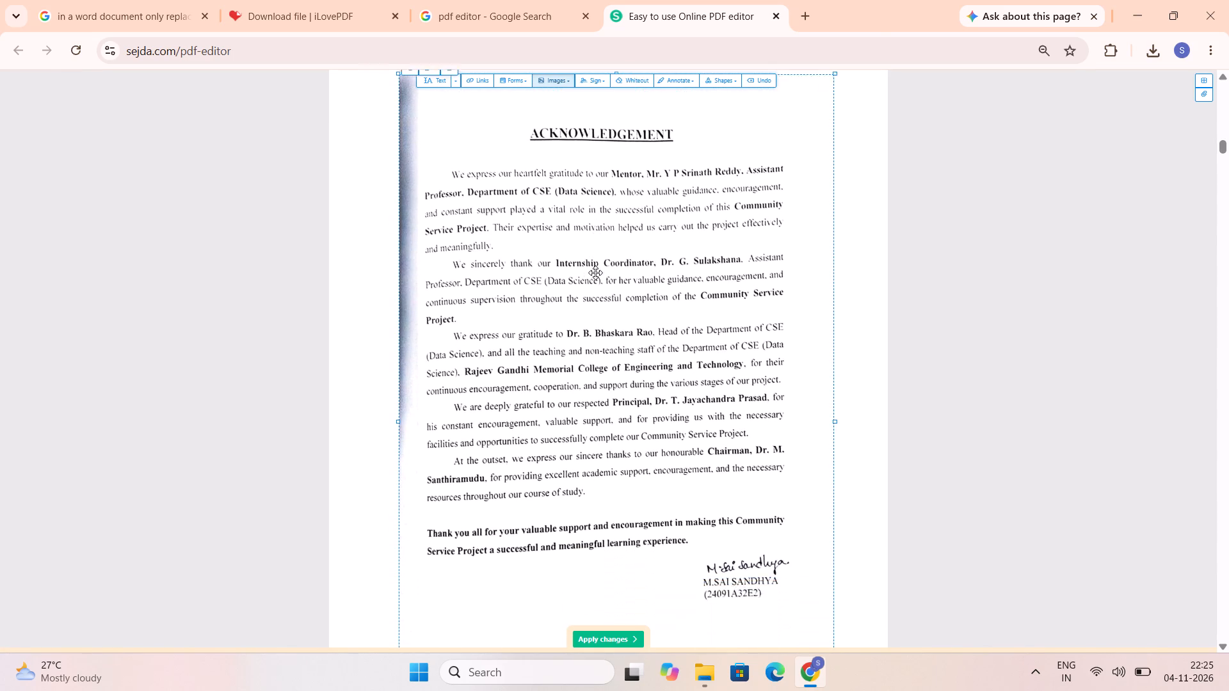
scroll(595, 273, down, 3)
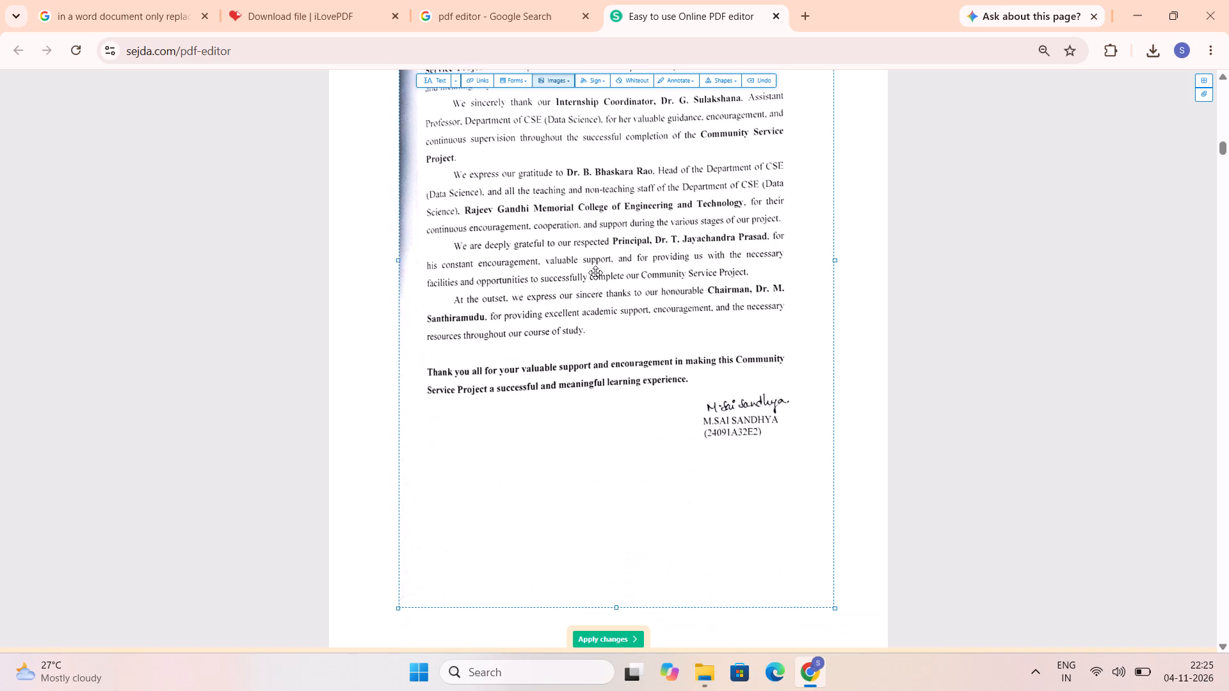
scroll(595, 273, right, 2)
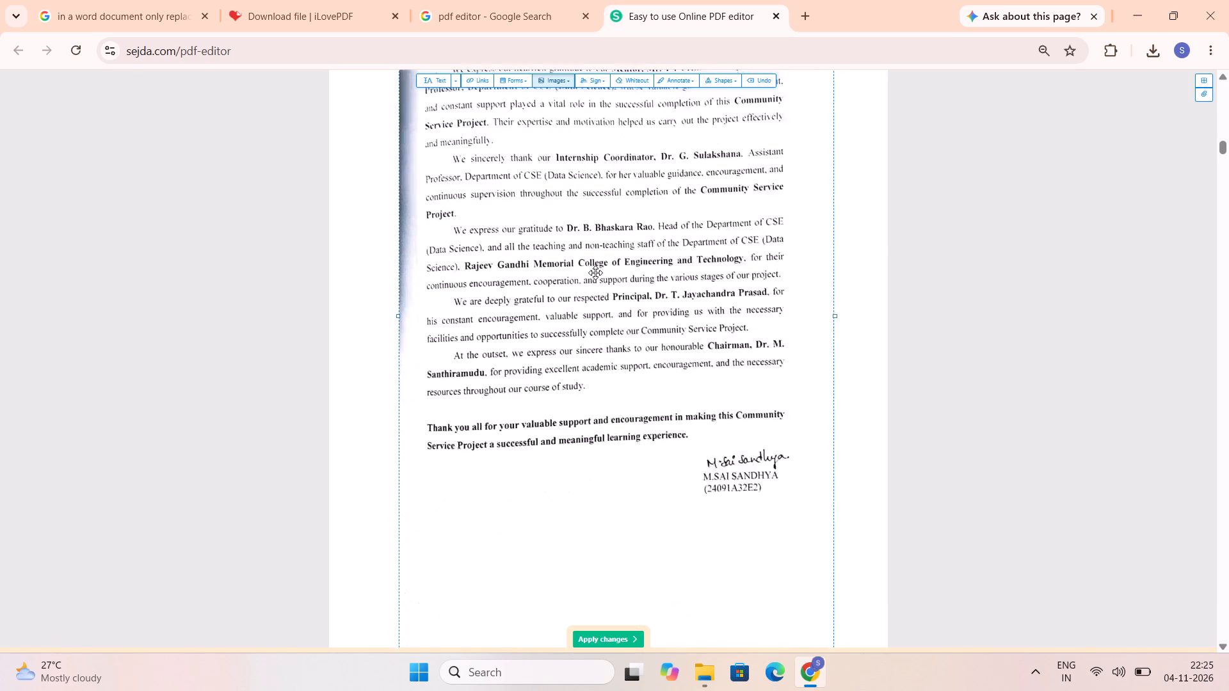
scroll(595, 273, right, 1)
scroll(595, 273, down, 12)
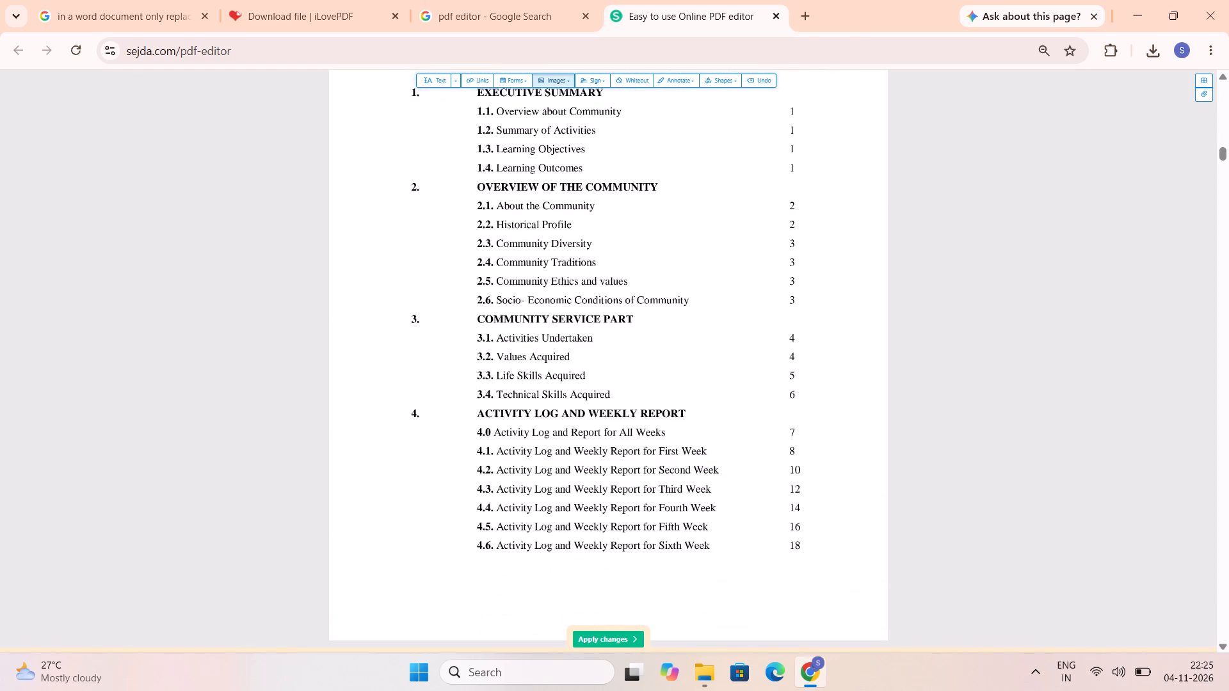
Delete the unsigned "Activity Log and Weekly Report" page with Table 4.0 and insert a blank page 19 in its place.
scroll(595, 273, down, 17)
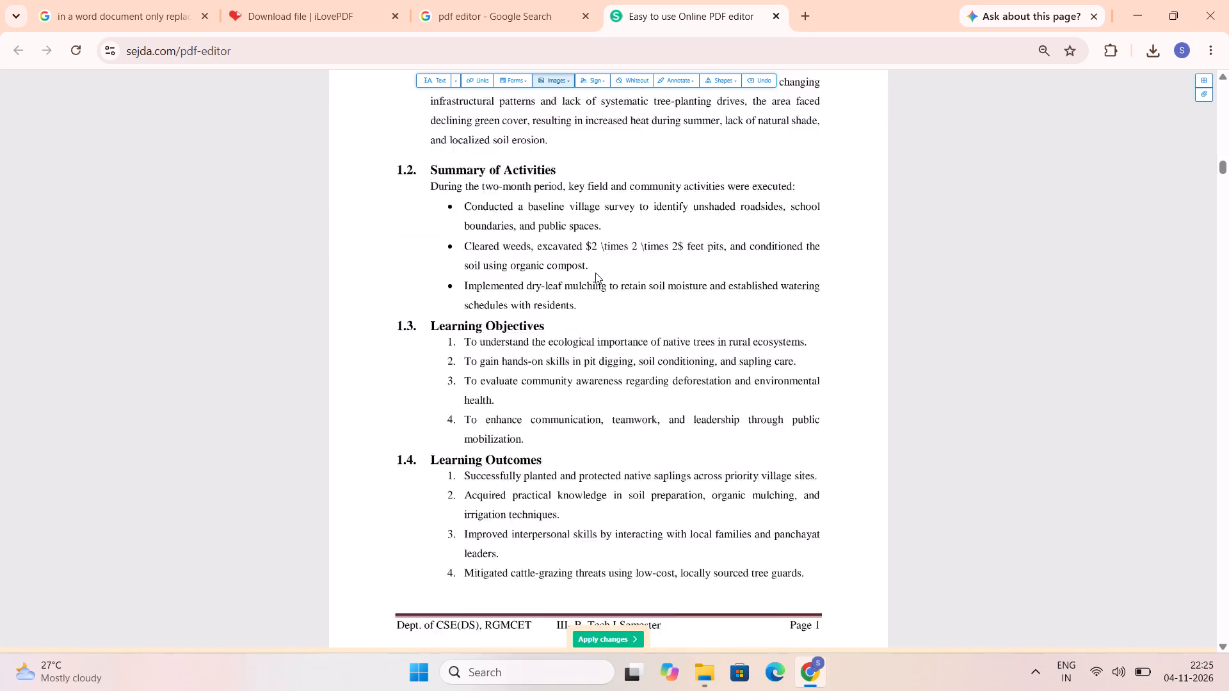
scroll(595, 273, down, 5)
right_click(595, 273)
scroll(595, 273, down, 1)
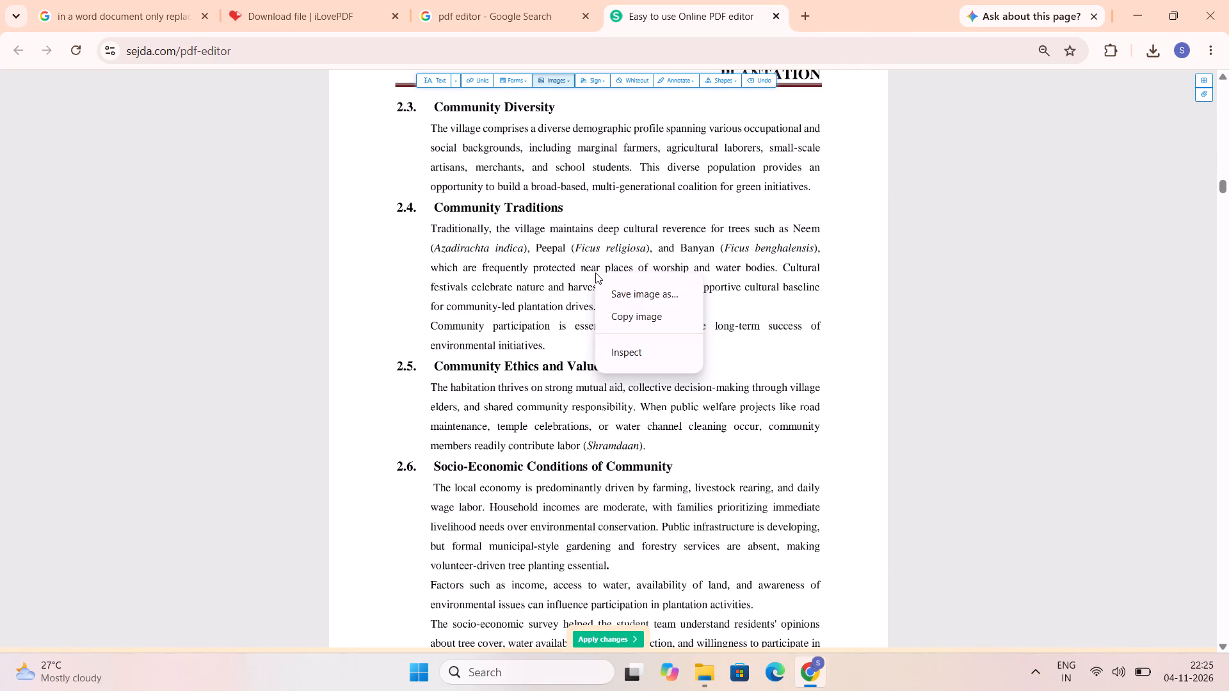
scroll(568, 310, up, 8)
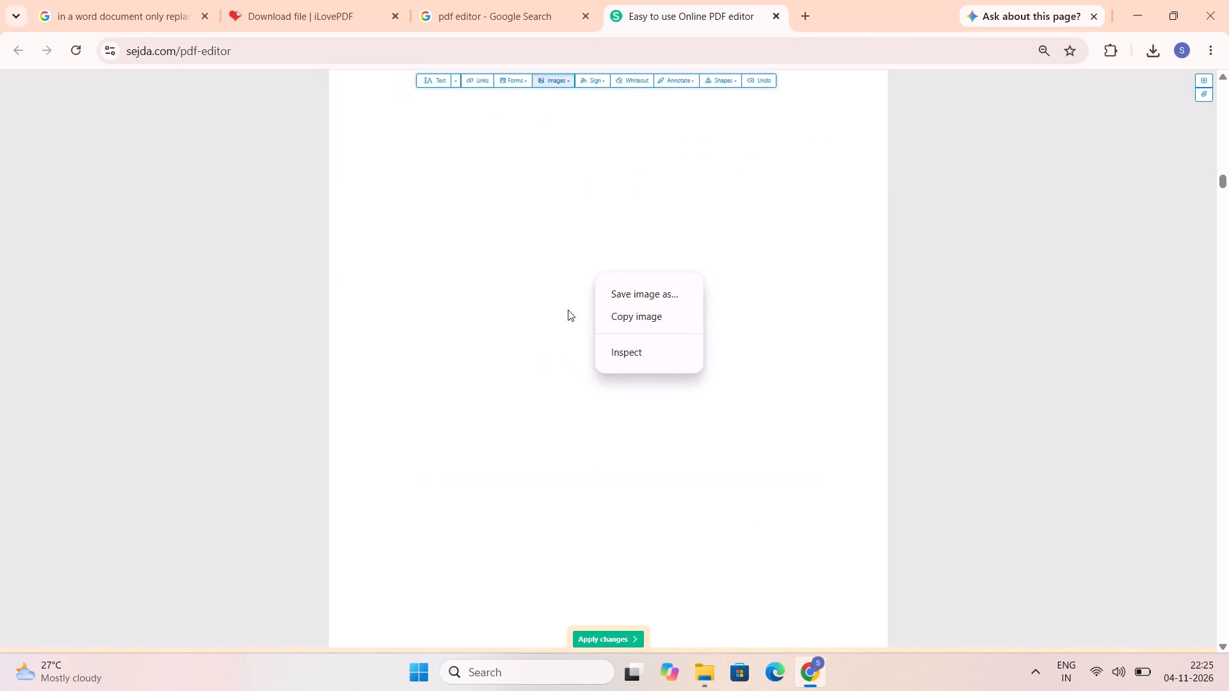
scroll(568, 310, up, 2)
scroll(568, 310, down, 12)
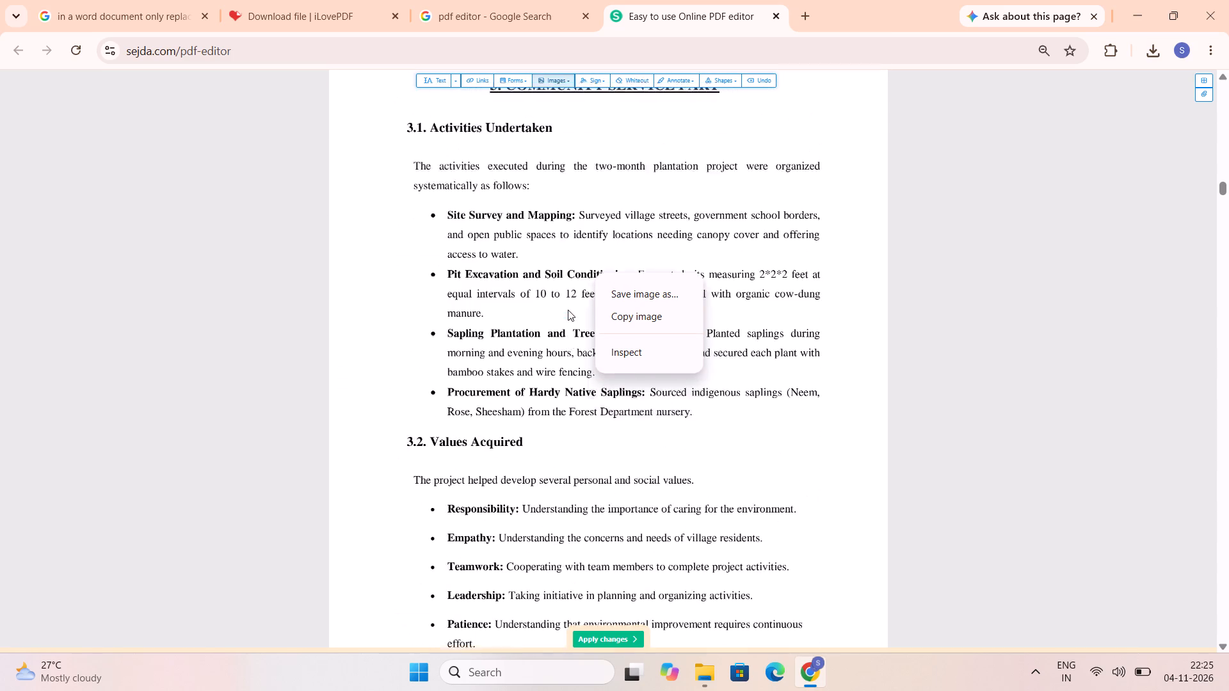
scroll(568, 310, down, 7)
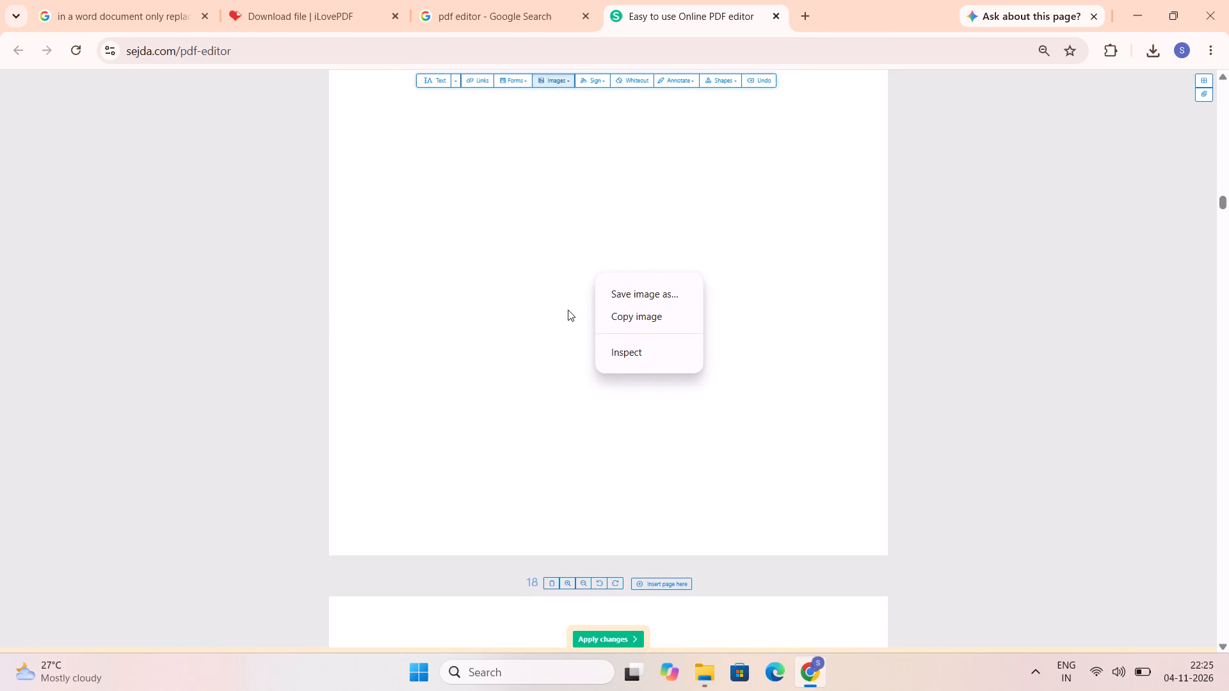
scroll(568, 310, down, 7)
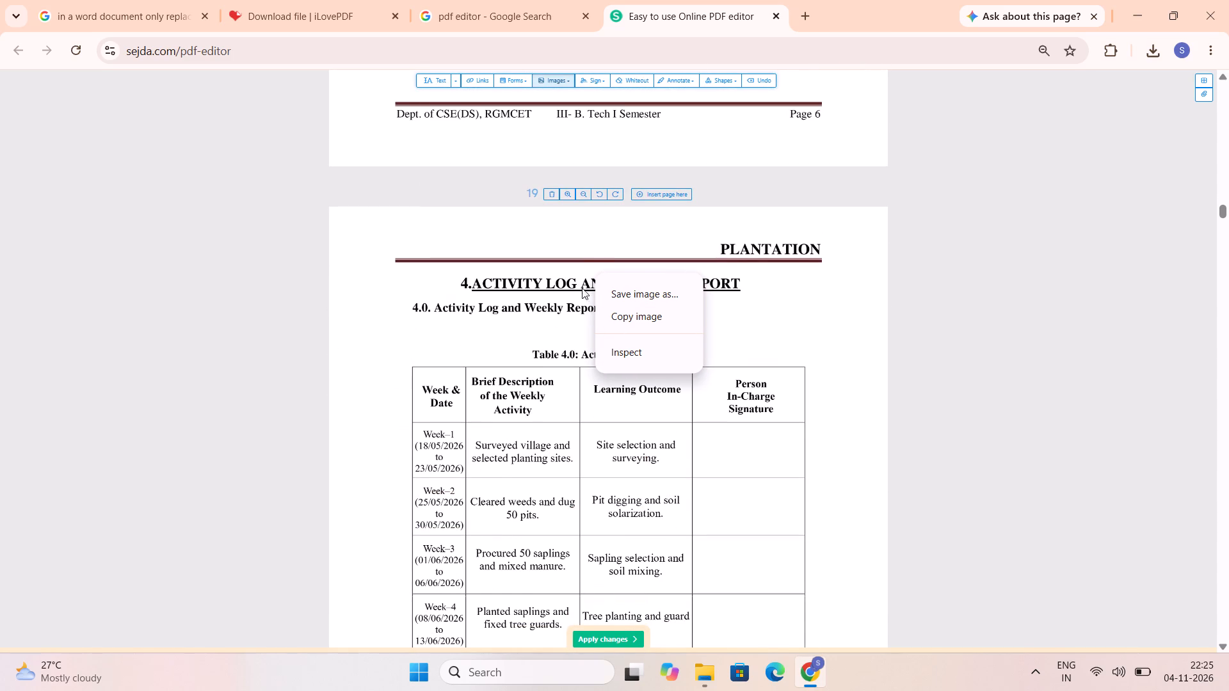
click(551, 193)
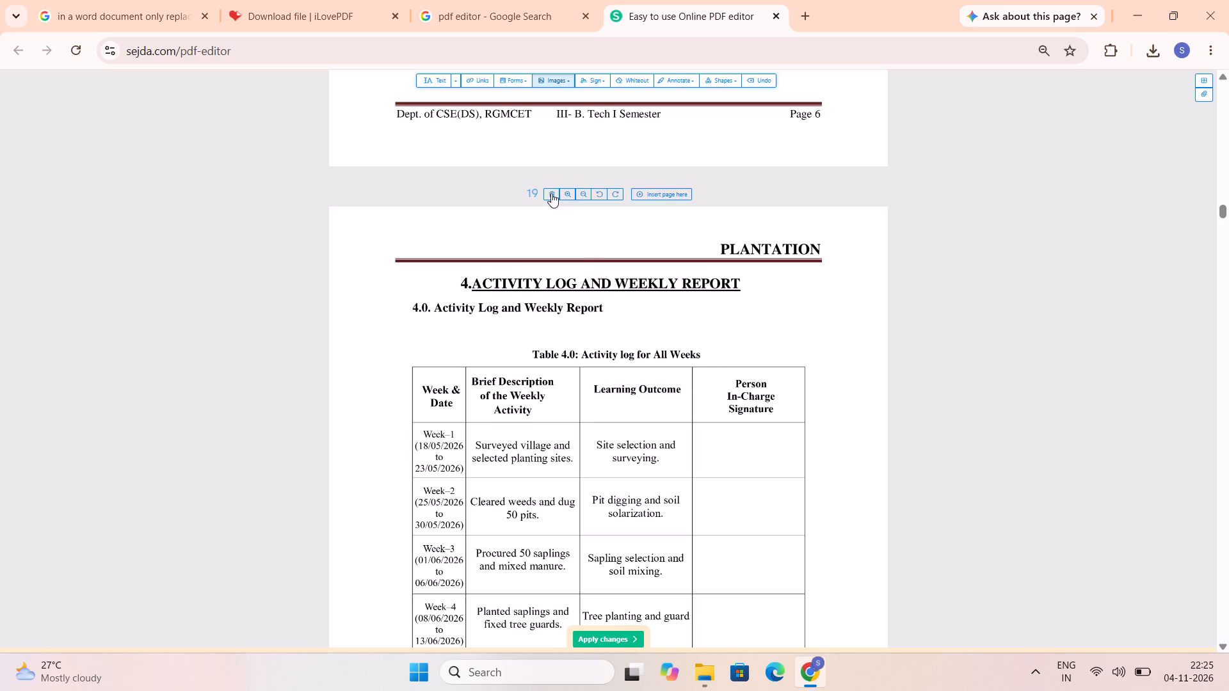
click(658, 193)
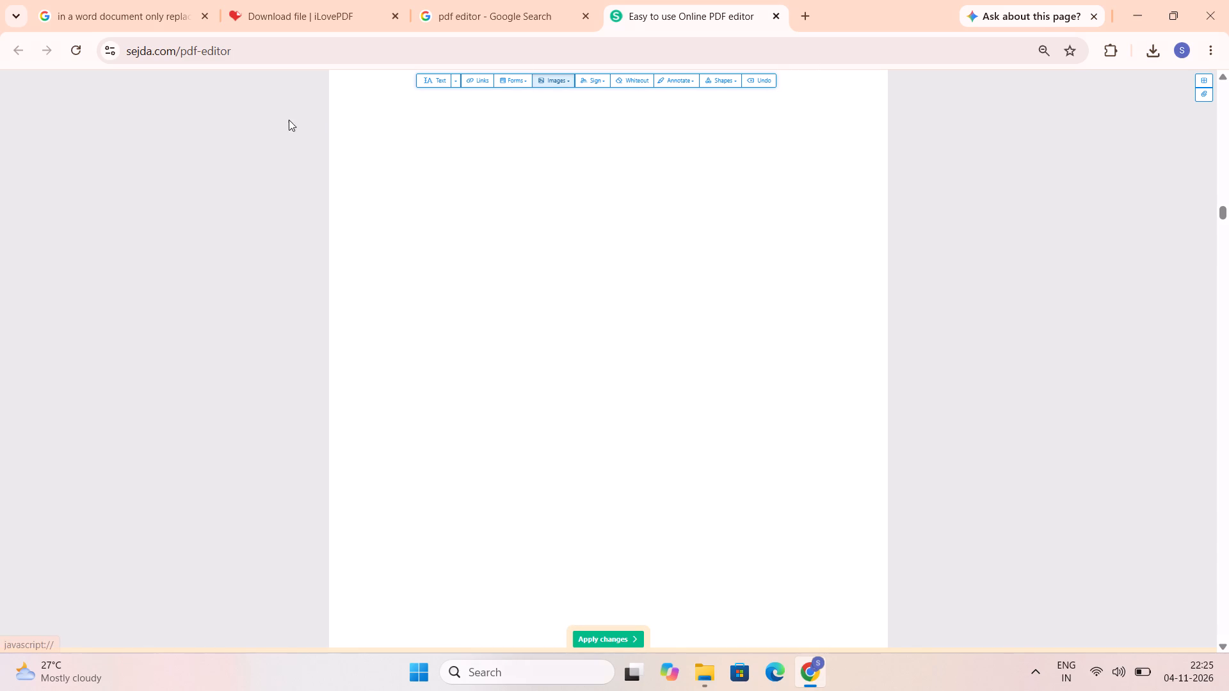
Place the scanned signed all-weeks activity log, "WhatsApp Image 2026-11-04 at 9.47.38 PM (1)", on the blank page 19.
click(559, 84)
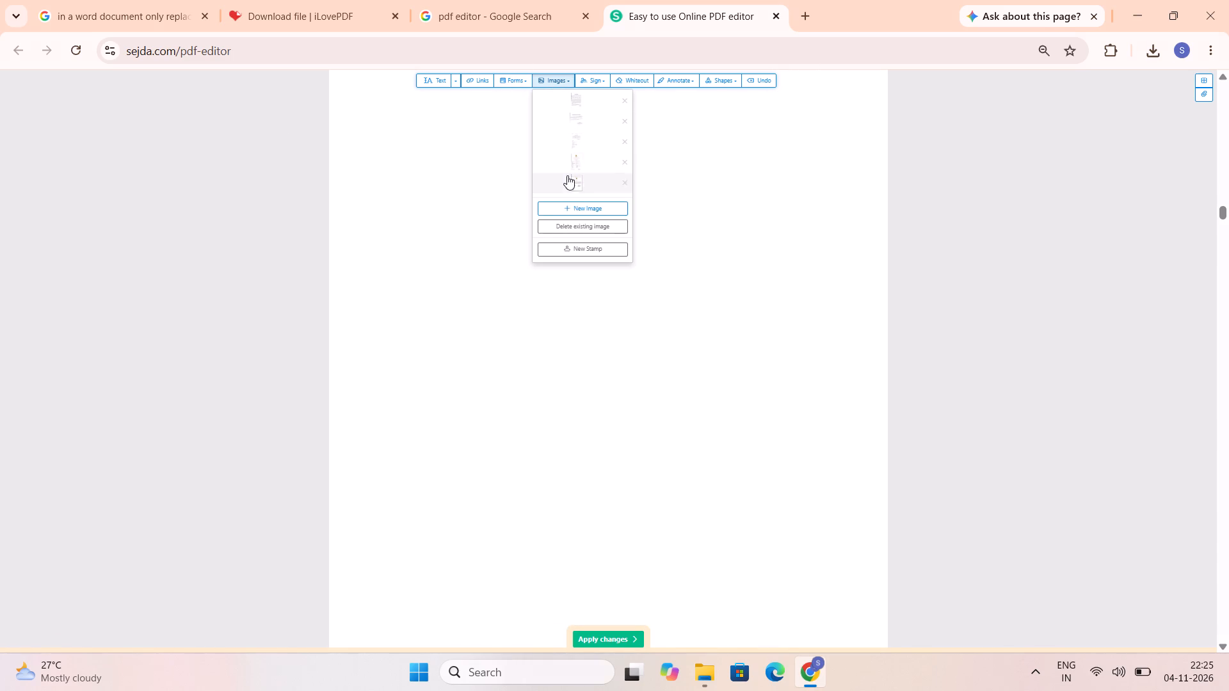
click(564, 207)
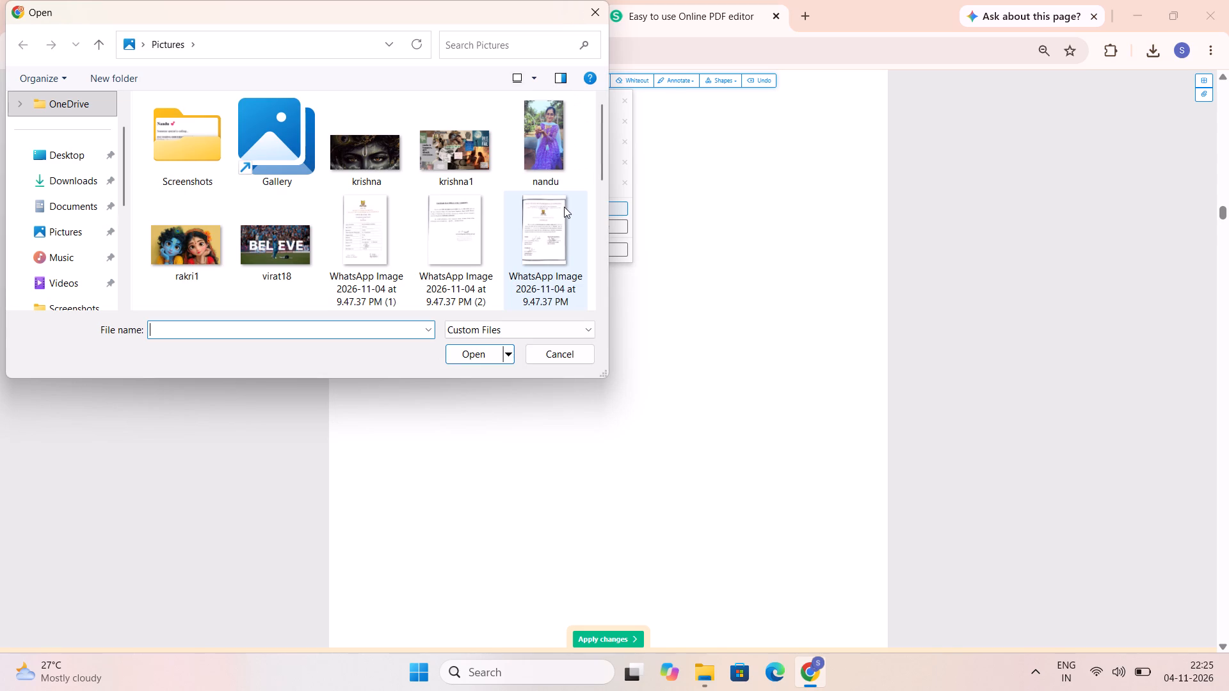
scroll(415, 223, down, 1)
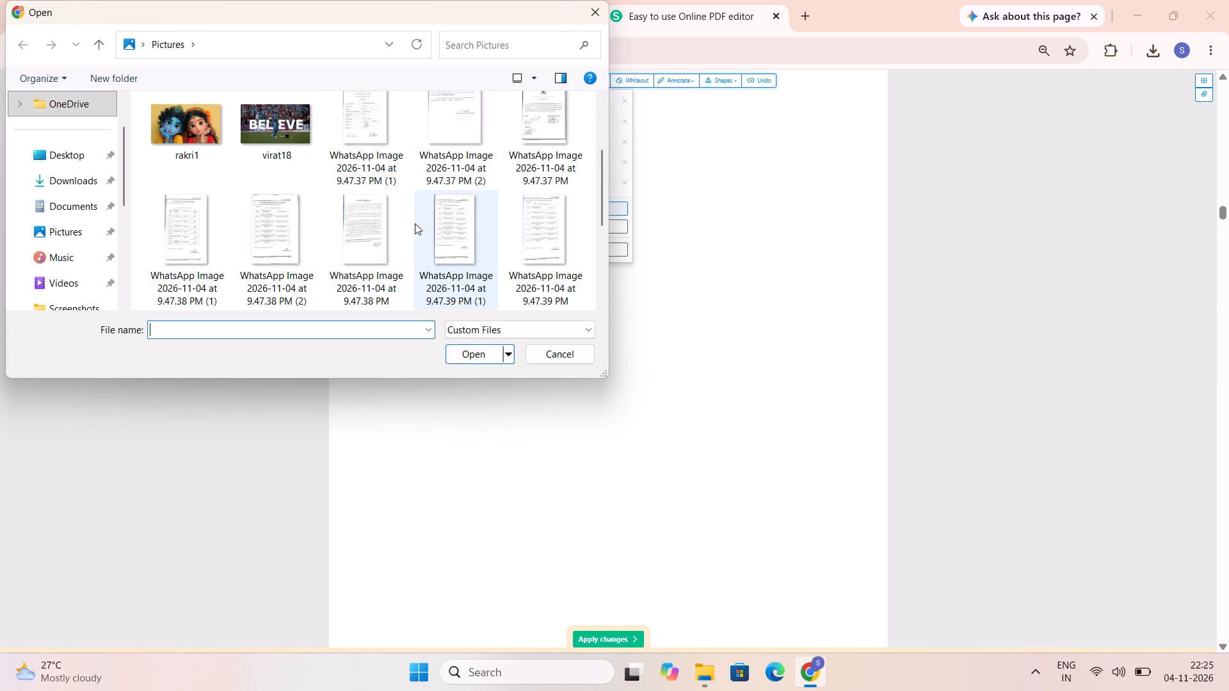
double_click(193, 216)
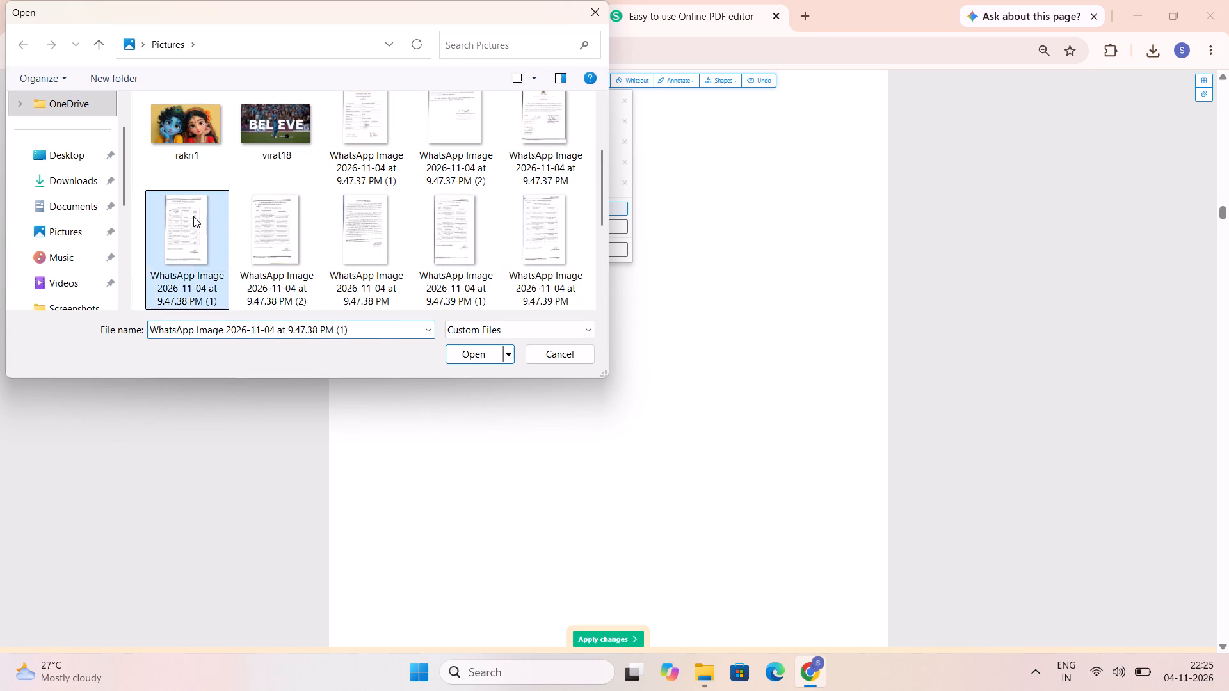
click(556, 354)
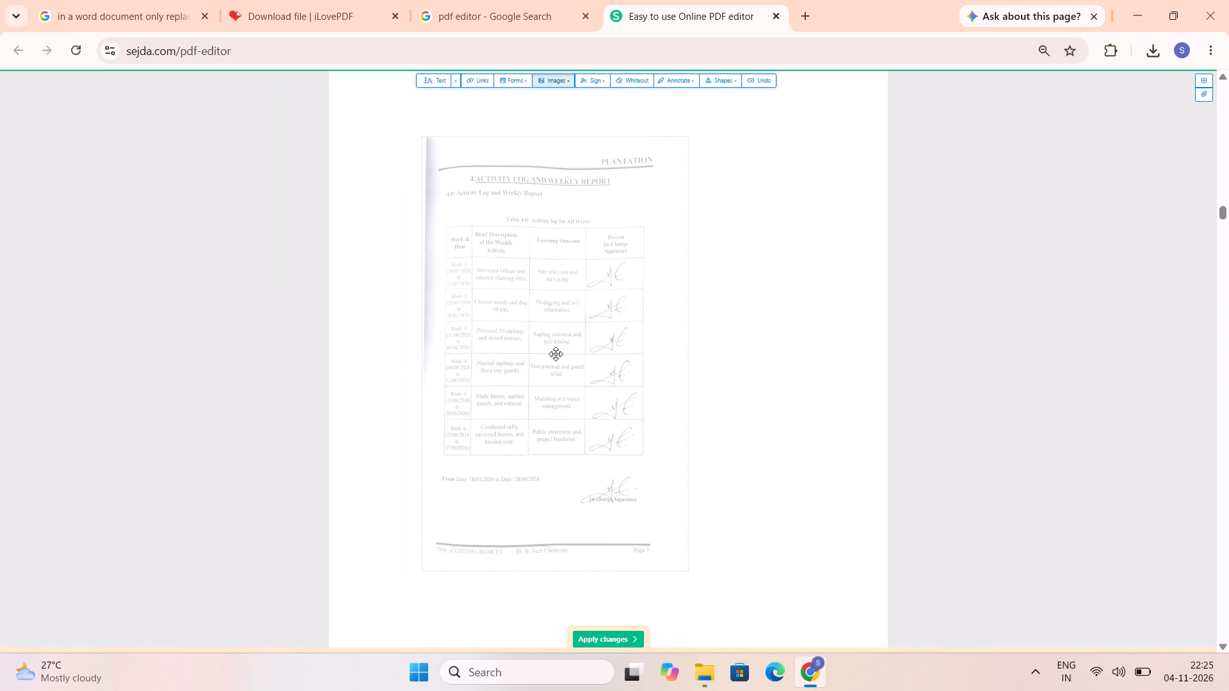
Enlarge the all-weeks activity log image towards both side edges of page 19 and move it up towards the top.
click(690, 351)
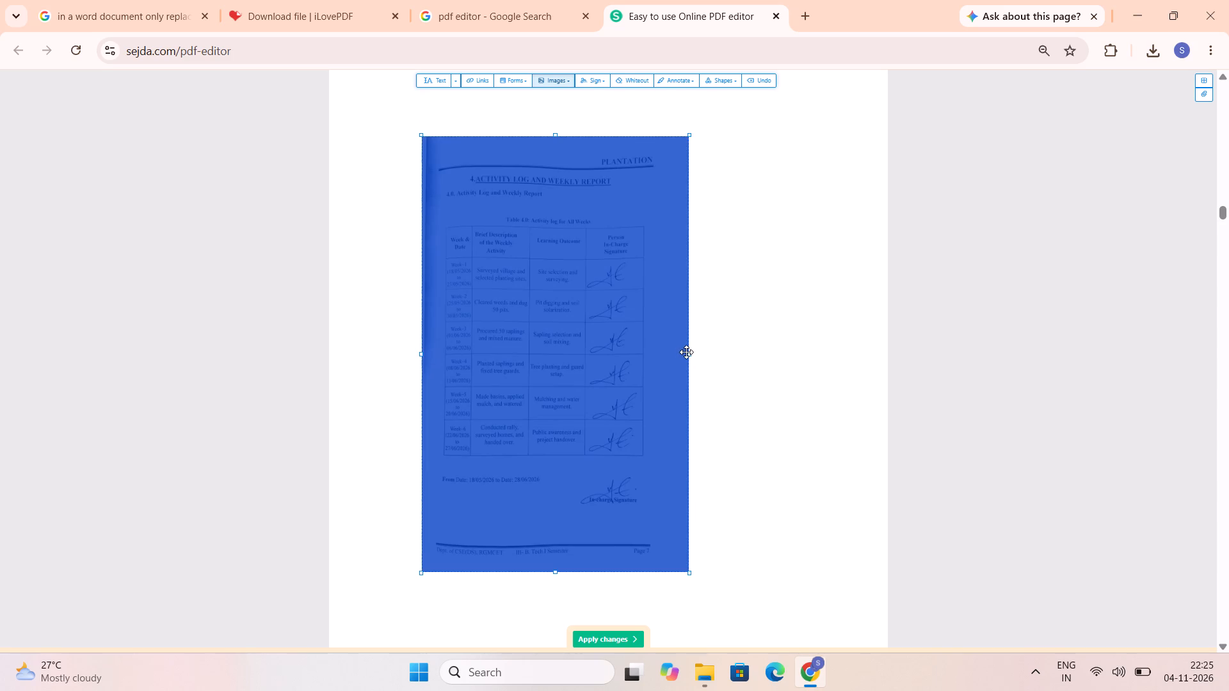
click(686, 352)
click(711, 352)
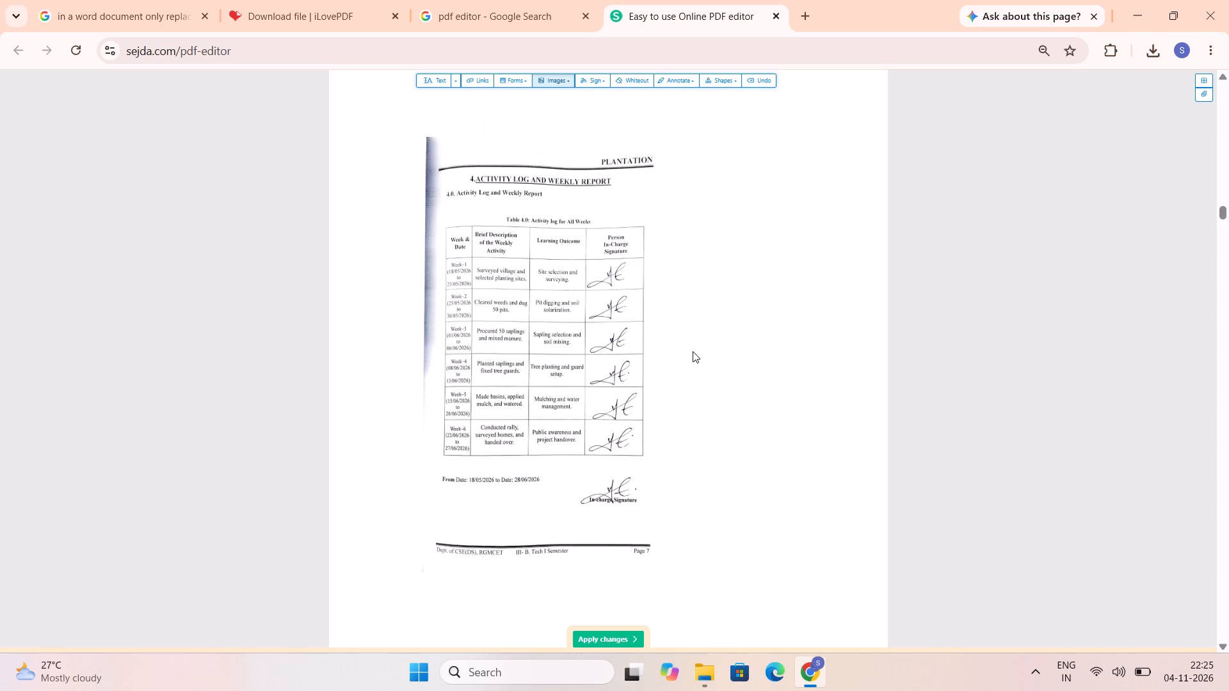
drag(690, 354, 798, 369)
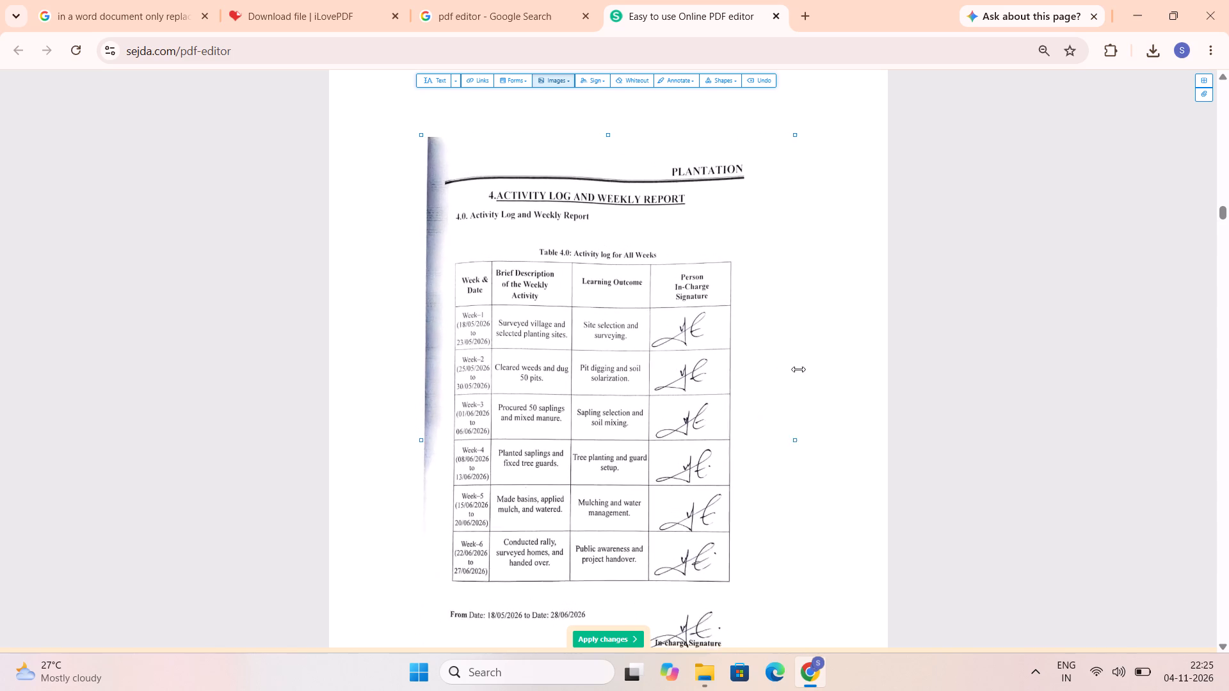
drag(798, 369, 804, 367)
drag(726, 381, 737, 310)
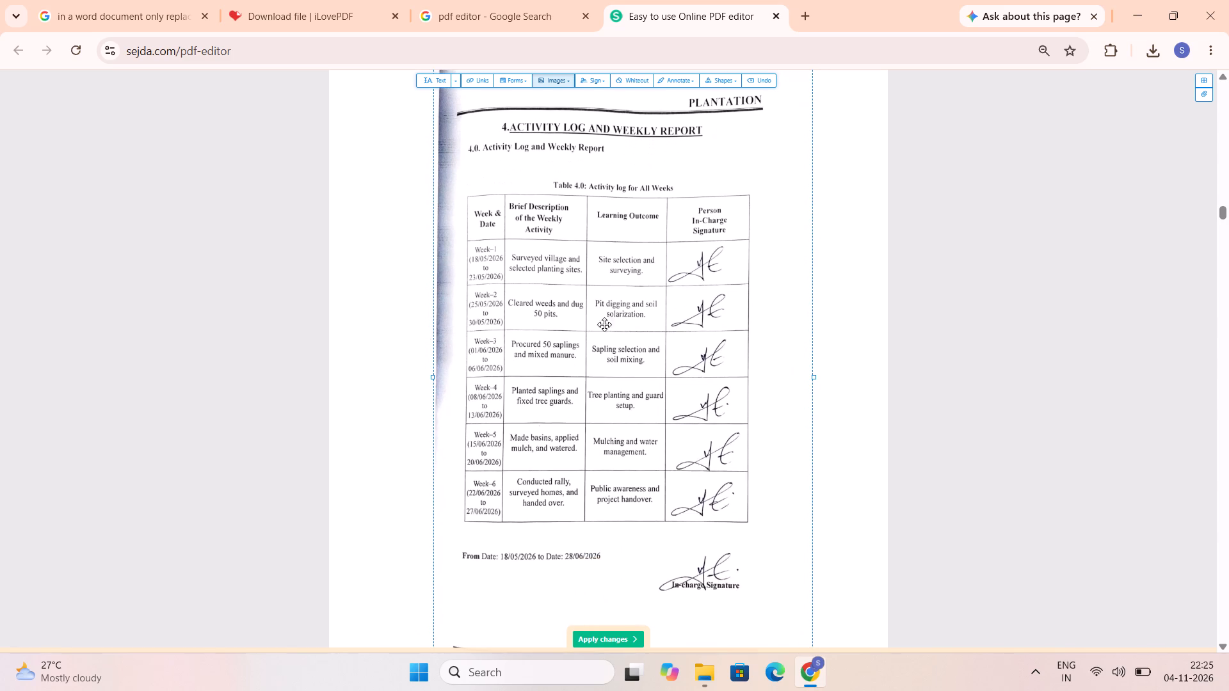
drag(433, 376, 392, 379)
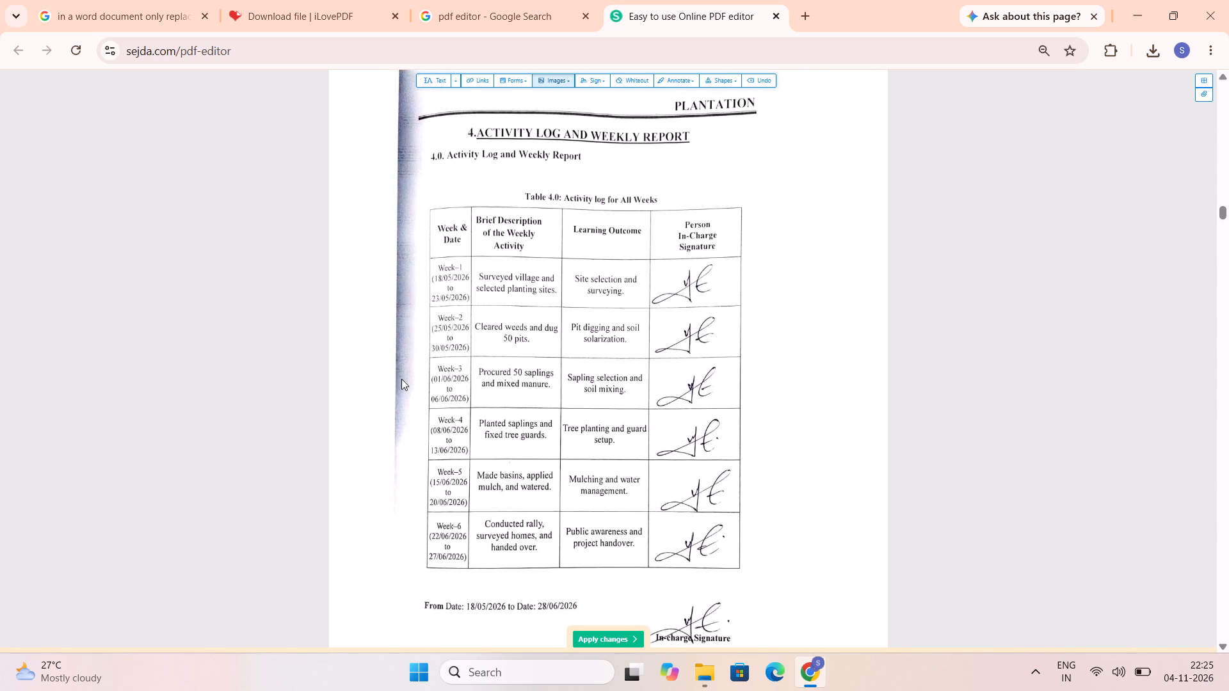
scroll(687, 395, down, 1)
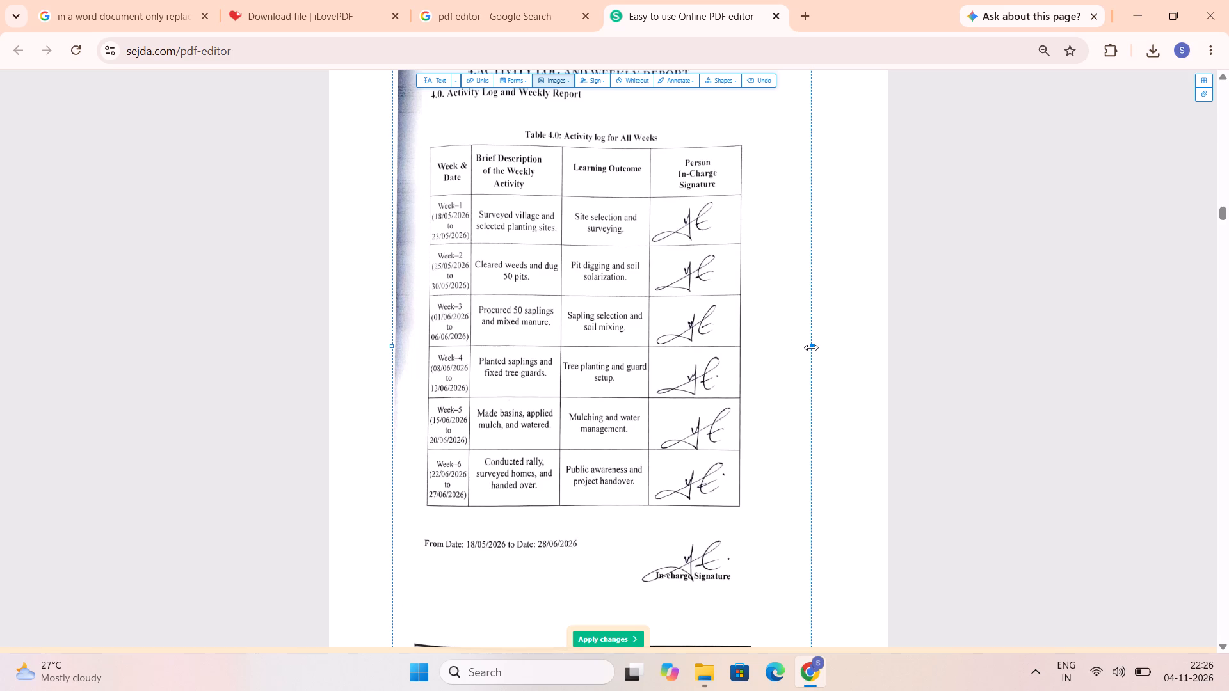
drag(812, 347, 837, 344)
Delete the unsigned first-week activity log page with Table 4.1 and insert a blank page 20 in its place.
scroll(744, 404, down, 1)
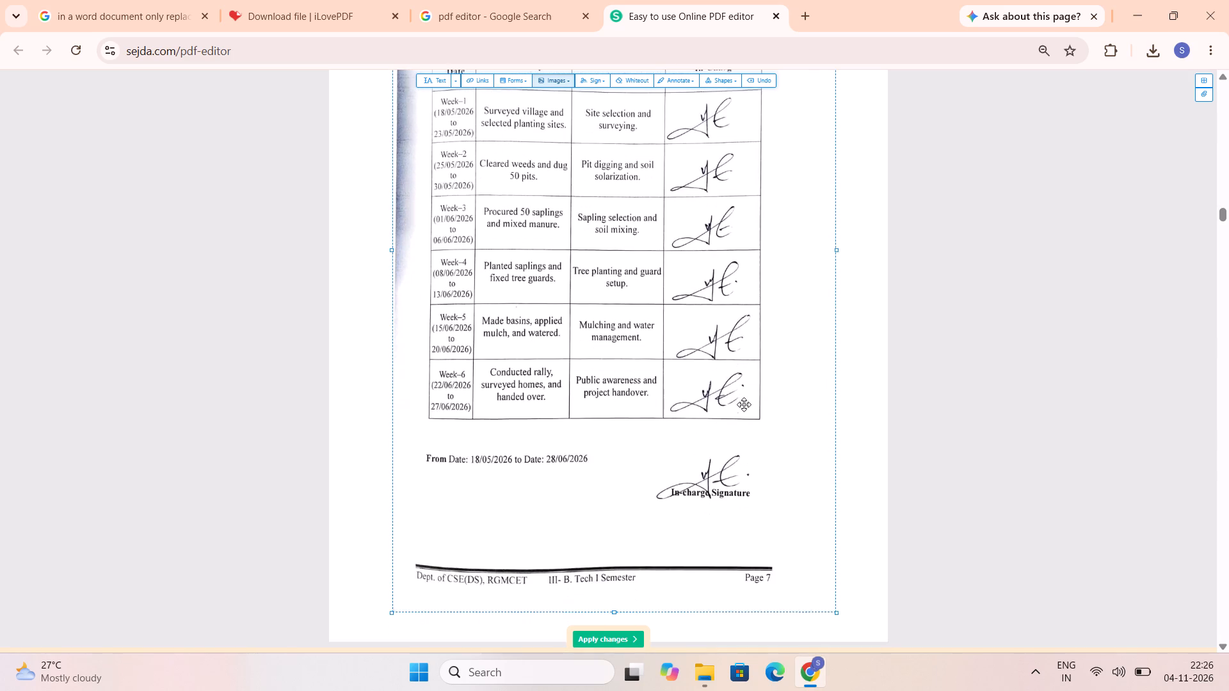
scroll(744, 404, down, 1)
scroll(744, 404, up, 6)
scroll(744, 404, down, 1)
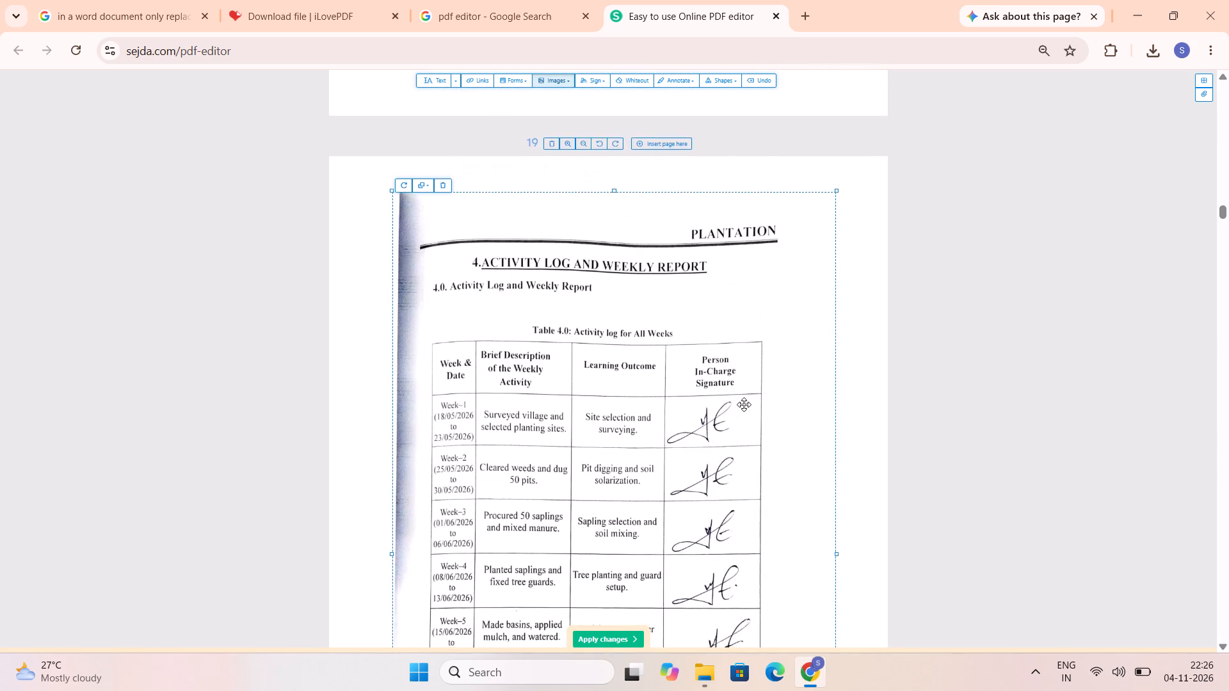
scroll(744, 404, down, 10)
scroll(744, 404, up, 1)
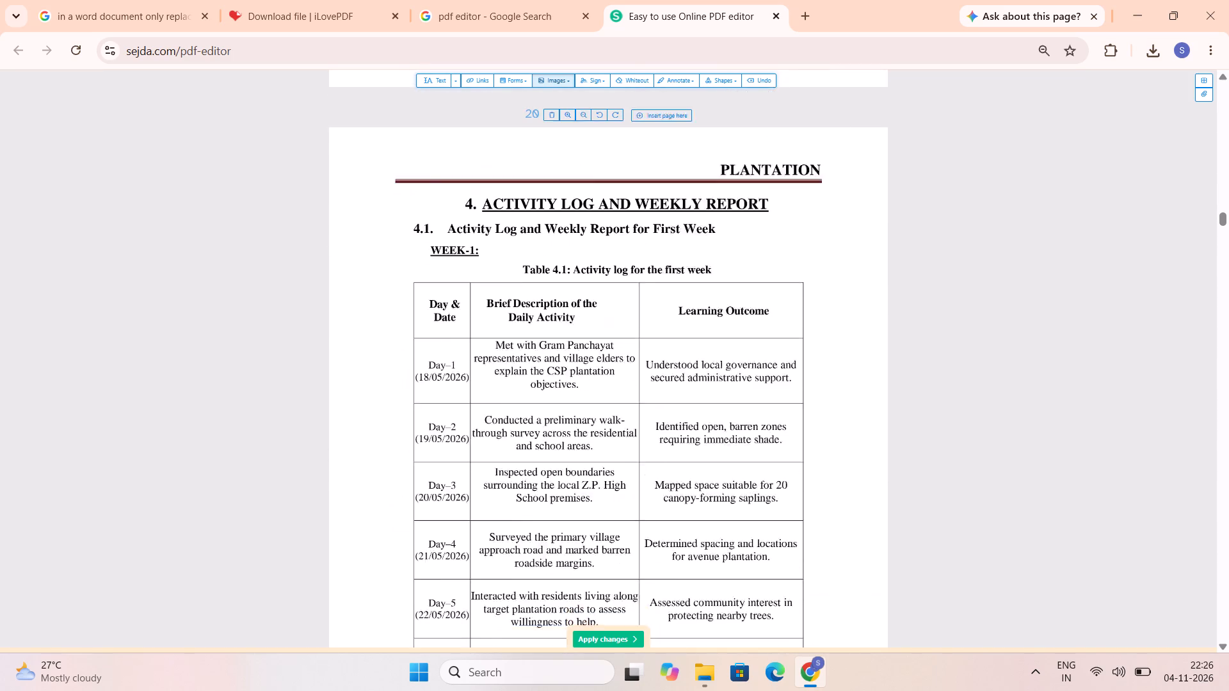
scroll(744, 404, up, 2)
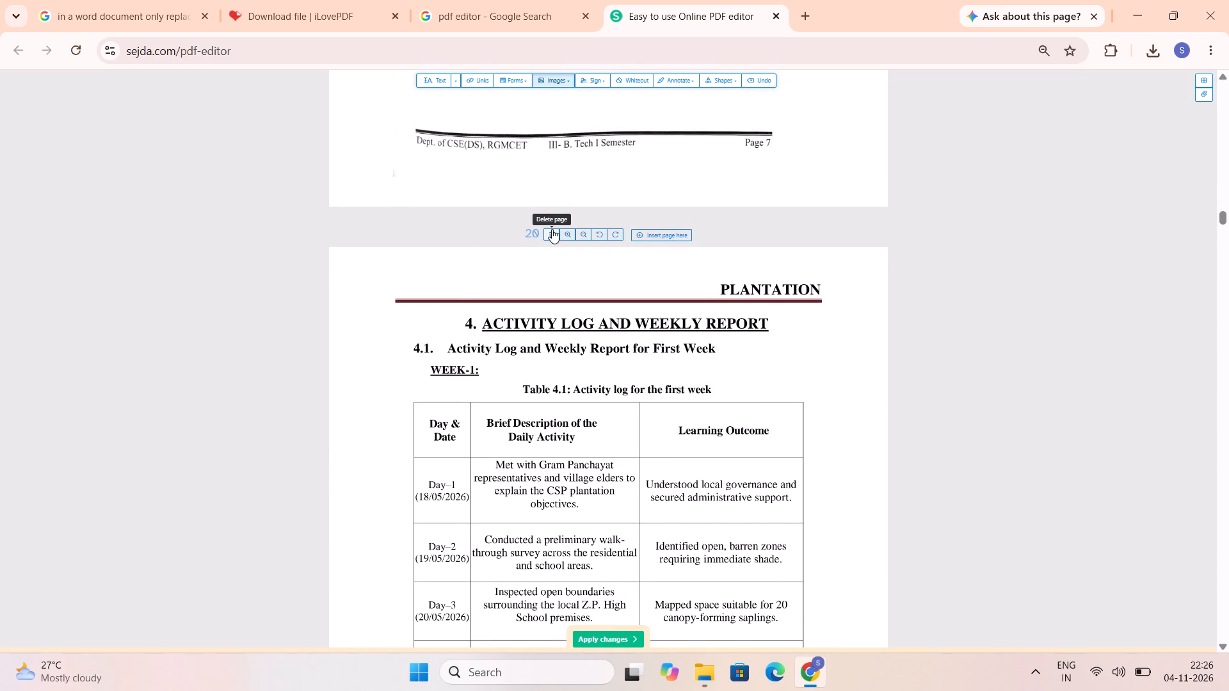
click(552, 229)
click(650, 235)
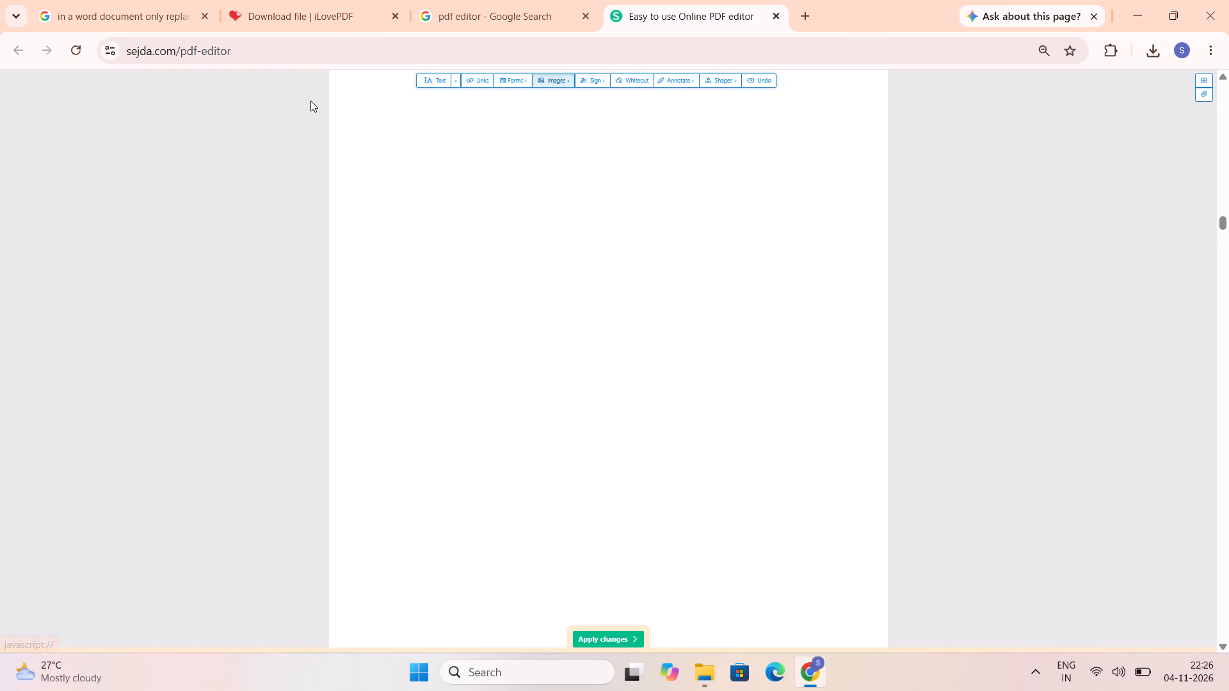
Place the scanned signed first-week activity log, "WhatsApp Image 2026-11-04 at 9.47.38 PM (2)", on the blank page 20.
click(545, 83)
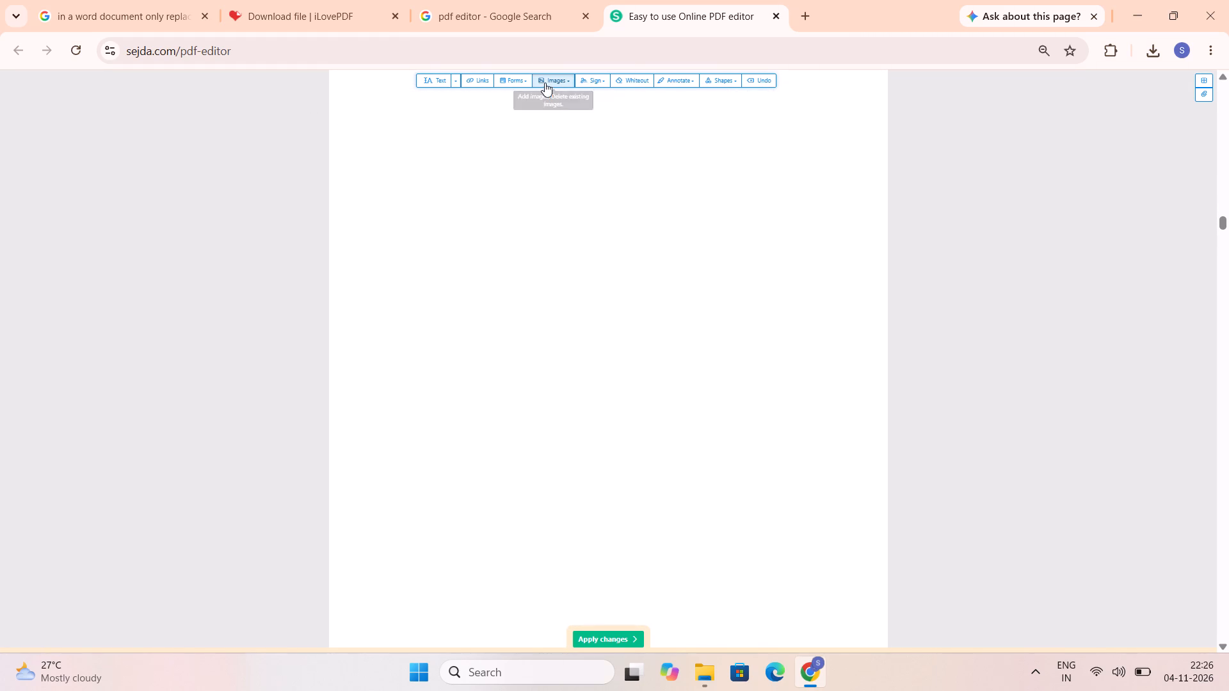
click(588, 165)
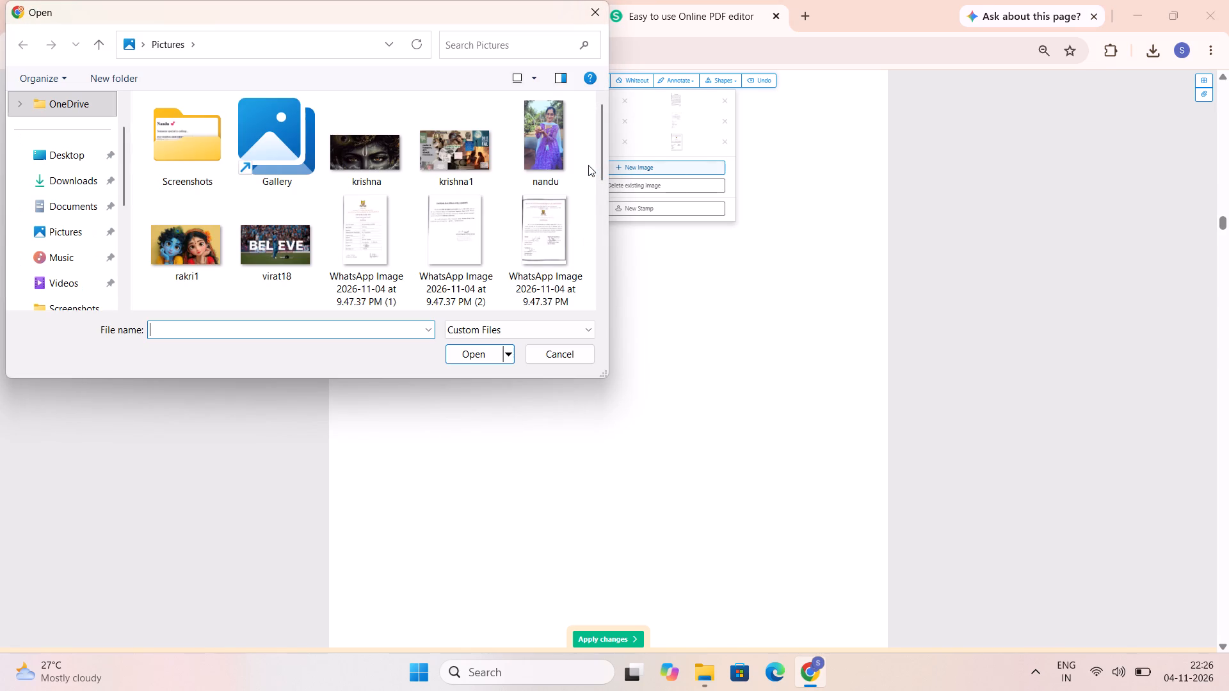
scroll(472, 207, down, 1)
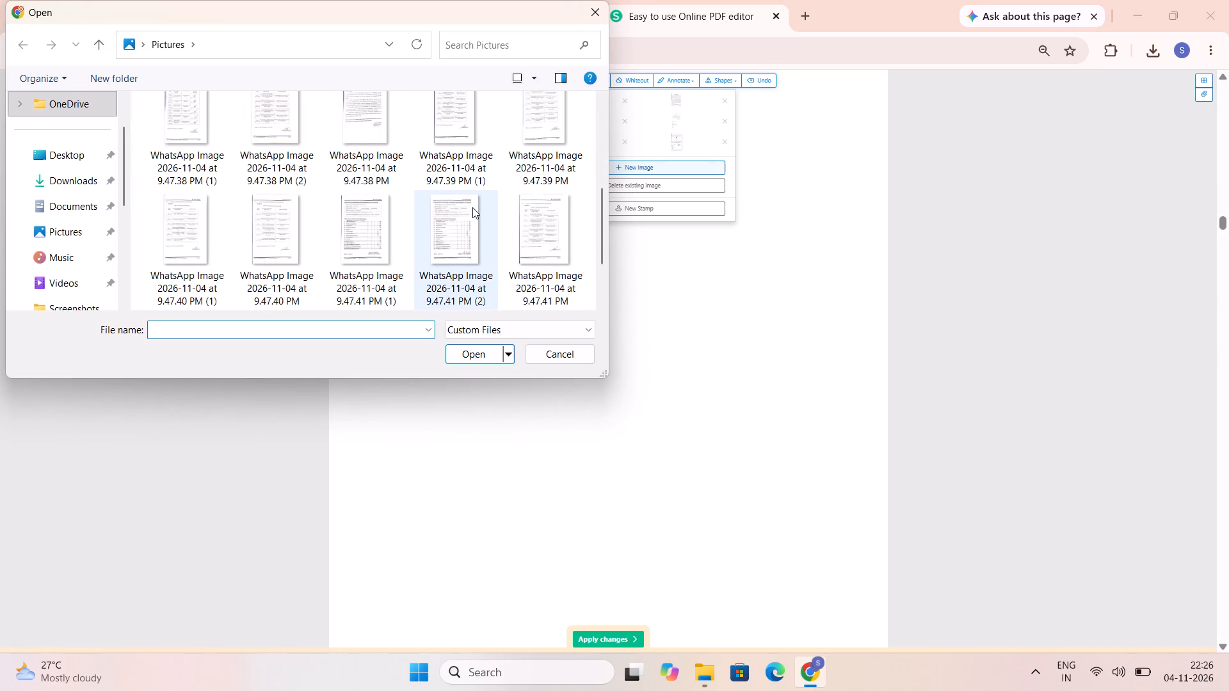
scroll(472, 207, down, 1)
scroll(420, 205, up, 1)
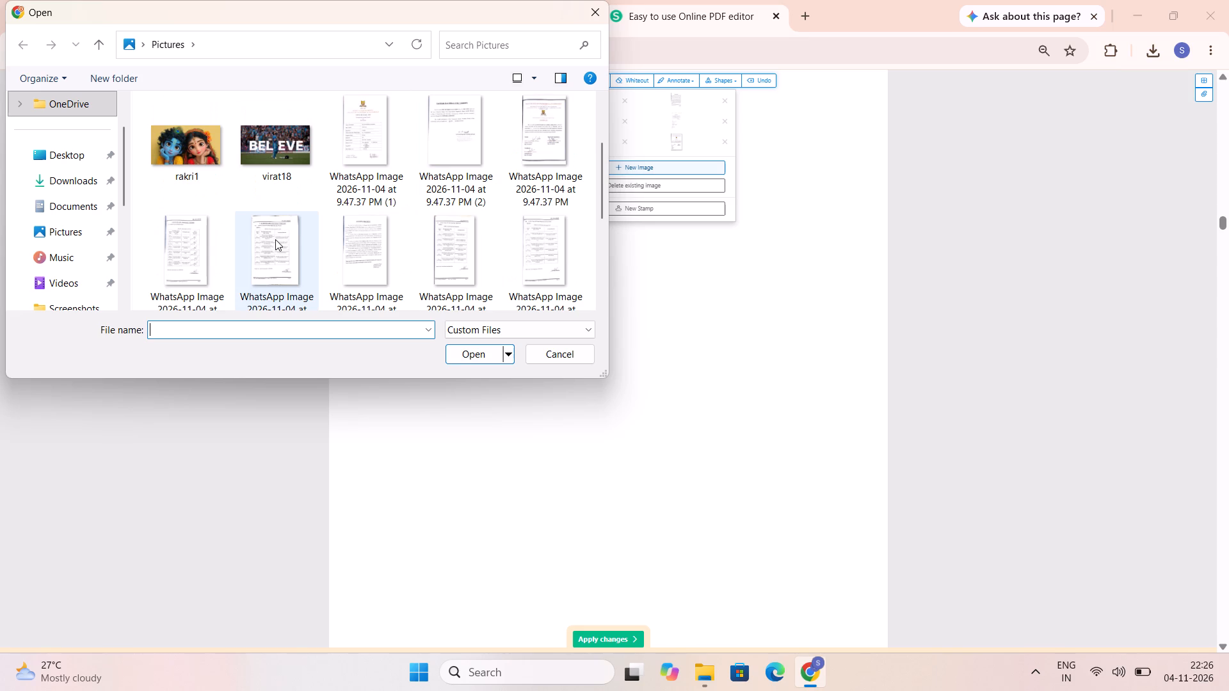
double_click(275, 239)
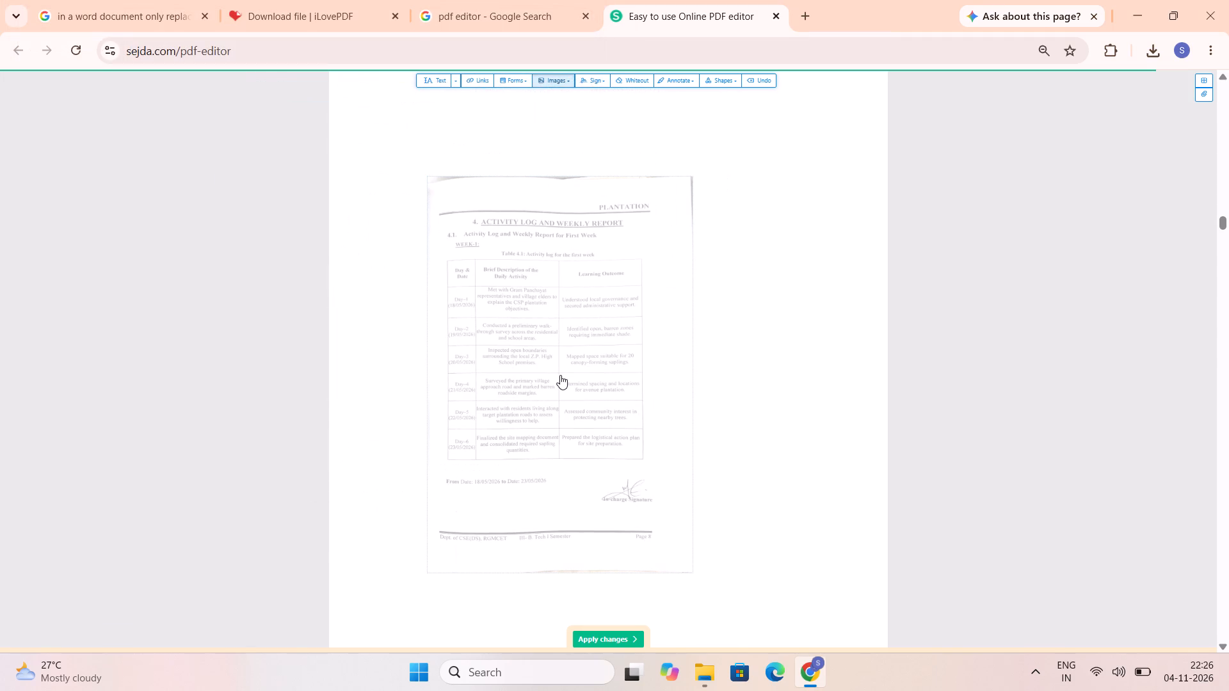
click(560, 375)
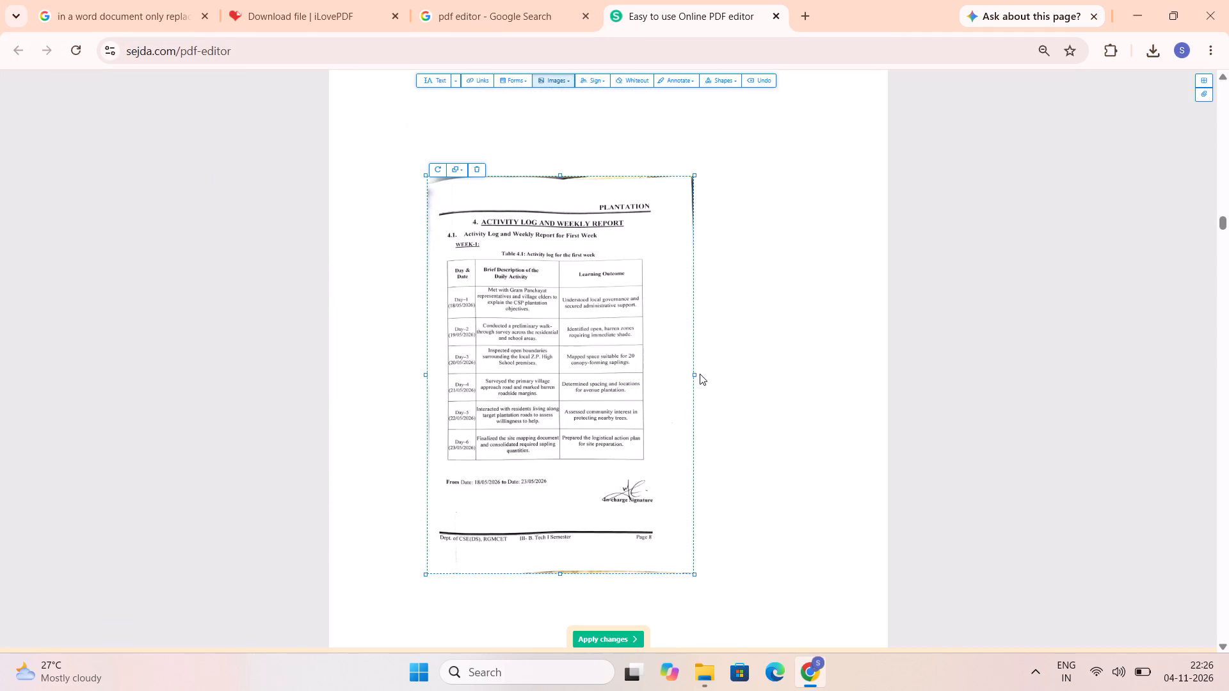
Enlarge the first-week activity log image towards the top and both side edges of page 20 and check its fit at the bottom.
drag(693, 372, 785, 355)
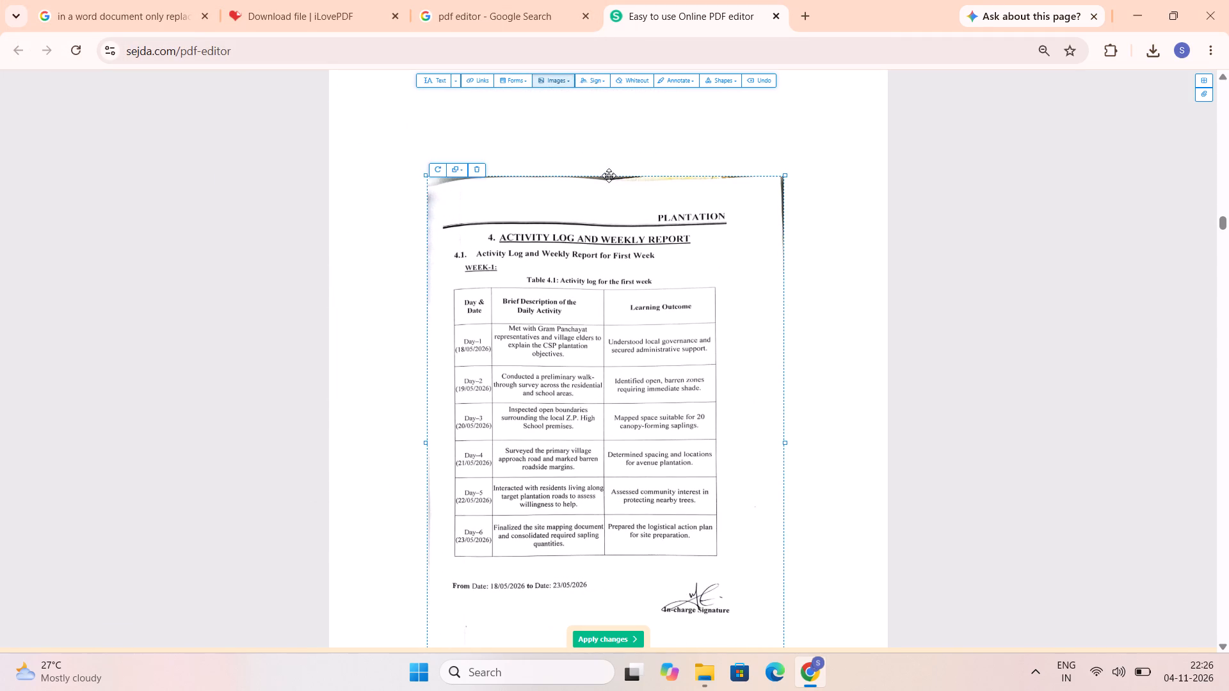
drag(606, 175, 607, 122)
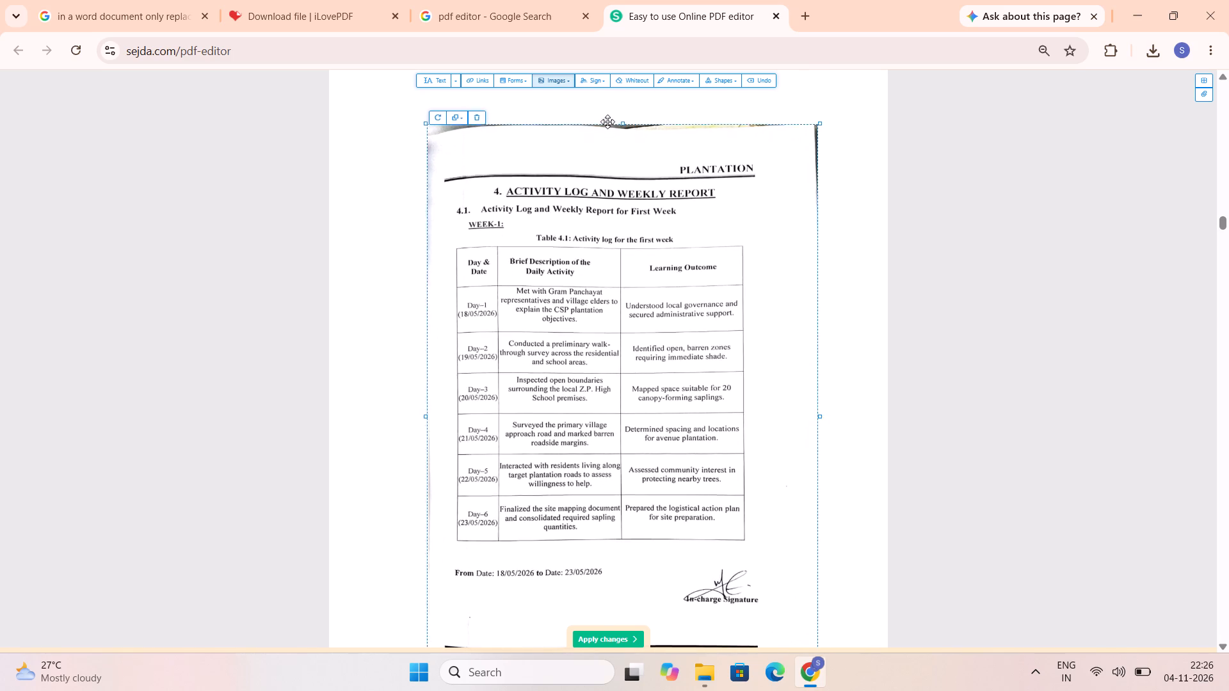
drag(607, 122, 613, 111)
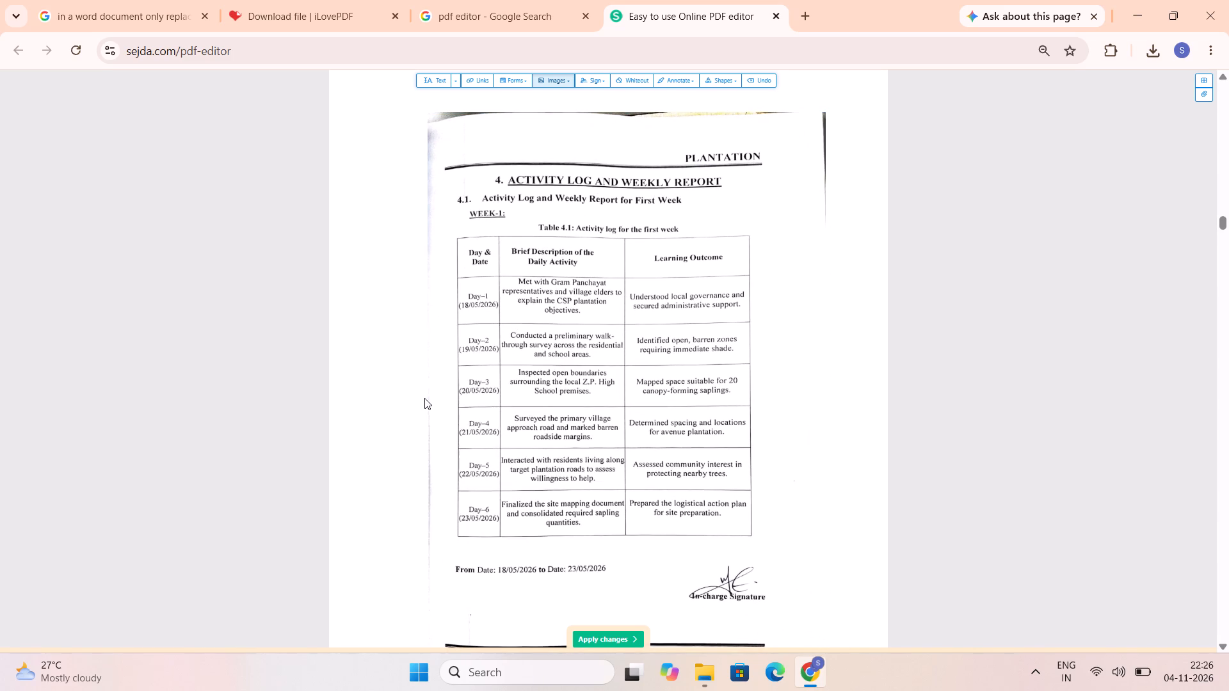
click(426, 411)
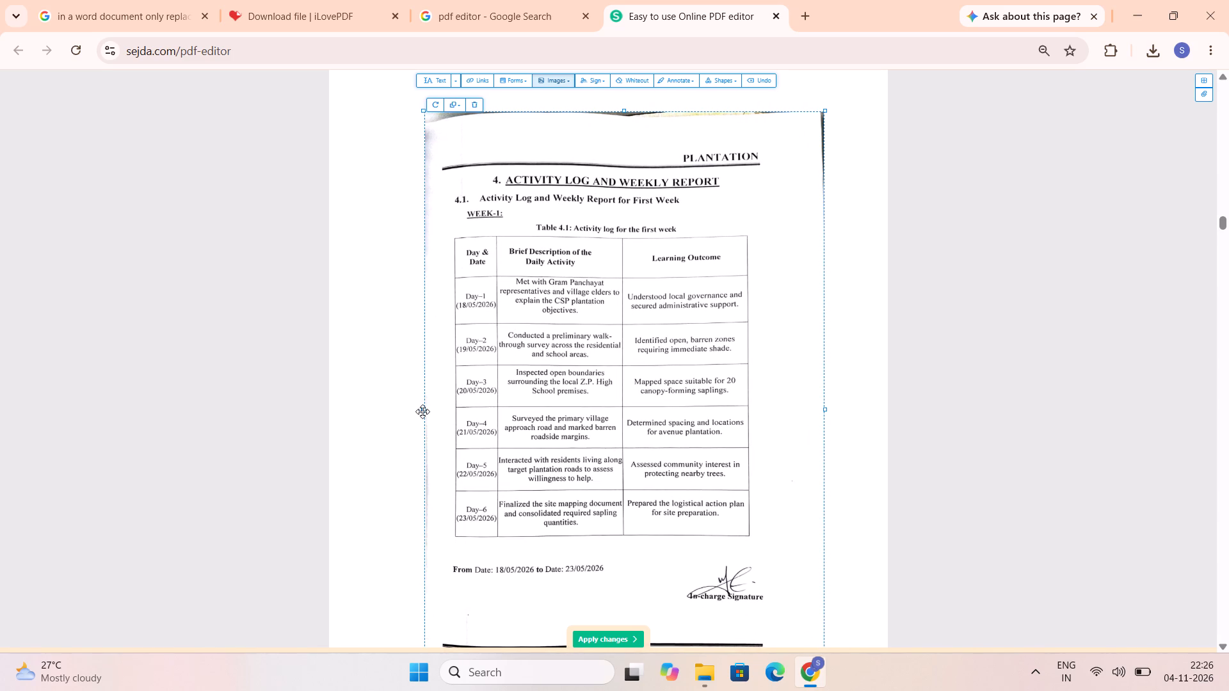
drag(422, 407, 403, 405)
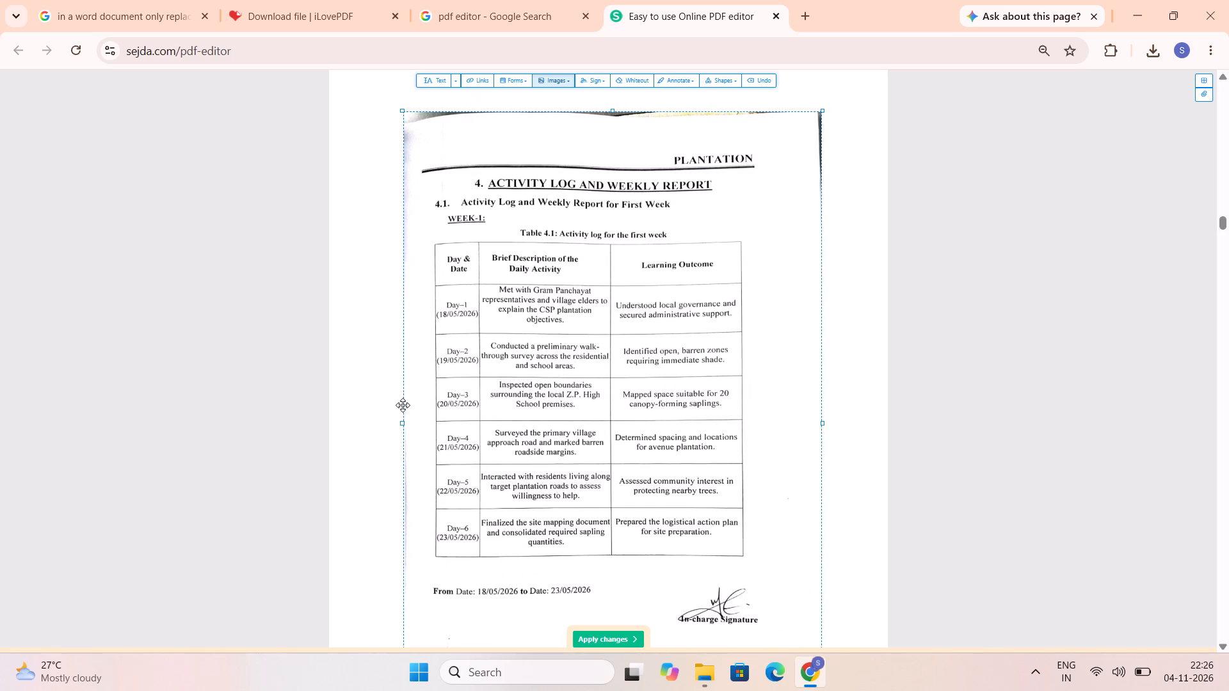
scroll(509, 399, down, 3)
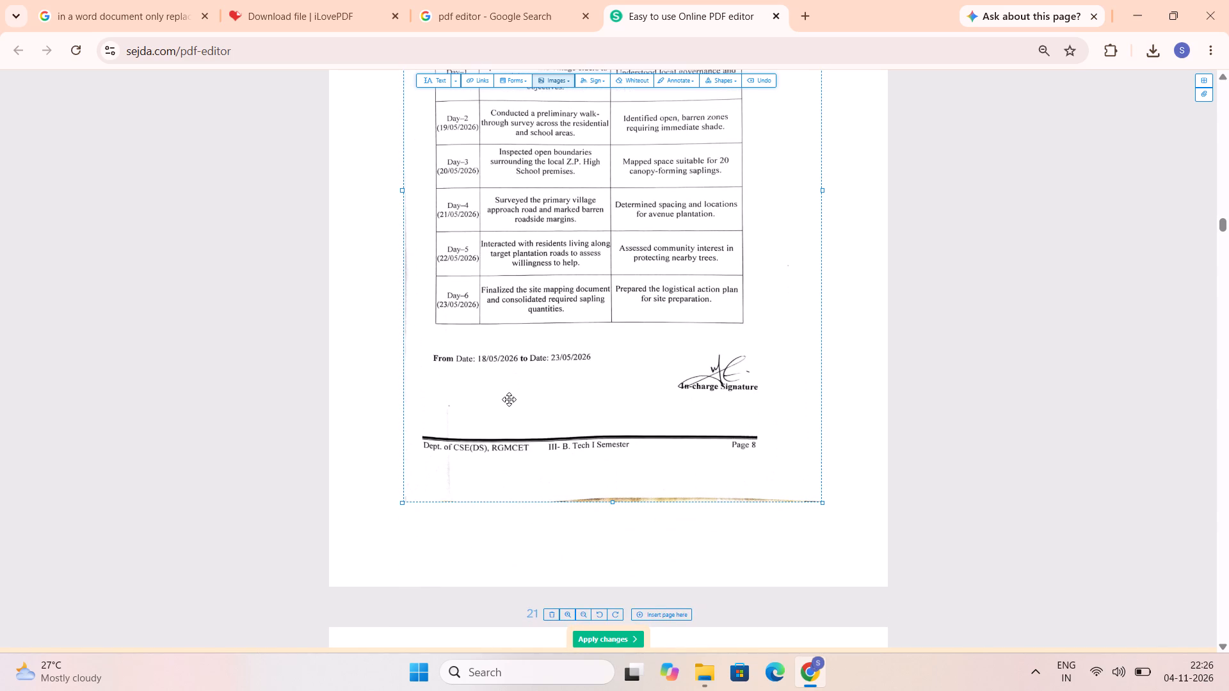
scroll(509, 399, down, 2)
scroll(509, 399, up, 3)
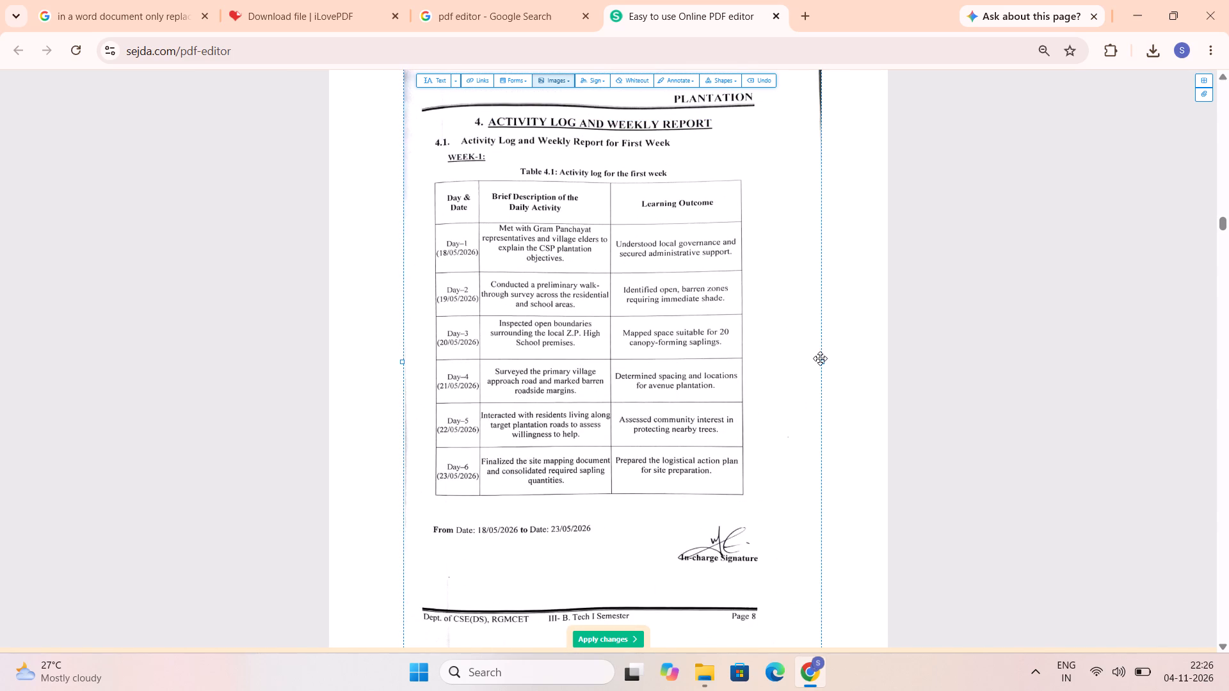
Enlarge the first-week activity log image further towards both side edges of page 20 and move it up towards the top.
drag(822, 362, 850, 359)
scroll(746, 344, up, 3)
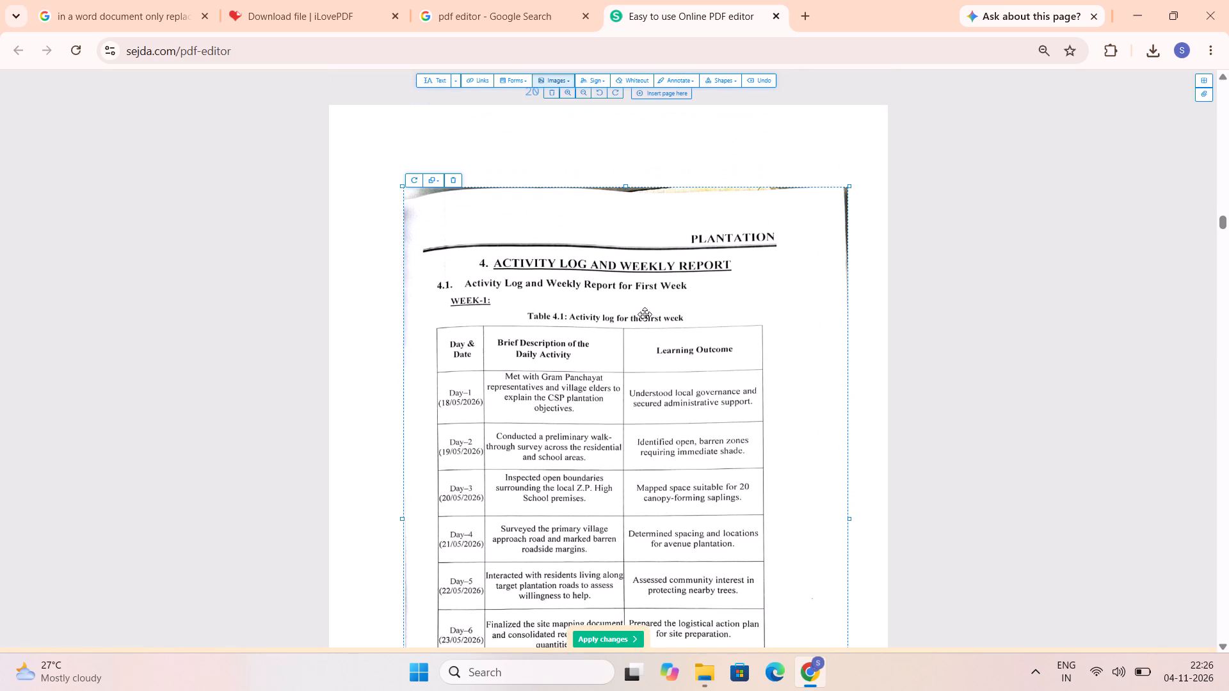
drag(611, 284, 614, 260)
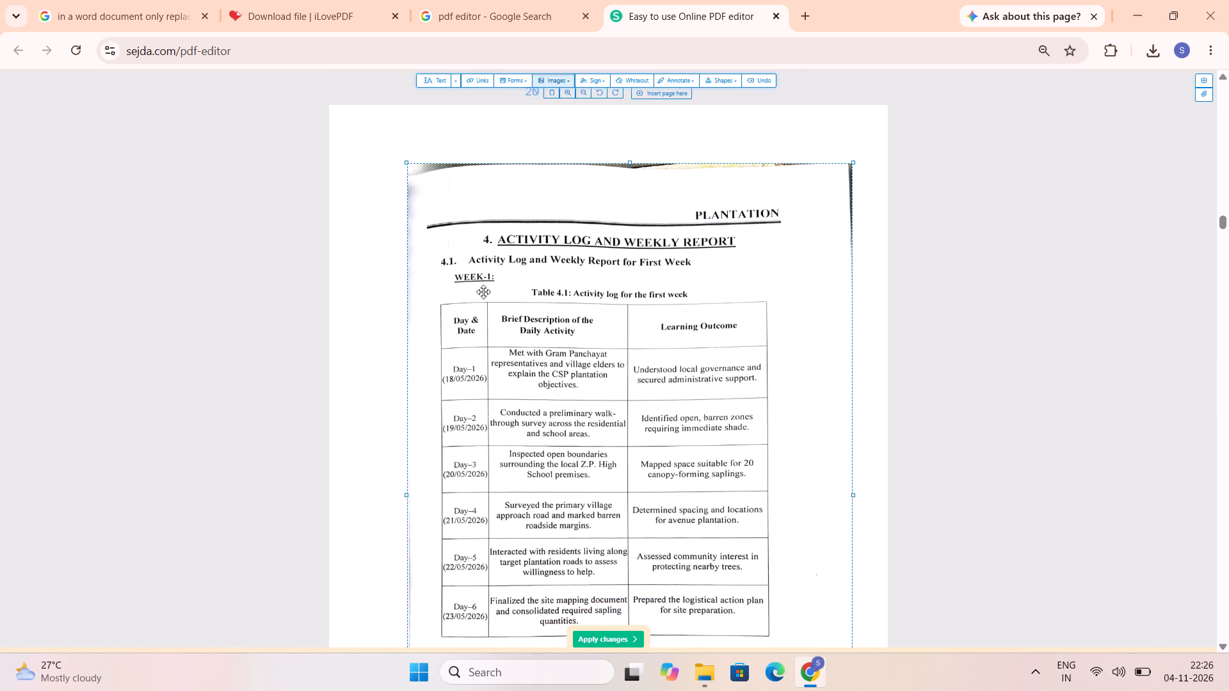
drag(405, 495, 389, 482)
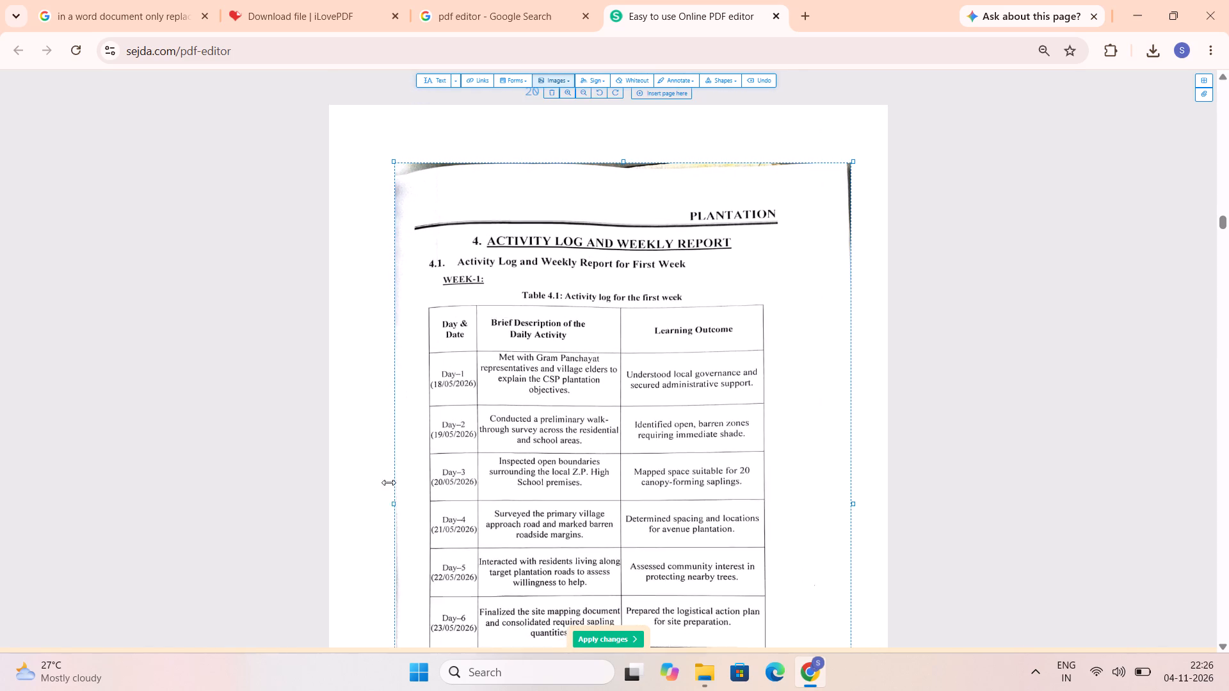
drag(389, 482, 375, 475)
drag(504, 434, 504, 396)
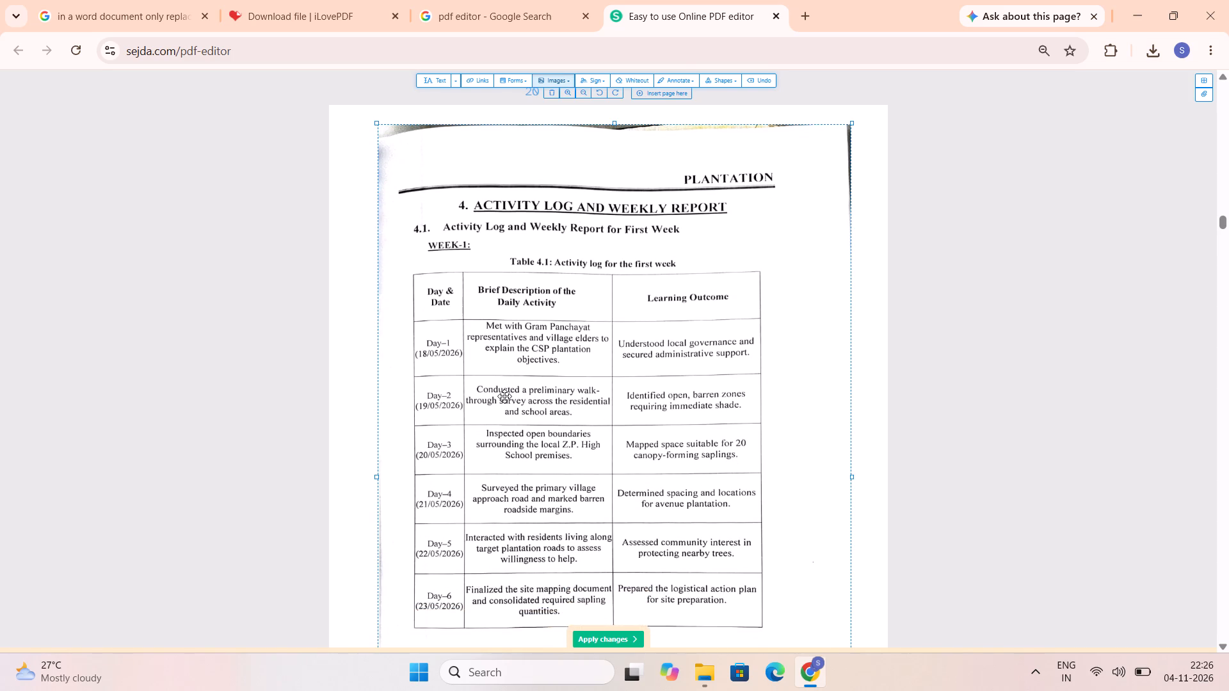
Delete the unsigned second-week activity log page with Table 4.2 and insert a blank page 22 in its place.
scroll(504, 396, down, 8)
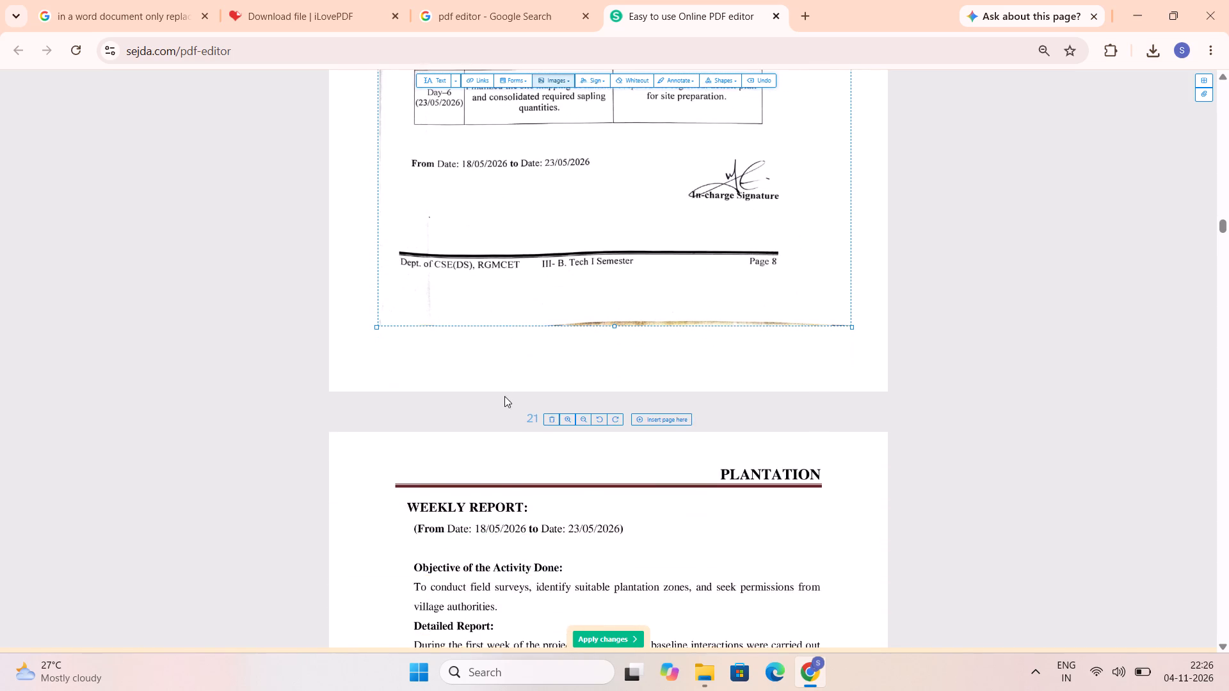
scroll(504, 396, down, 11)
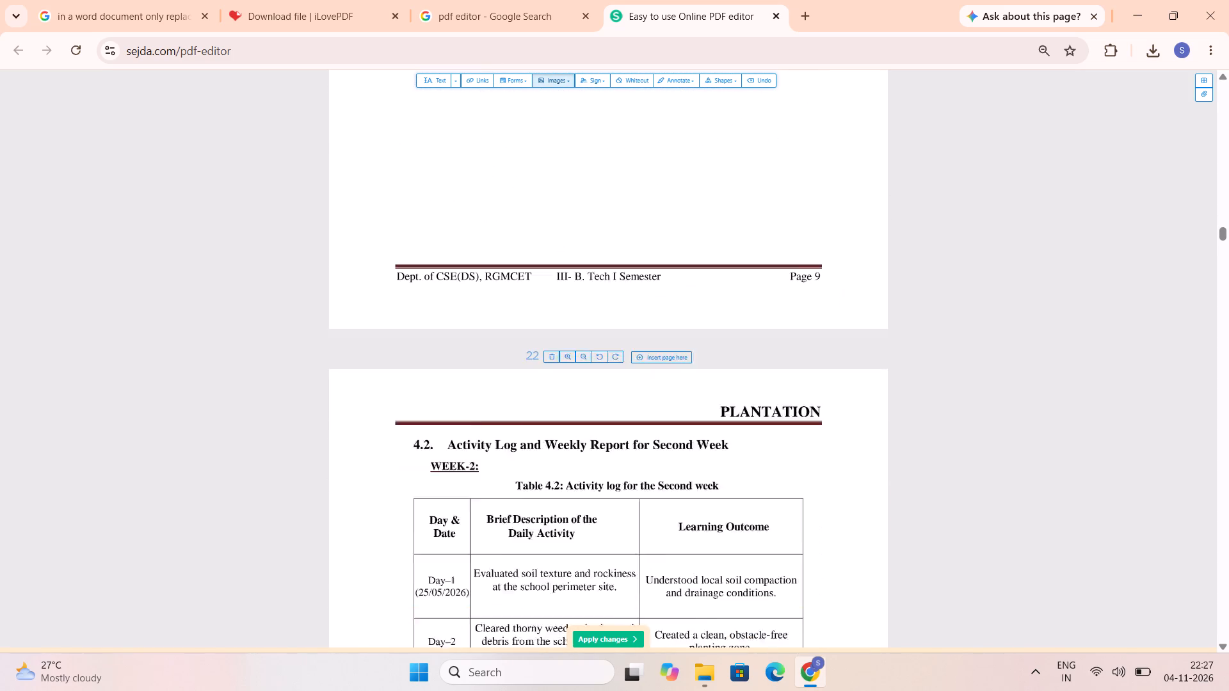
scroll(504, 396, down, 2)
click(548, 277)
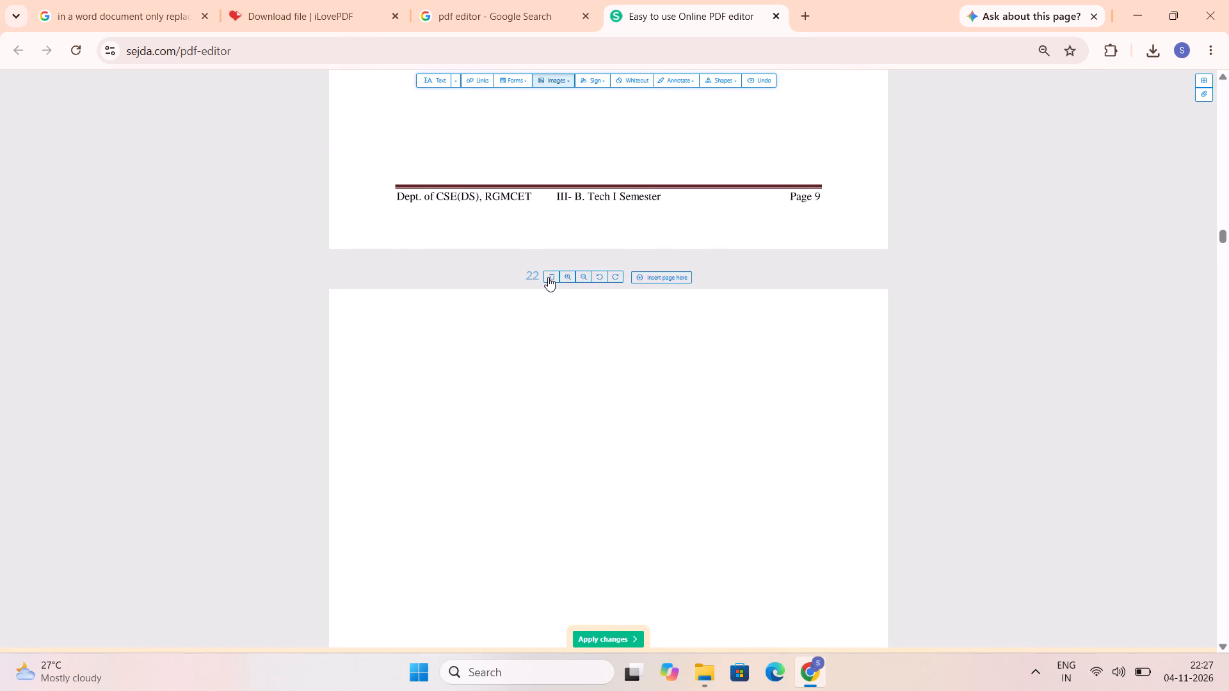
click(652, 280)
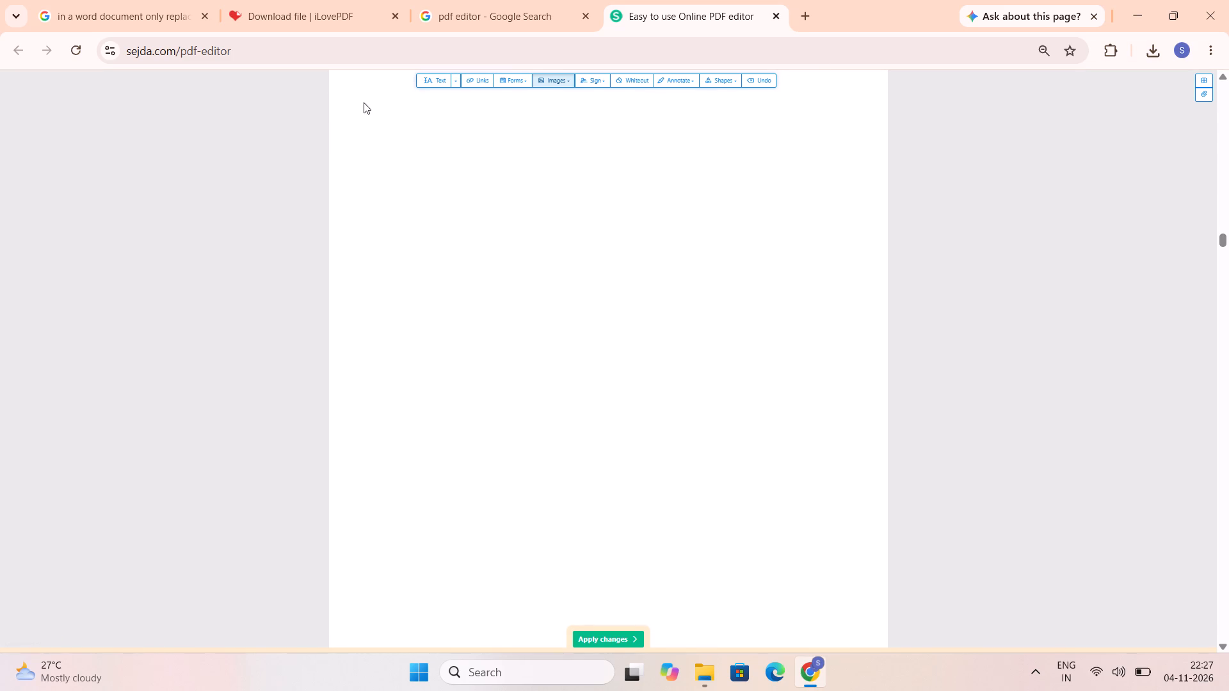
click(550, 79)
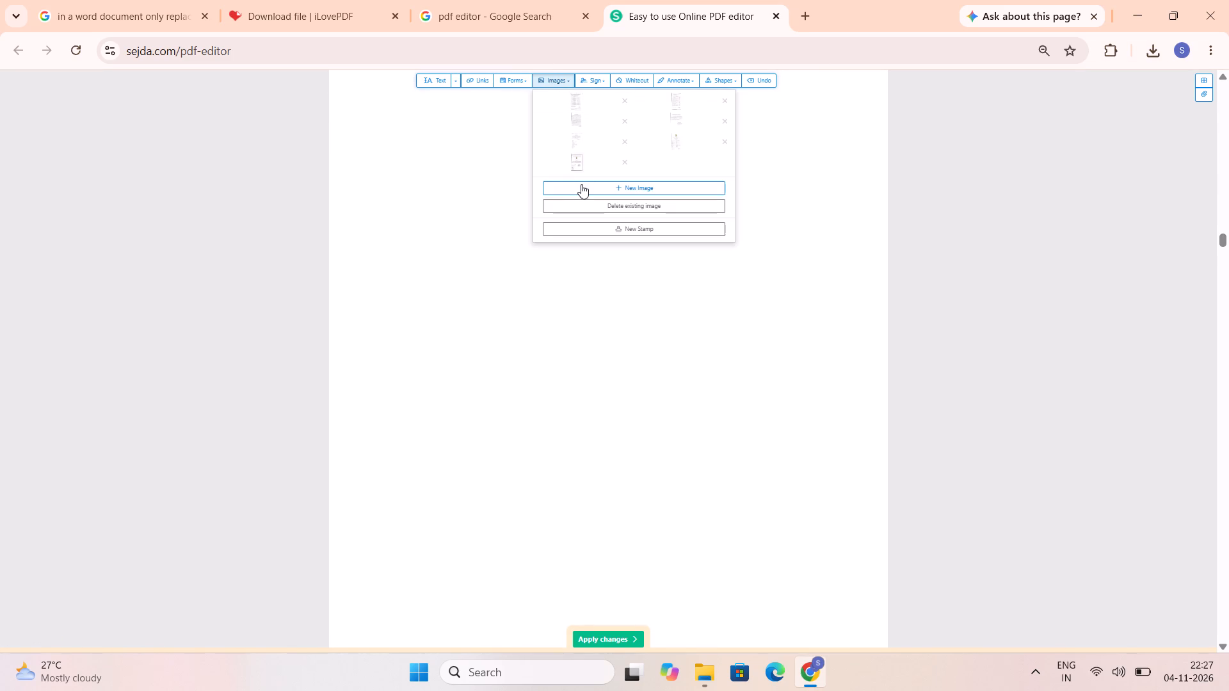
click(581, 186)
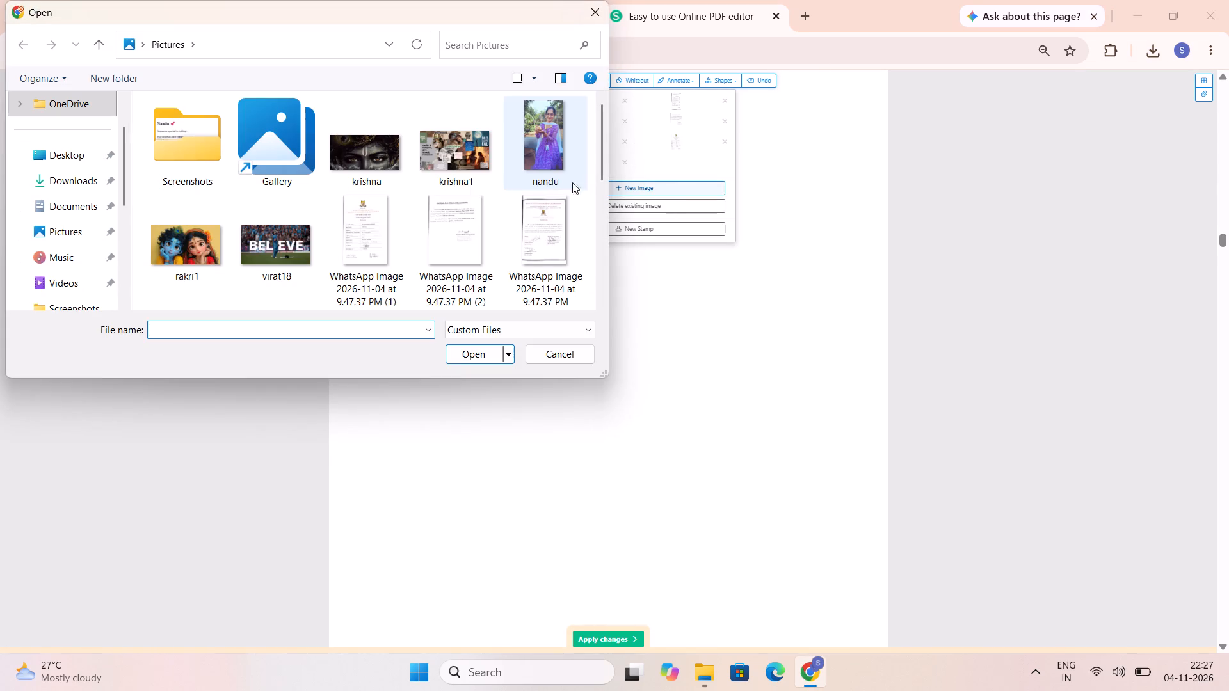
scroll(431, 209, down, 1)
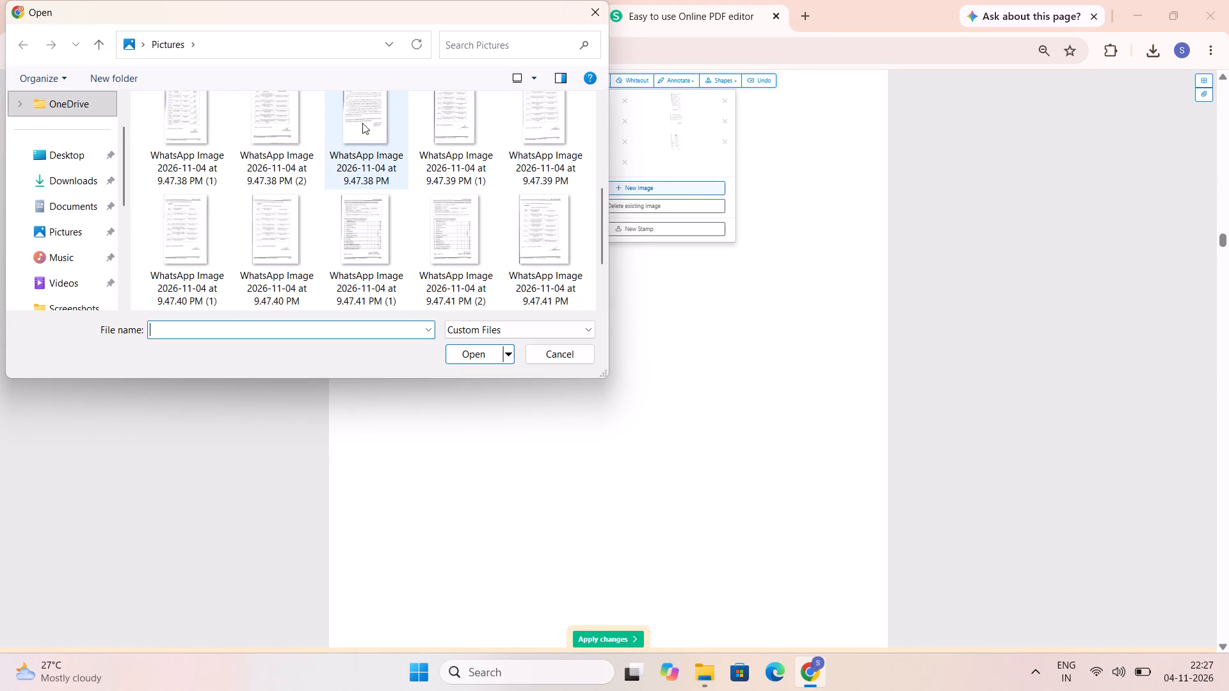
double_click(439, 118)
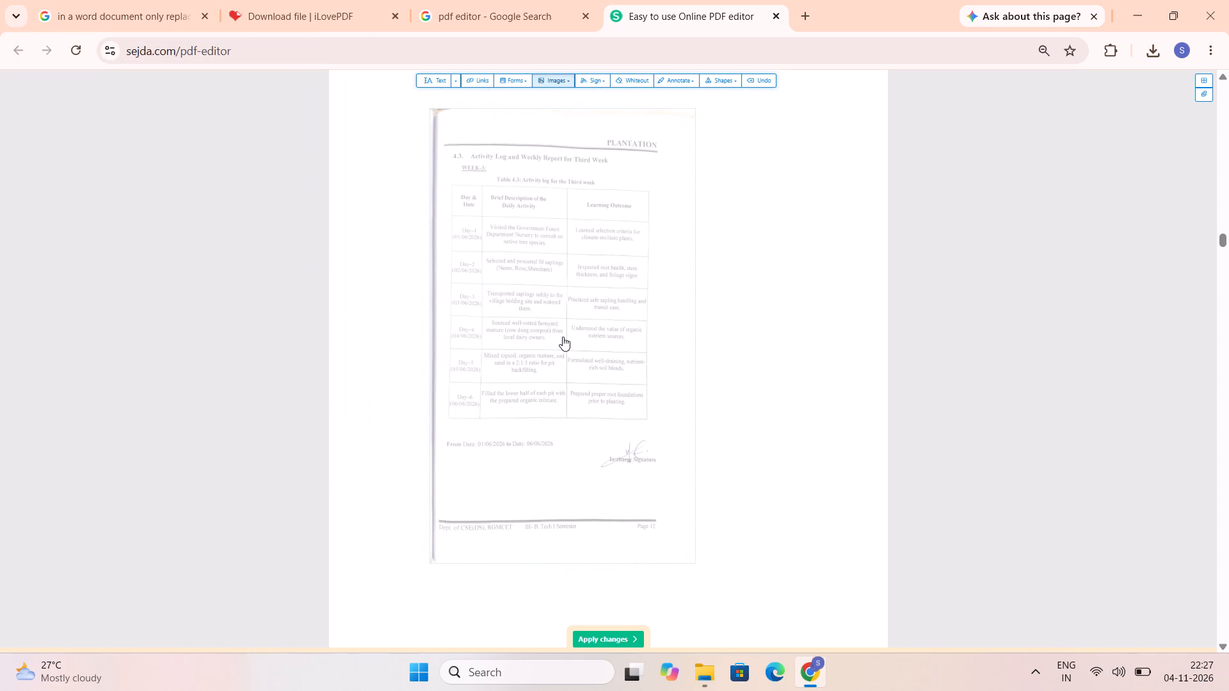
Open the image file selection for adding the scanned second-week activity log to the blank page 22.
click(554, 80)
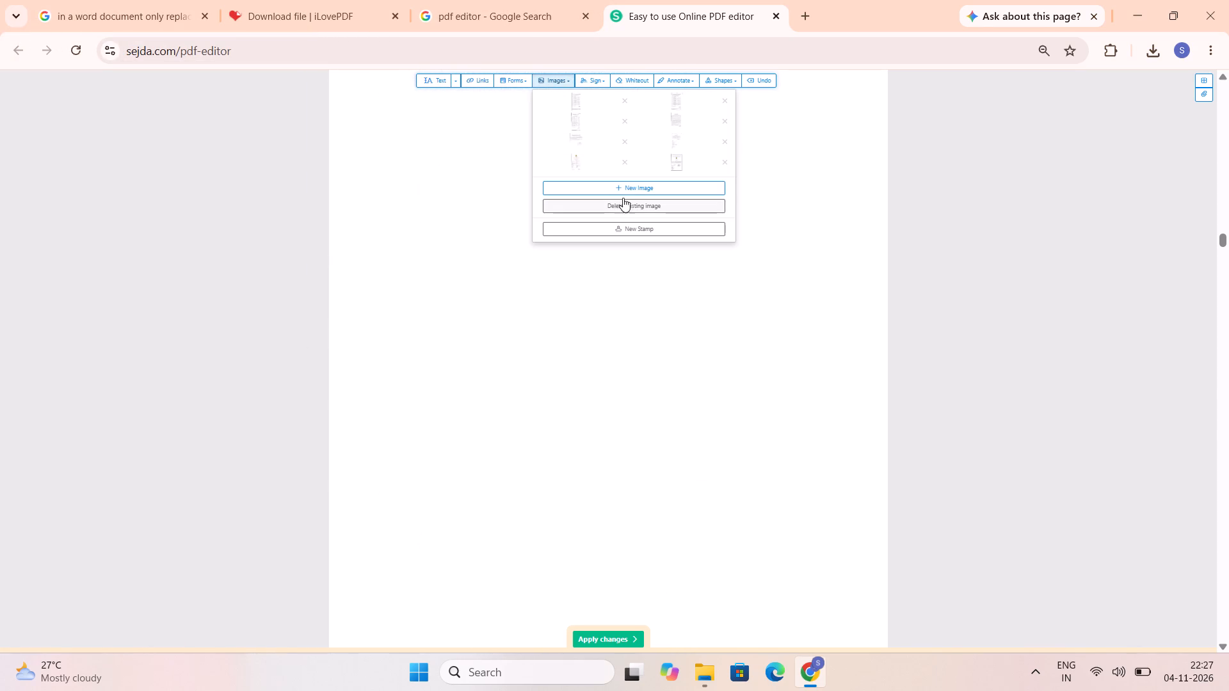
click(626, 189)
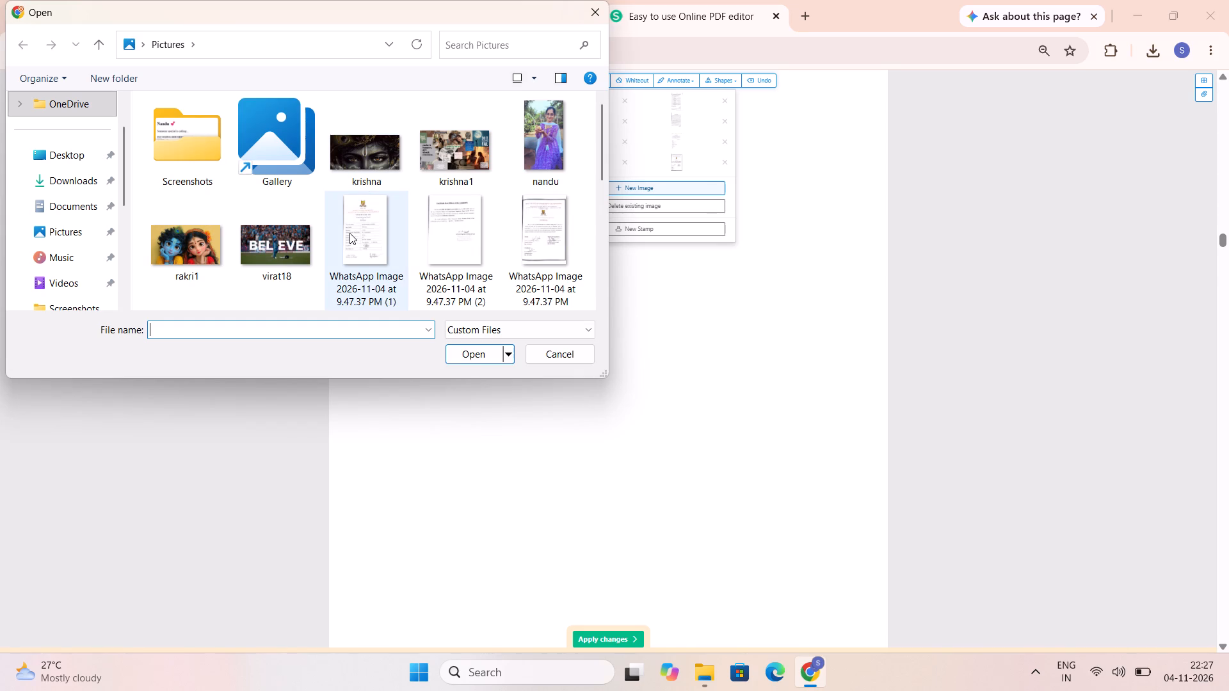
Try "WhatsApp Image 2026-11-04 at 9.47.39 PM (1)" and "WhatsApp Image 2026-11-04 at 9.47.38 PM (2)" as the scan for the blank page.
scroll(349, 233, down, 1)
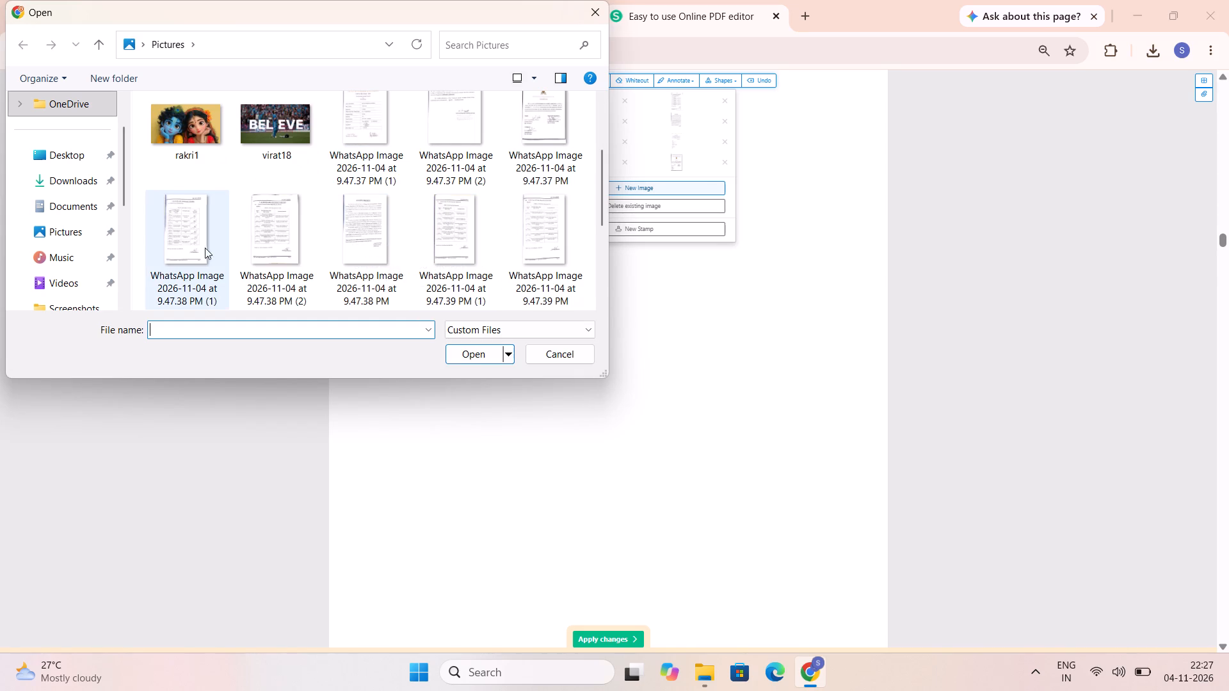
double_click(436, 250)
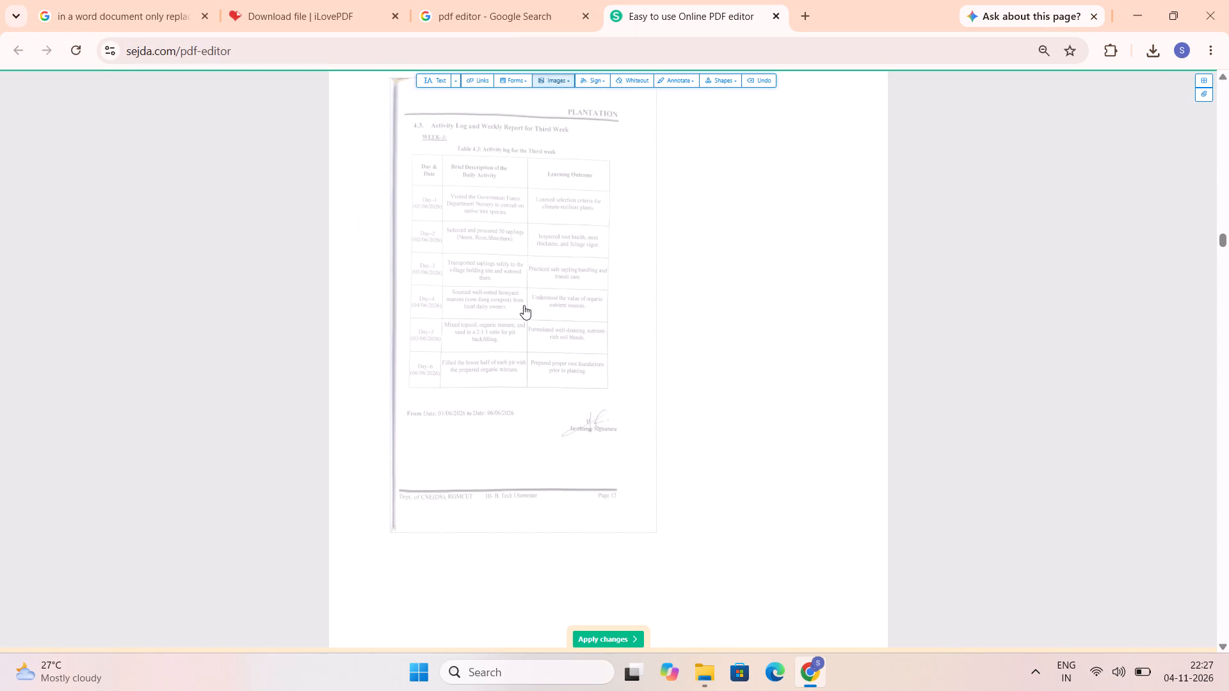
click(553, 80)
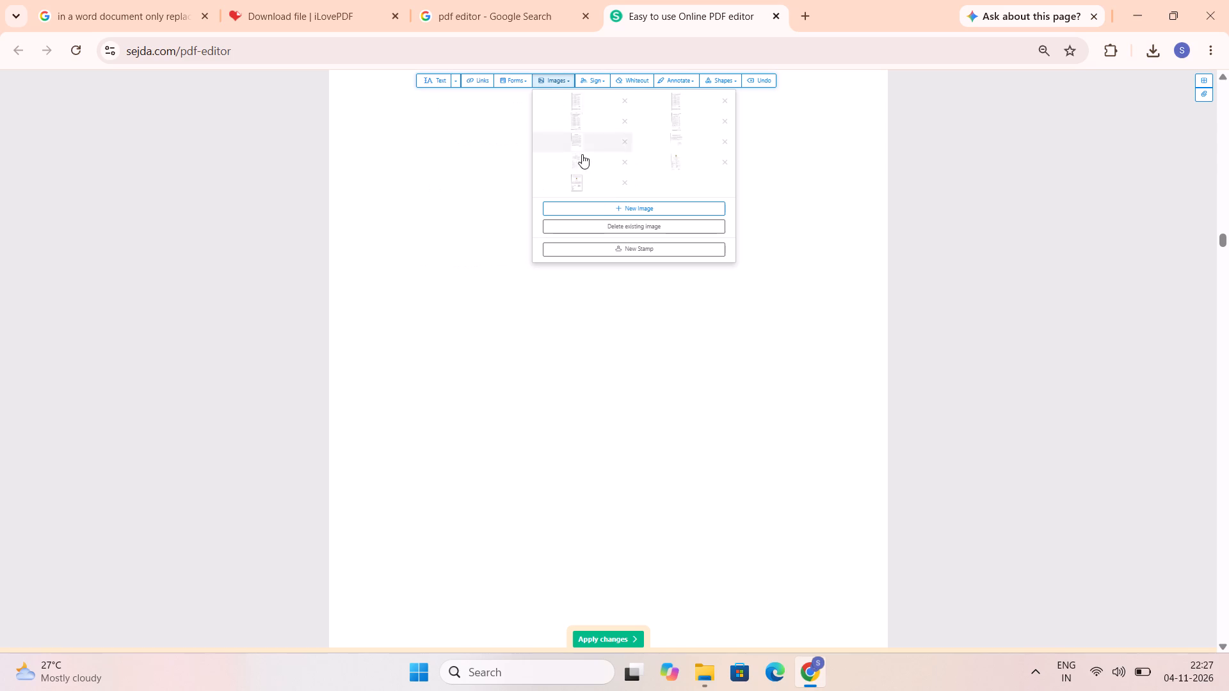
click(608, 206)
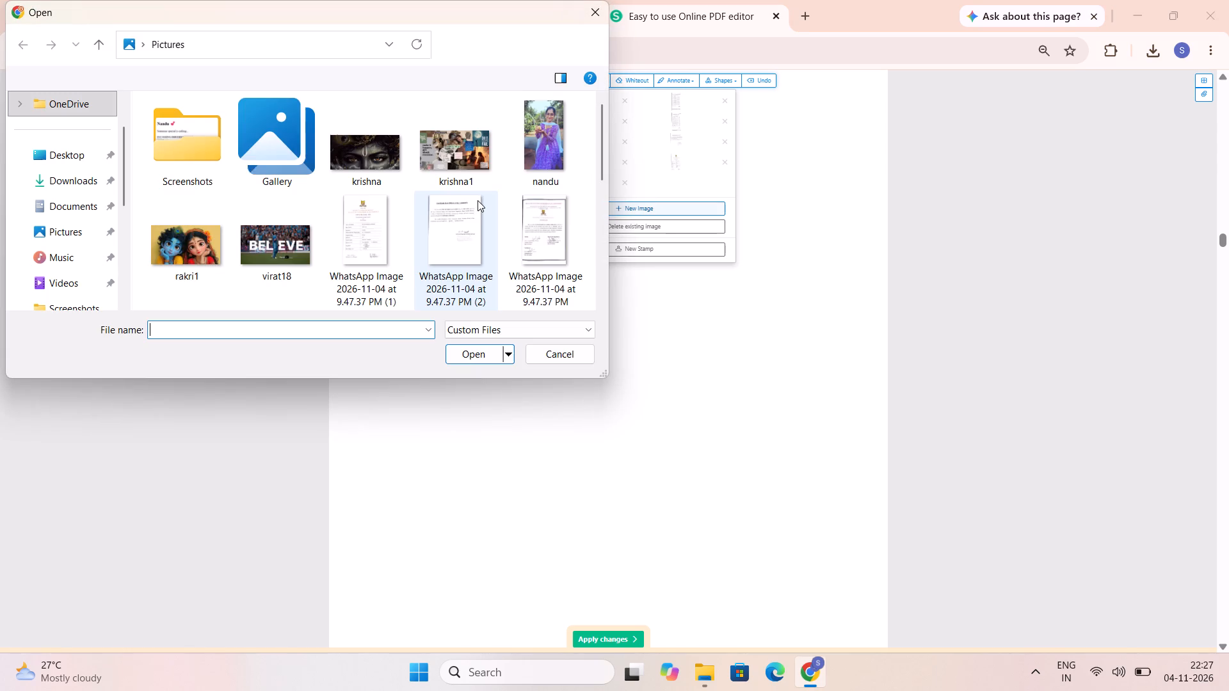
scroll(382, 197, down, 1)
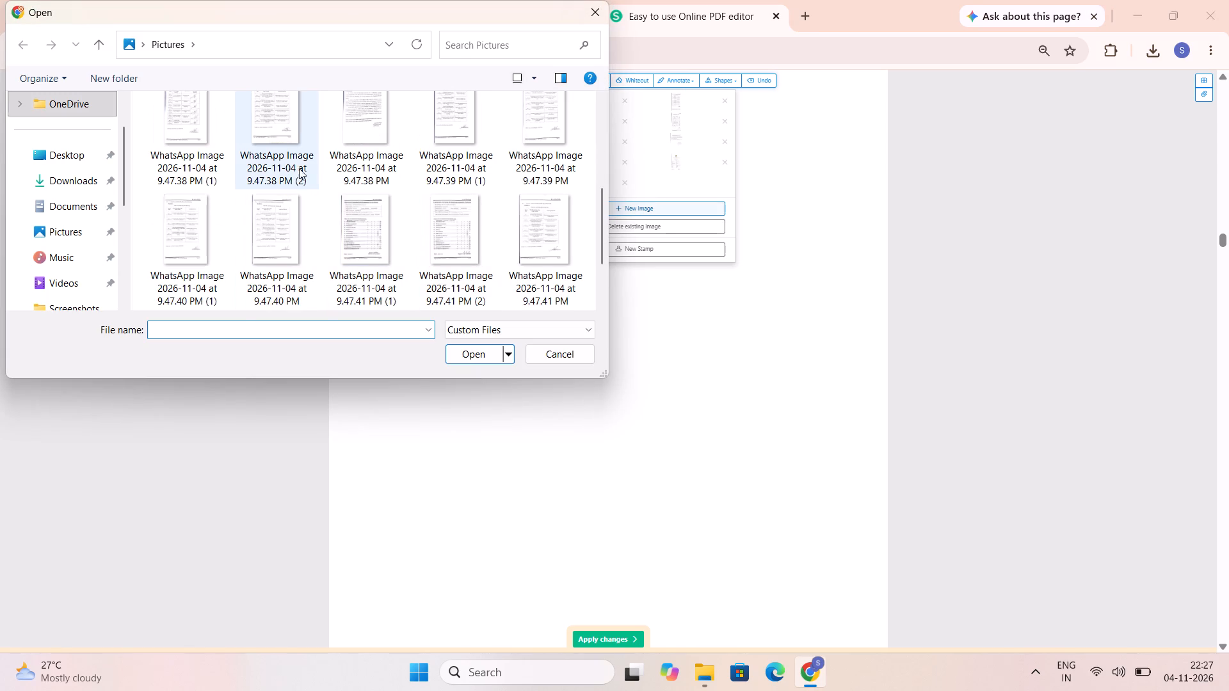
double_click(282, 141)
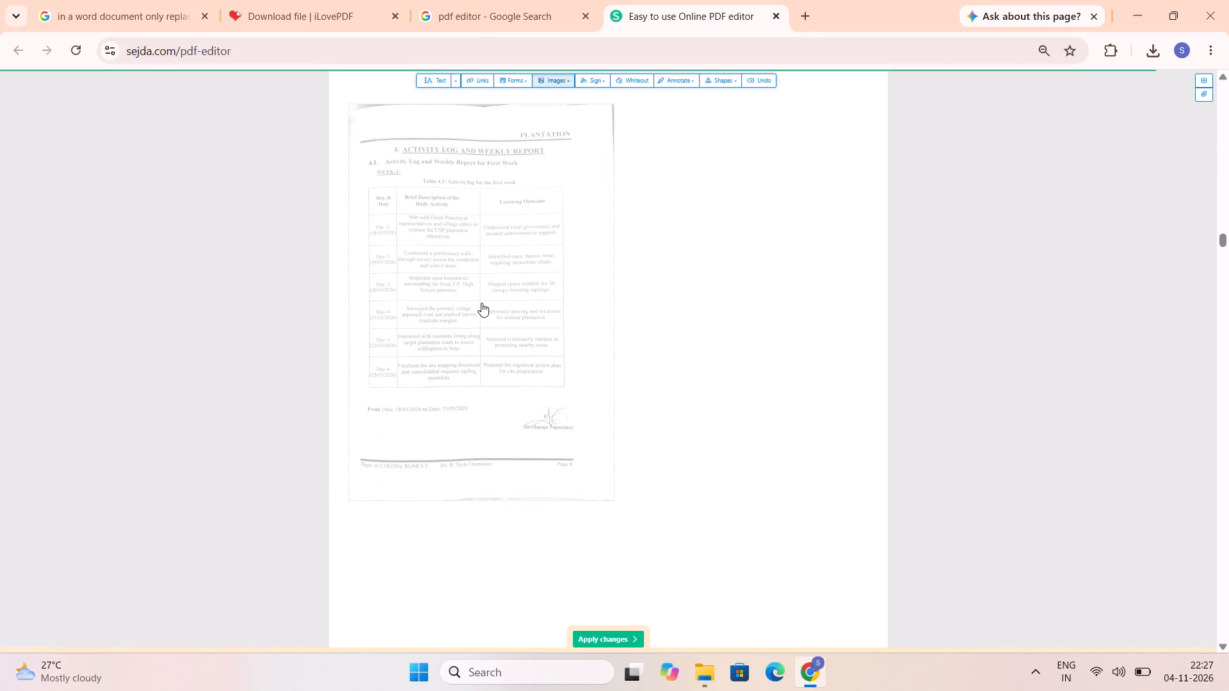
Place the scanned signed second-week activity log, "WhatsApp Image 2026-11-04 at 9.47.39 PM", on the blank page 22.
click(554, 80)
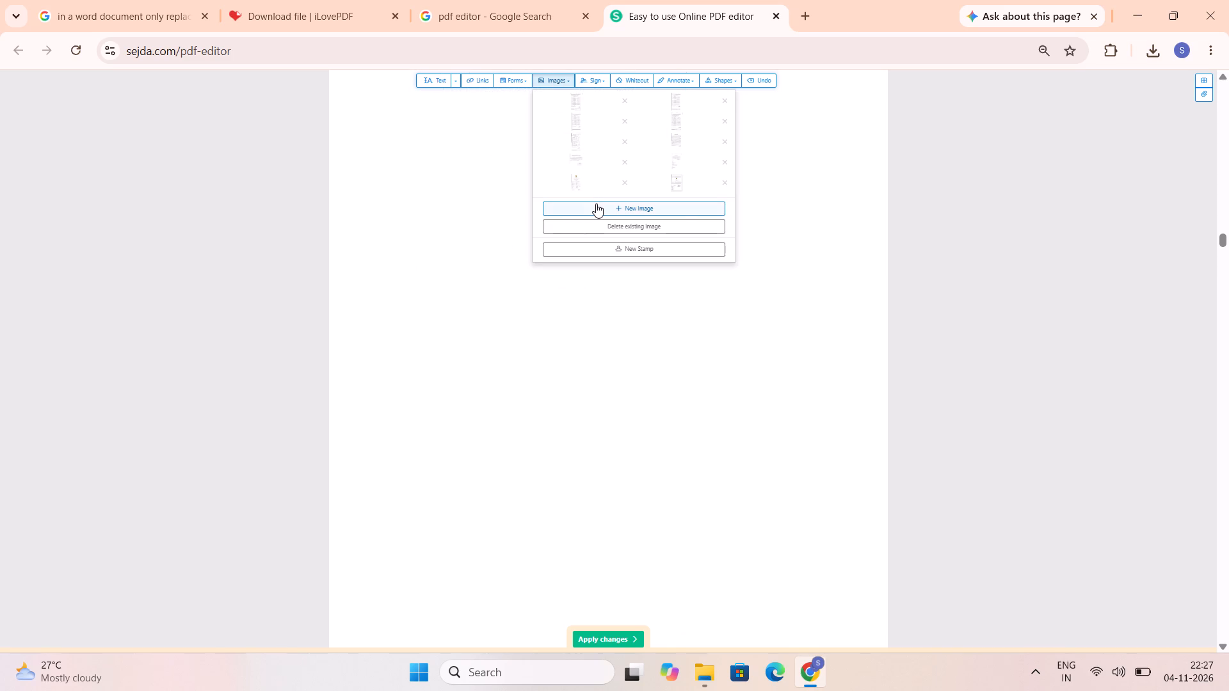
click(596, 203)
scroll(346, 169, down, 1)
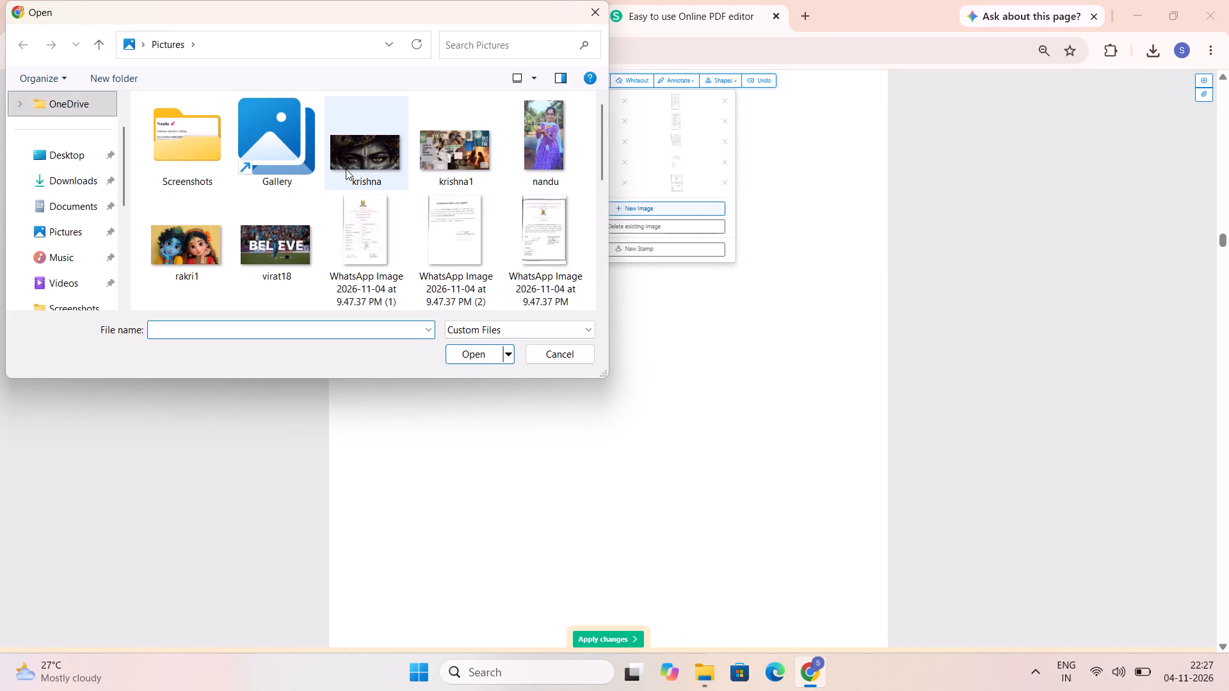
scroll(346, 169, down, 1)
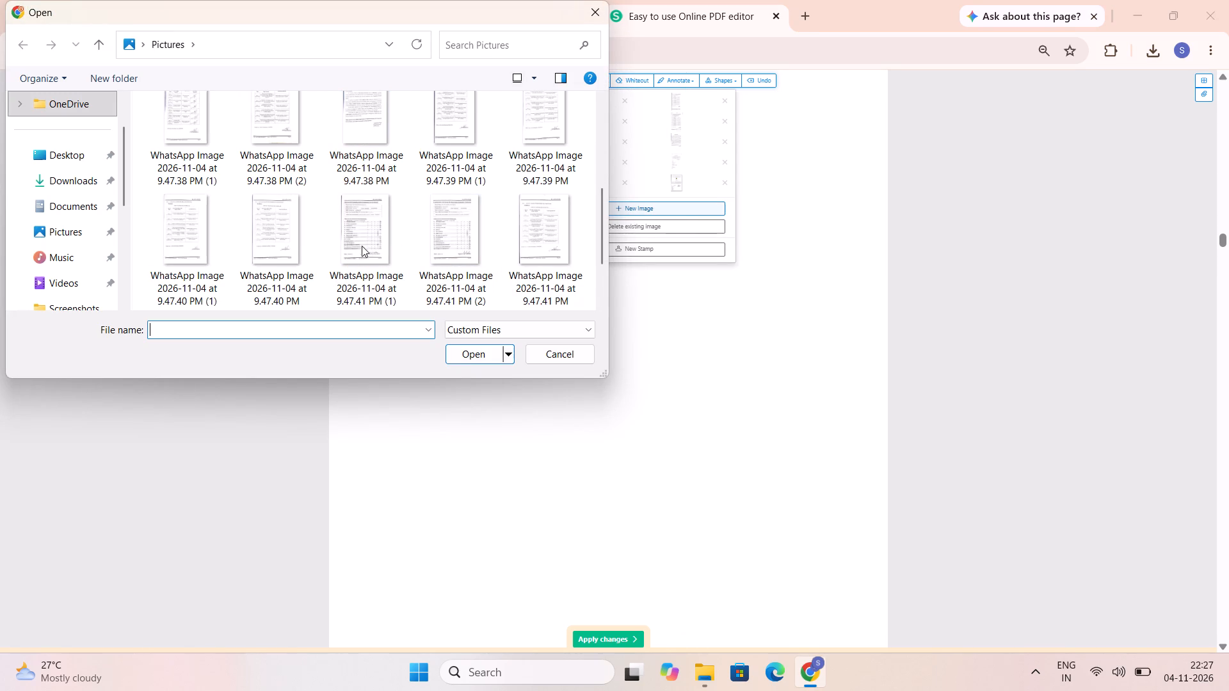
scroll(375, 207, up, 1)
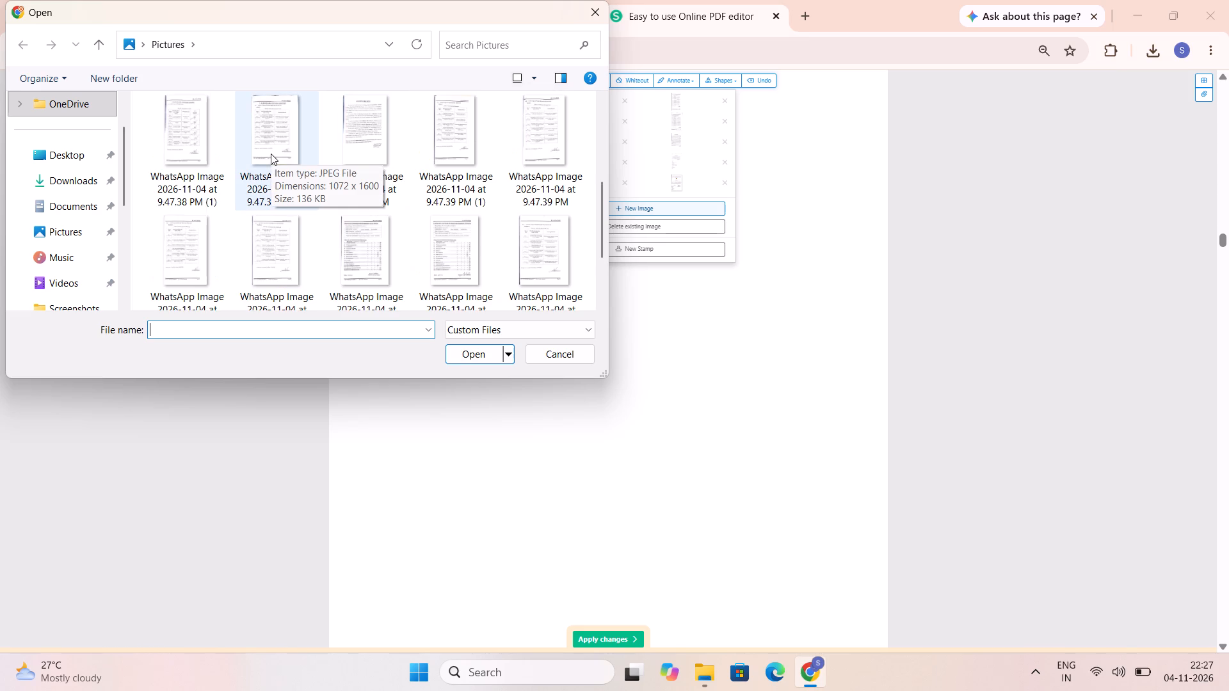
double_click(526, 160)
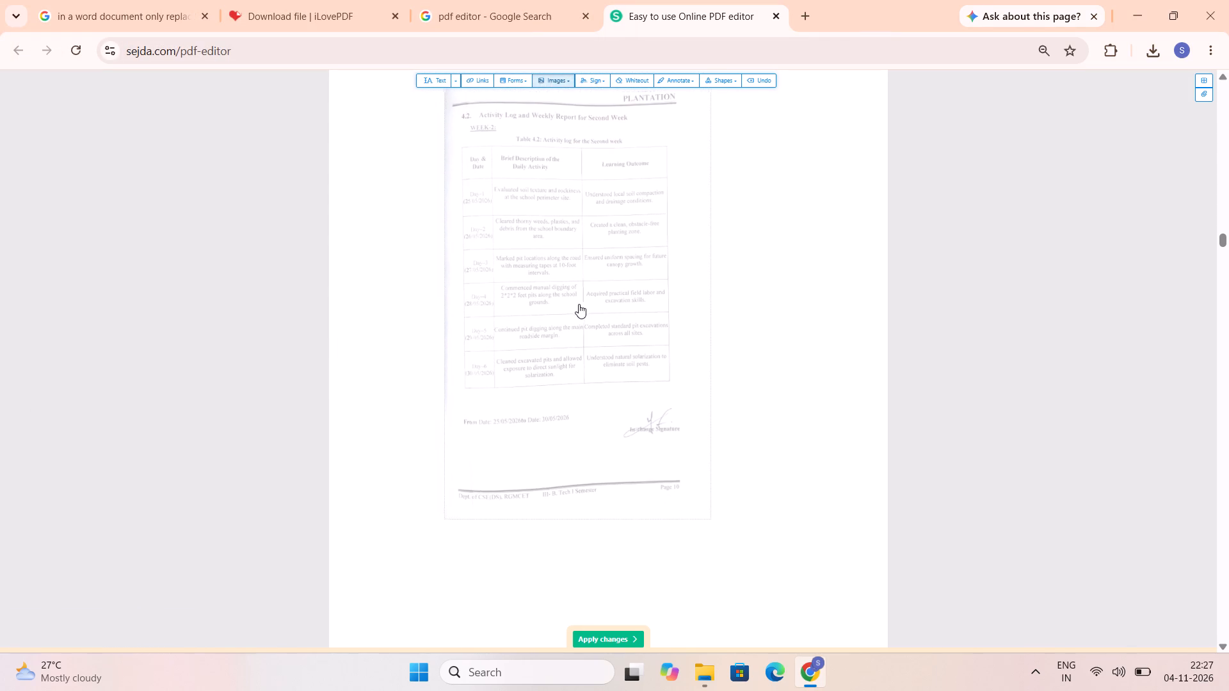
click(580, 319)
Enlarge the signed second-week activity log image on page 22 towards the page's right edge and bottom.
scroll(638, 326, up, 1)
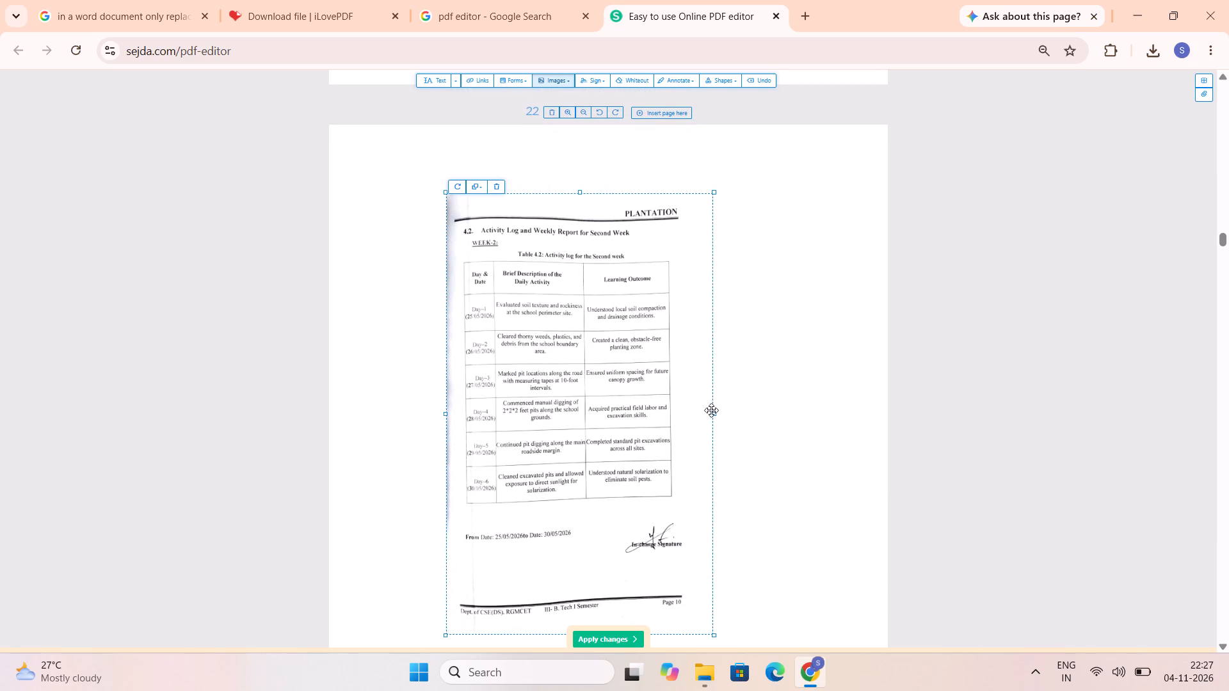
click(711, 191)
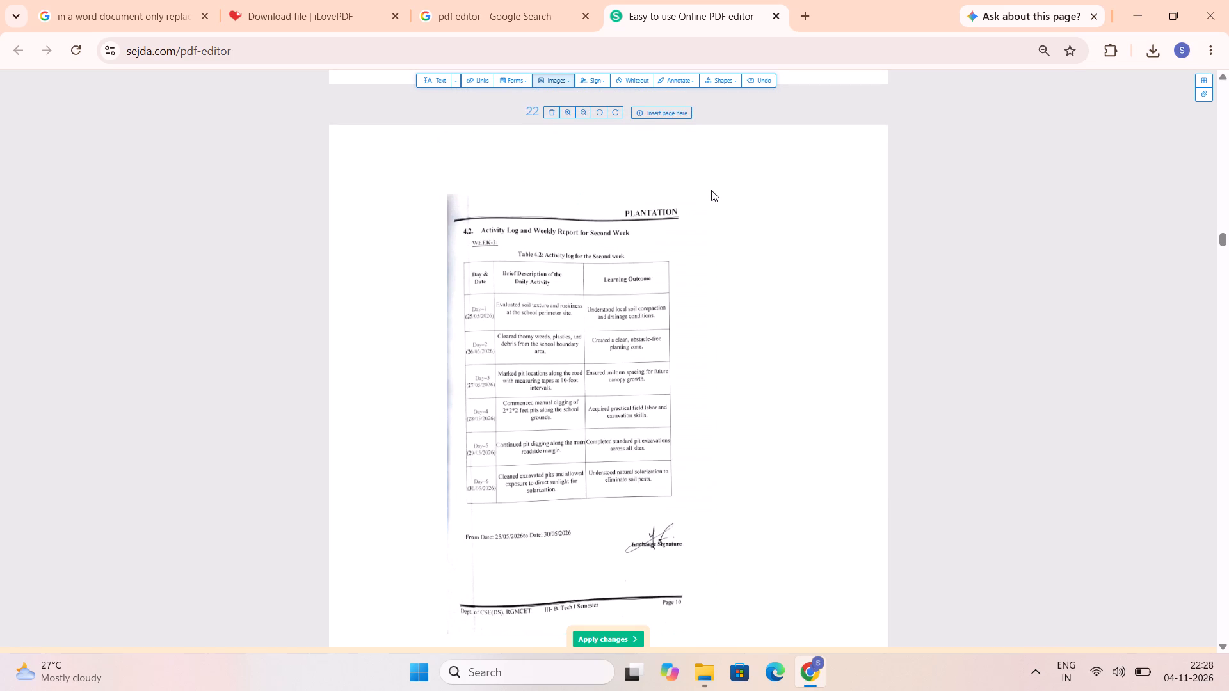
click(711, 190)
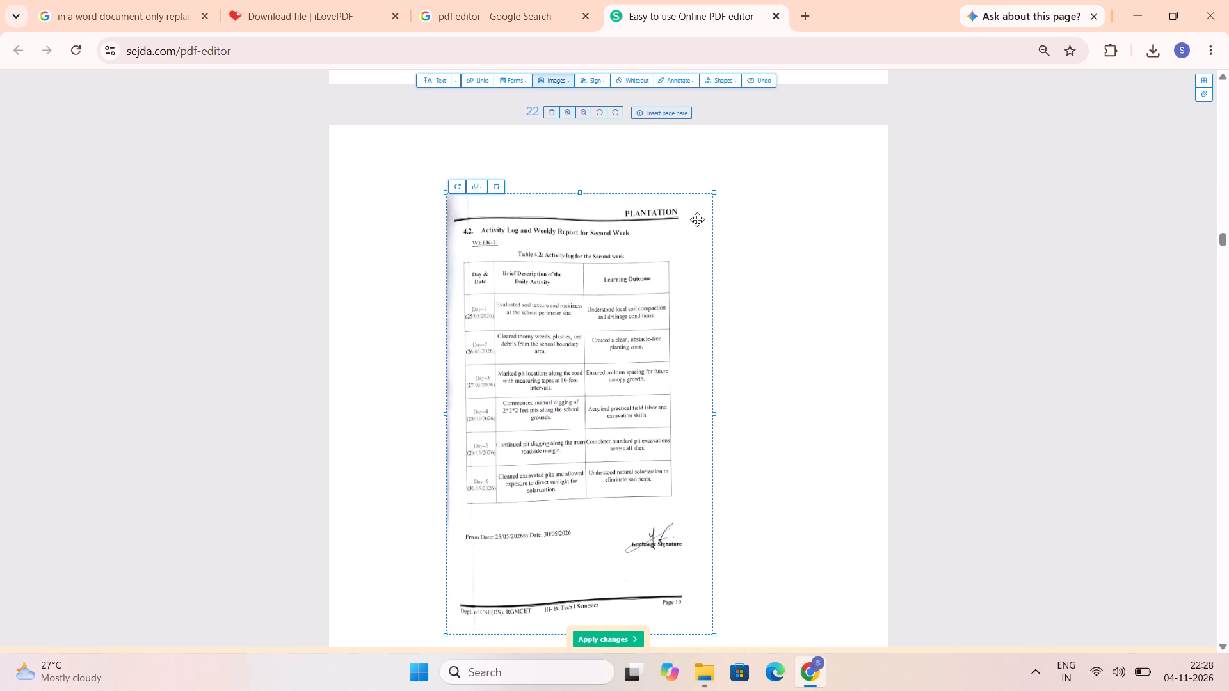
drag(714, 193, 778, 177)
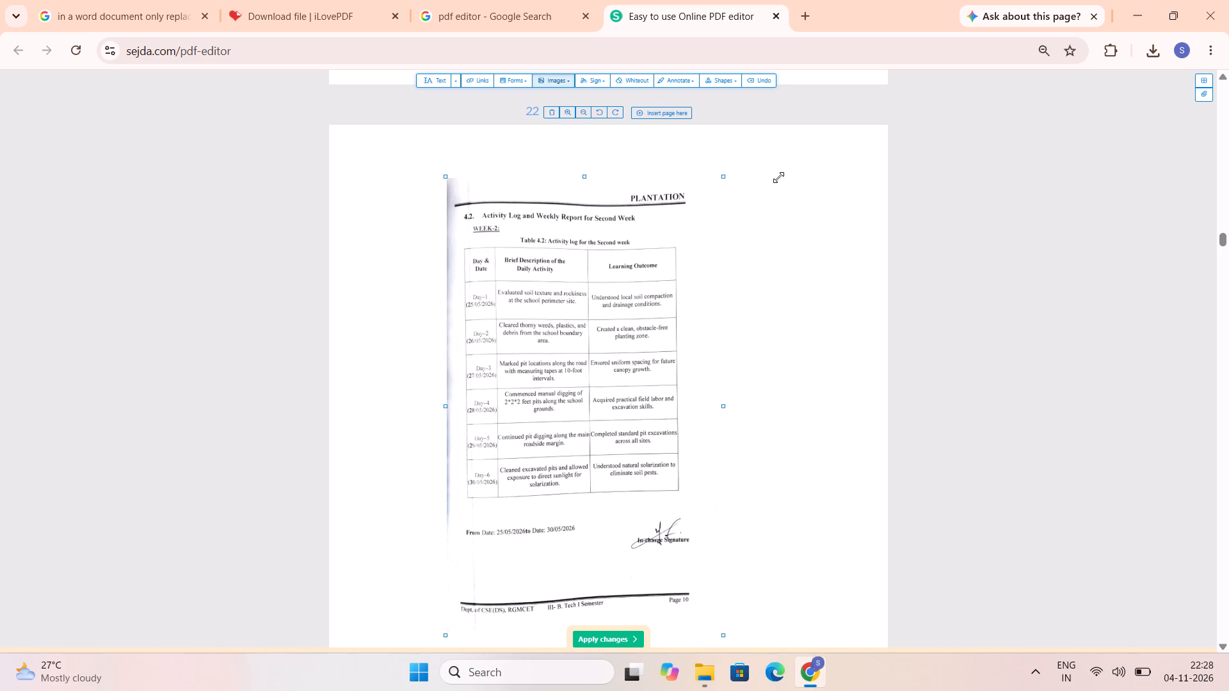
drag(778, 177, 785, 180)
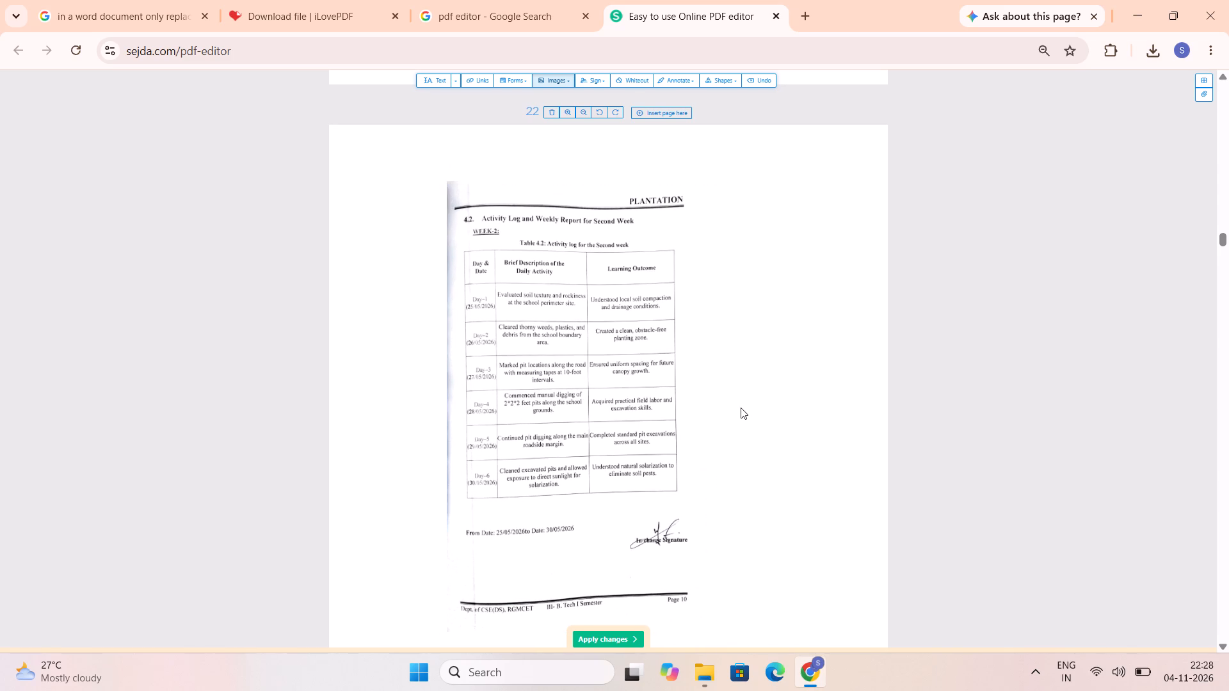
drag(720, 406, 818, 409)
scroll(679, 409, down, 1)
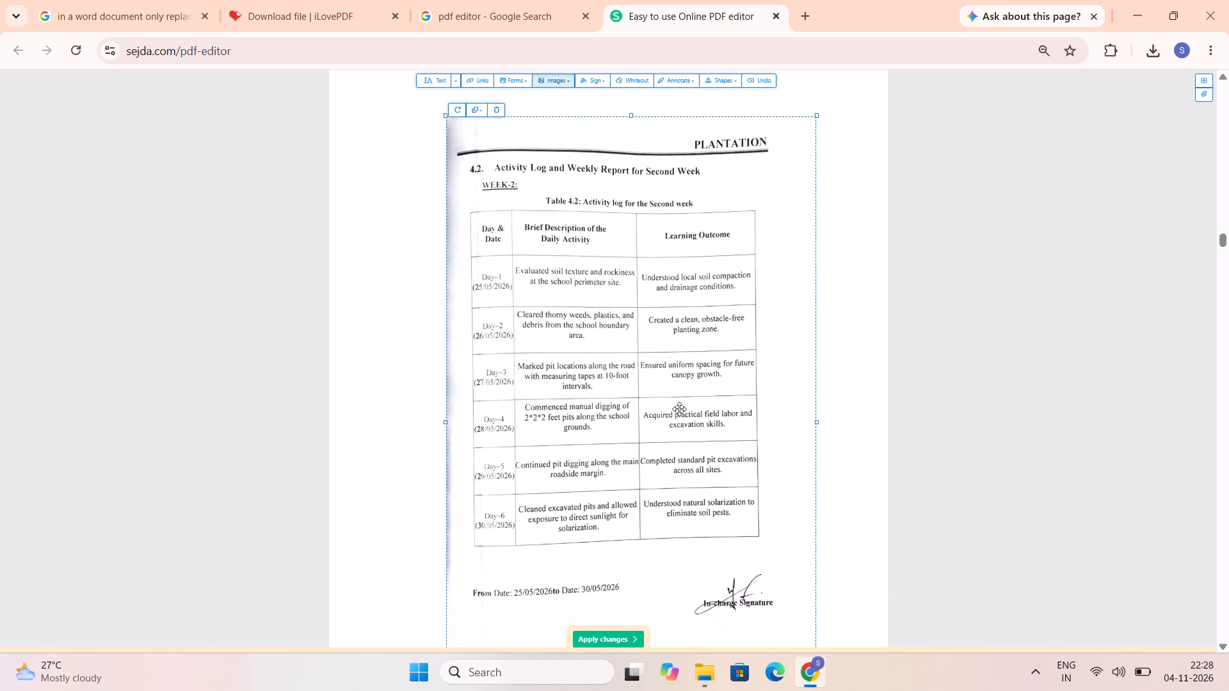
scroll(679, 409, down, 3)
scroll(679, 409, up, 3)
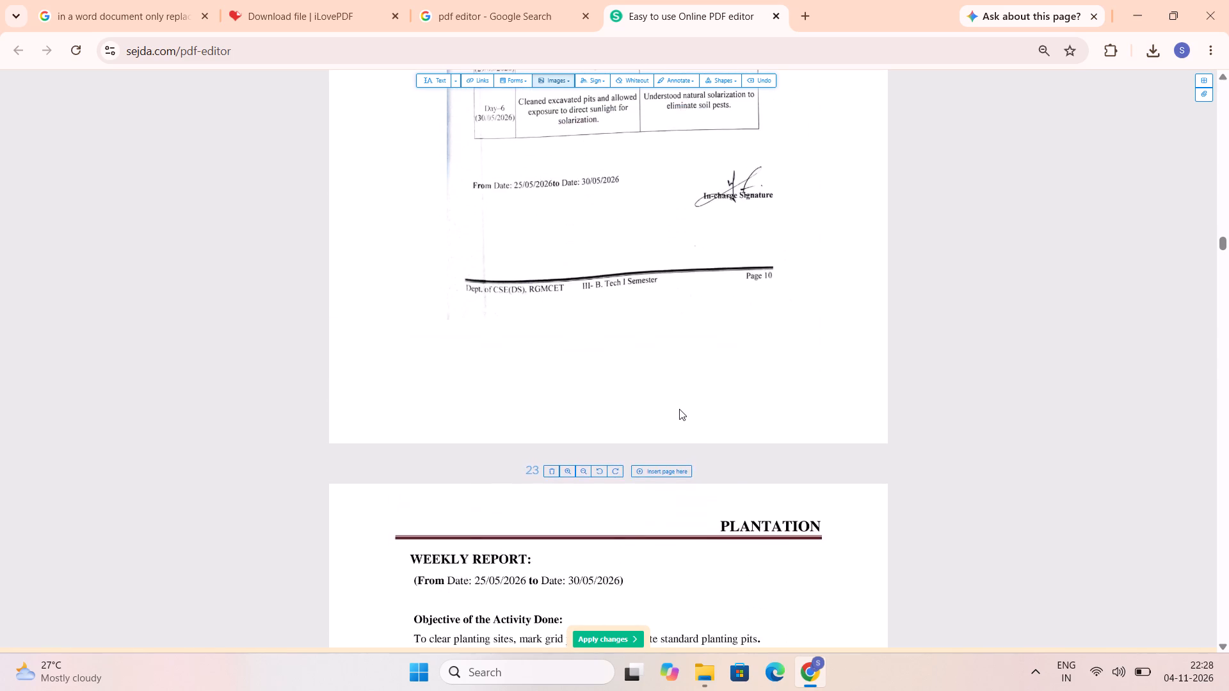
scroll(679, 409, up, 2)
drag(631, 395, 634, 421)
scroll(634, 421, up, 2)
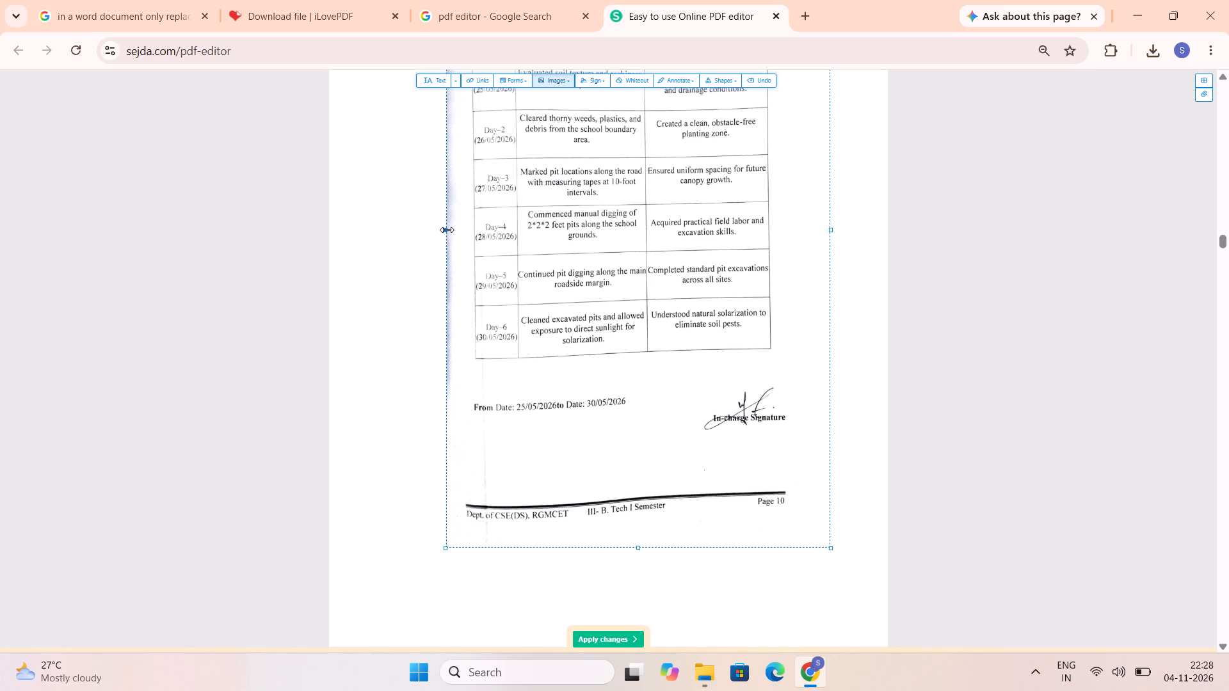
Extend the second-week activity log image towards the left edge of page 22 and move it up slightly to fit the page.
click(444, 233)
drag(447, 228, 412, 228)
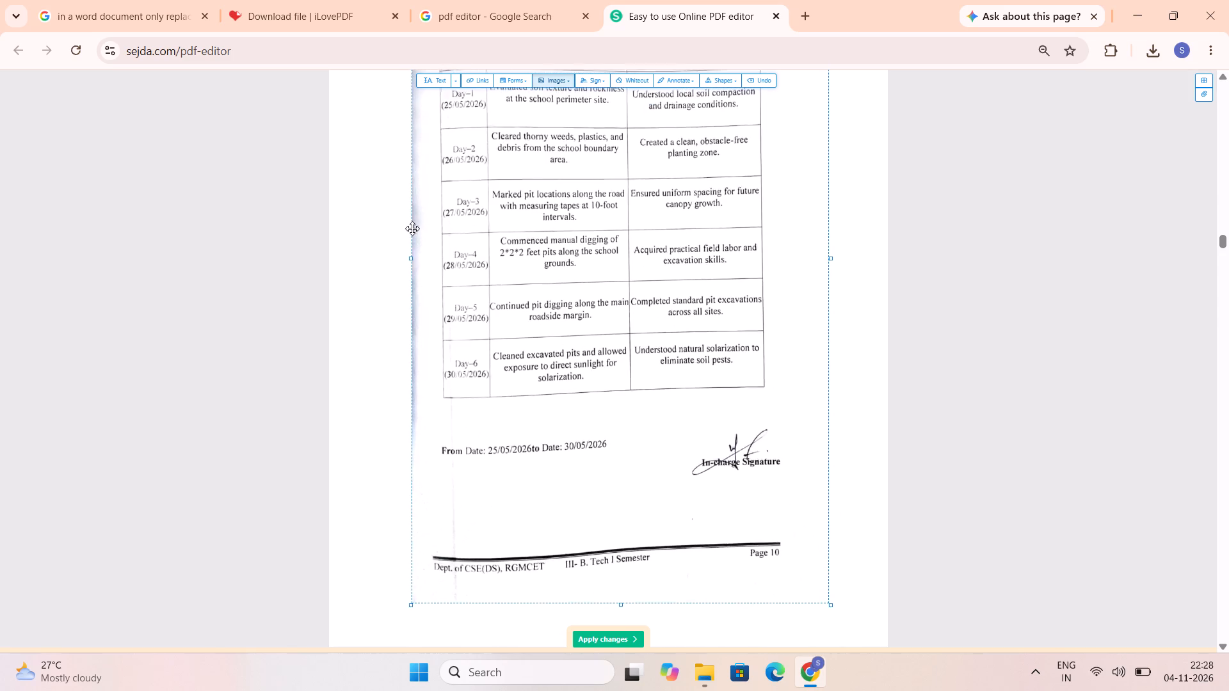
drag(412, 228, 383, 243)
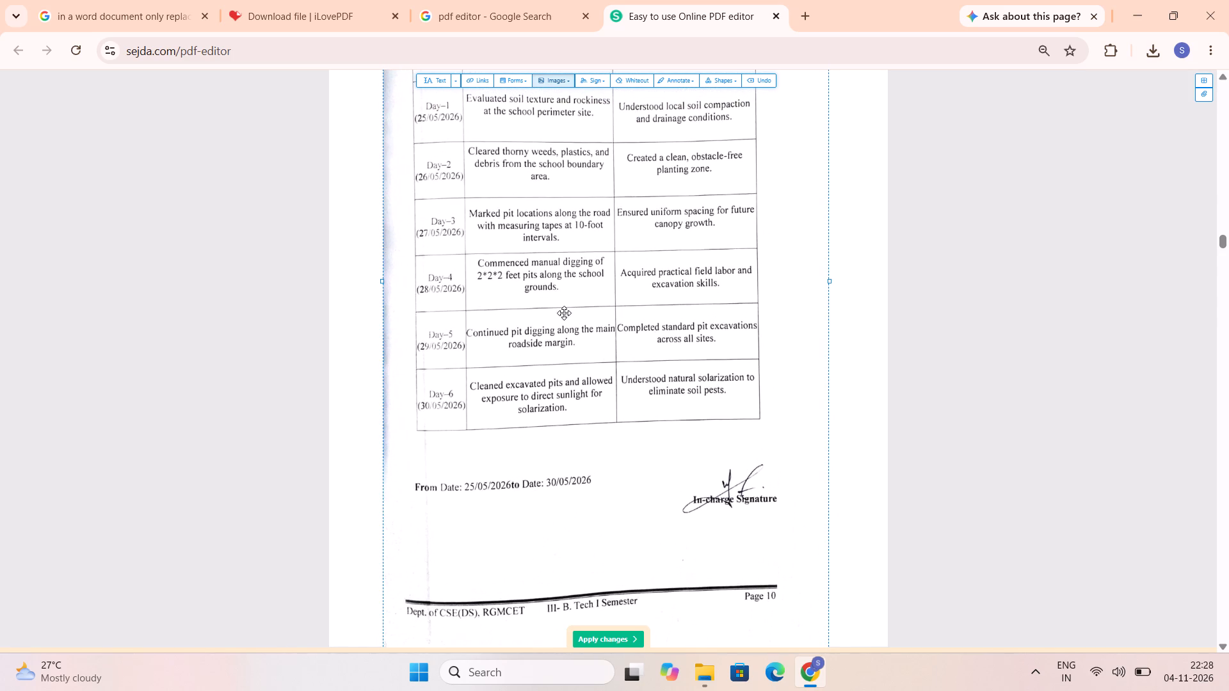
scroll(564, 313, down, 2)
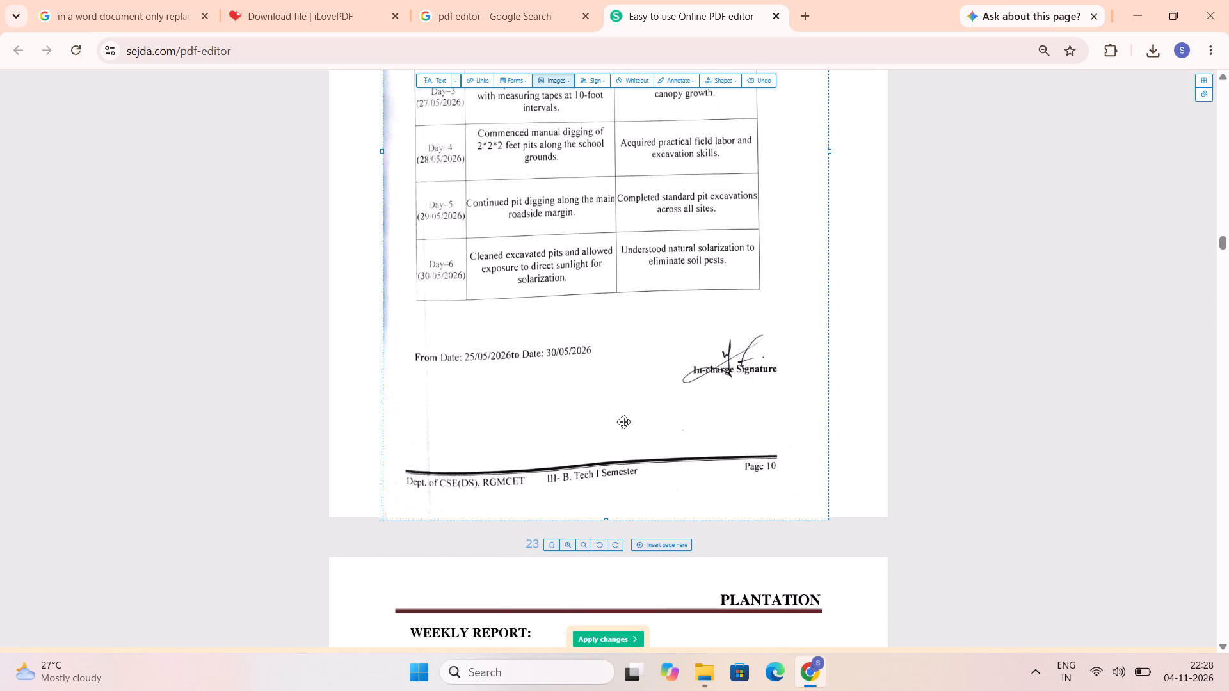
drag(623, 422, 627, 404)
scroll(627, 404, up, 4)
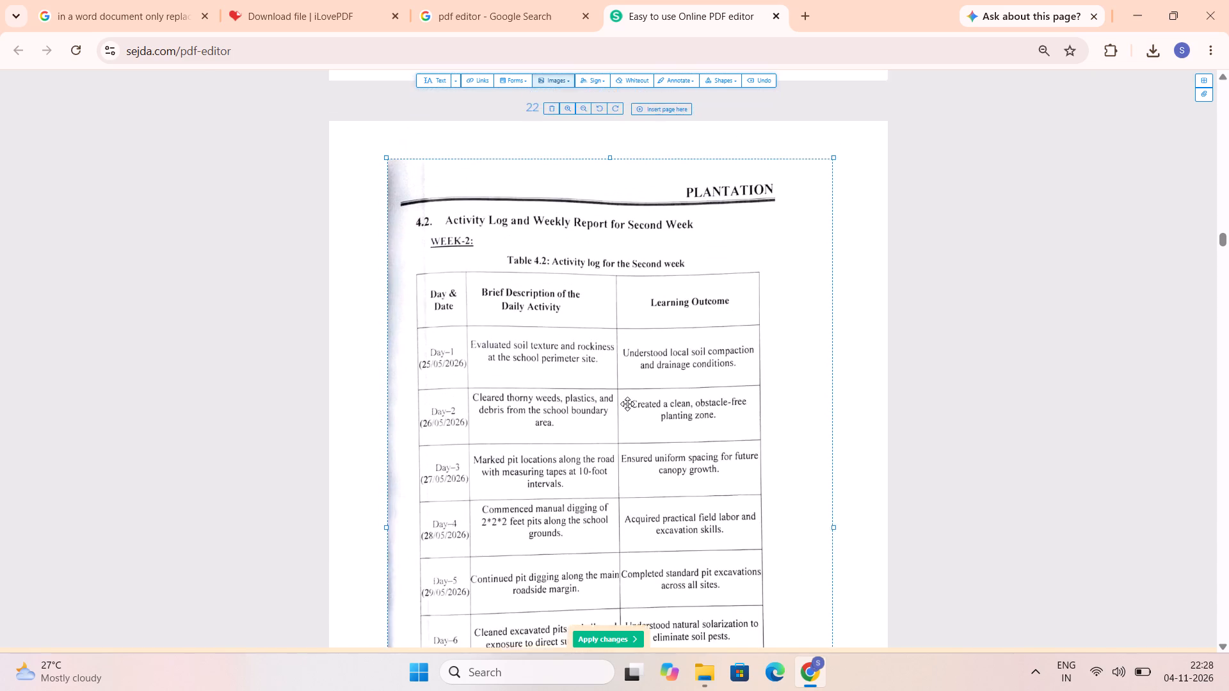
Delete the unsigned third-week activity log page 24 and insert a blank page in its place.
scroll(627, 404, down, 8)
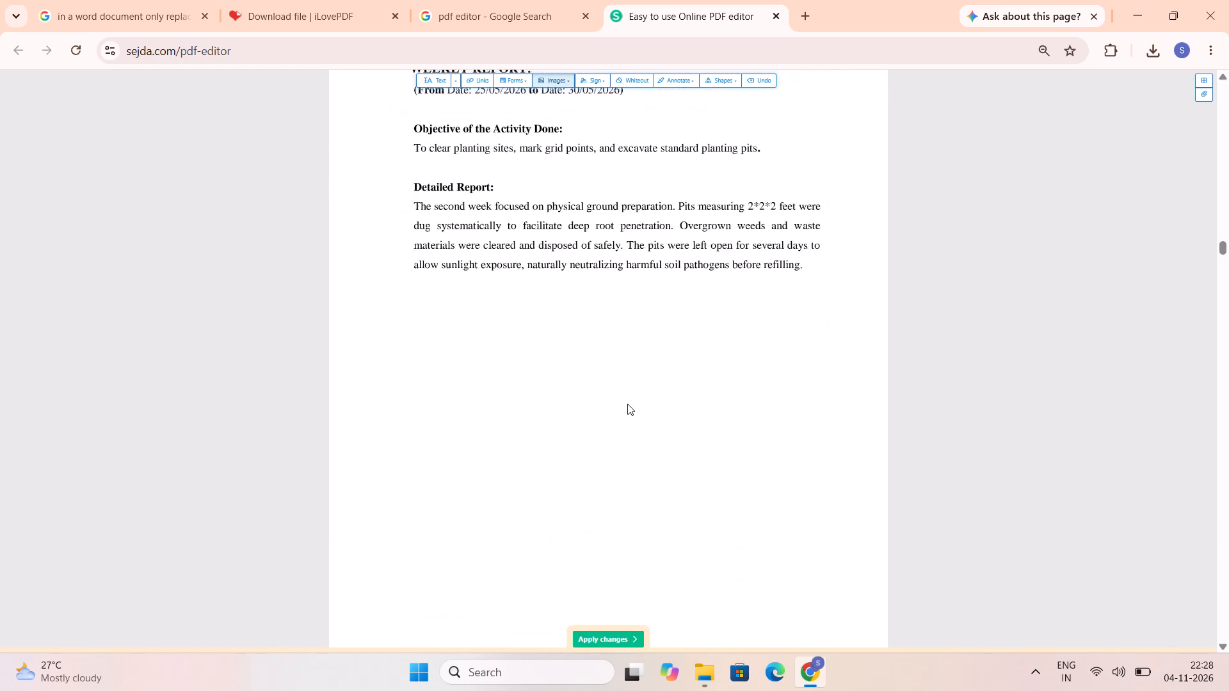
scroll(627, 404, down, 8)
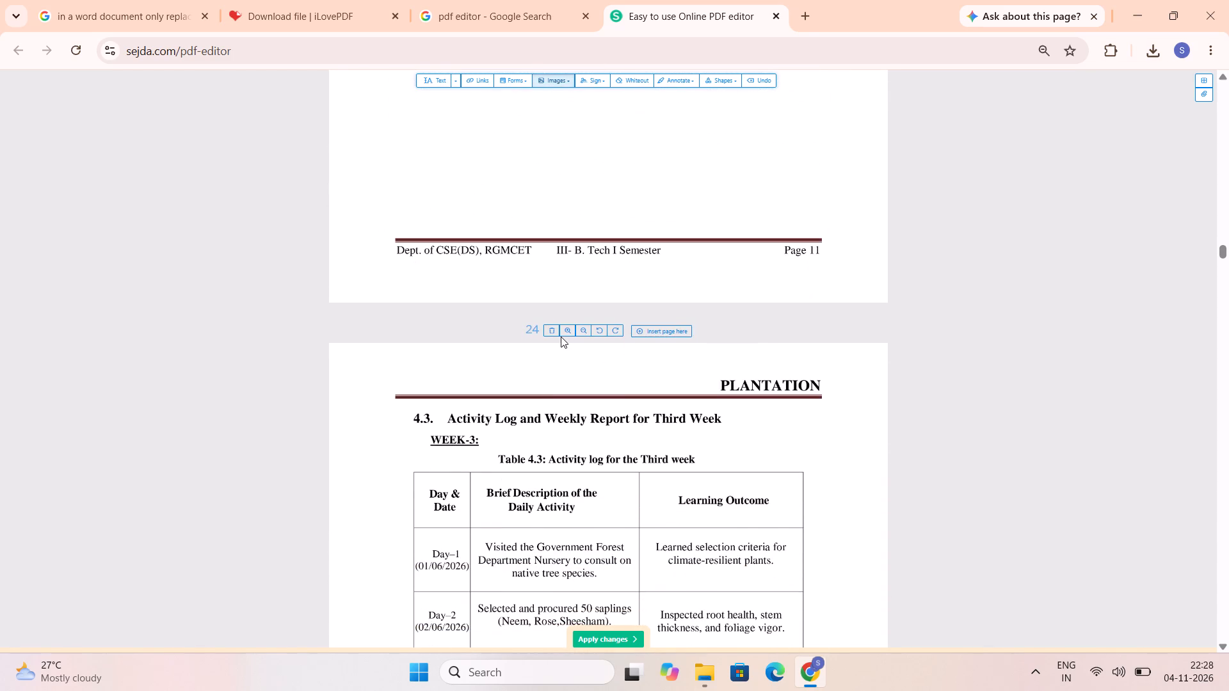
click(555, 331)
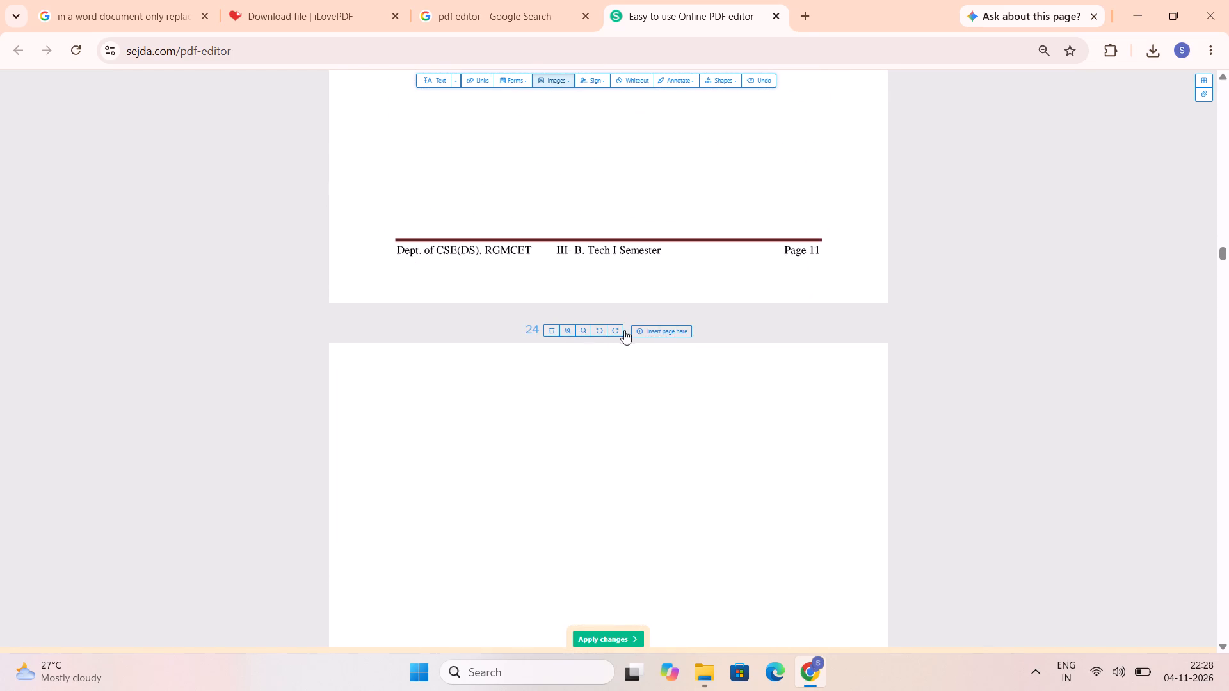
click(659, 333)
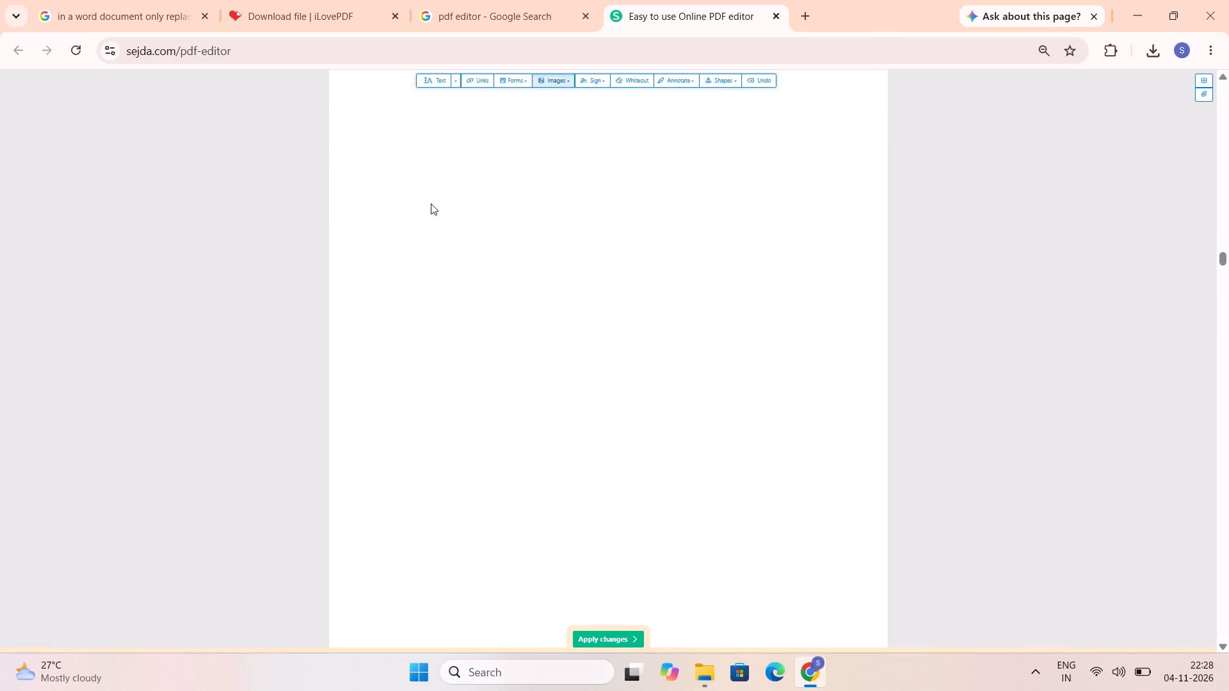
Place the scanned signed third-week activity log, "WhatsApp Image 2026-11-04 at 9.47.39 PM (1)", on the blank page 24.
click(550, 78)
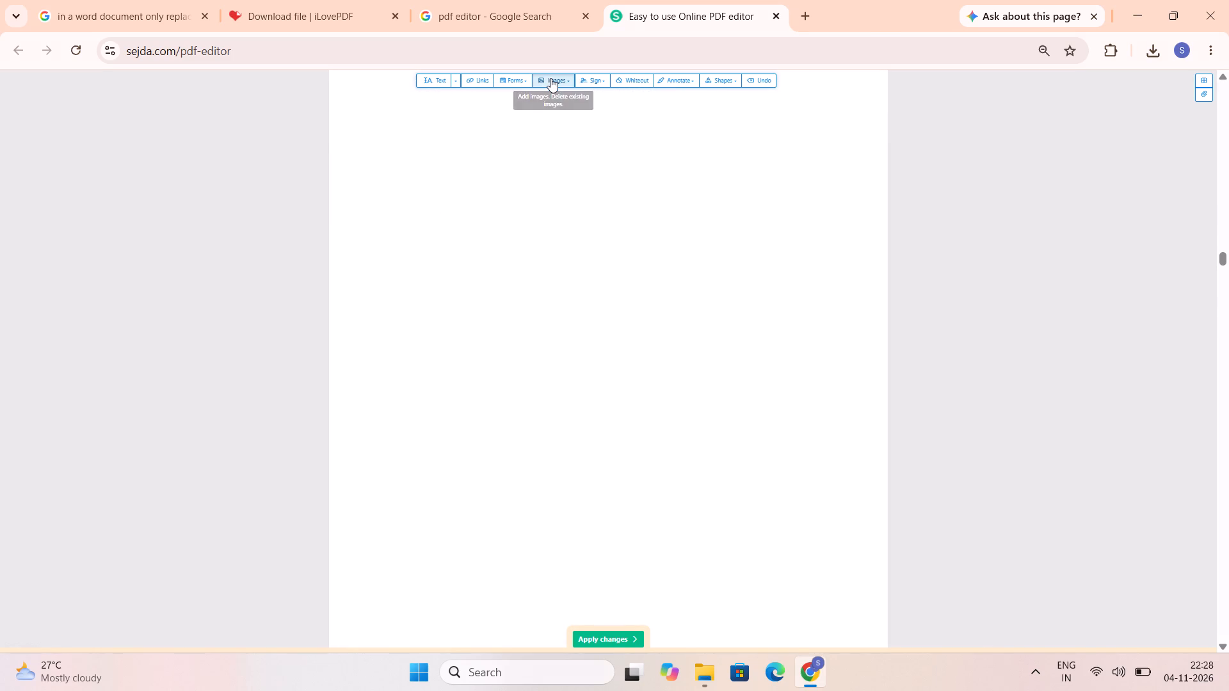
click(610, 230)
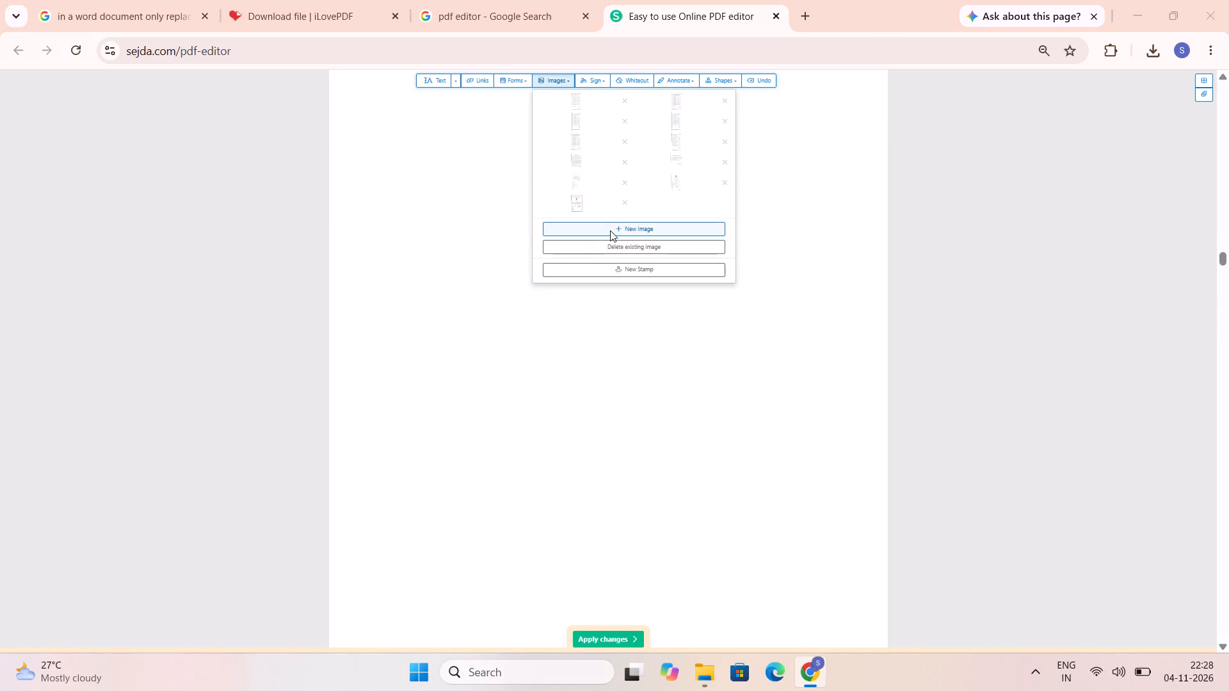
scroll(295, 221, down, 1)
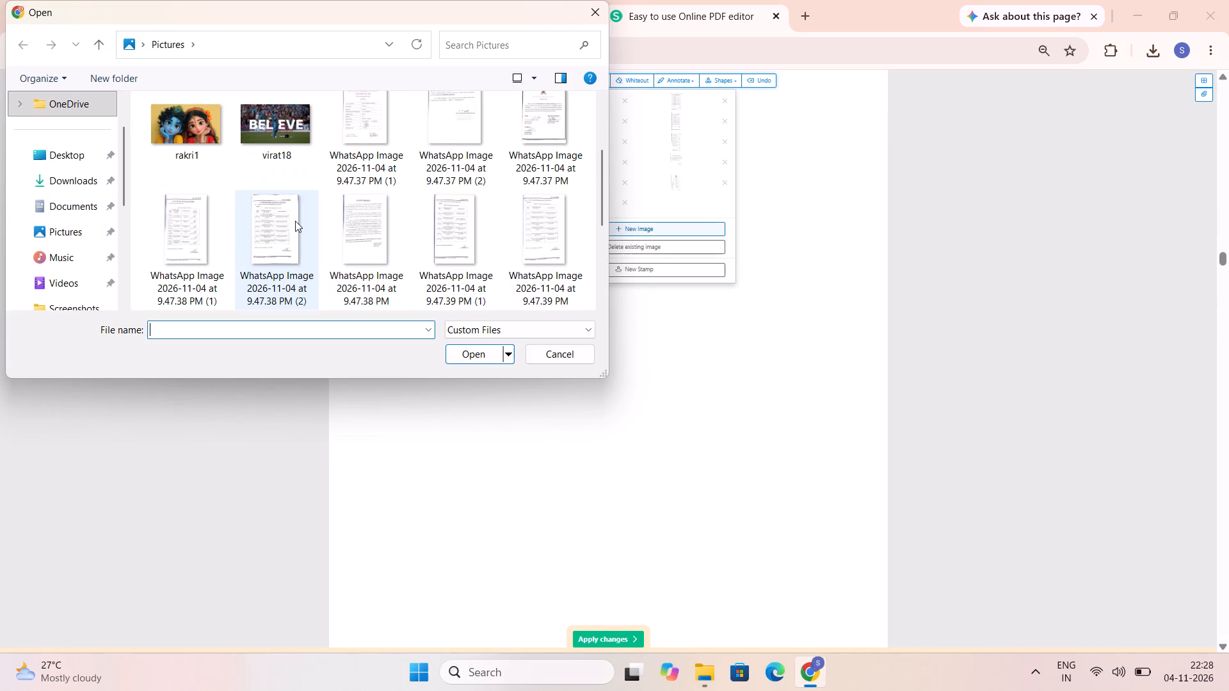
double_click(437, 253)
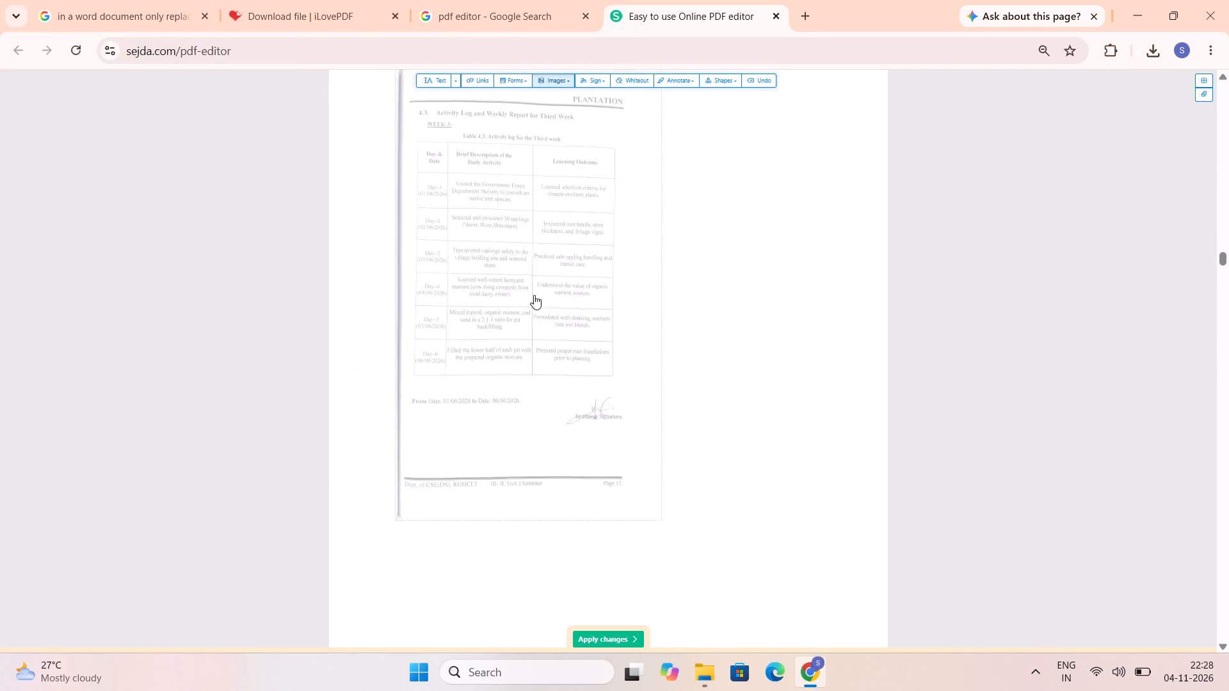
click(574, 344)
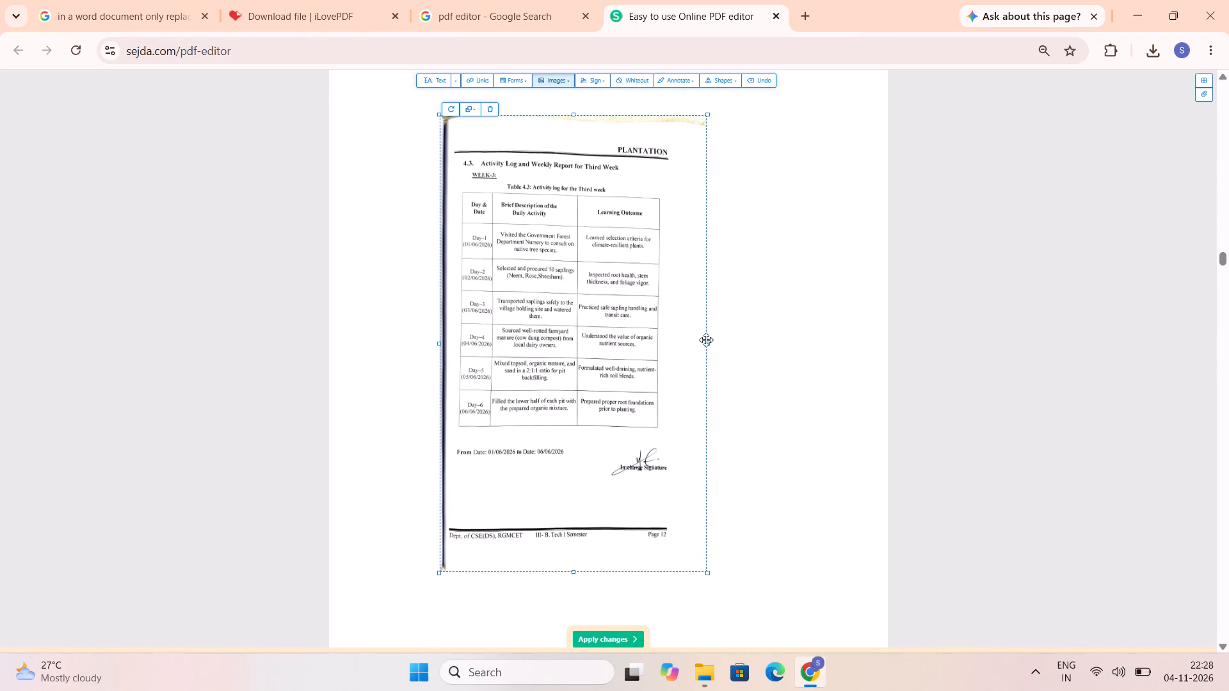
Enlarge the signed third-week activity log image on page 24 towards both side margins and reposition it to fit the page.
drag(707, 345, 785, 342)
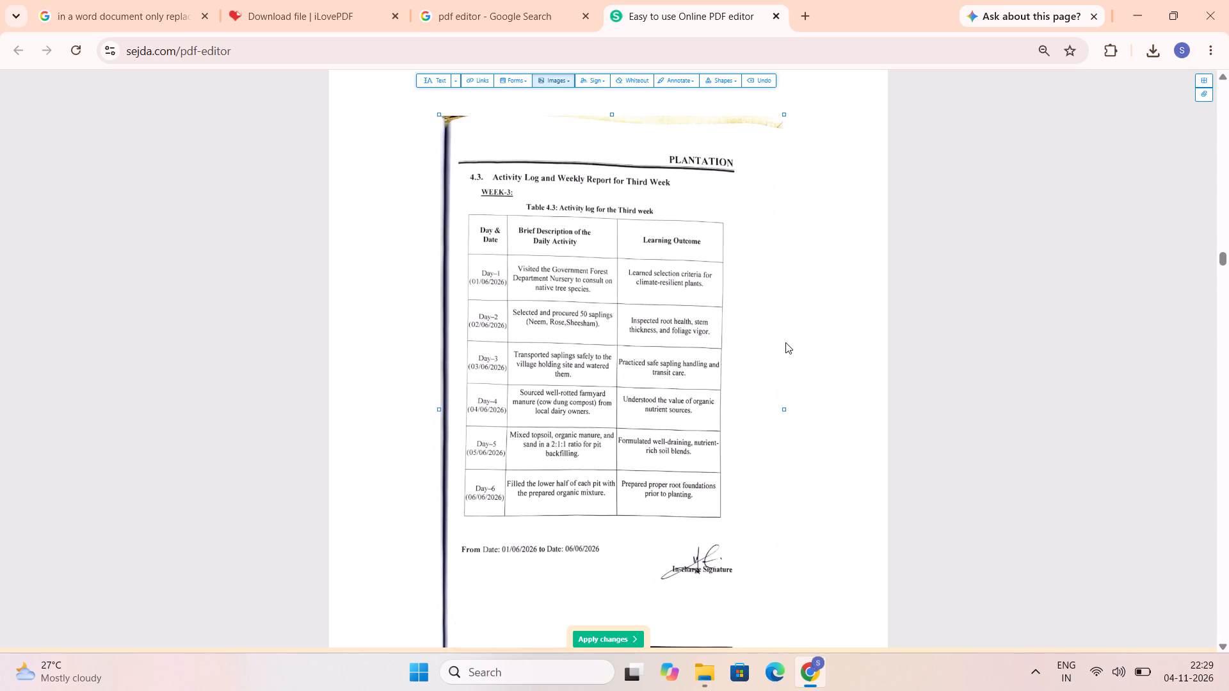
drag(698, 365, 712, 327)
scroll(712, 327, down, 2)
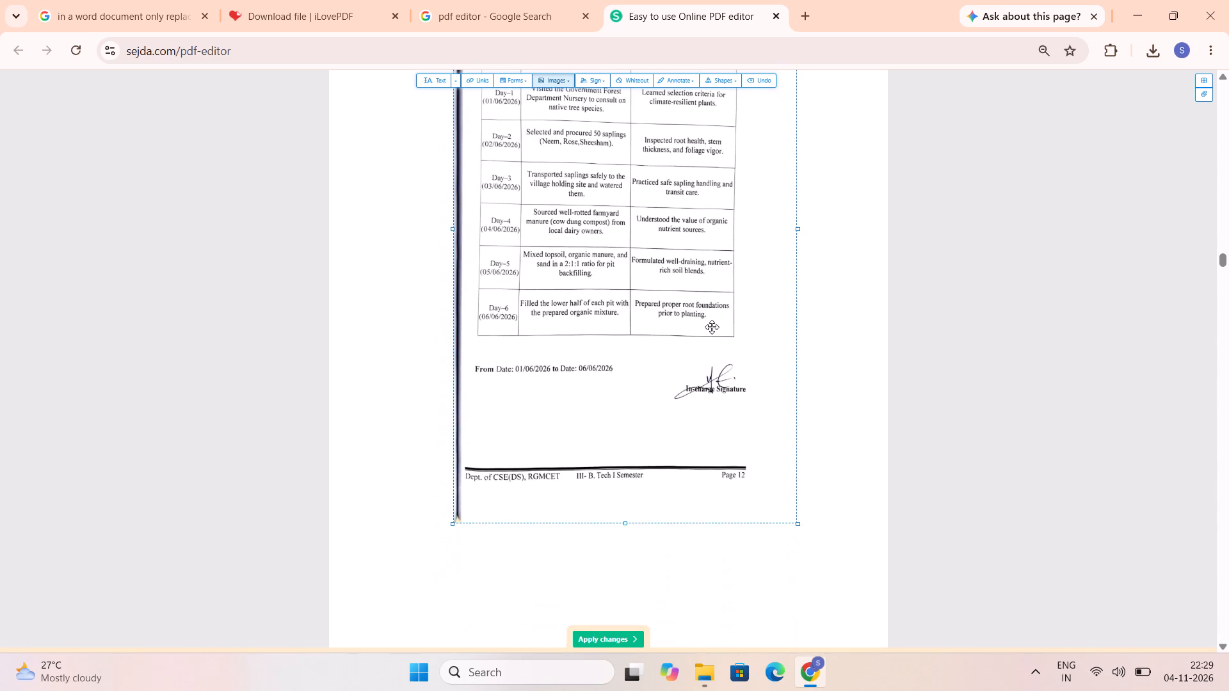
scroll(712, 327, down, 2)
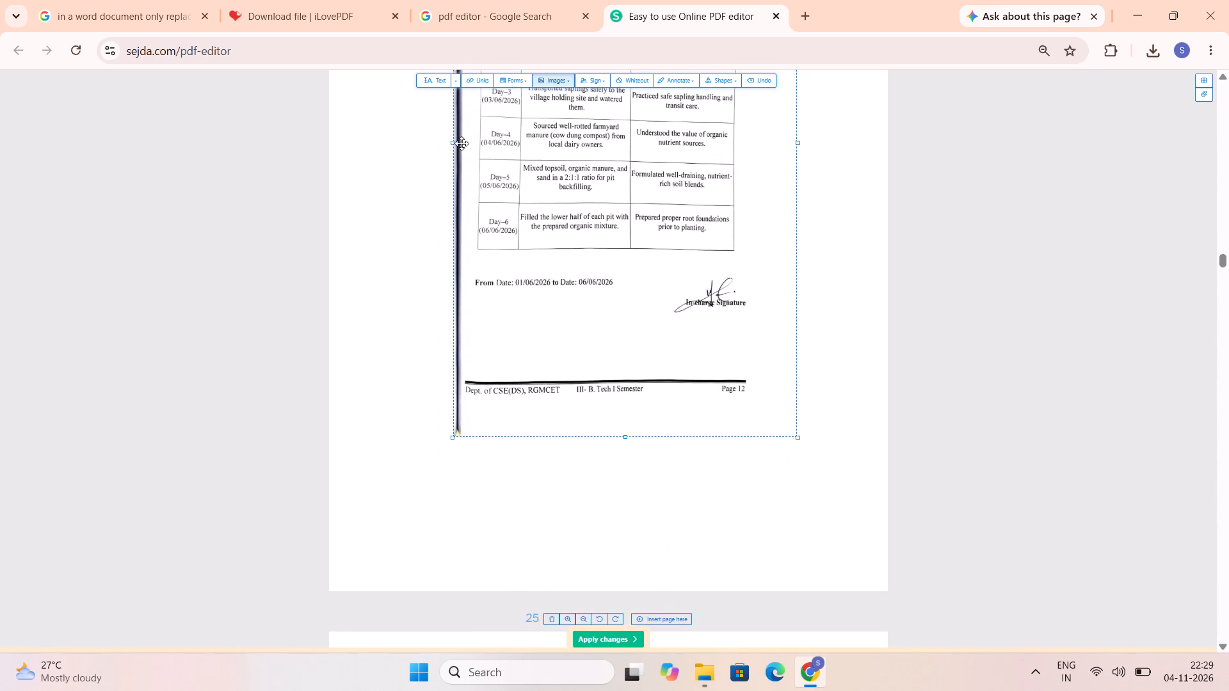
drag(454, 141, 424, 146)
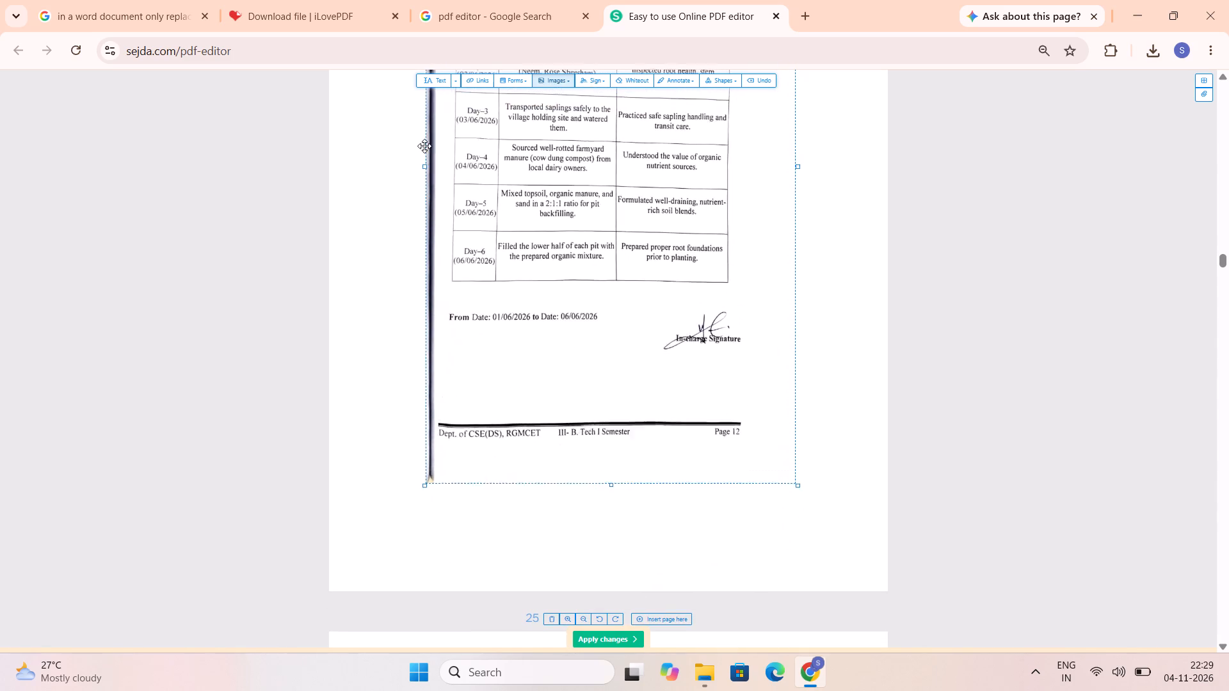
drag(424, 146, 378, 181)
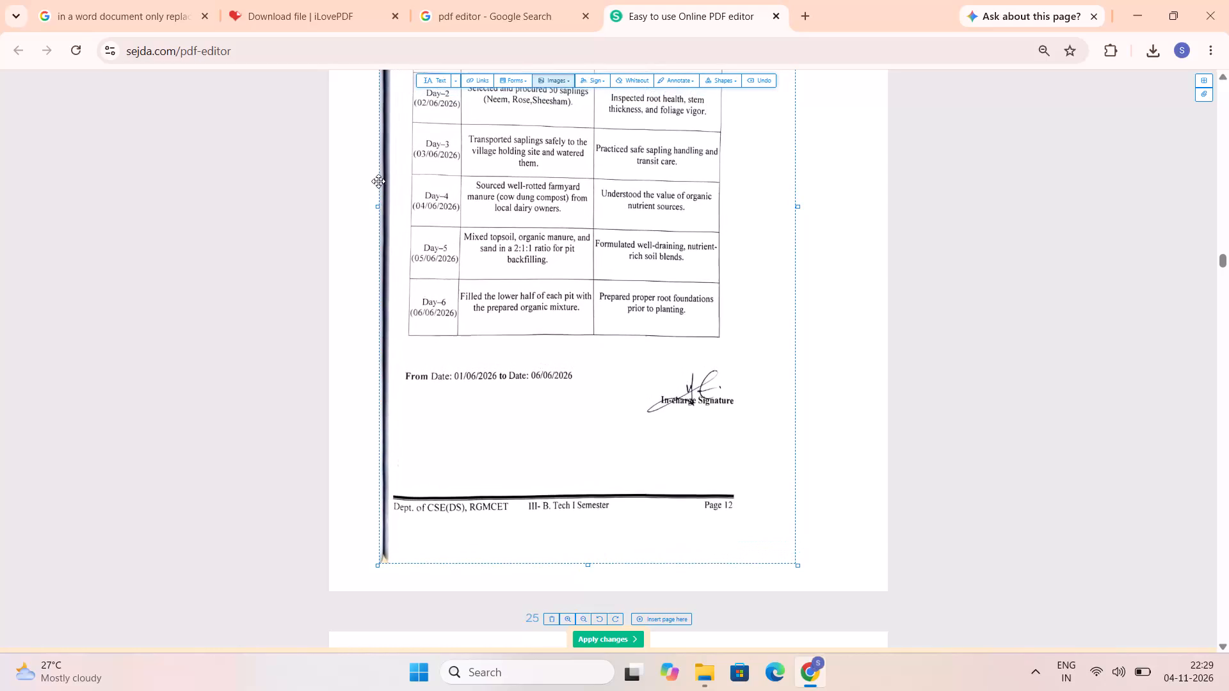
drag(378, 181, 378, 182)
scroll(591, 240, up, 1)
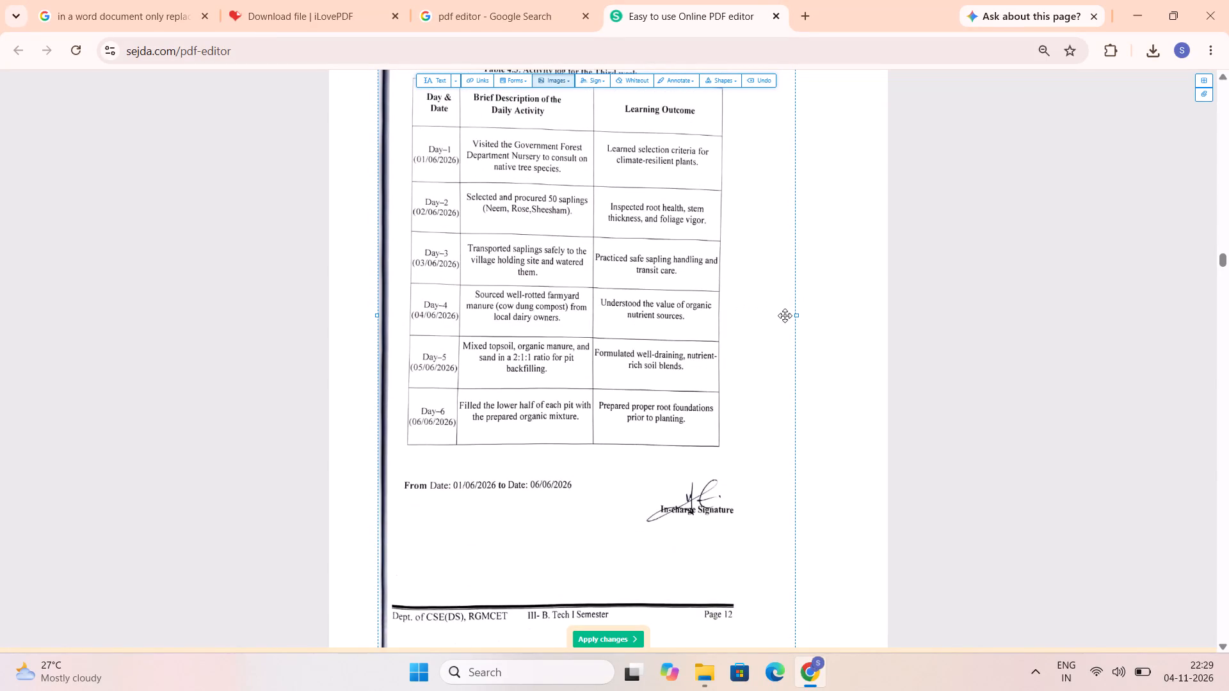
click(794, 315)
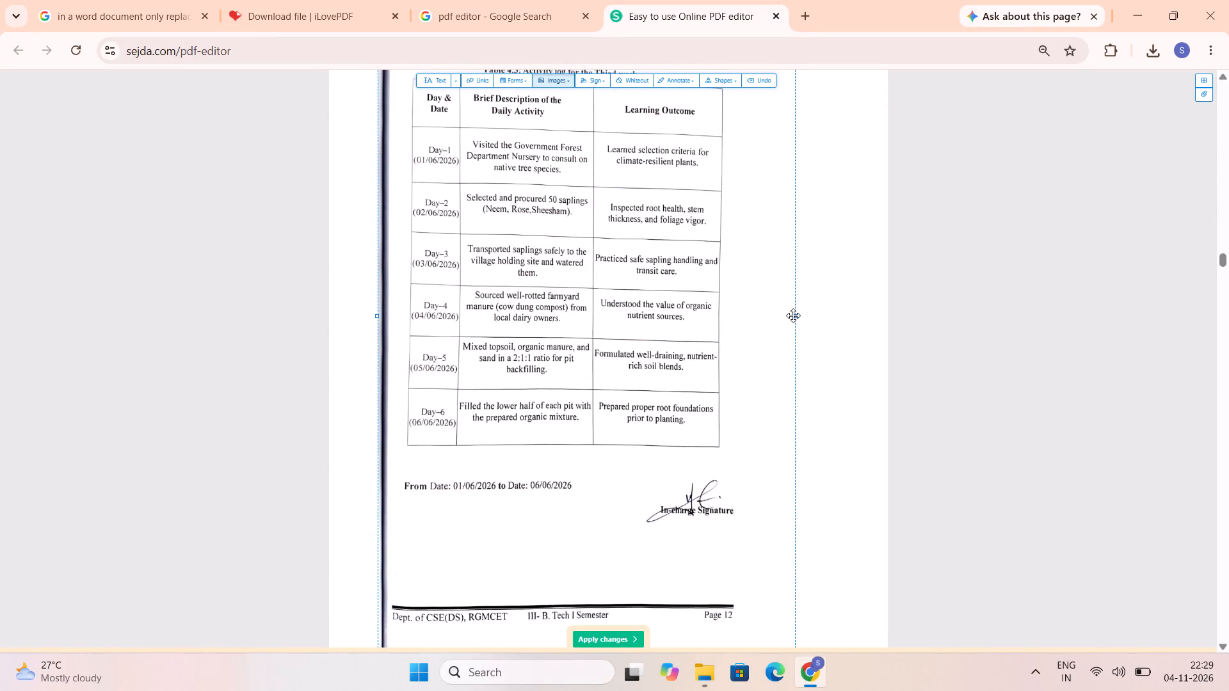
drag(796, 315, 815, 313)
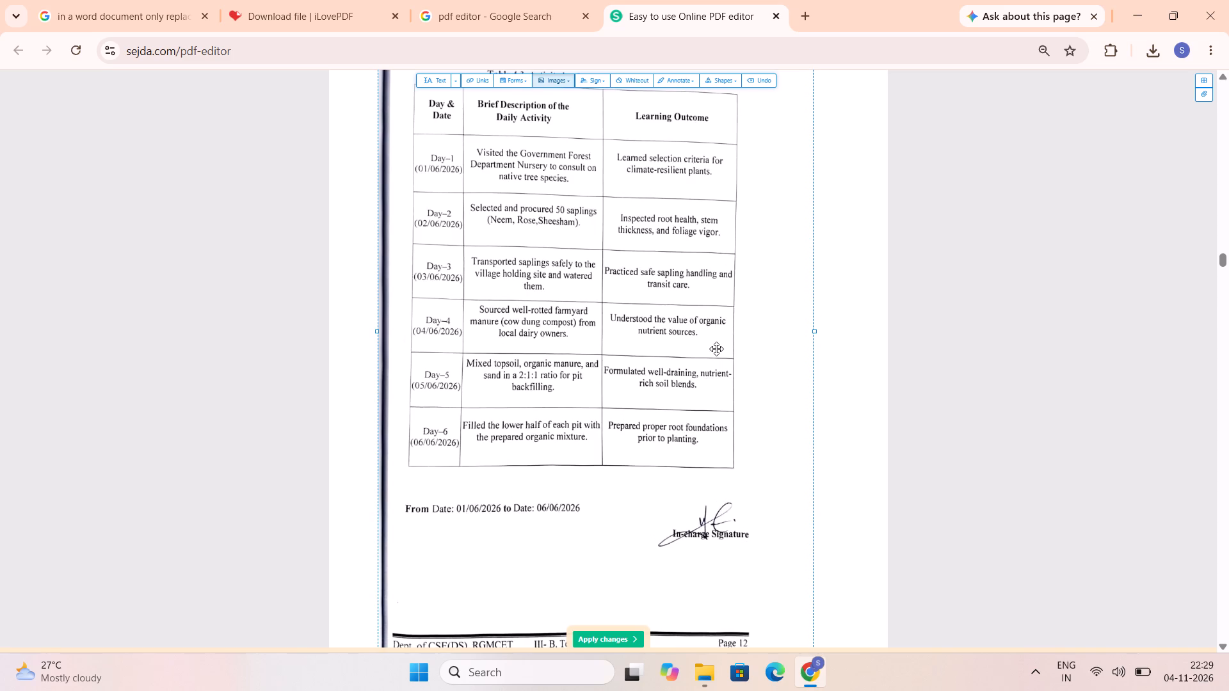
drag(716, 349, 729, 331)
Delete the unsigned fourth-week activity log page 26 and insert a blank page in its place.
scroll(729, 331, up, 4)
scroll(729, 331, down, 2)
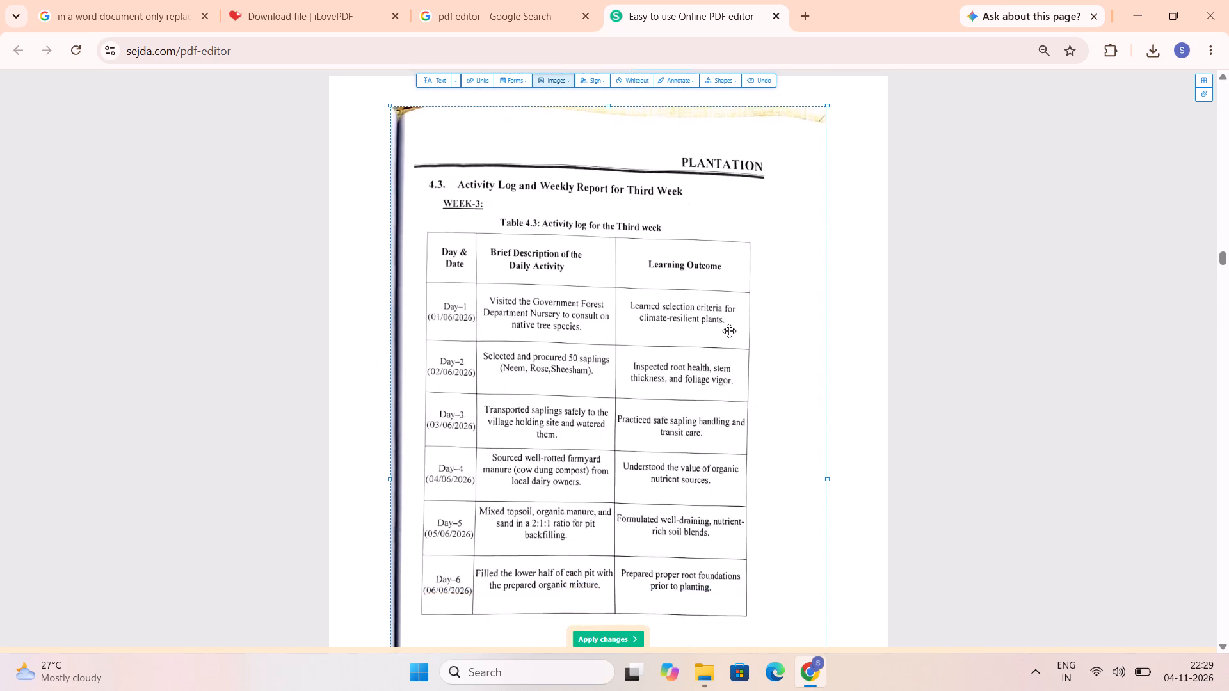
scroll(729, 331, down, 6)
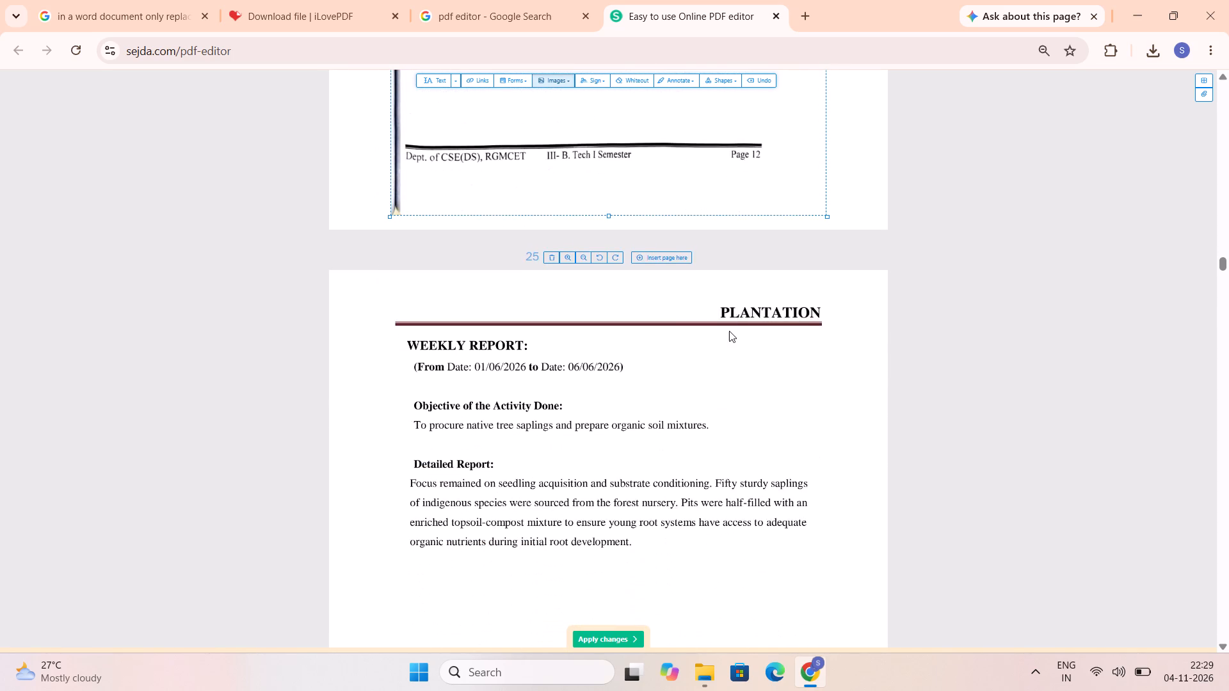
scroll(729, 331, down, 11)
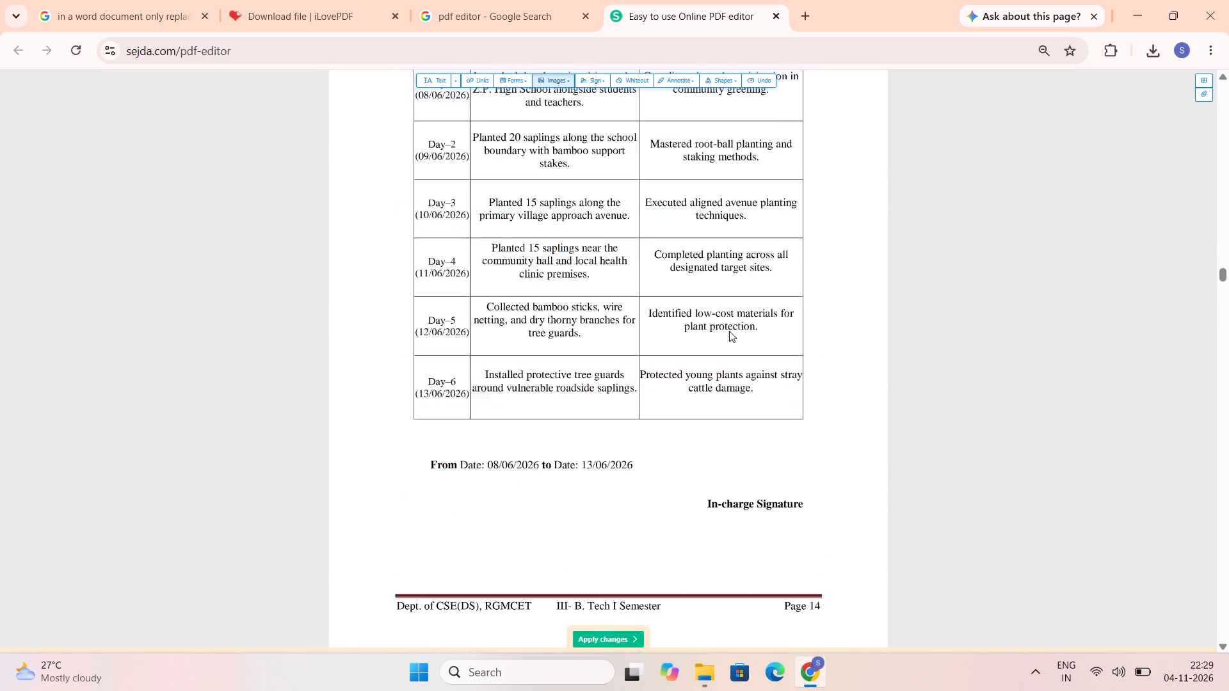
scroll(729, 331, down, 1)
scroll(669, 314, up, 7)
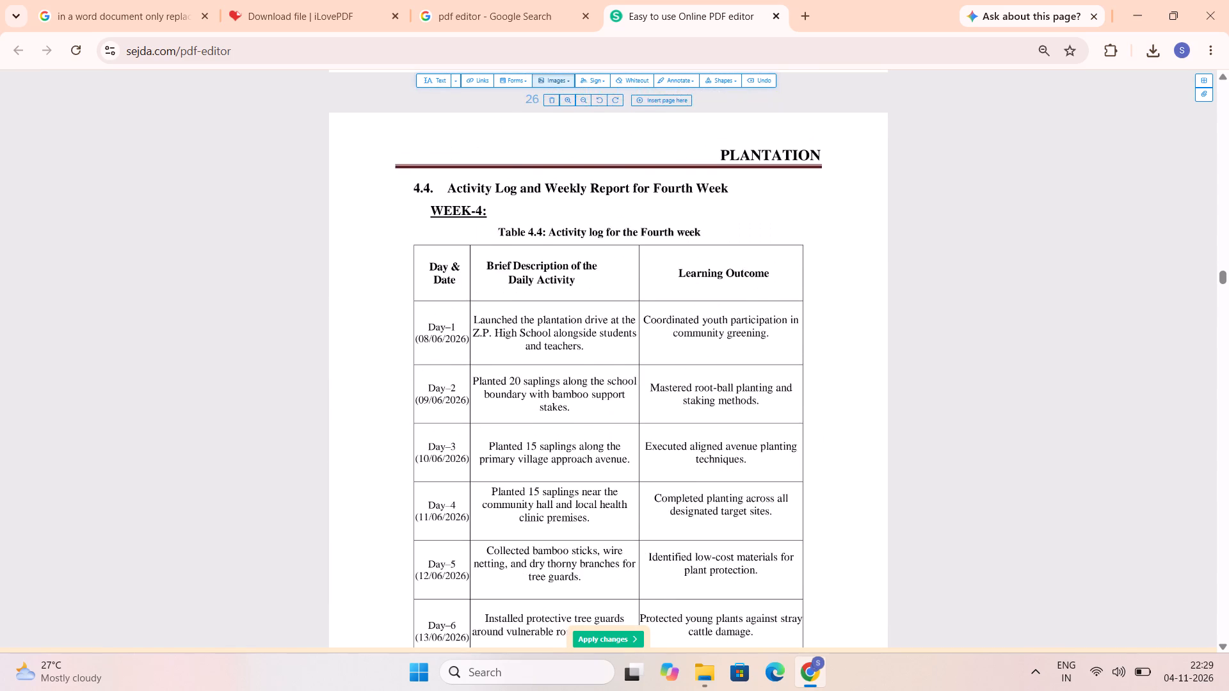
scroll(669, 314, up, 2)
click(550, 208)
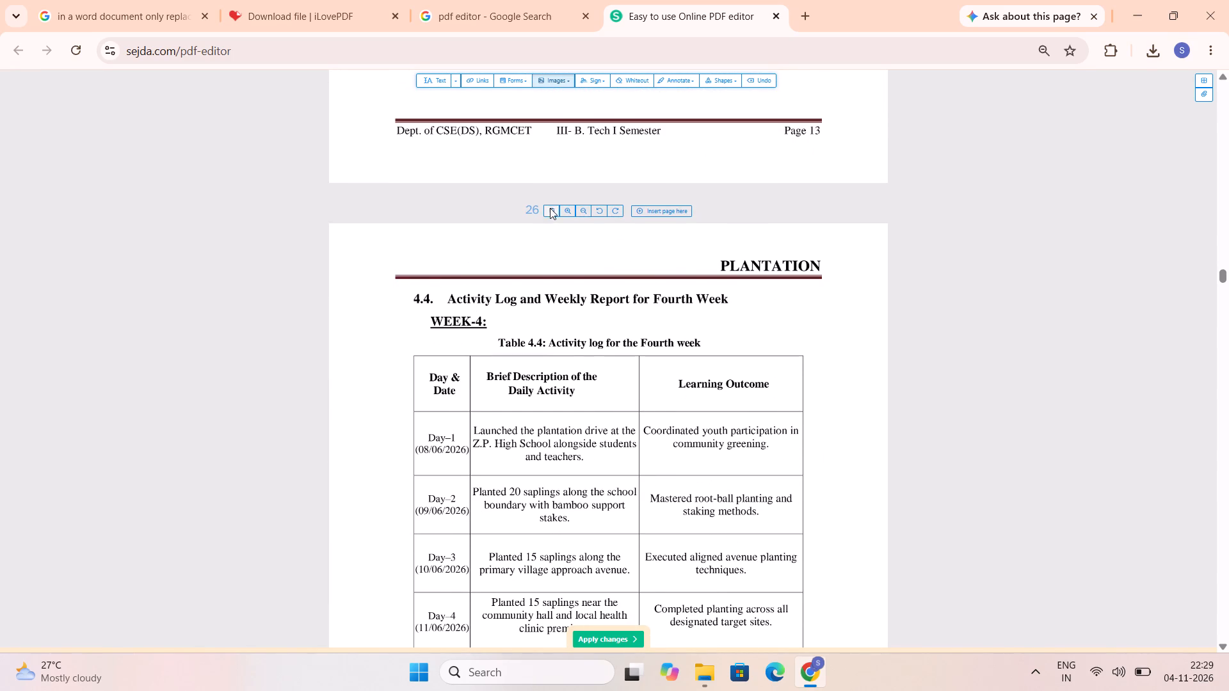
click(650, 214)
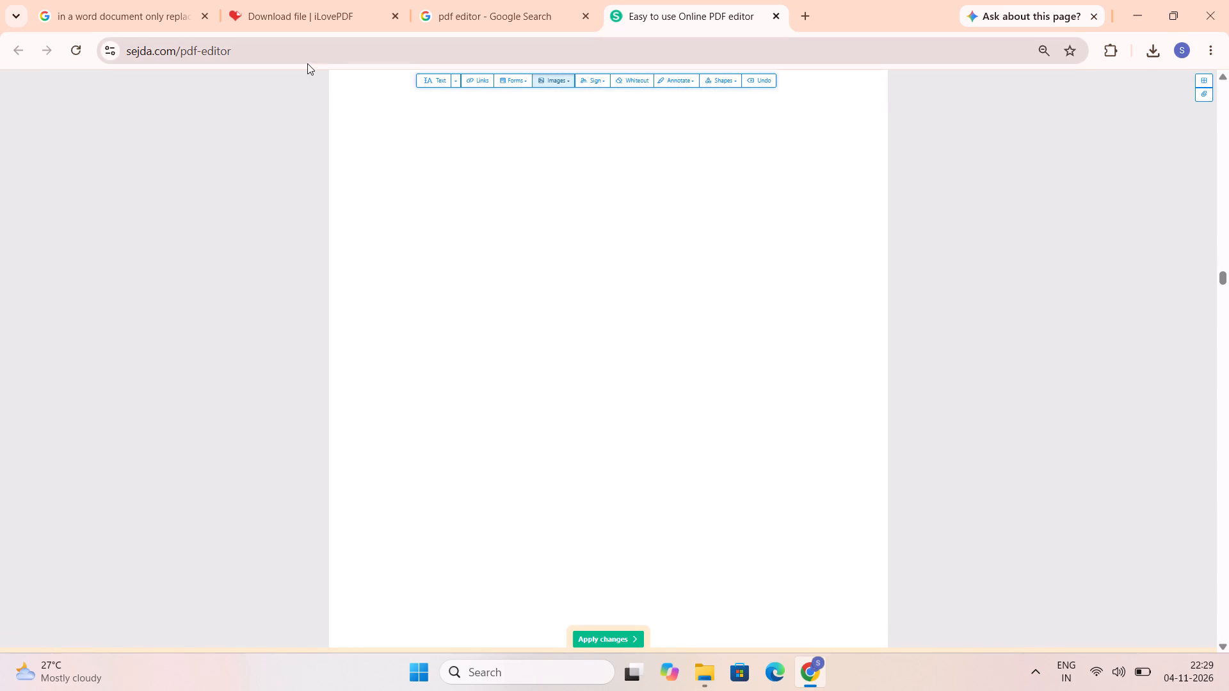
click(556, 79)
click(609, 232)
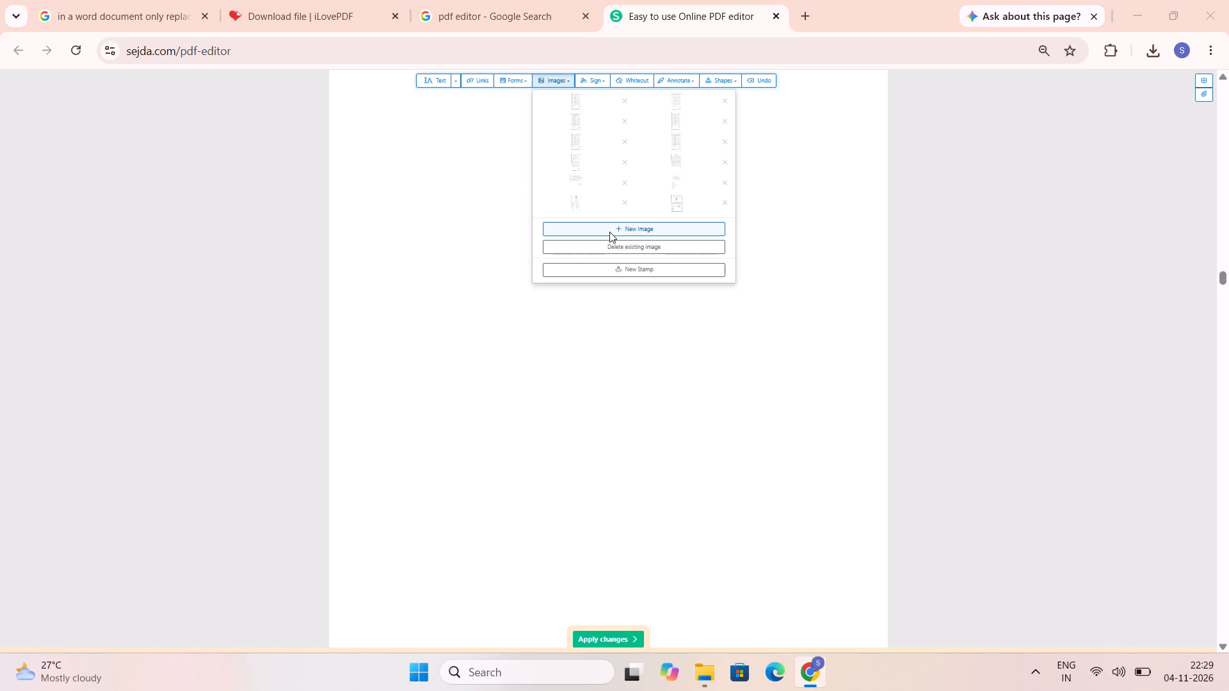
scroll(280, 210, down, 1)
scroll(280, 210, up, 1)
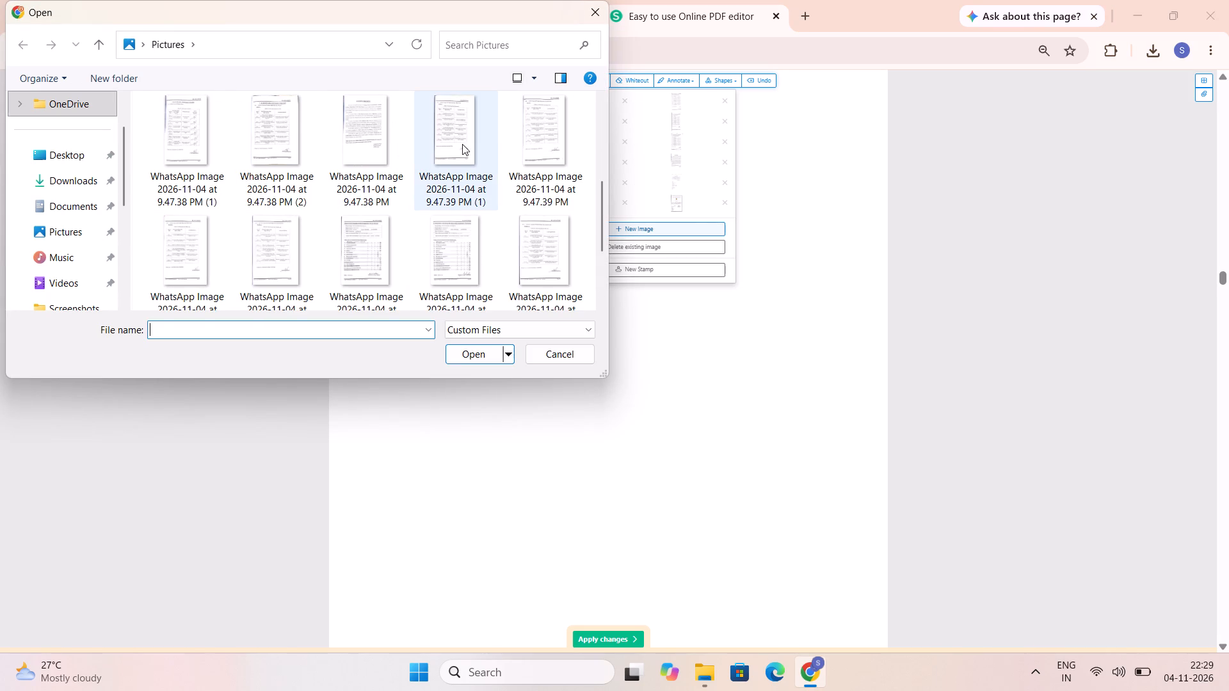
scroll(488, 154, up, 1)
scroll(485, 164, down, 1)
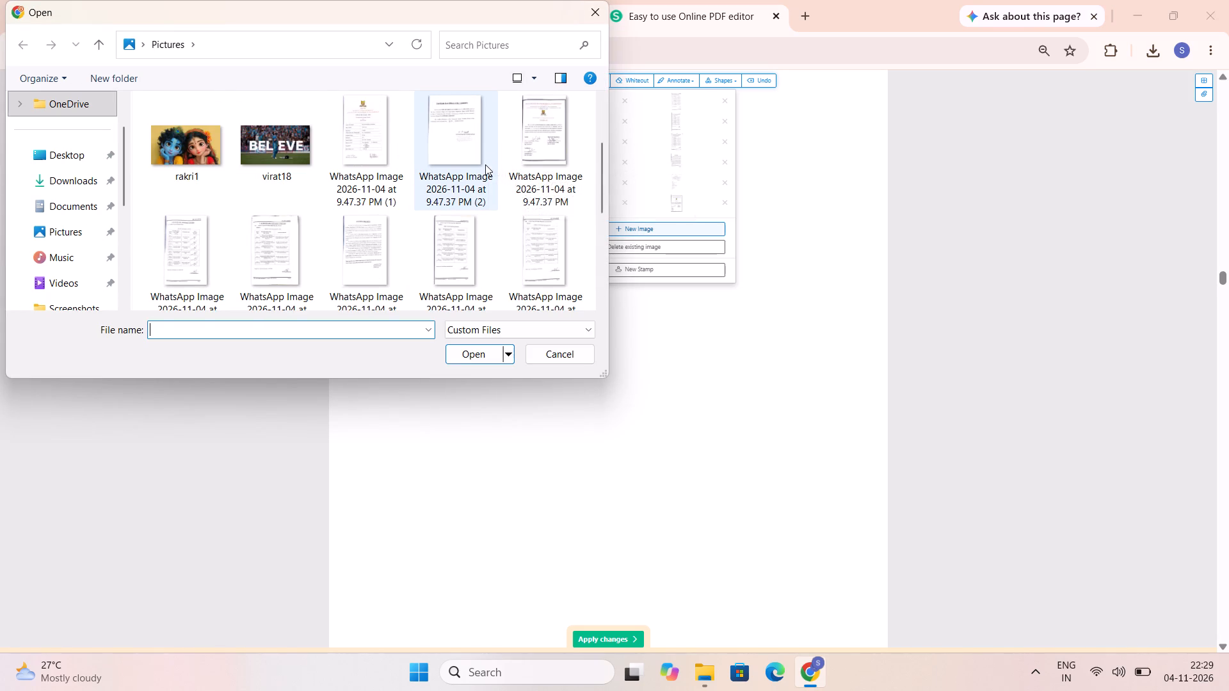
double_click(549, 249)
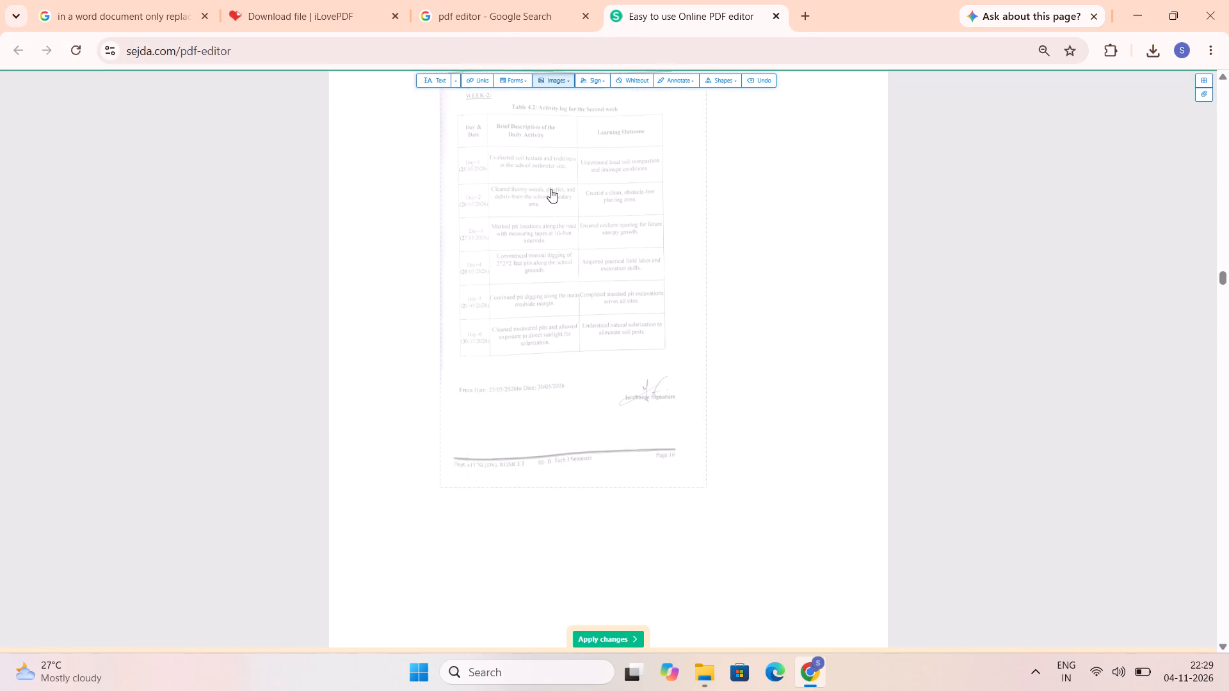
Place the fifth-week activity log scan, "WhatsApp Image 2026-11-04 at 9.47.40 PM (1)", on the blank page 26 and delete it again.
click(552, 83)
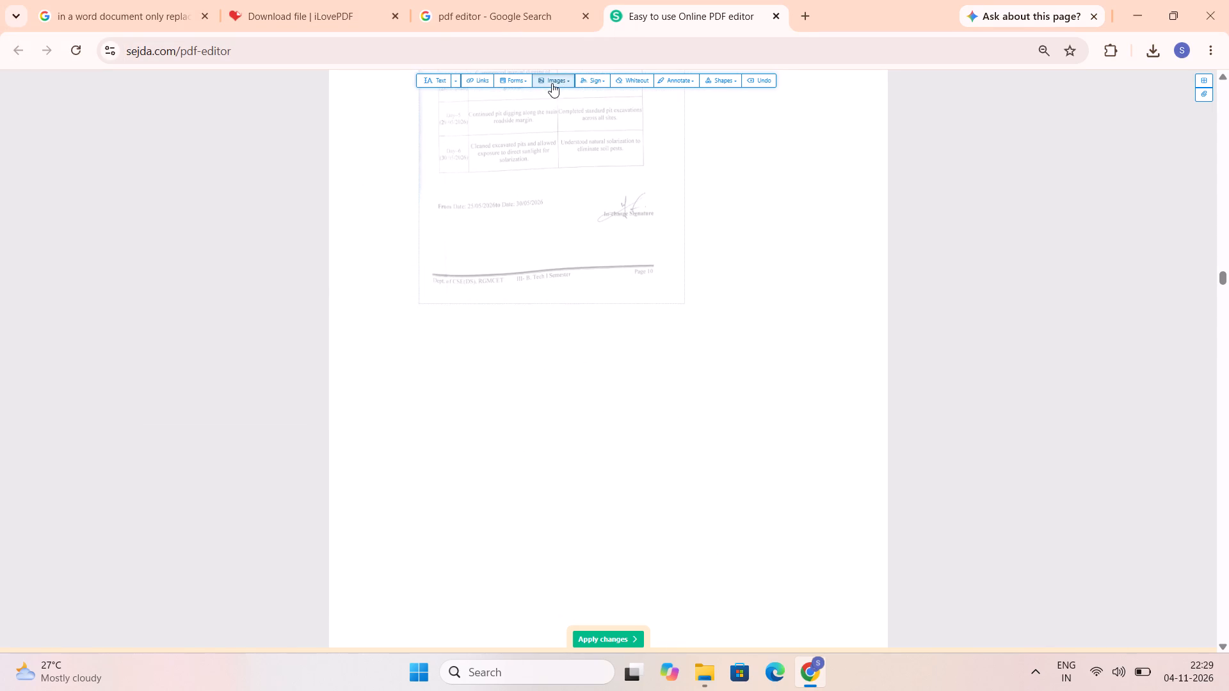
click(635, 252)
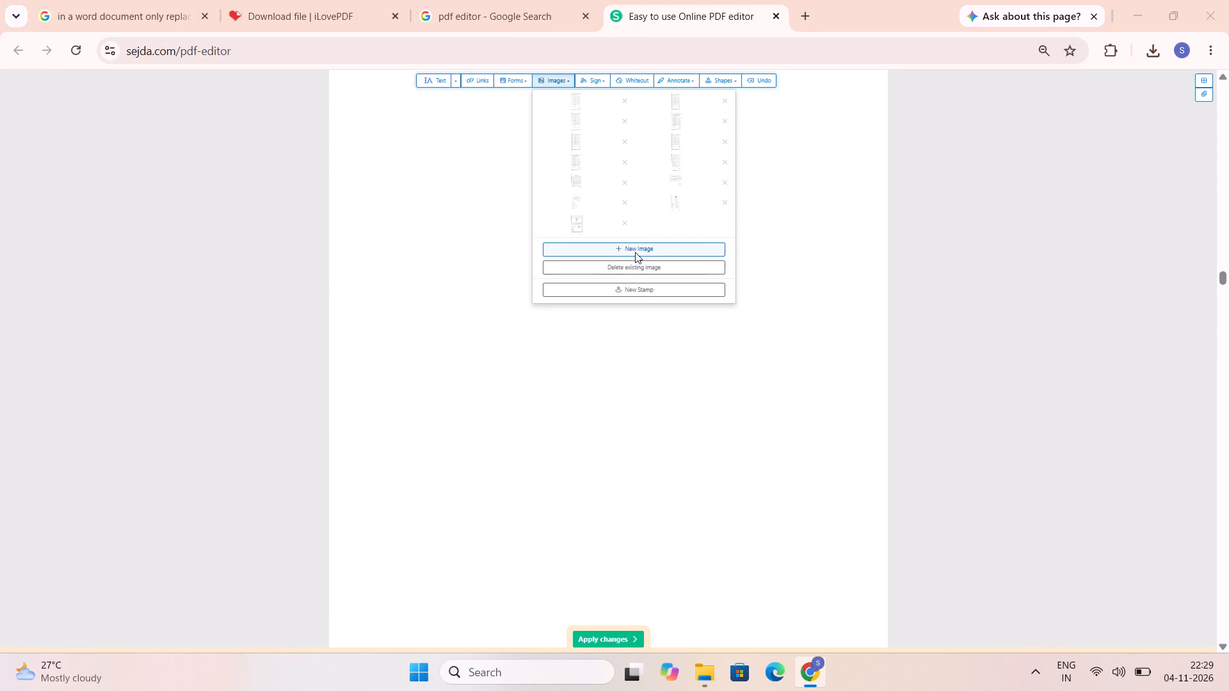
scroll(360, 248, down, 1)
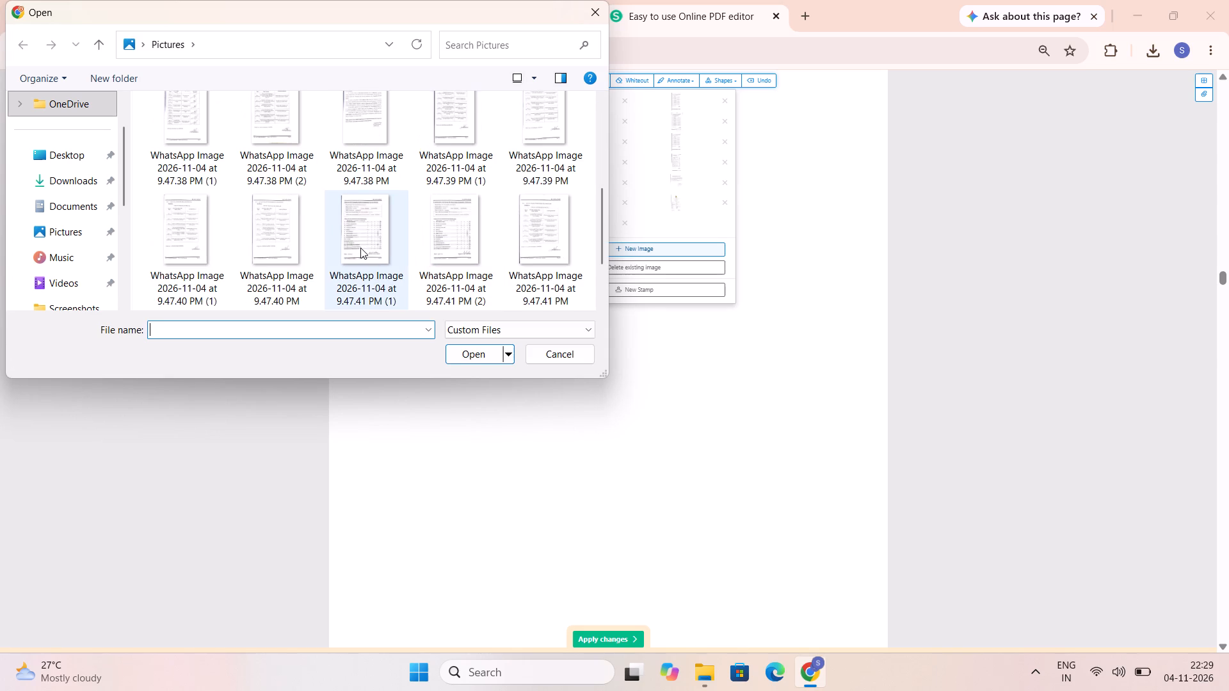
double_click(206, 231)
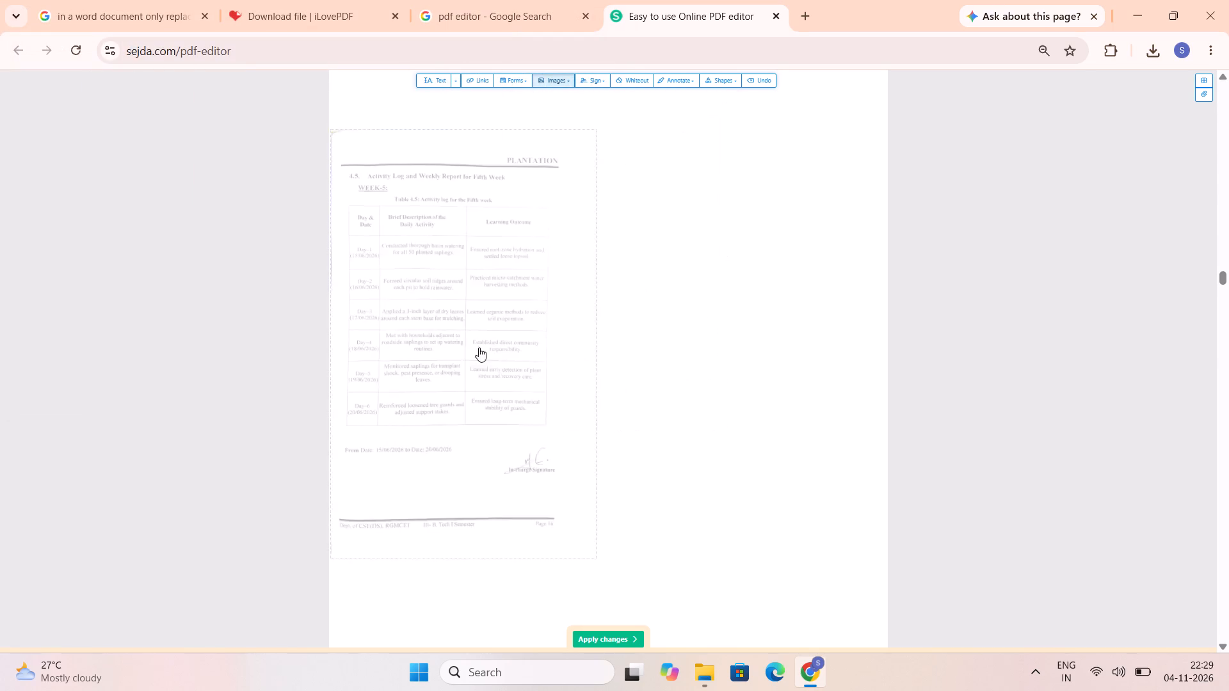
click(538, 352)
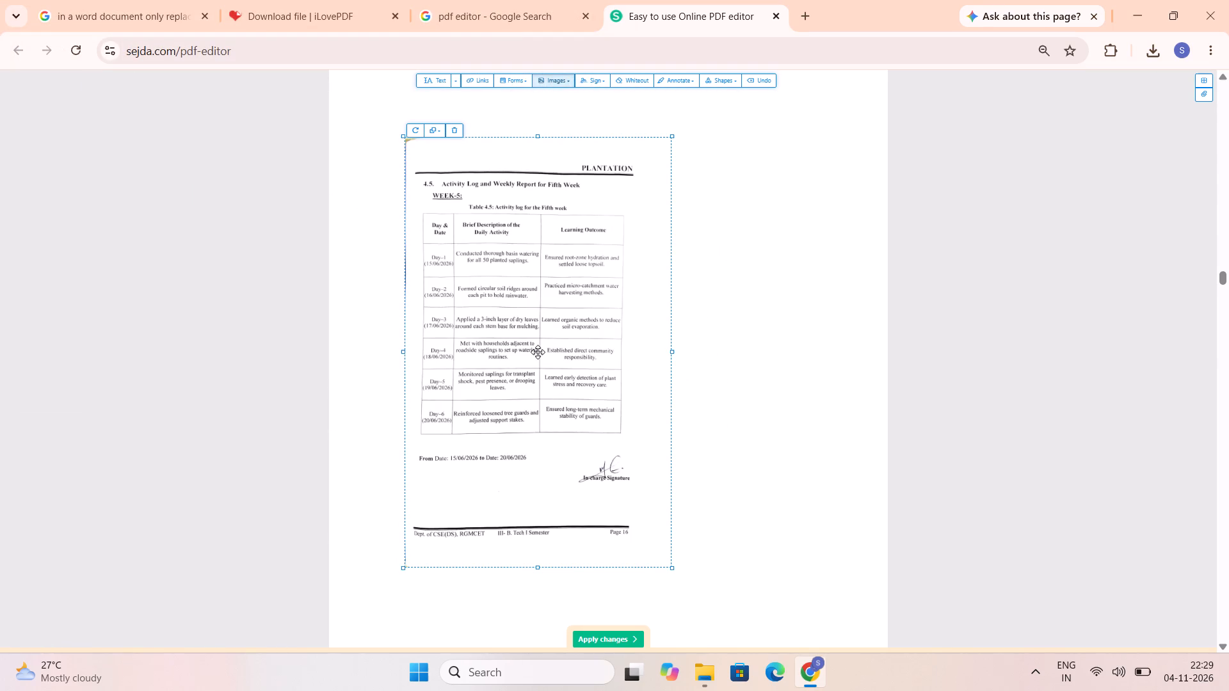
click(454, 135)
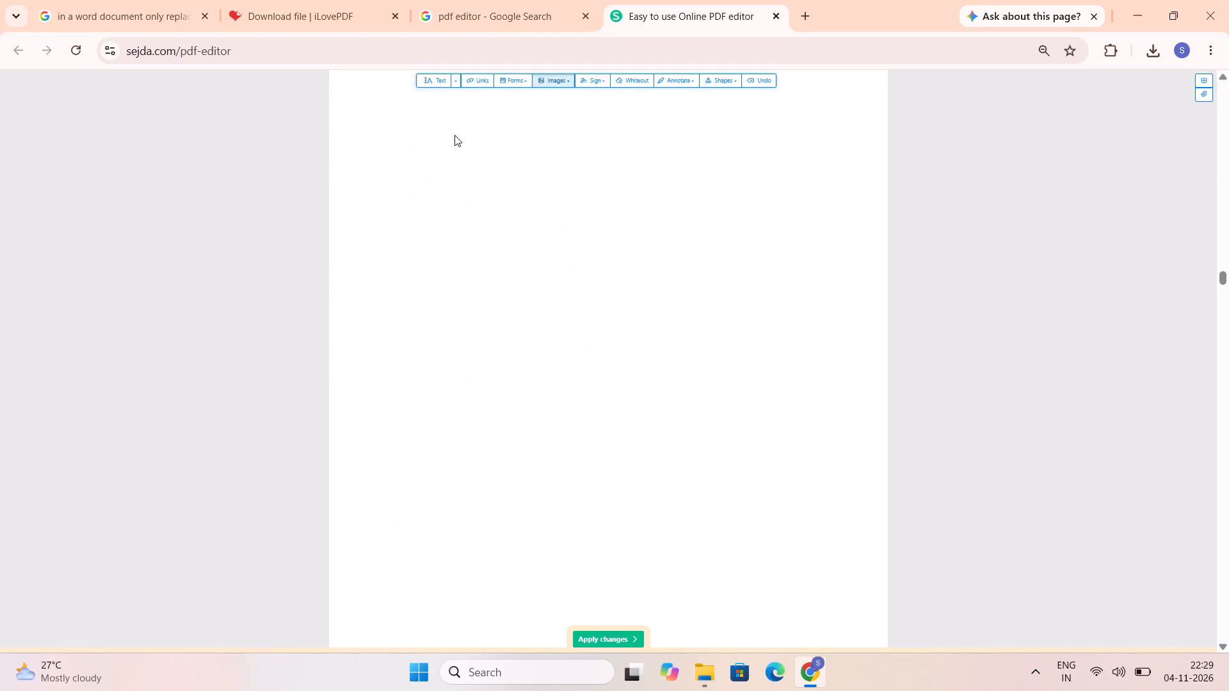
Place the scanned signed fourth-week activity log, "WhatsApp Image 2026-11-04 at 9.47.40 PM", on the blank page 26.
click(543, 79)
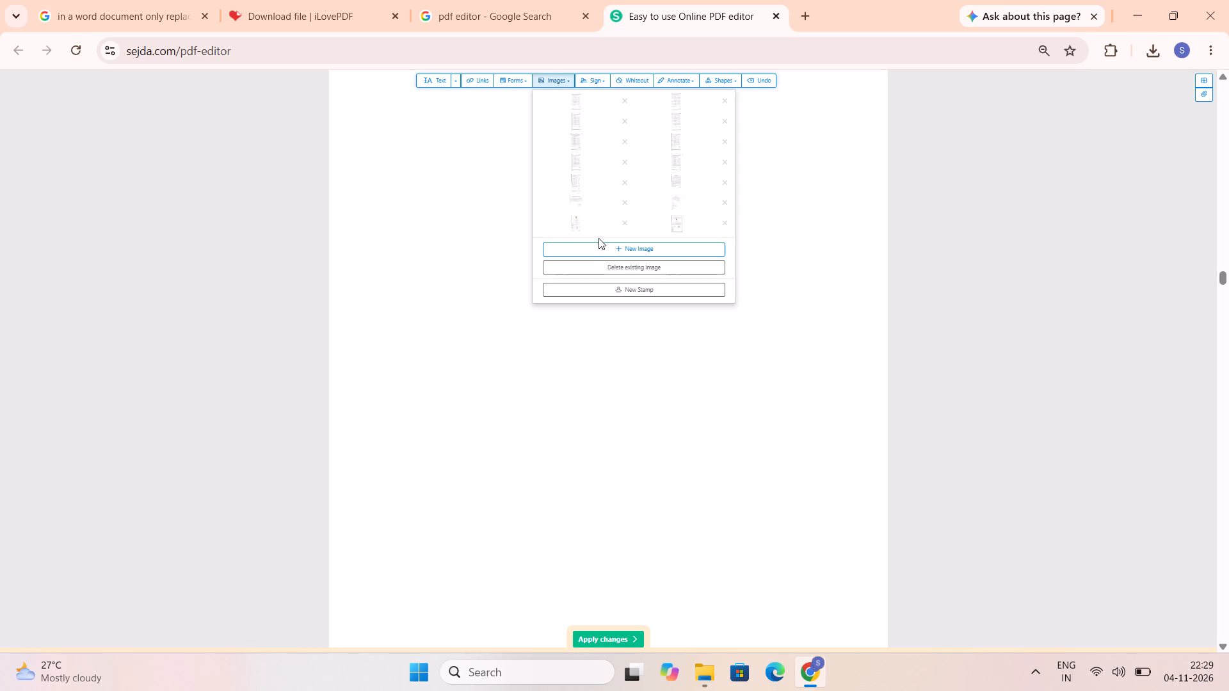
click(610, 252)
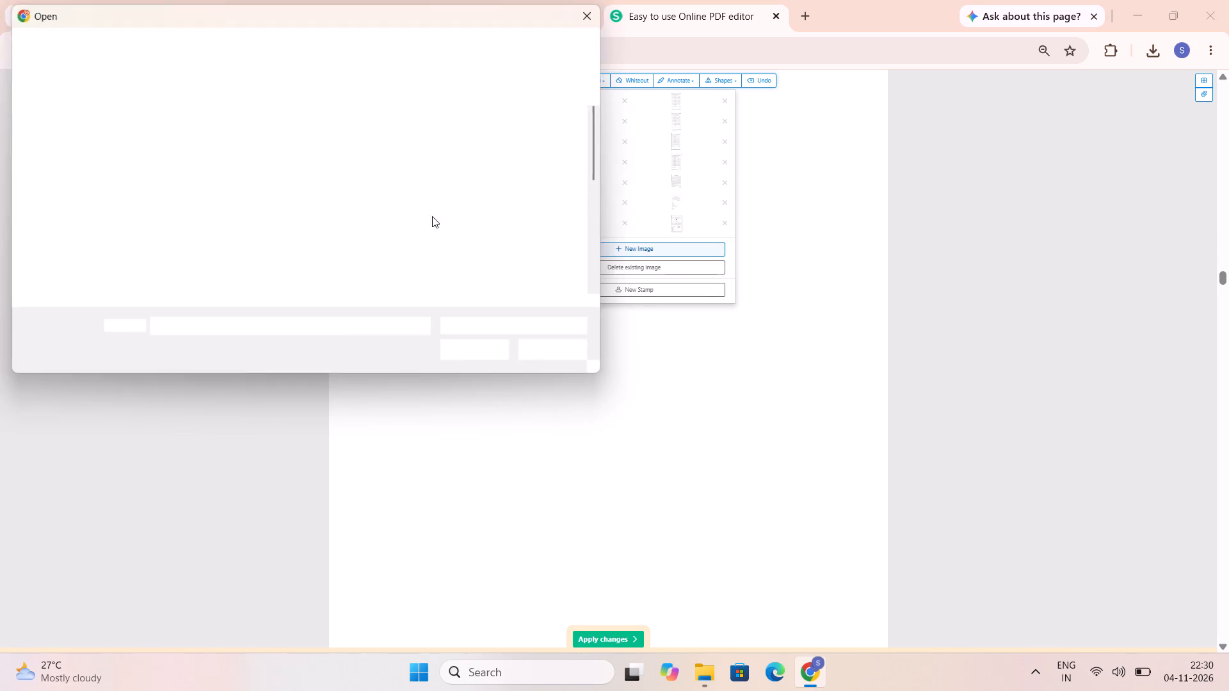
scroll(358, 218, down, 1)
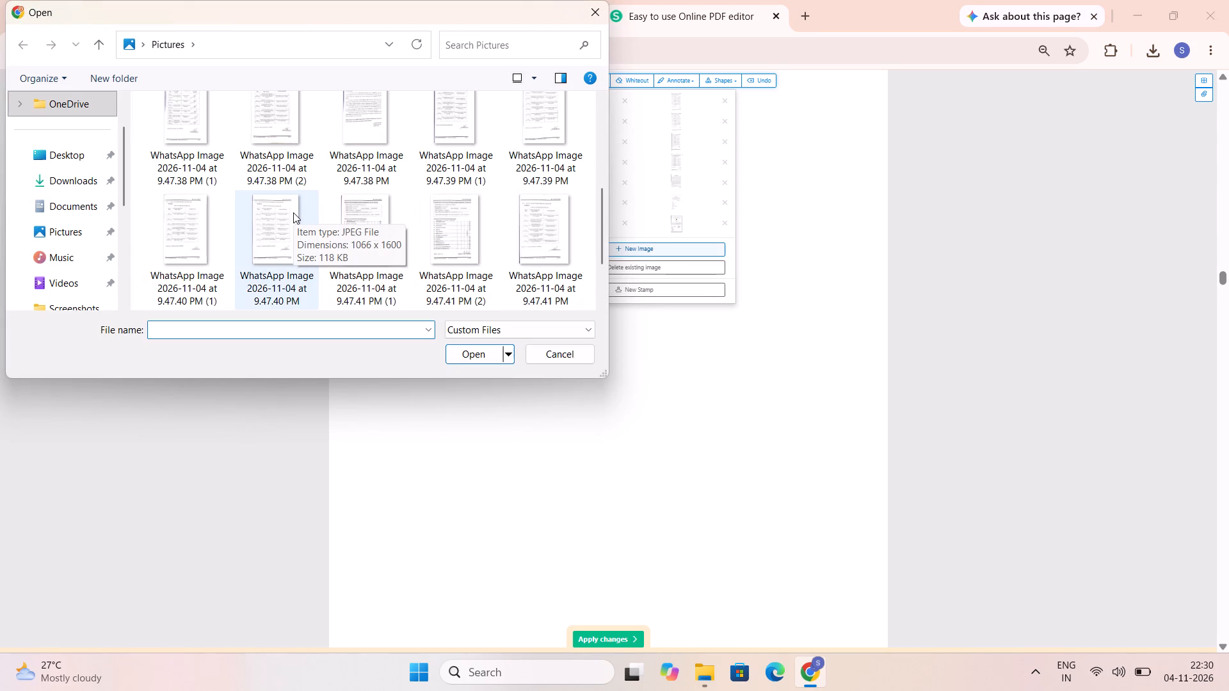
double_click(278, 203)
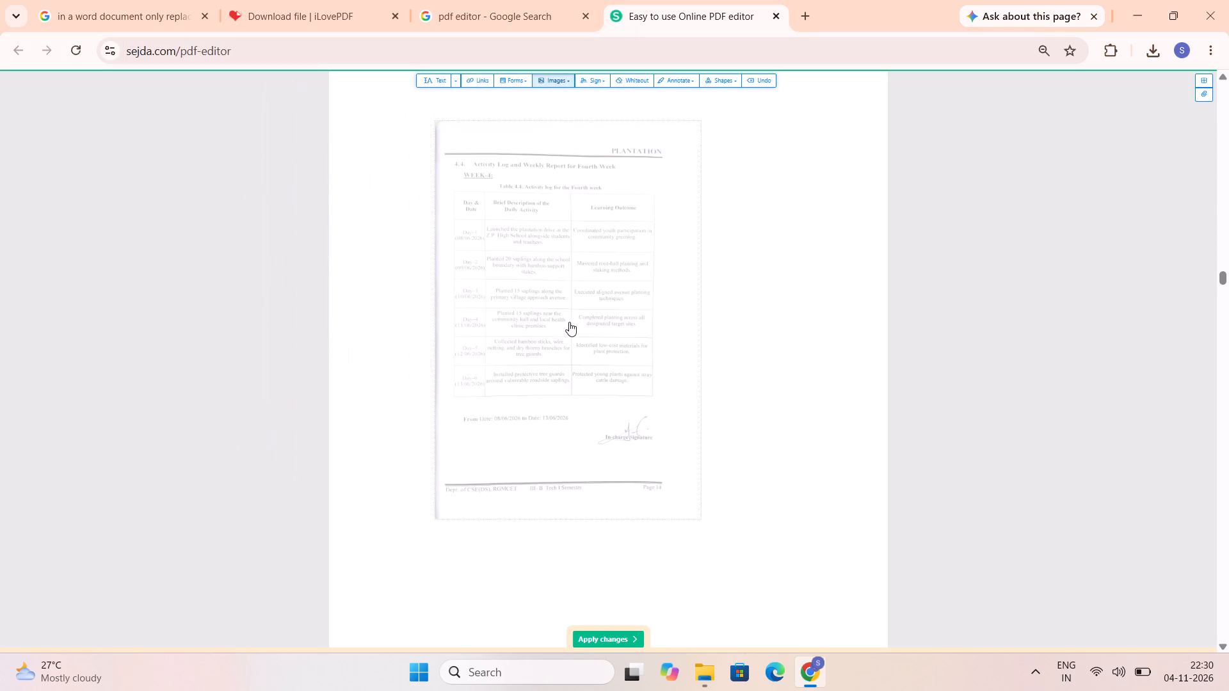
click(569, 322)
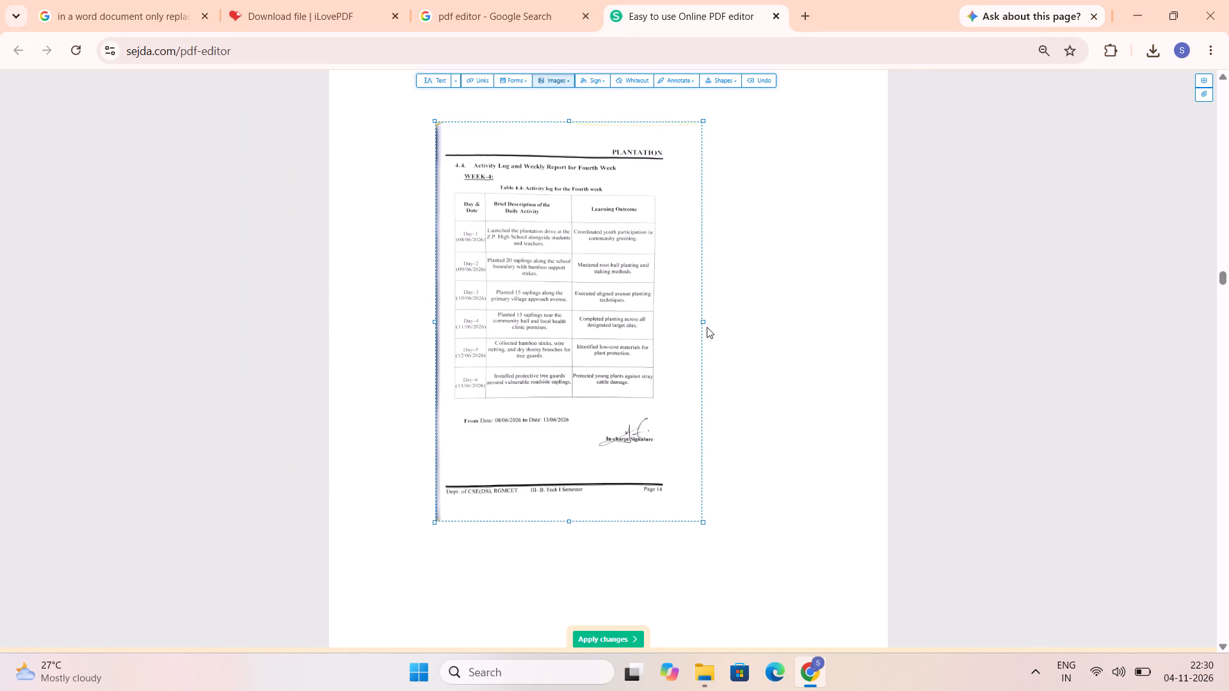
Enlarge the signed fourth-week activity log image on page 26 towards both side margins and the bottom of the page.
drag(702, 320, 802, 326)
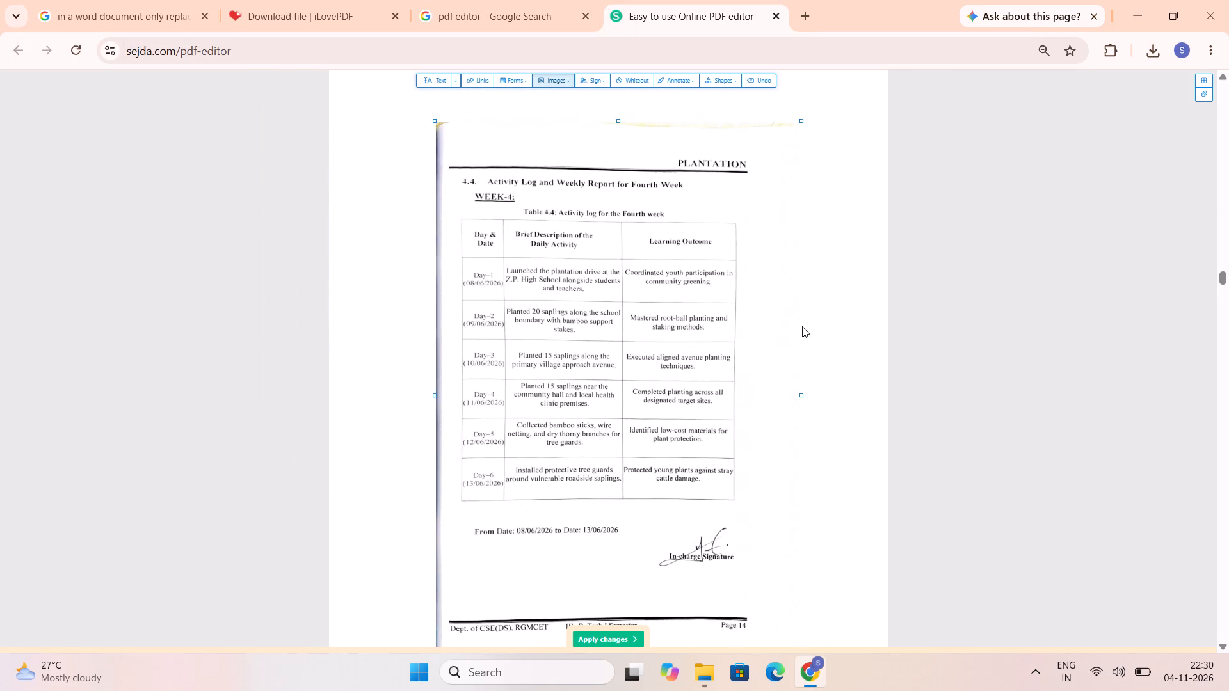
scroll(727, 378, down, 3)
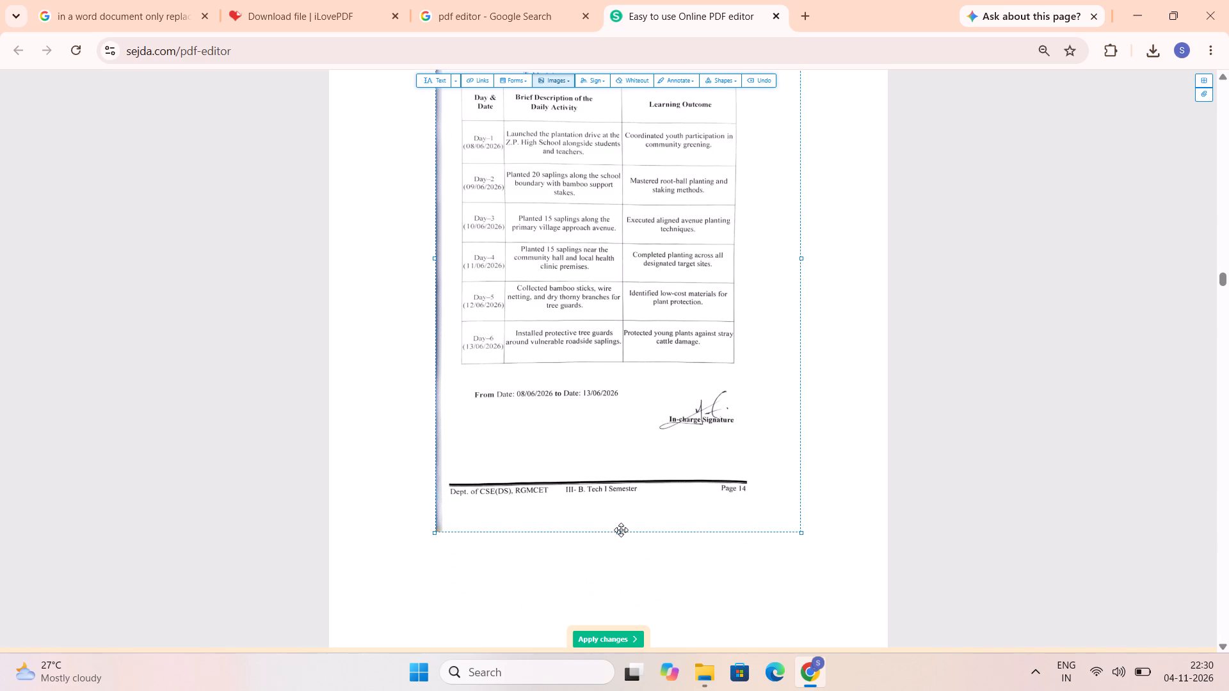
drag(618, 530, 623, 562)
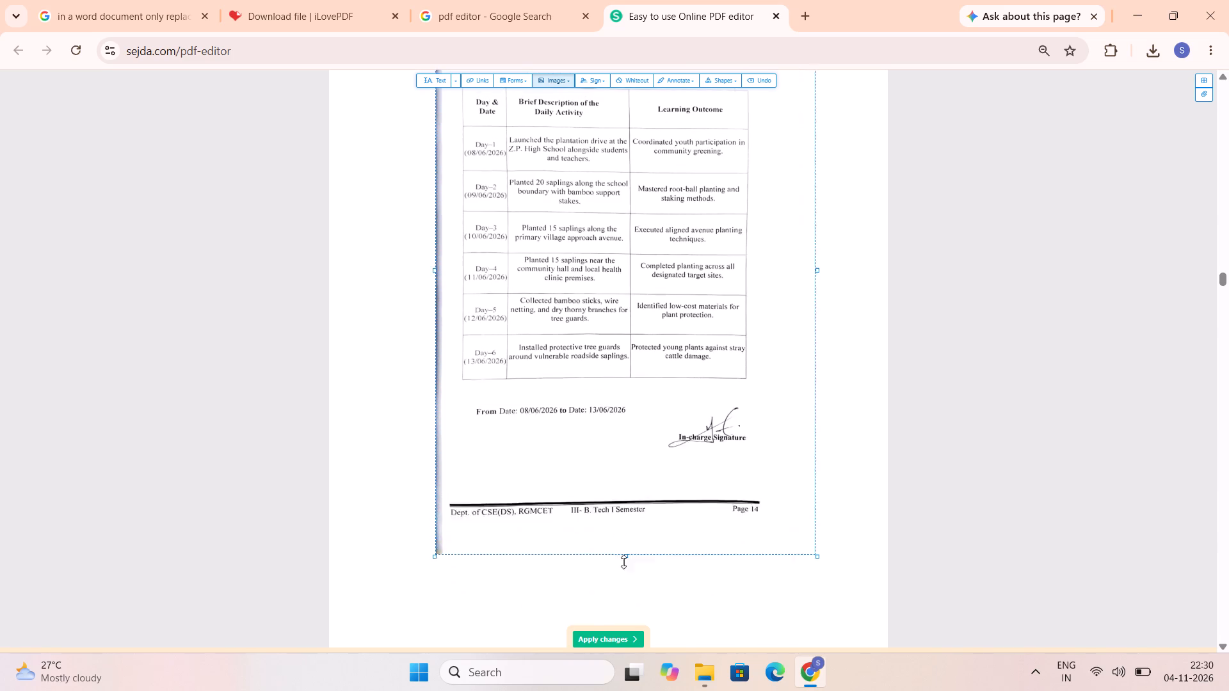
drag(623, 562, 624, 570)
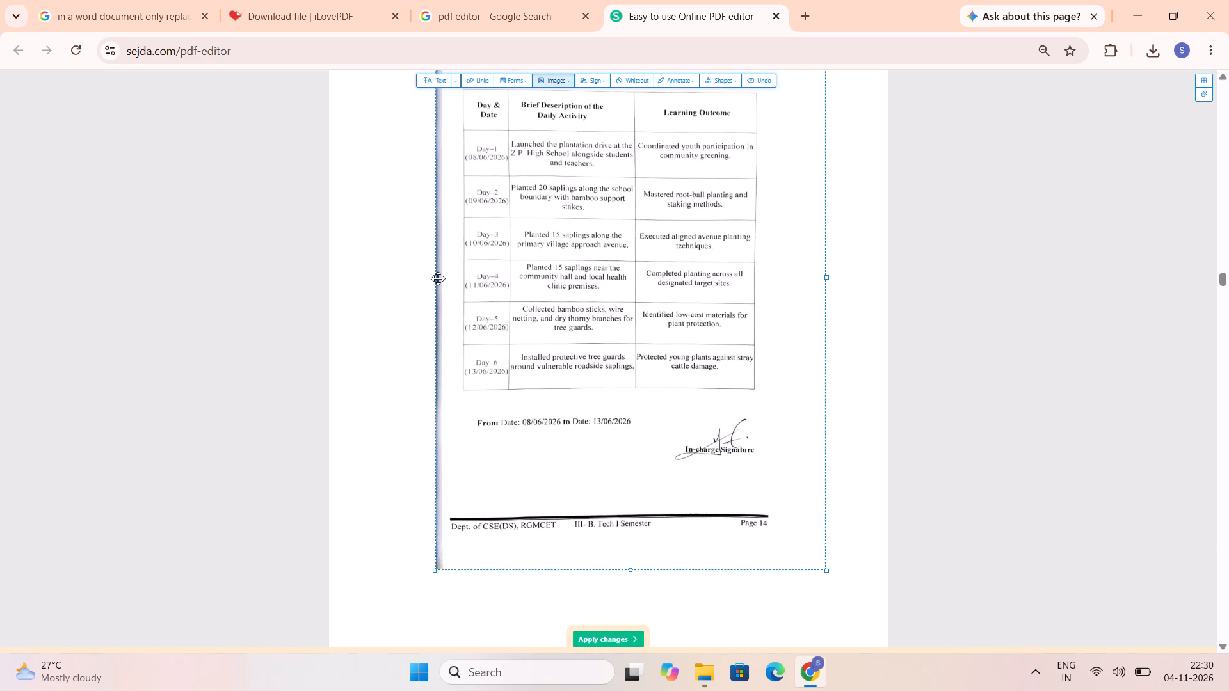
drag(436, 278, 396, 297)
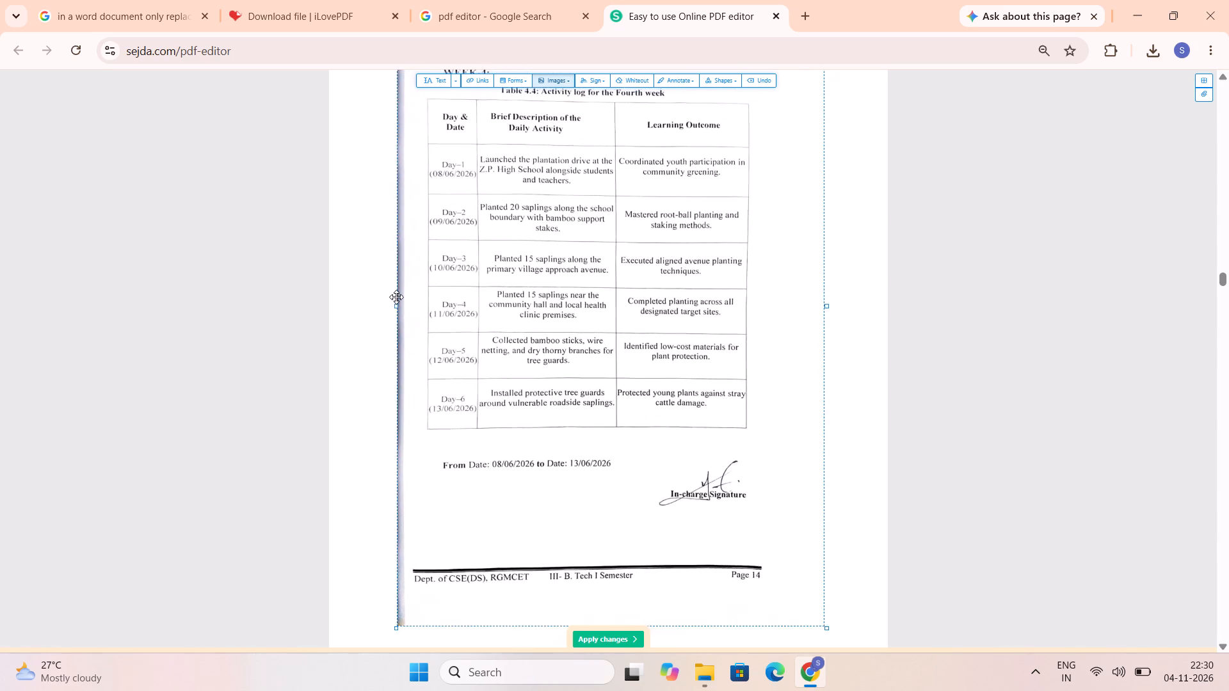
Widen the signed fourth-week activity log image on page 26 towards both side margins and move it up to centre it on the page.
drag(396, 297, 380, 321)
scroll(449, 318, up, 3)
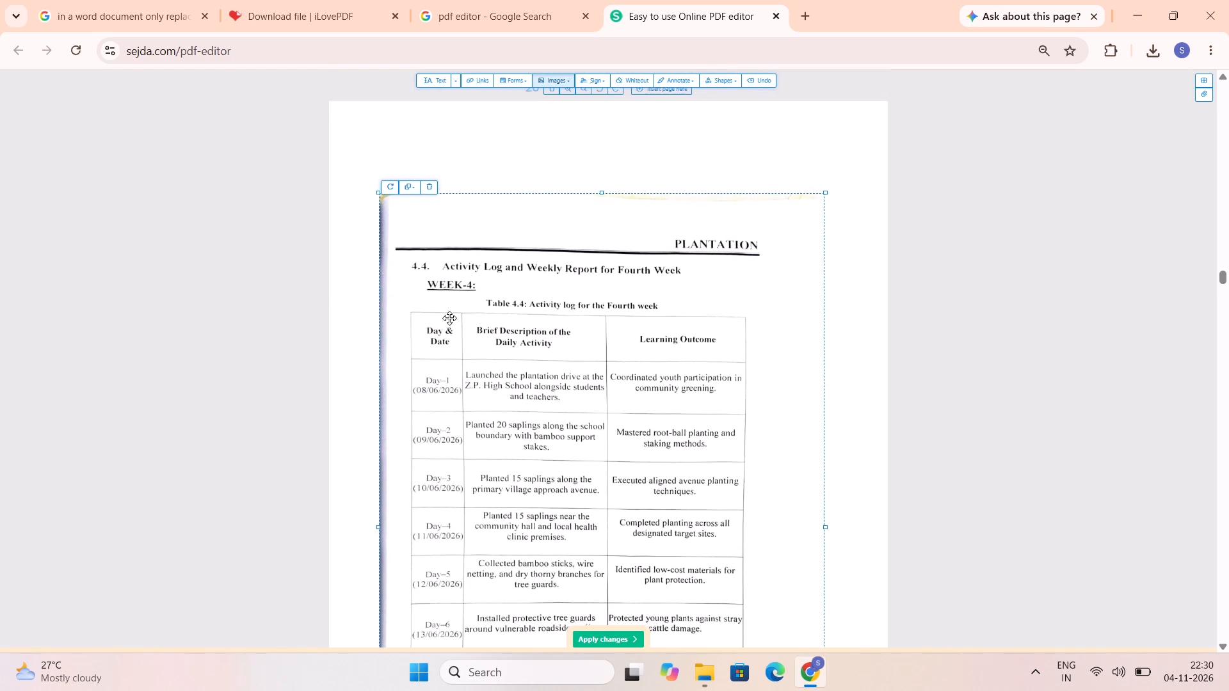
drag(479, 324, 485, 260)
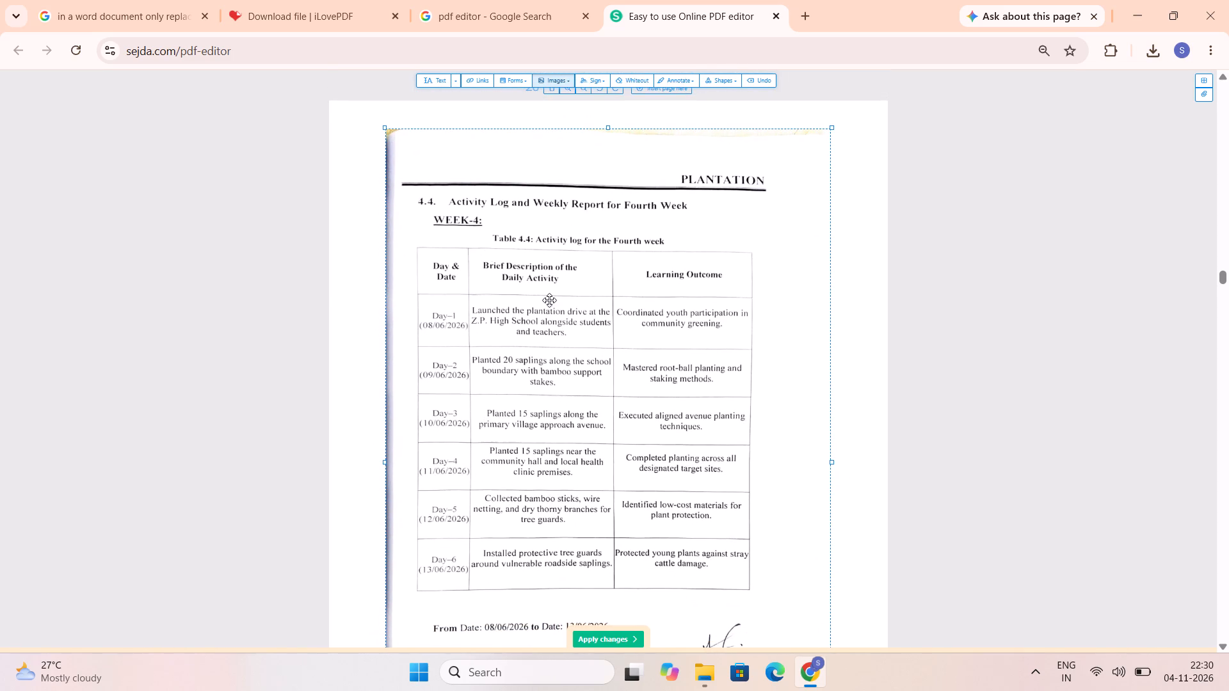
scroll(549, 300, down, 5)
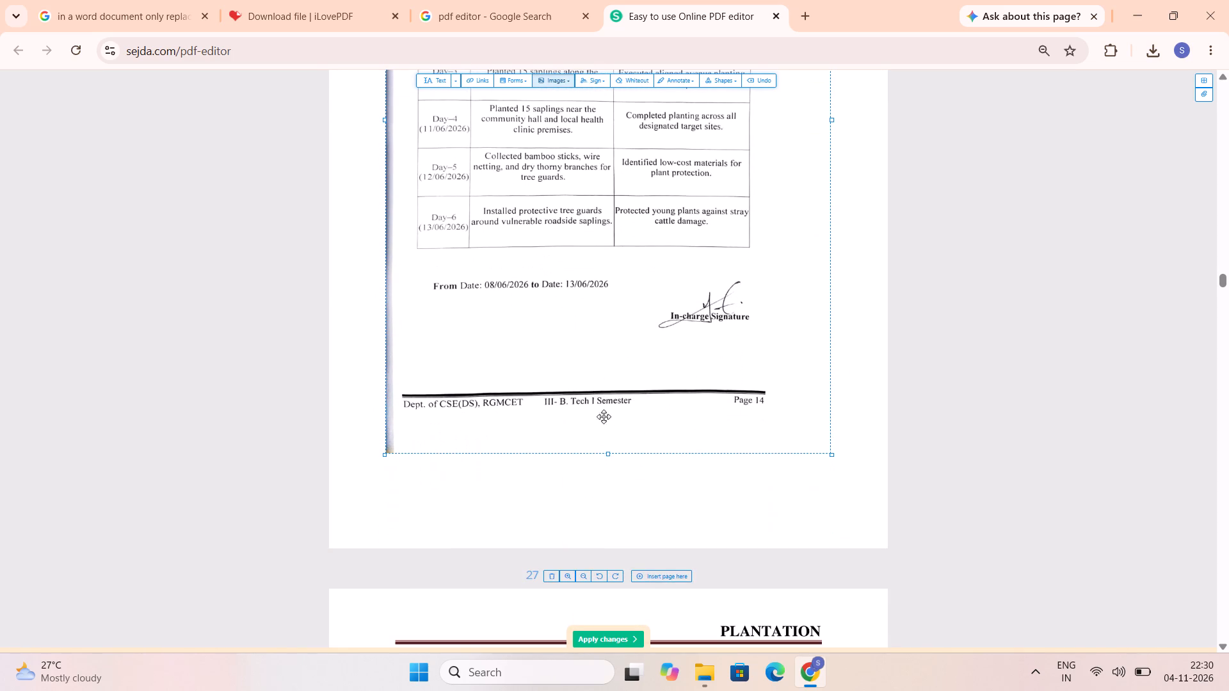
scroll(577, 332, up, 2)
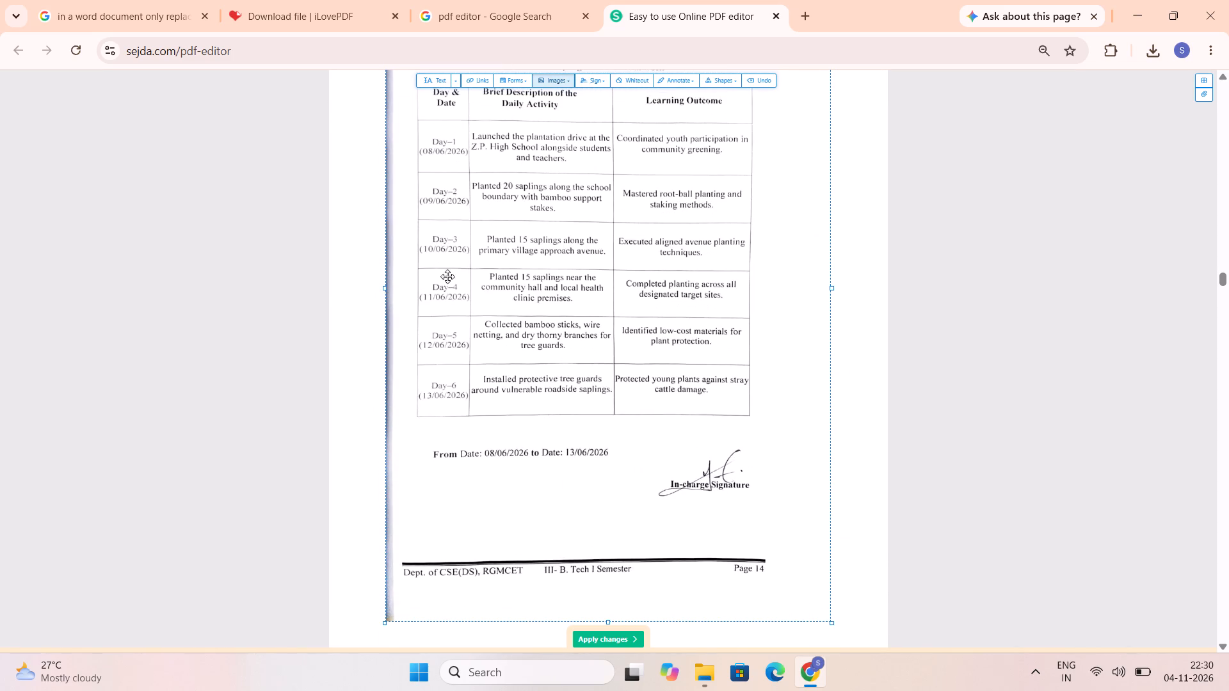
drag(384, 288, 382, 288)
drag(382, 288, 374, 288)
scroll(607, 358, down, 1)
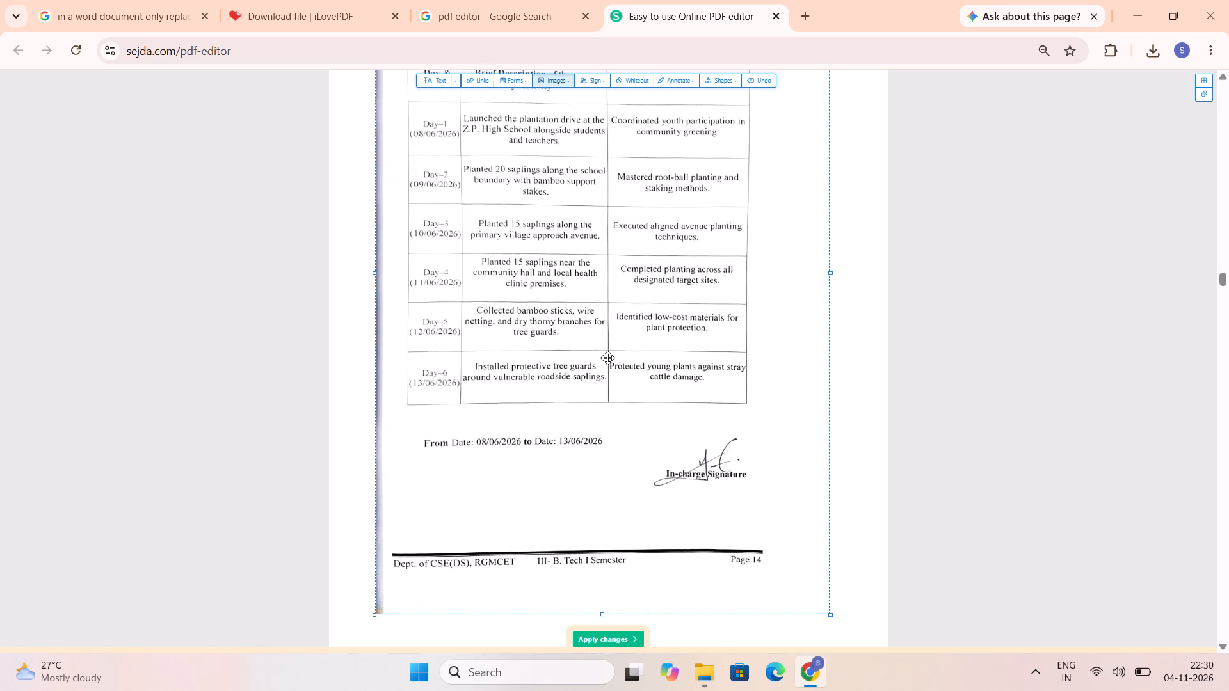
scroll(607, 358, down, 1)
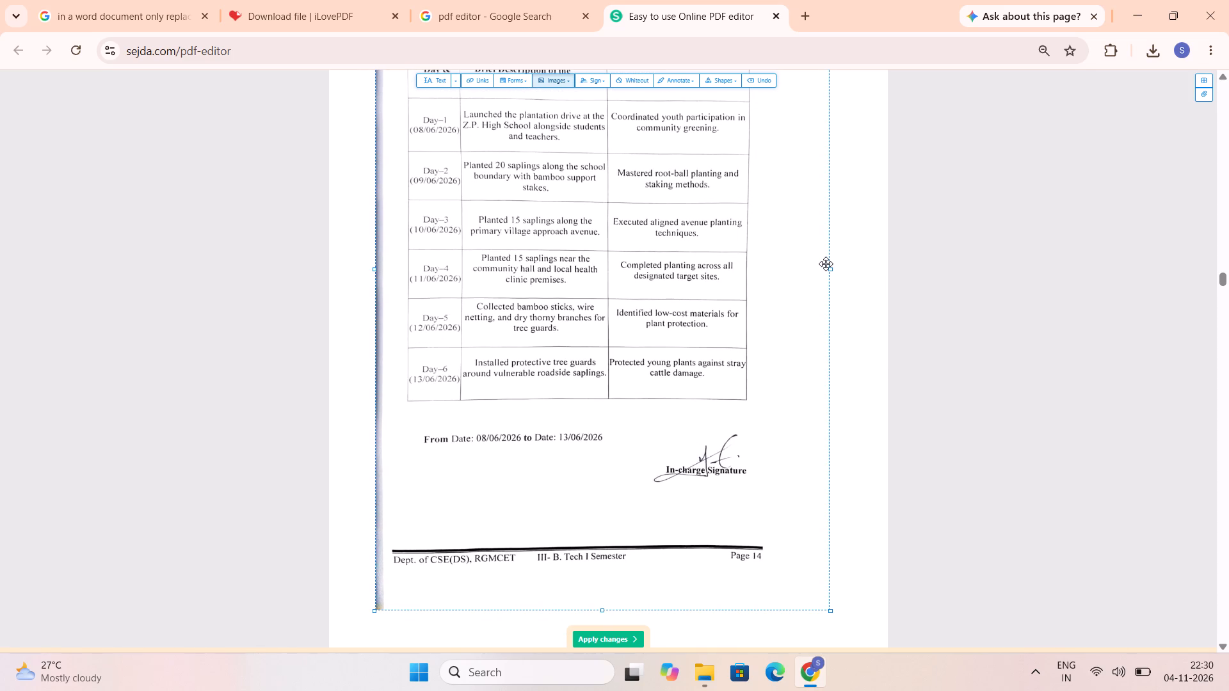
drag(830, 268, 848, 268)
scroll(806, 279, up, 1)
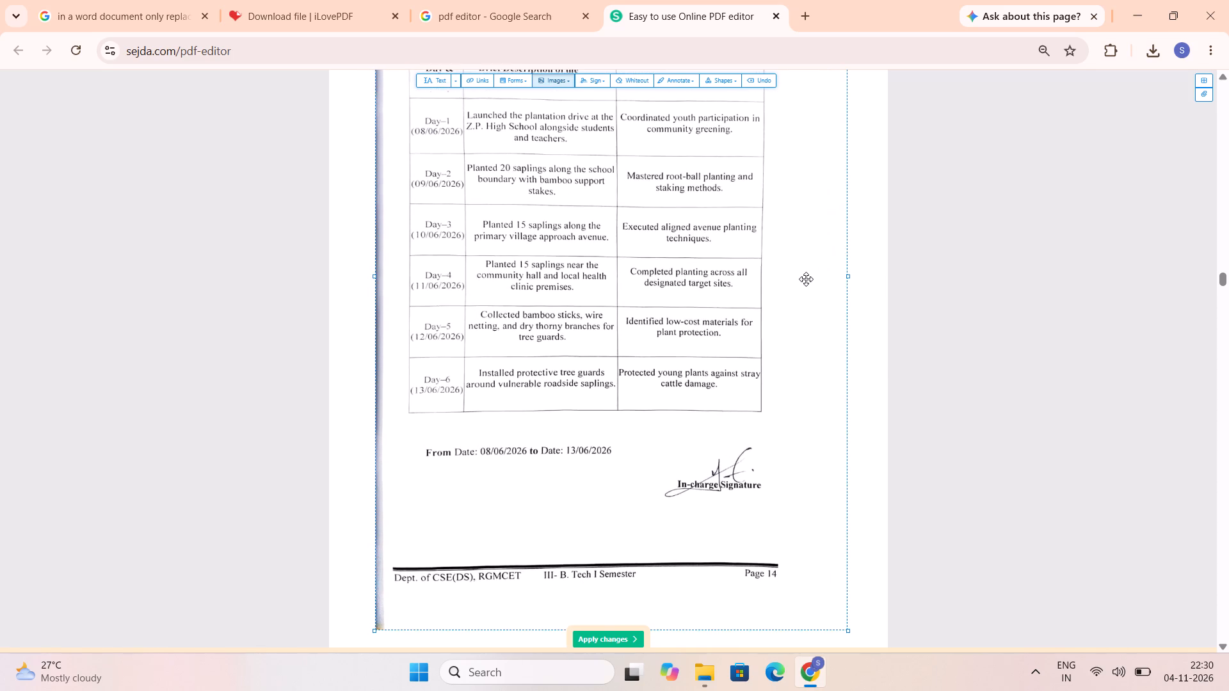
Delete page 28 with the unsigned fifth-week activity log and insert a blank page in its place.
scroll(806, 279, up, 1)
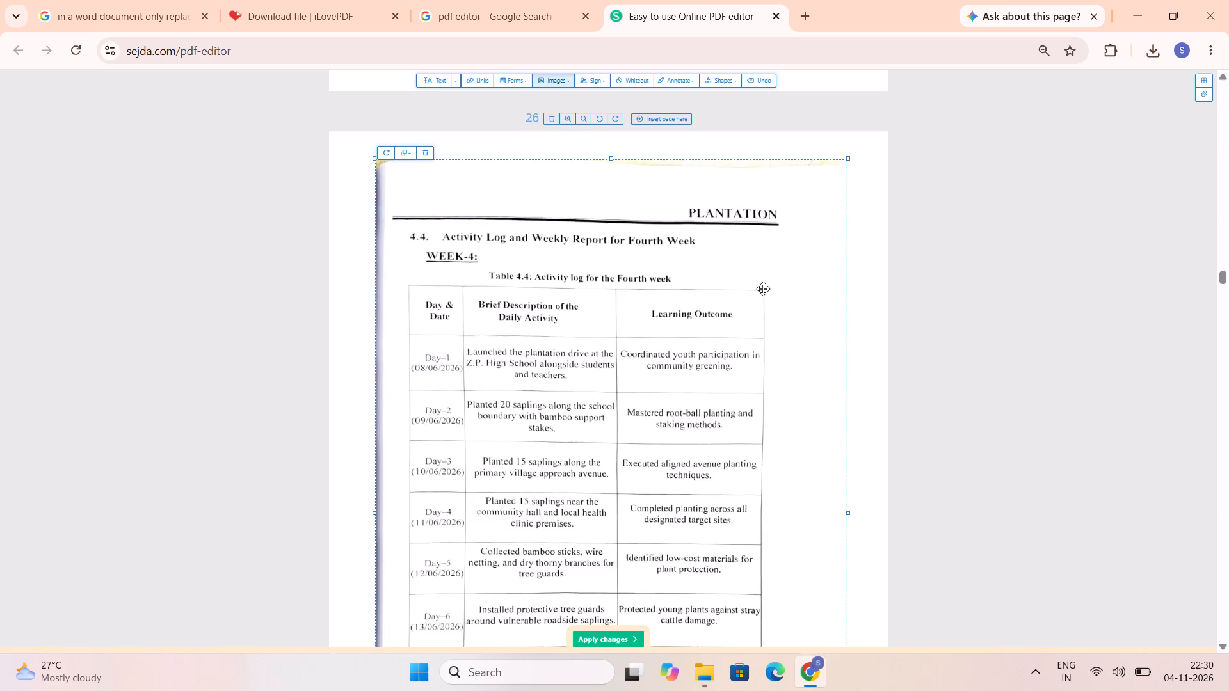
scroll(763, 289, down, 14)
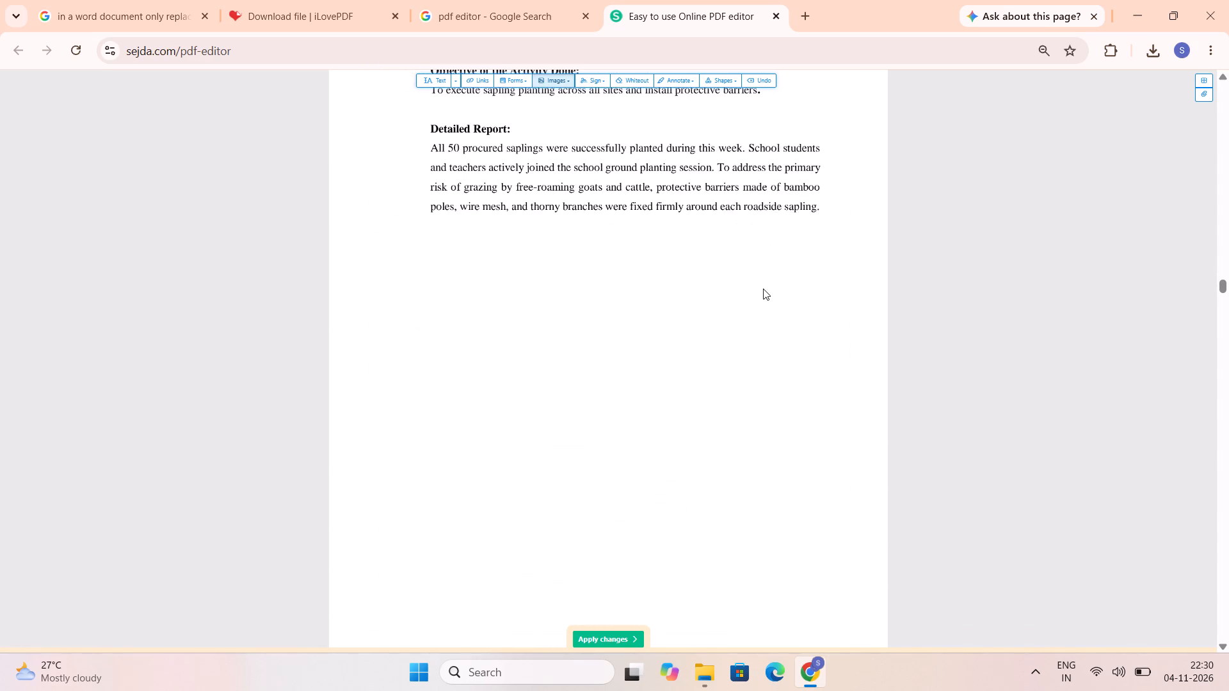
scroll(763, 289, down, 5)
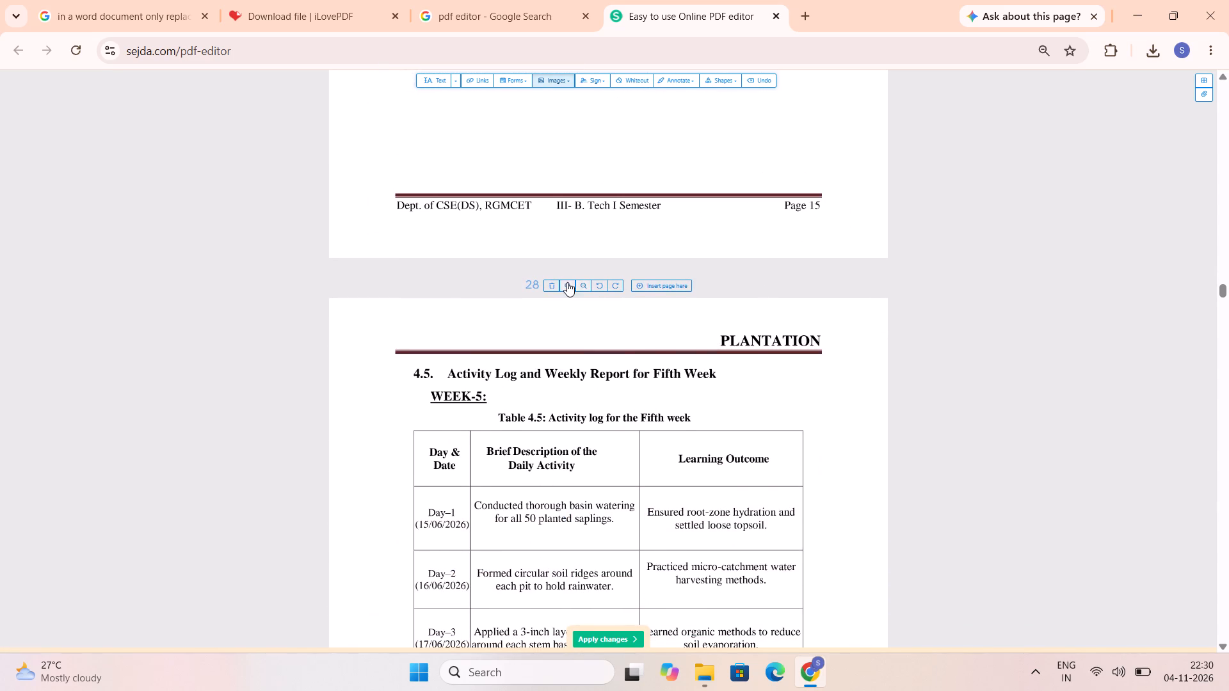
click(557, 287)
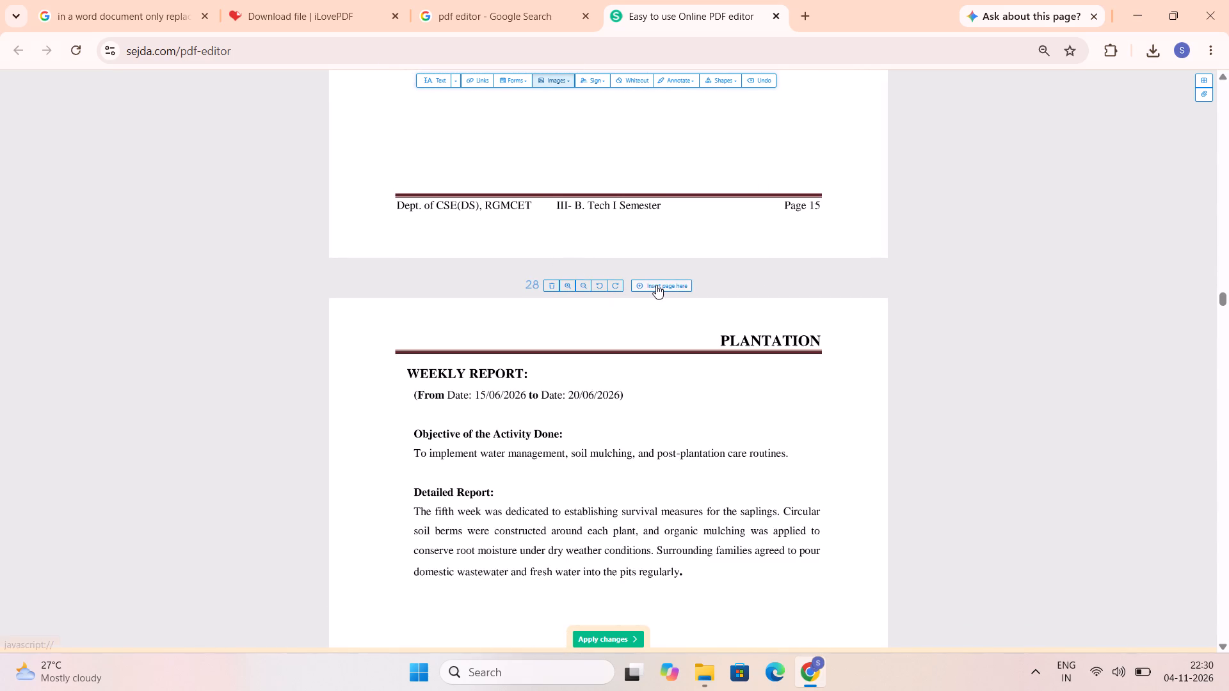
click(656, 285)
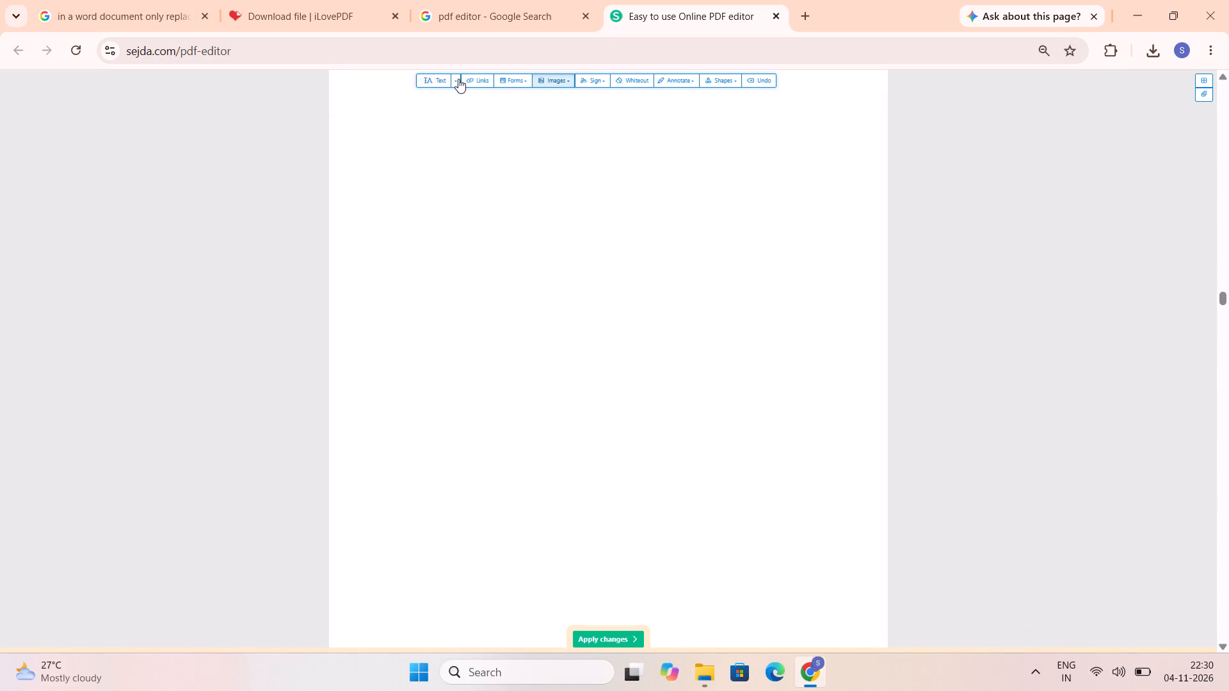
Place the scanned signed fifth-week activity log, "WhatsApp Image 2026-11-04 at 9.47.40 PM (1)", on the blank page 28.
click(558, 83)
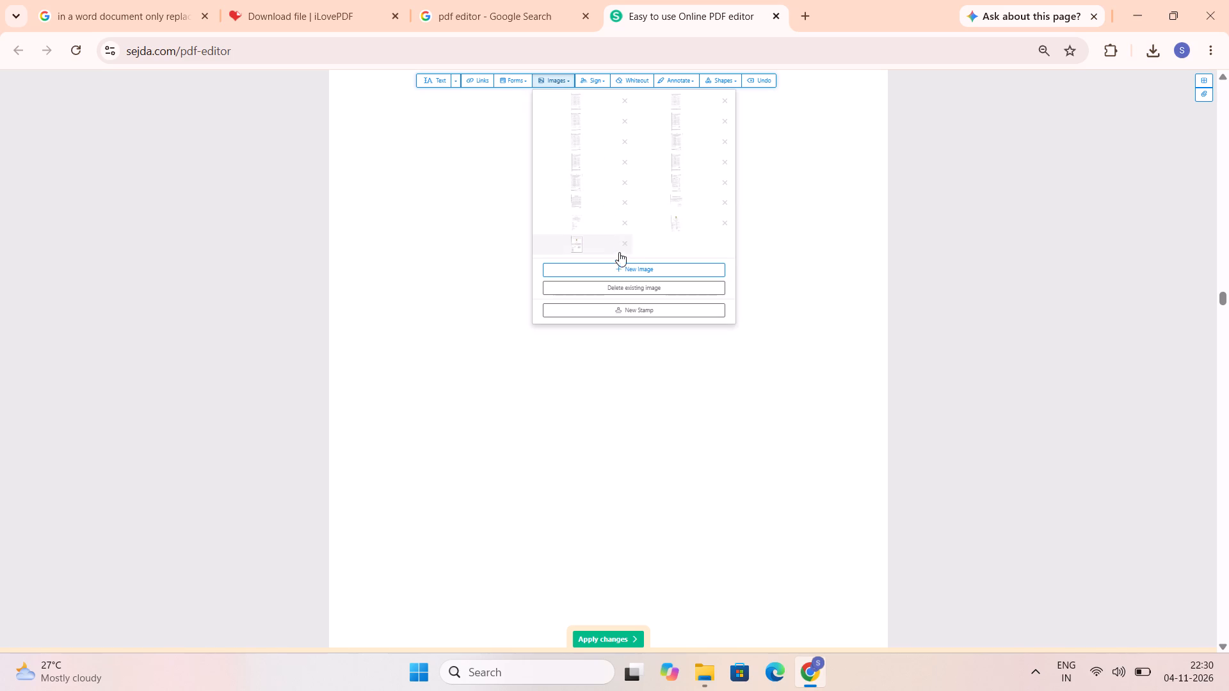
click(613, 266)
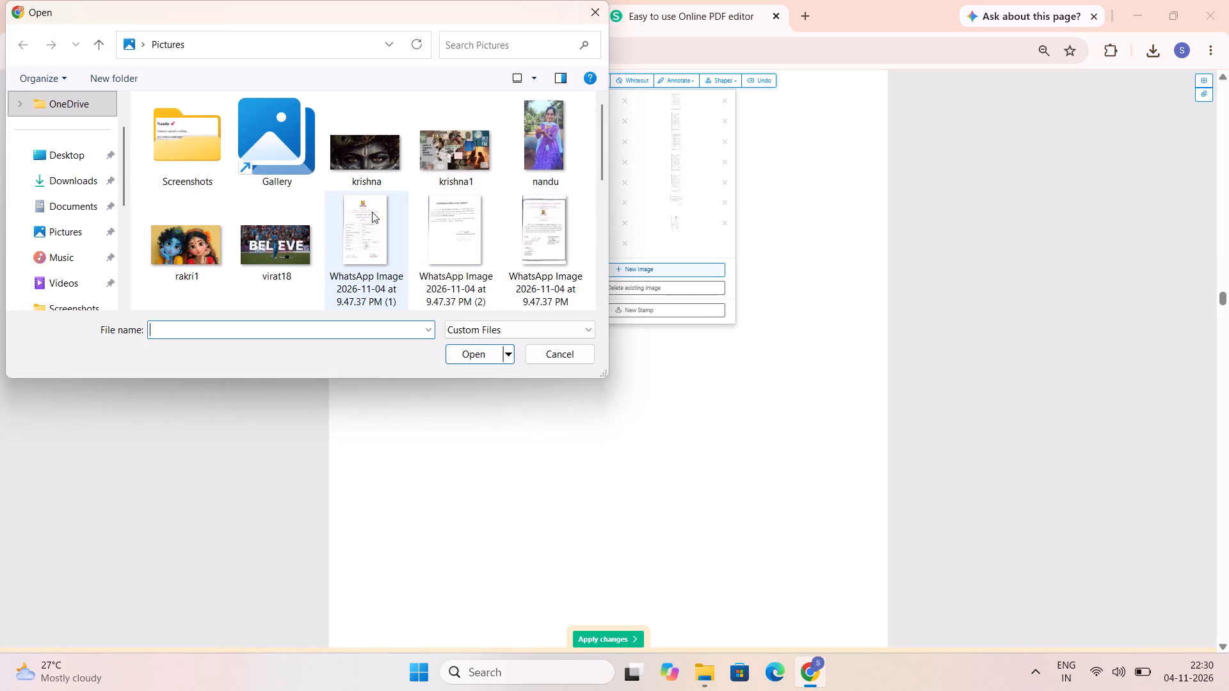
scroll(372, 212, down, 5)
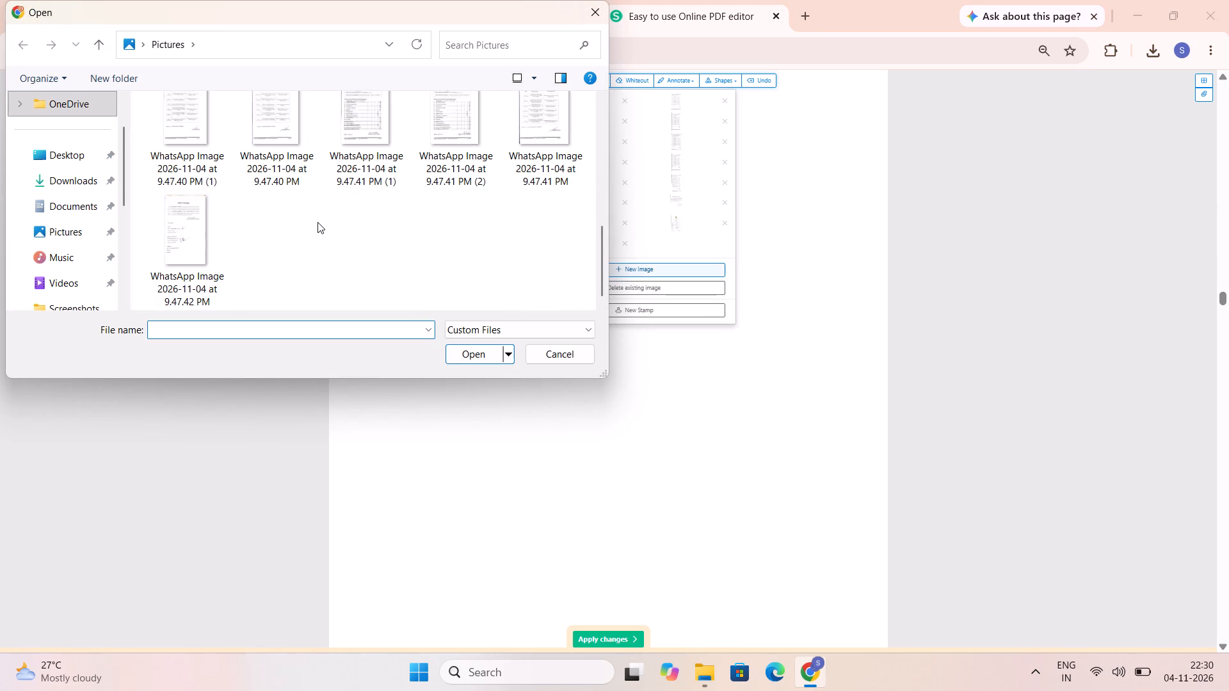
scroll(317, 222, up, 1)
scroll(479, 193, up, 1)
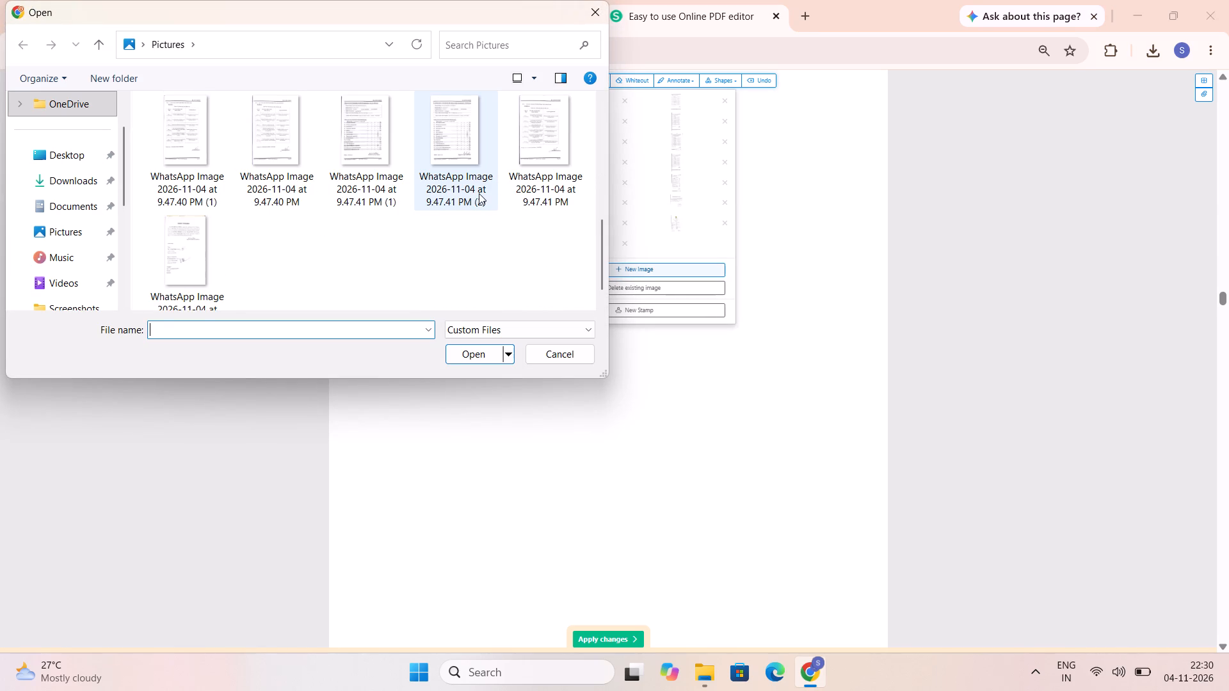
scroll(479, 193, up, 1)
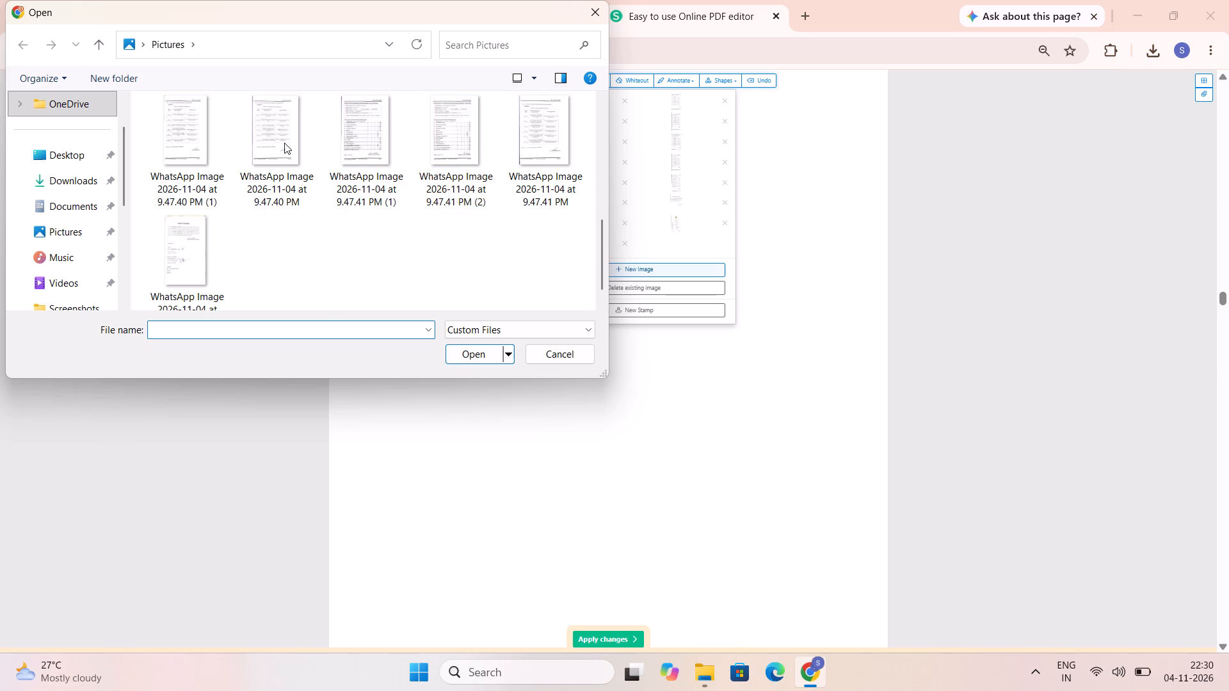
double_click(207, 139)
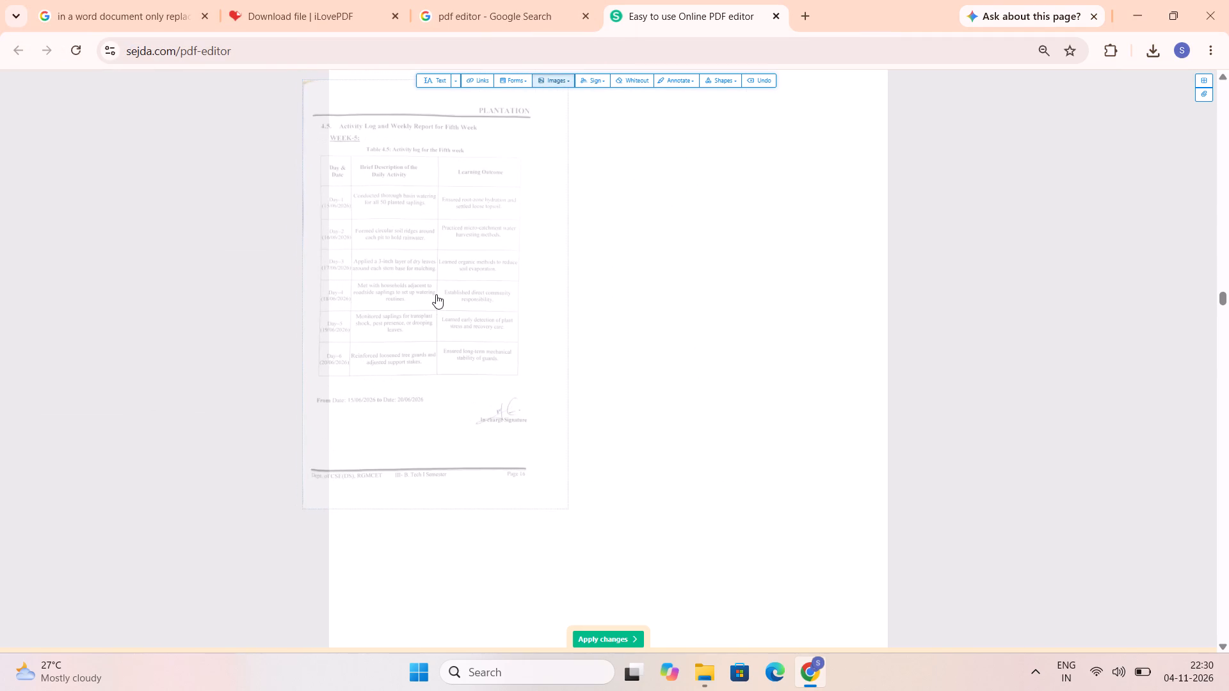
click(556, 333)
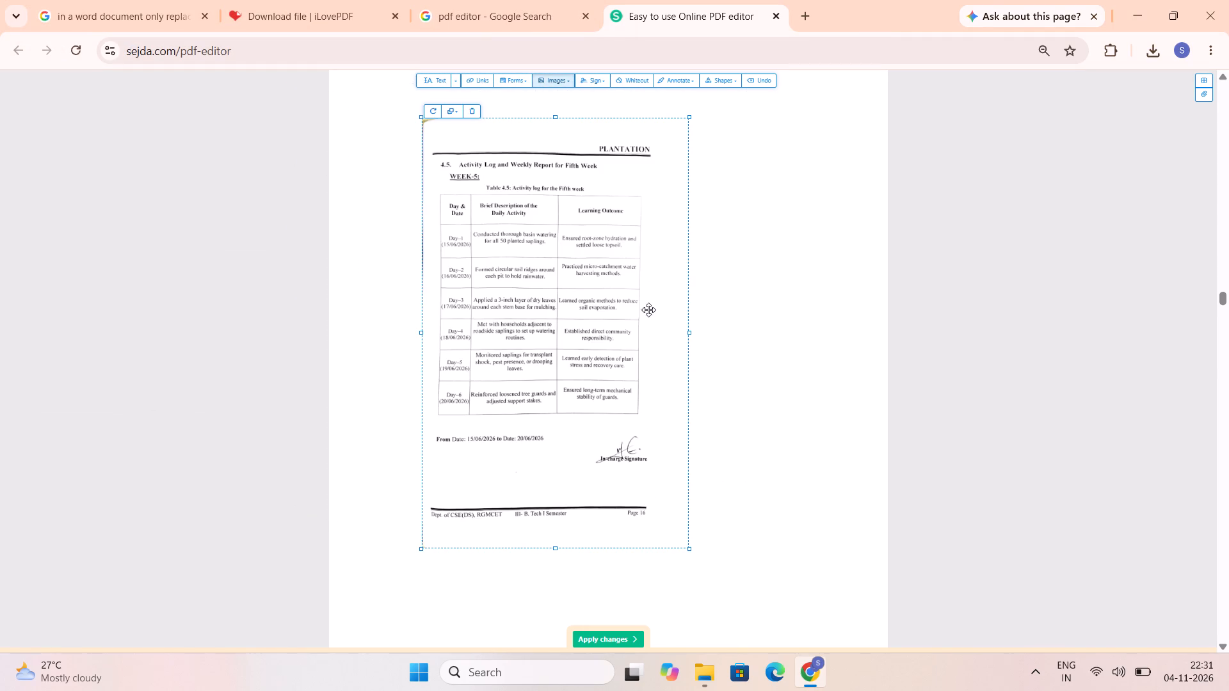
Enlarge the signed fifth-week activity log image on page 28 to nearly fill the page and move it to centre it between the margins.
click(685, 331)
drag(689, 332, 894, 341)
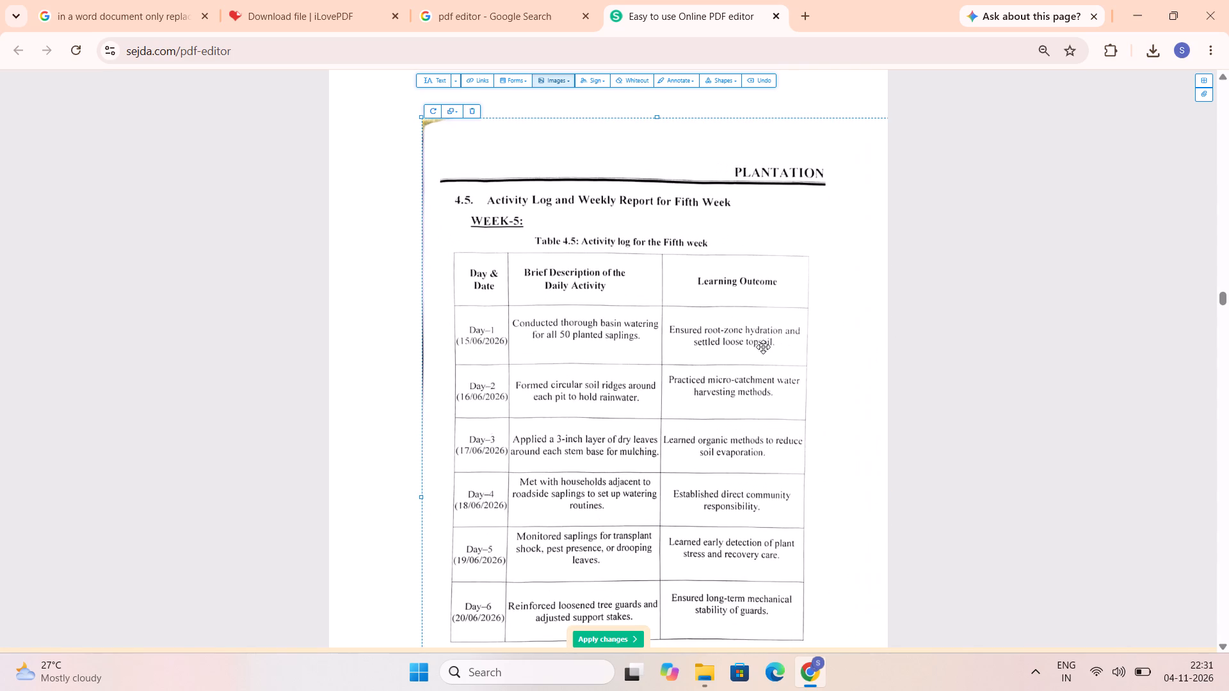
click(763, 347)
drag(763, 347, 725, 322)
scroll(725, 322, up, 1)
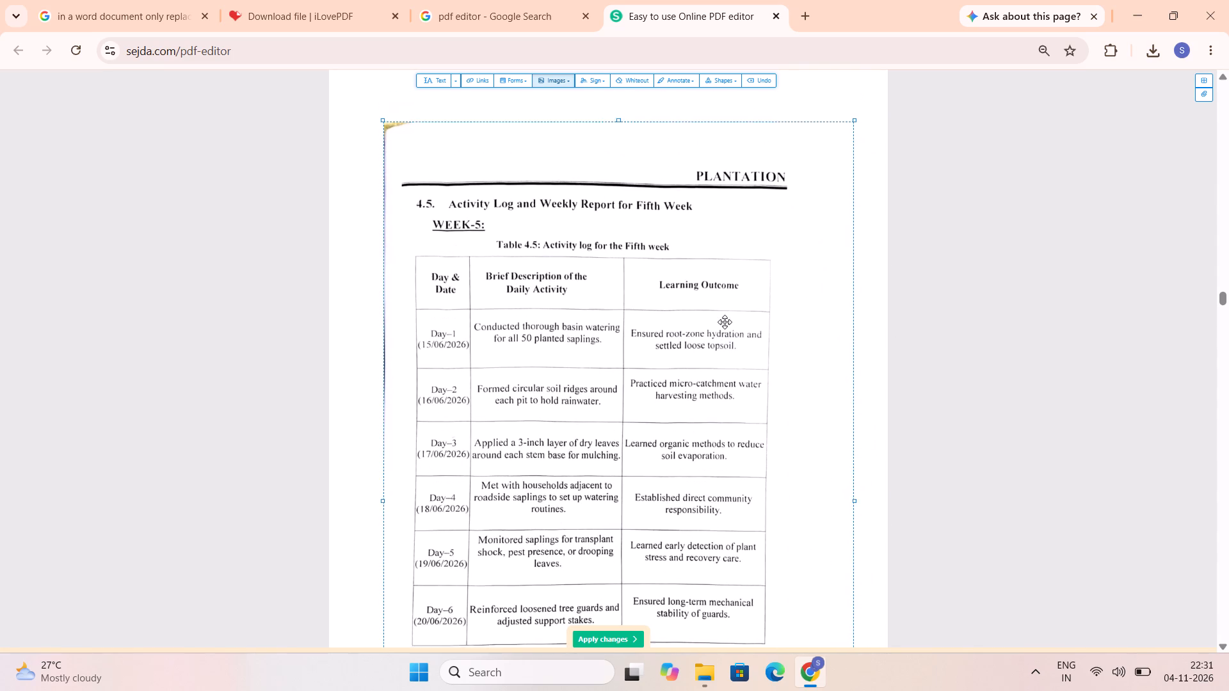
scroll(725, 322, up, 1)
drag(725, 322, 733, 288)
scroll(733, 288, down, 2)
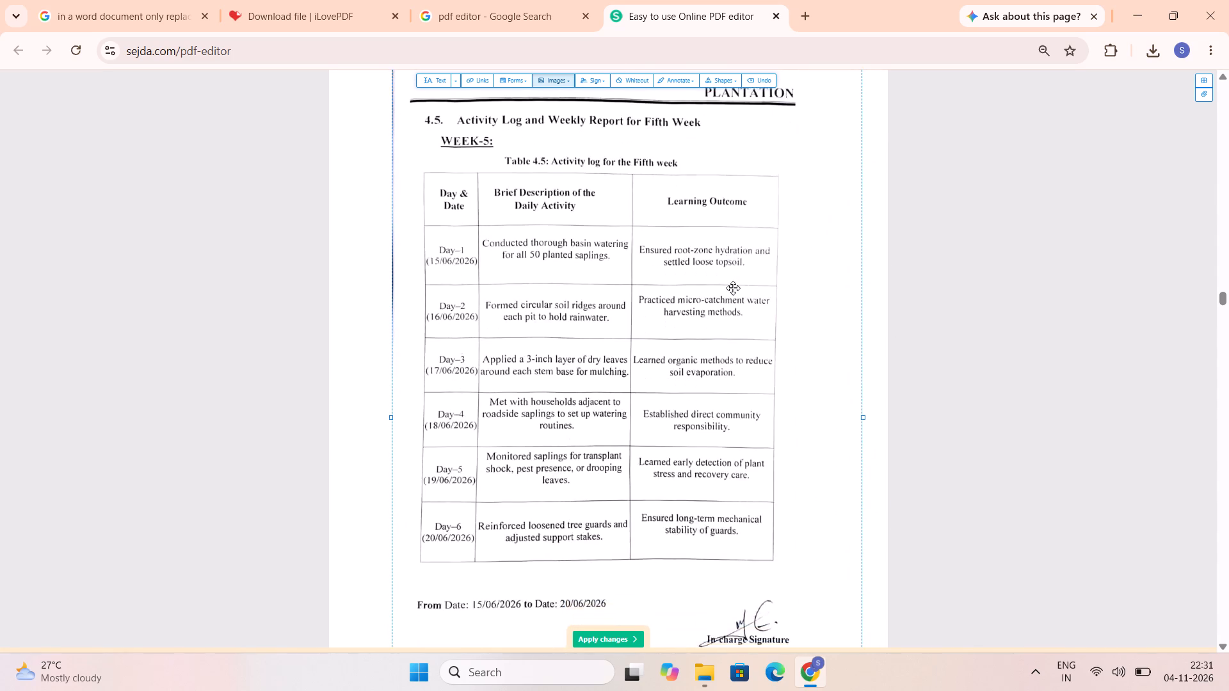
scroll(733, 288, down, 4)
click(704, 326)
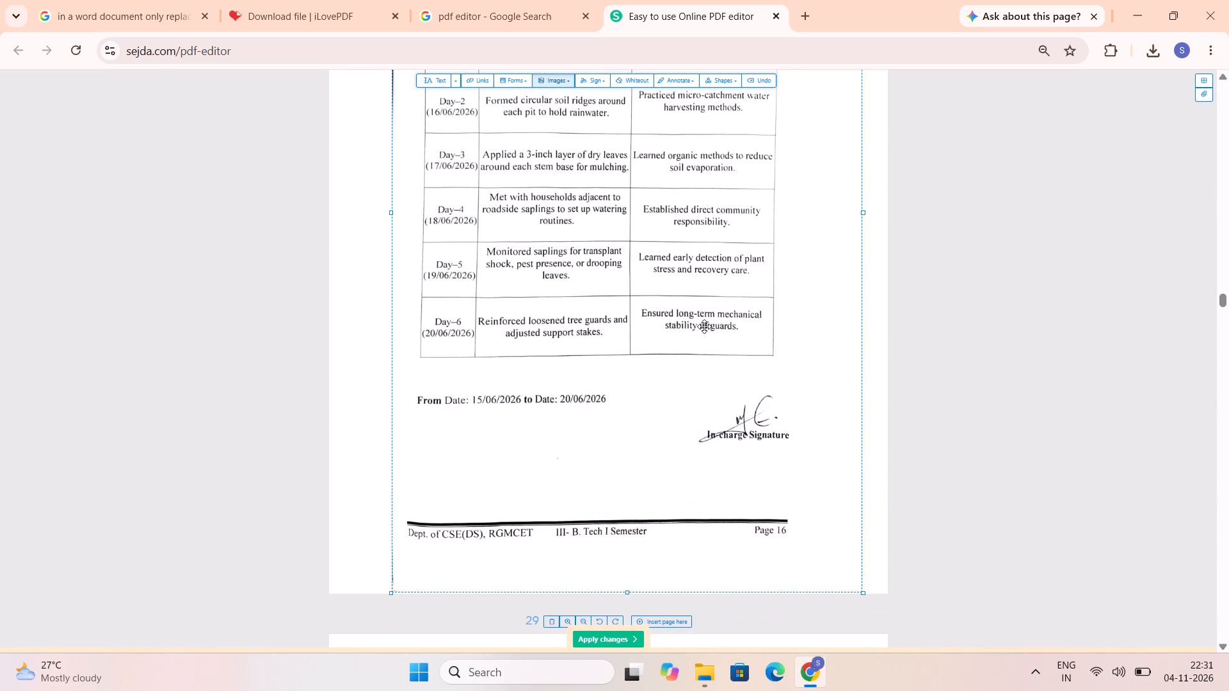
scroll(652, 402, up, 1)
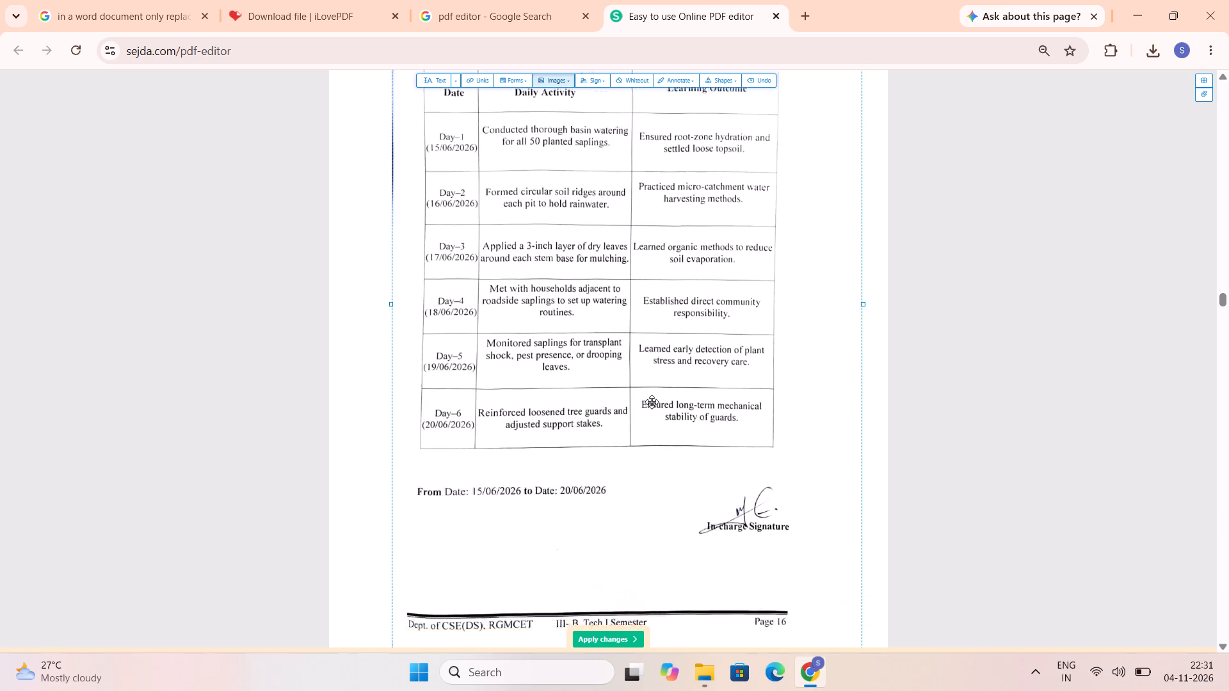
scroll(652, 402, up, 1)
Delete page 30 with the unsigned sixth-week activity log and insert a blank page in its place.
scroll(652, 402, down, 7)
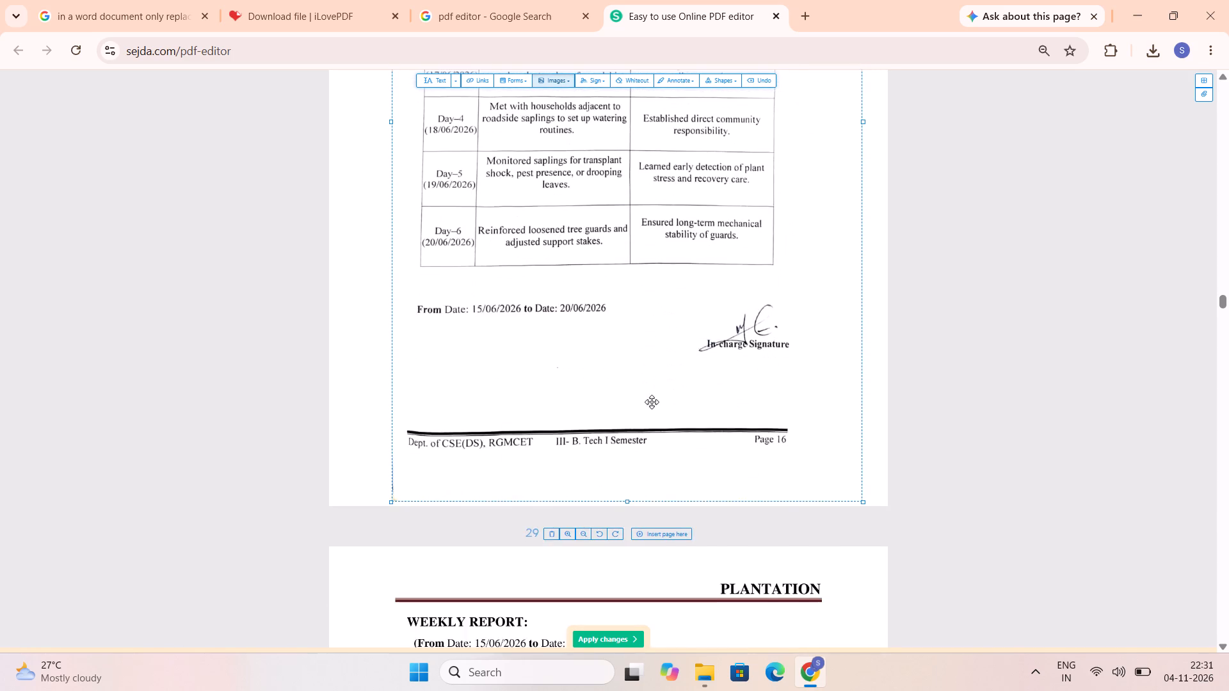
scroll(652, 402, down, 8)
scroll(652, 402, up, 1)
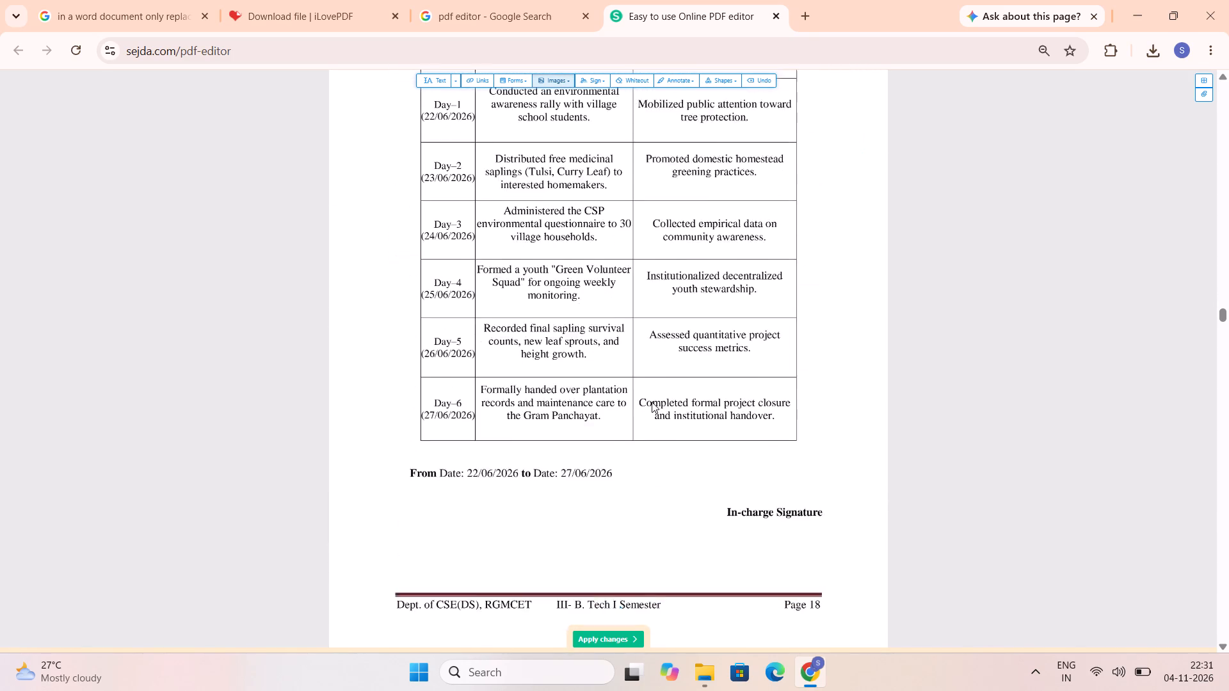
scroll(652, 402, up, 4)
scroll(584, 289, up, 1)
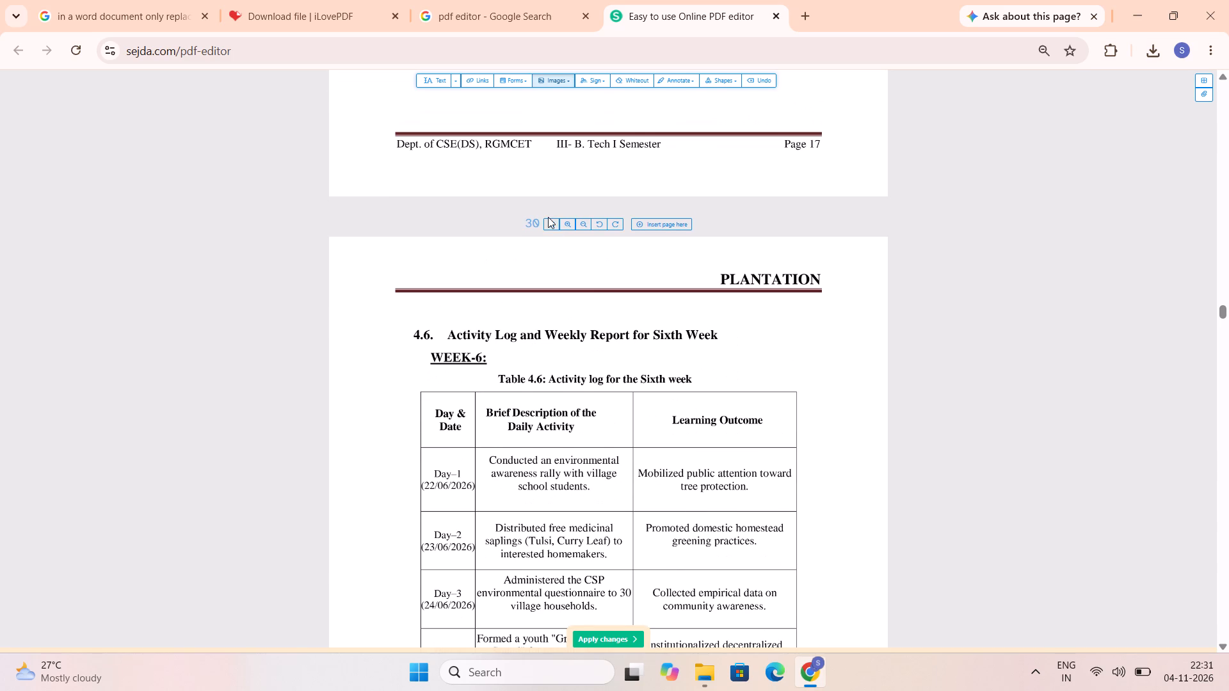
click(550, 227)
click(648, 227)
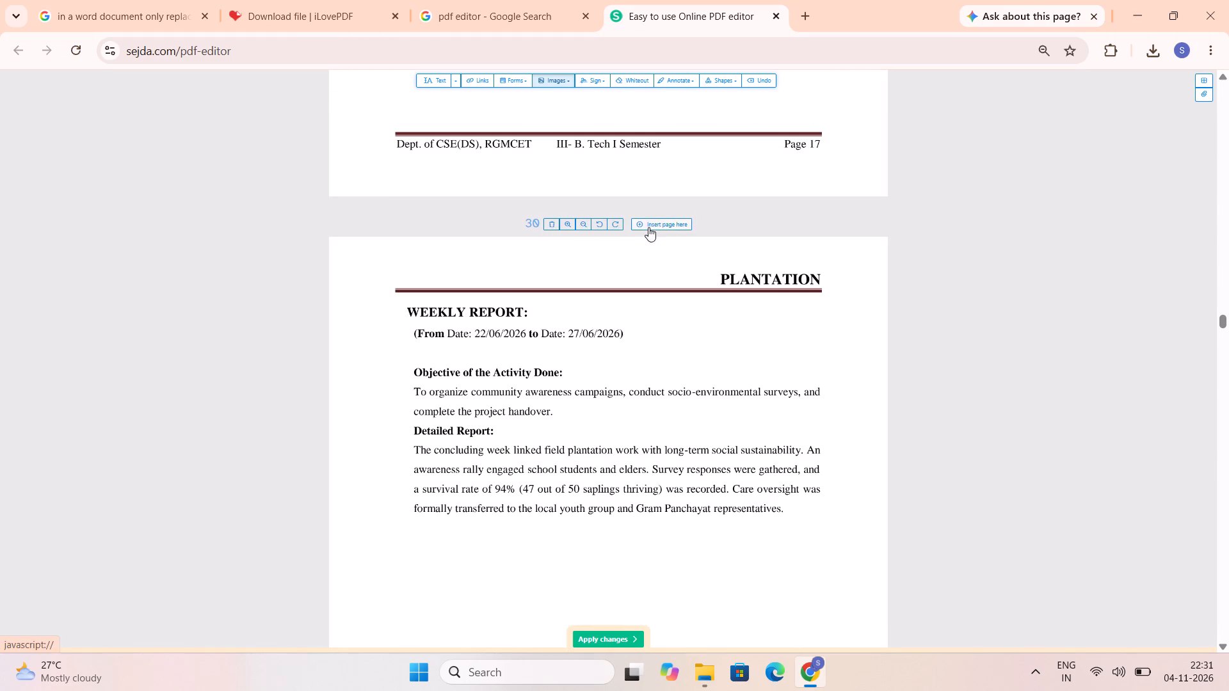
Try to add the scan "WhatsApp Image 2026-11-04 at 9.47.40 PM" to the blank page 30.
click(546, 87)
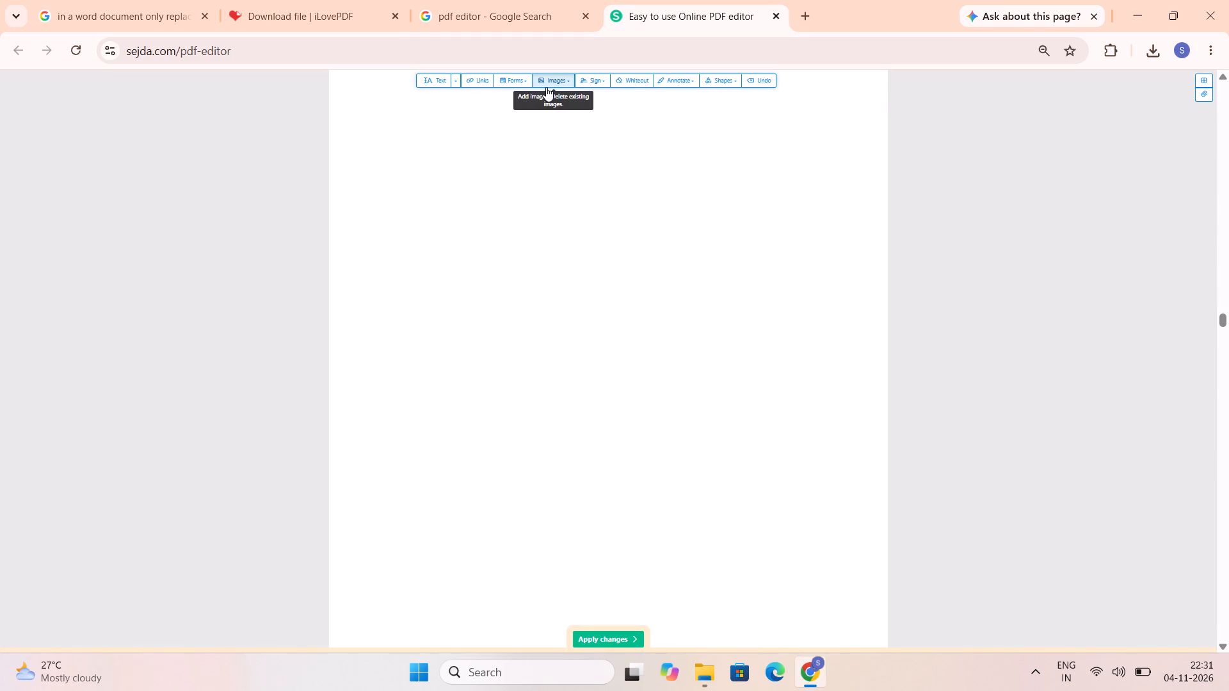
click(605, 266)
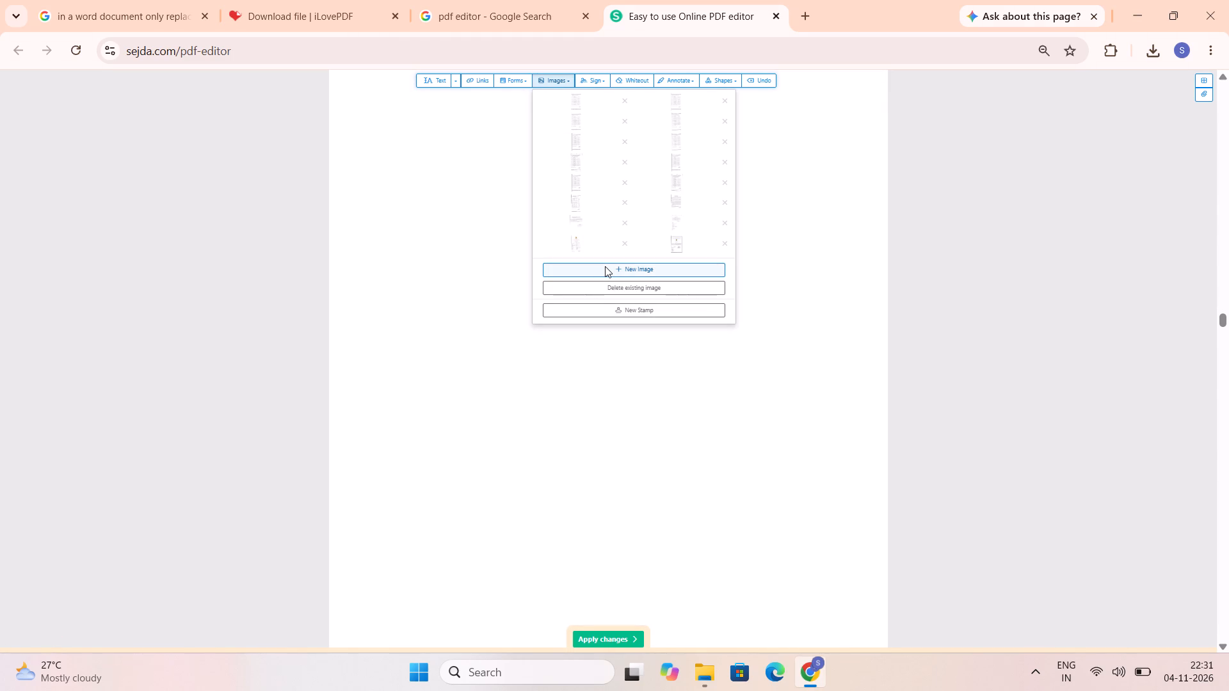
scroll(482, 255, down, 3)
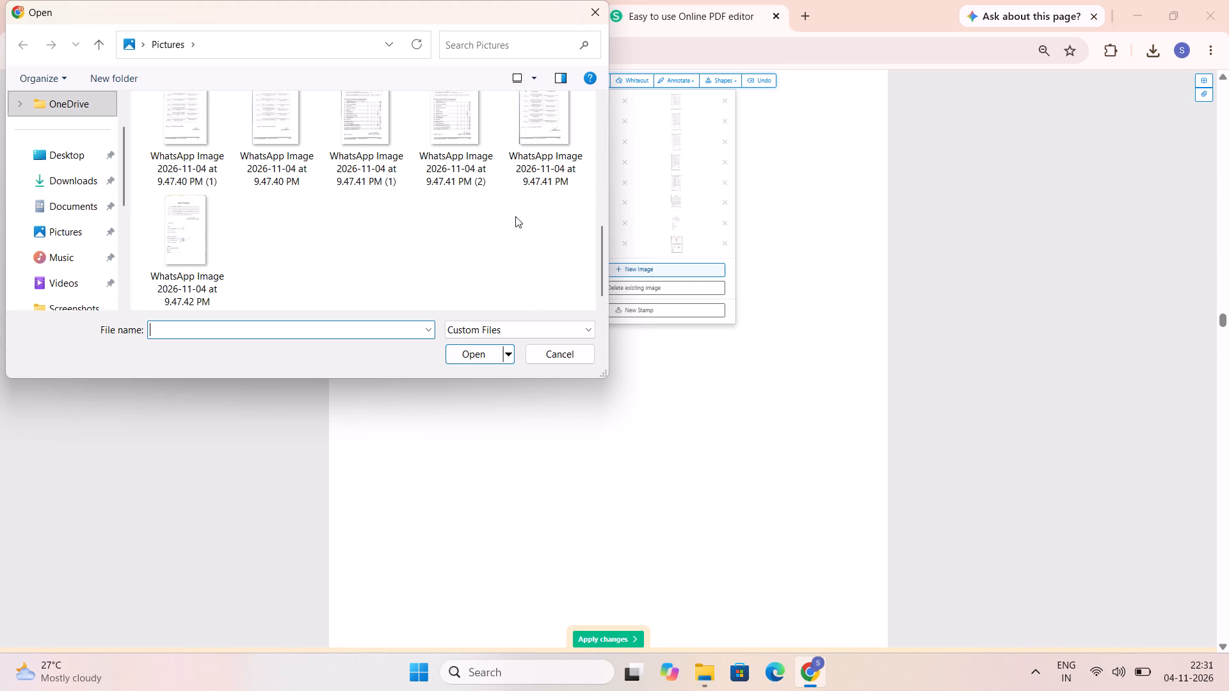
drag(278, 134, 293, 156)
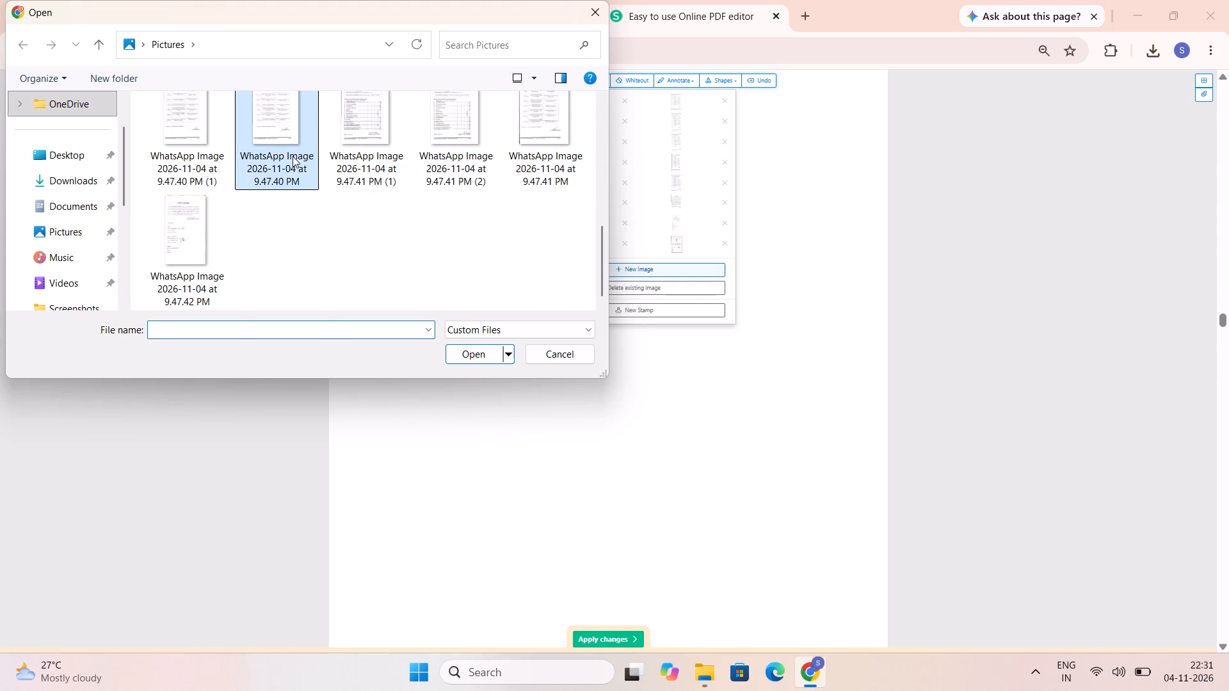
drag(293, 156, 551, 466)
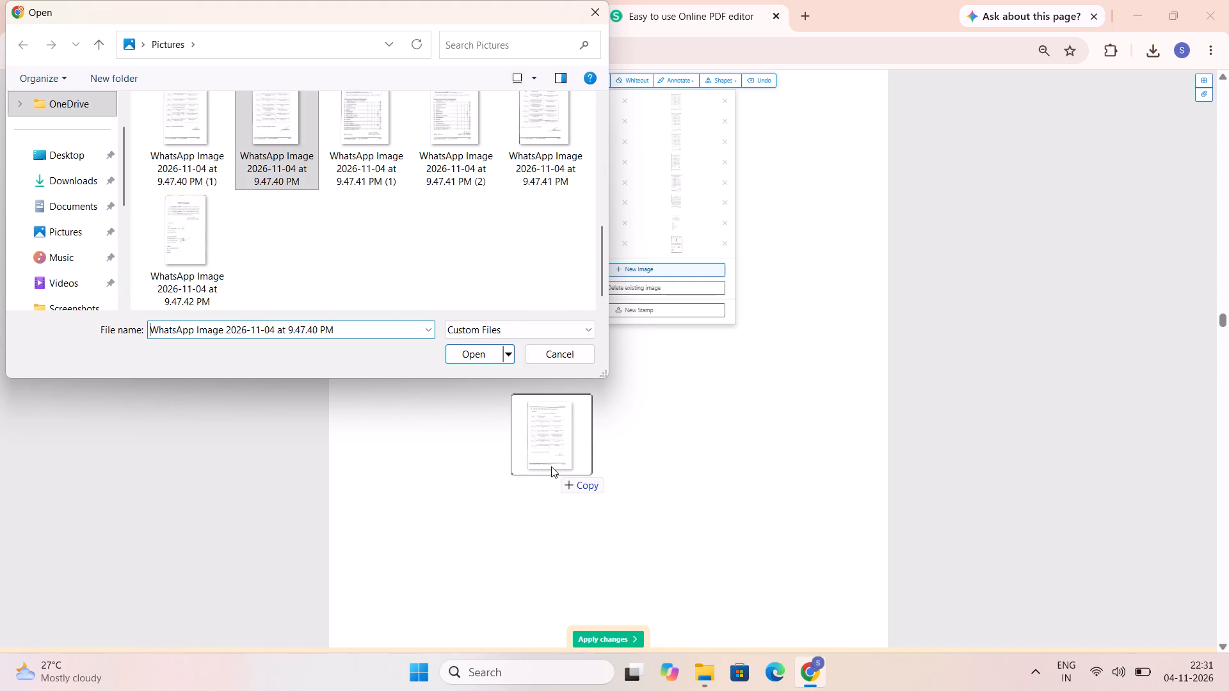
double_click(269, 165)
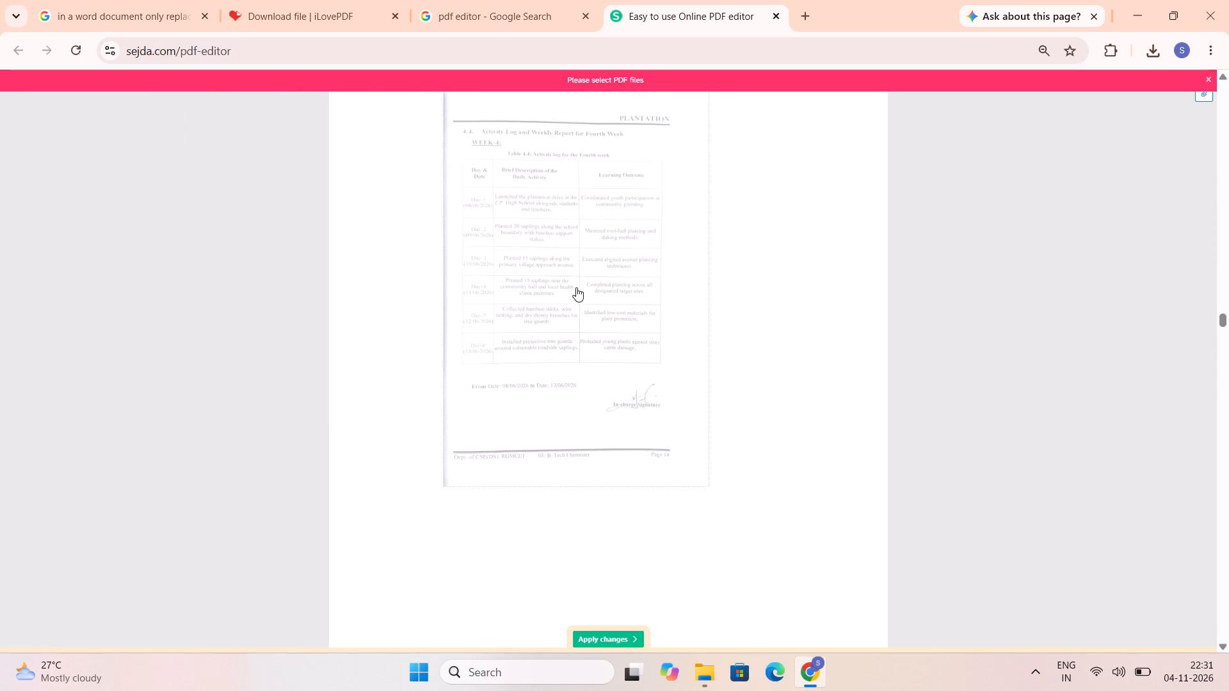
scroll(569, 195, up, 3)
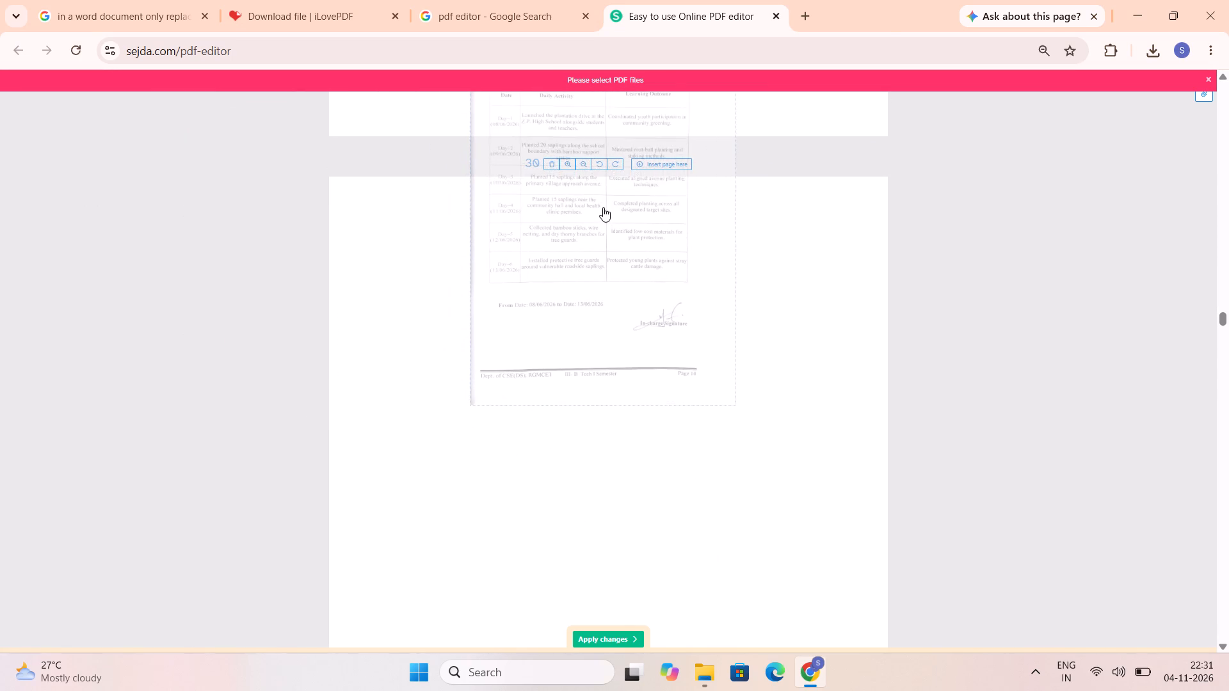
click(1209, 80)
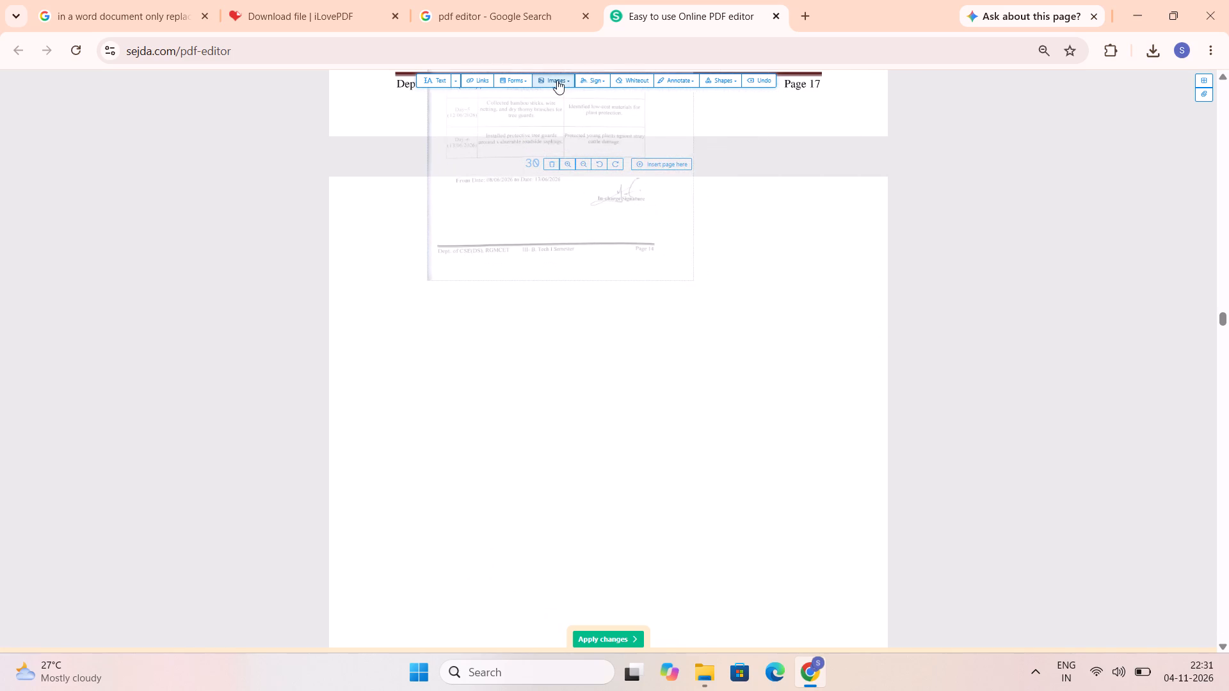
Add a new image from the Pictures folder for the blank page 30.
click(556, 77)
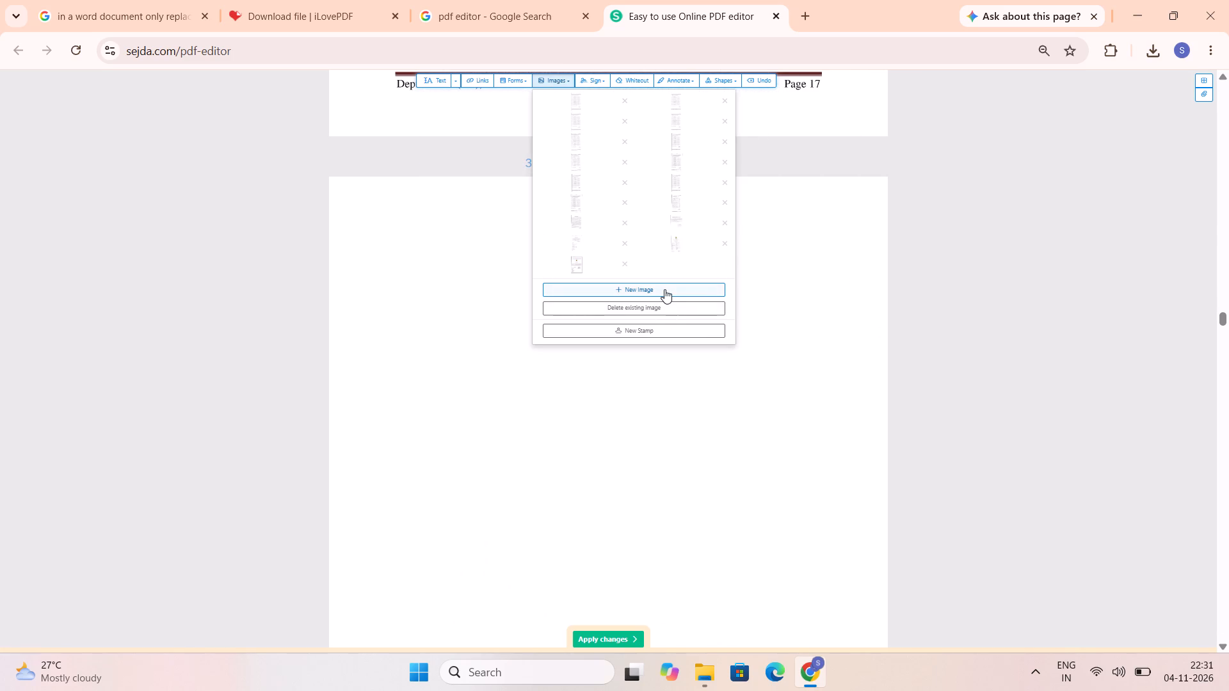
click(664, 289)
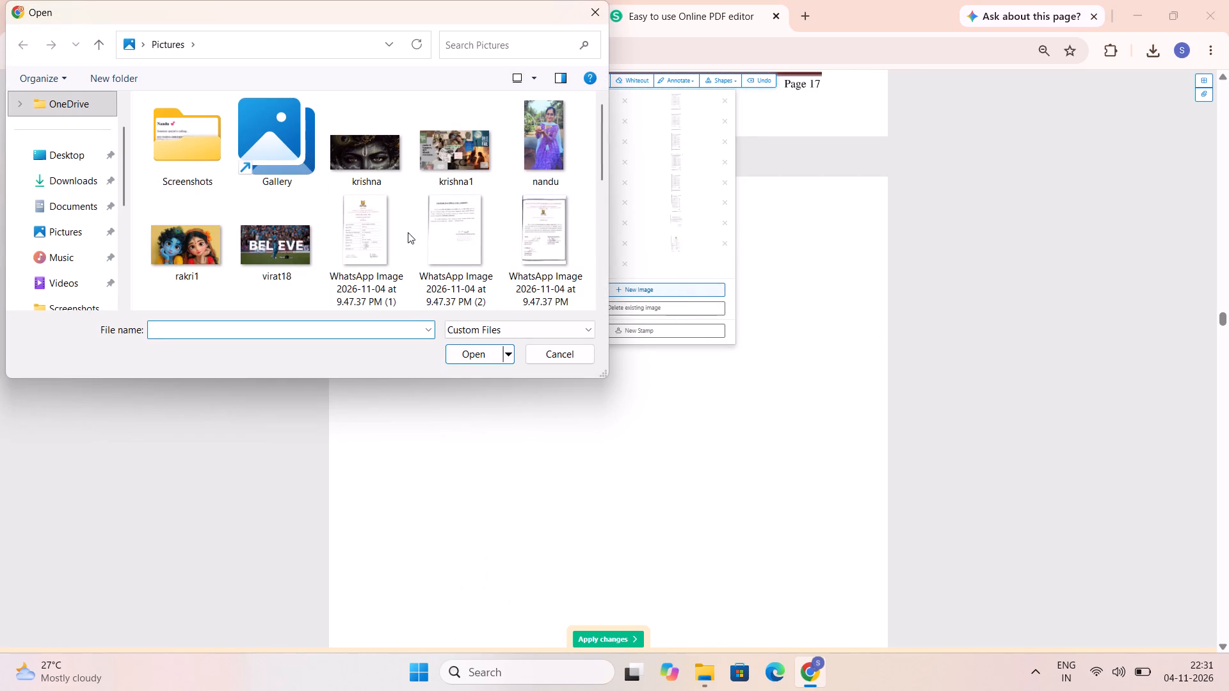
Place the scanned signed sixth-week activity log, "WhatsApp Image 2026-11-04 at 9.47.41 PM", on the blank page 30.
scroll(408, 232, down, 3)
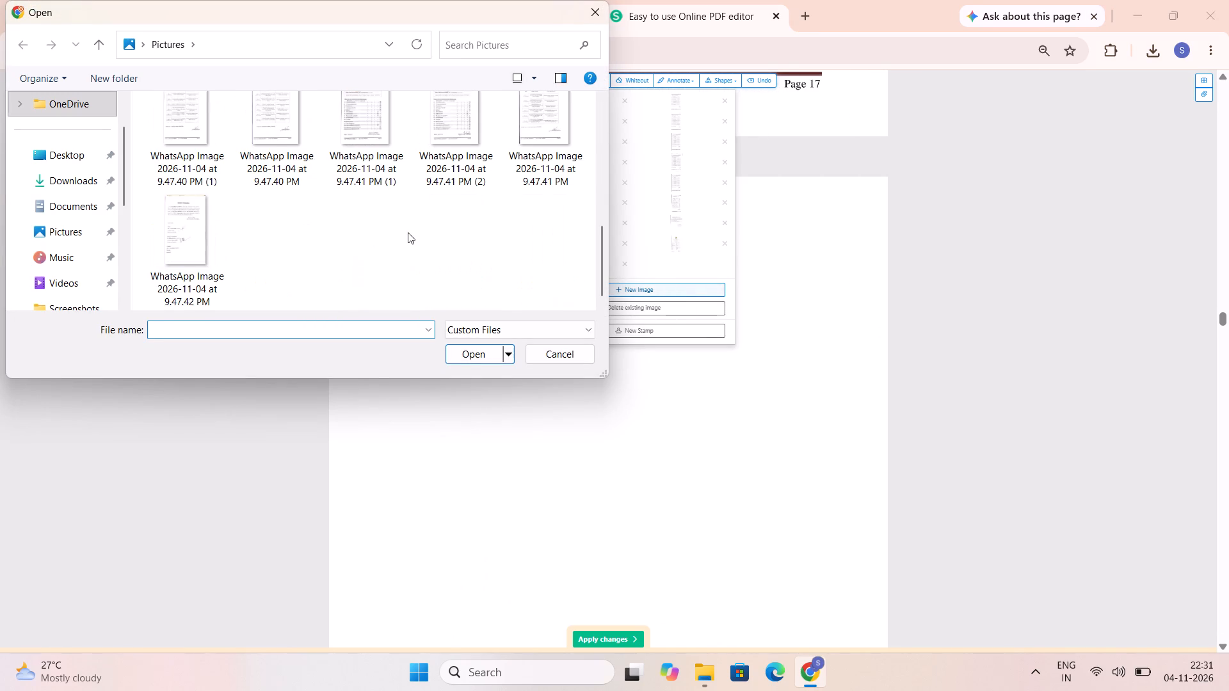
scroll(408, 232, up, 1)
scroll(404, 225, down, 1)
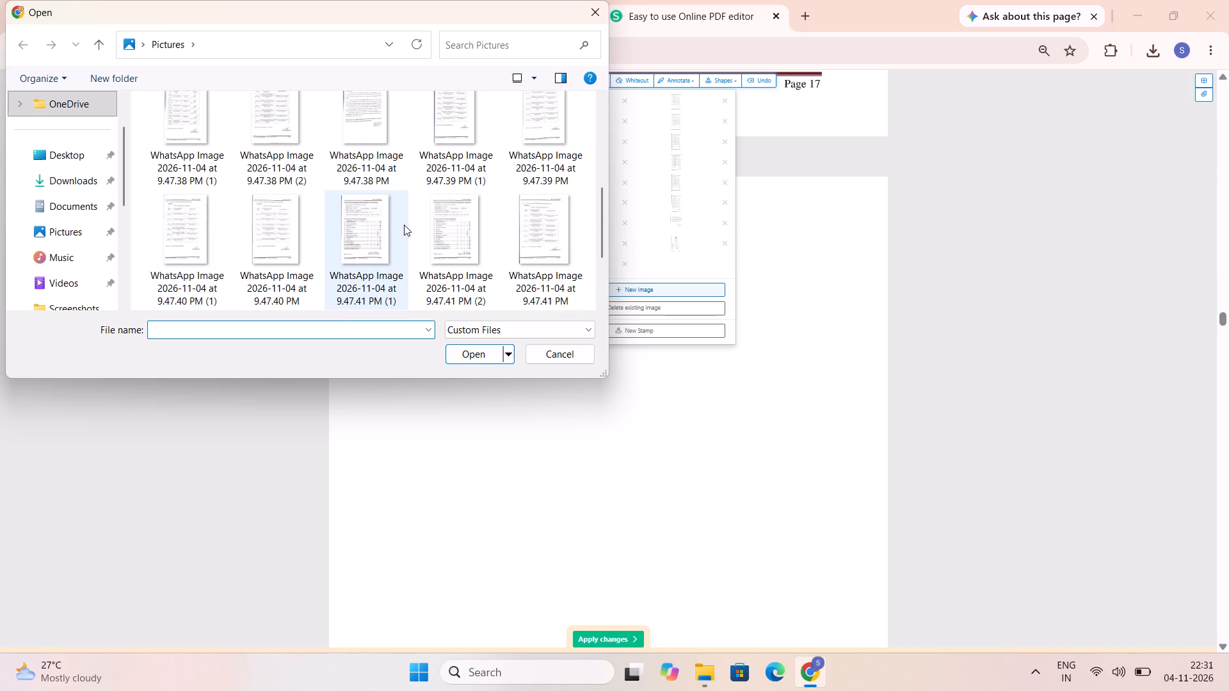
scroll(404, 225, down, 1)
double_click(520, 135)
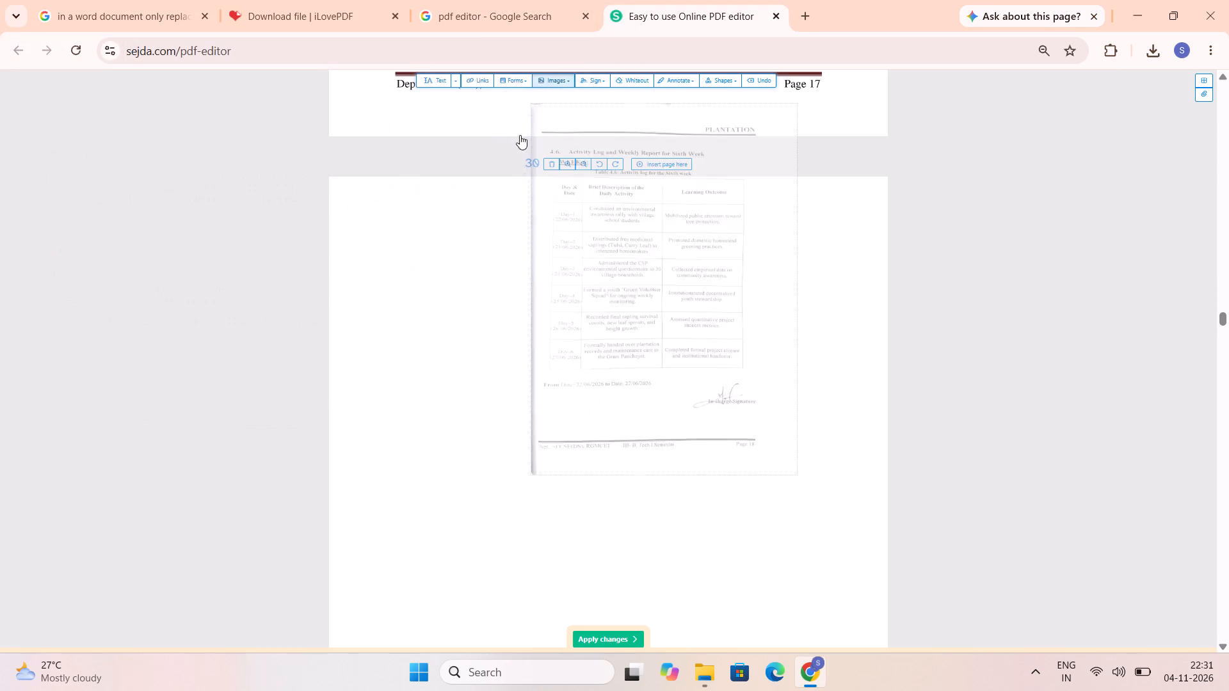
click(574, 402)
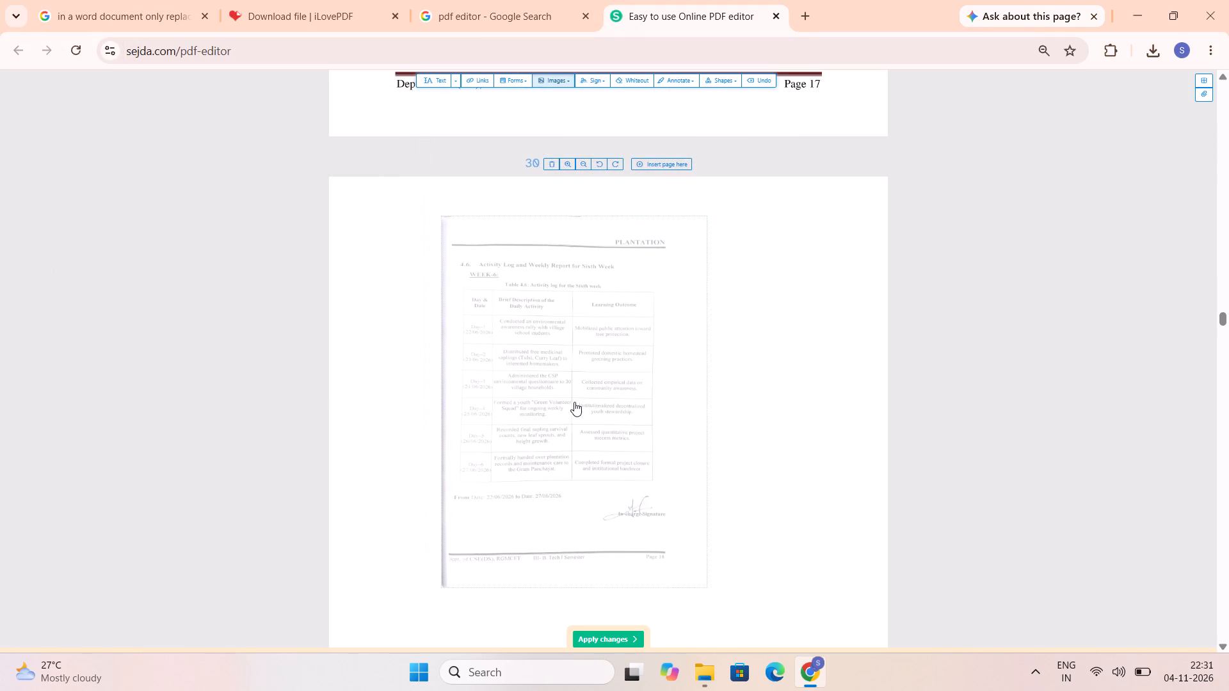
Enlarge the sixth-week activity log image on page 30 and shift it up near the top of the page.
scroll(665, 319, down, 2)
drag(639, 319, 668, 369)
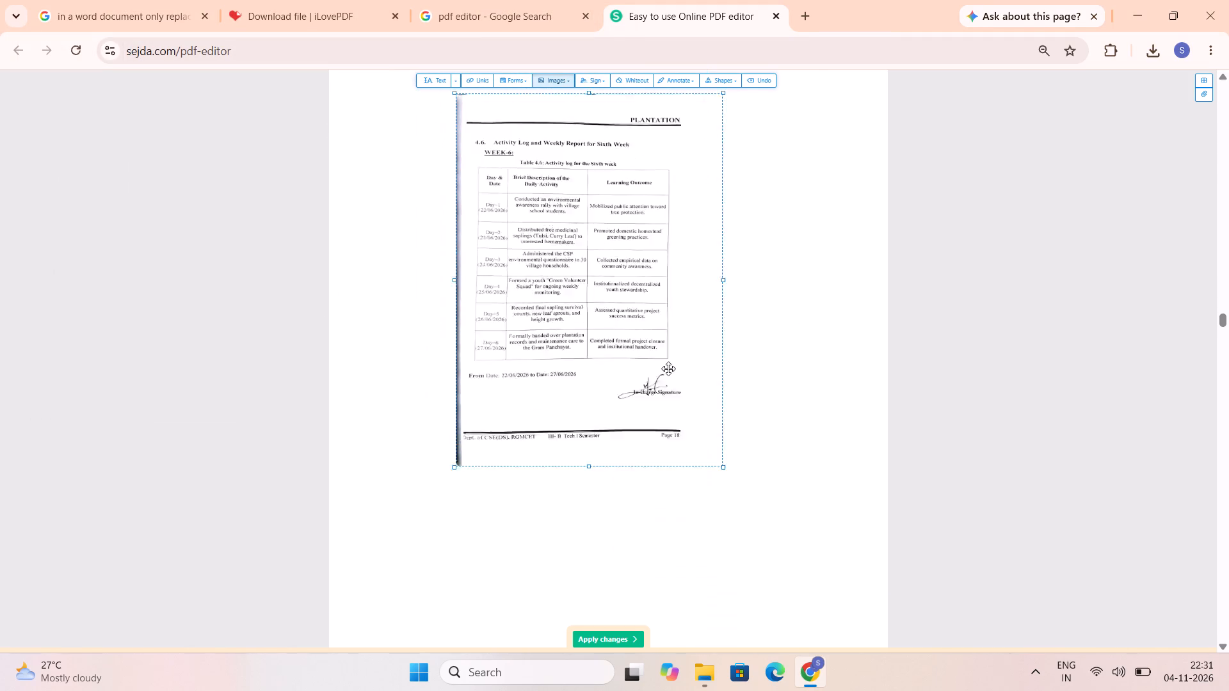
drag(668, 369, 679, 402)
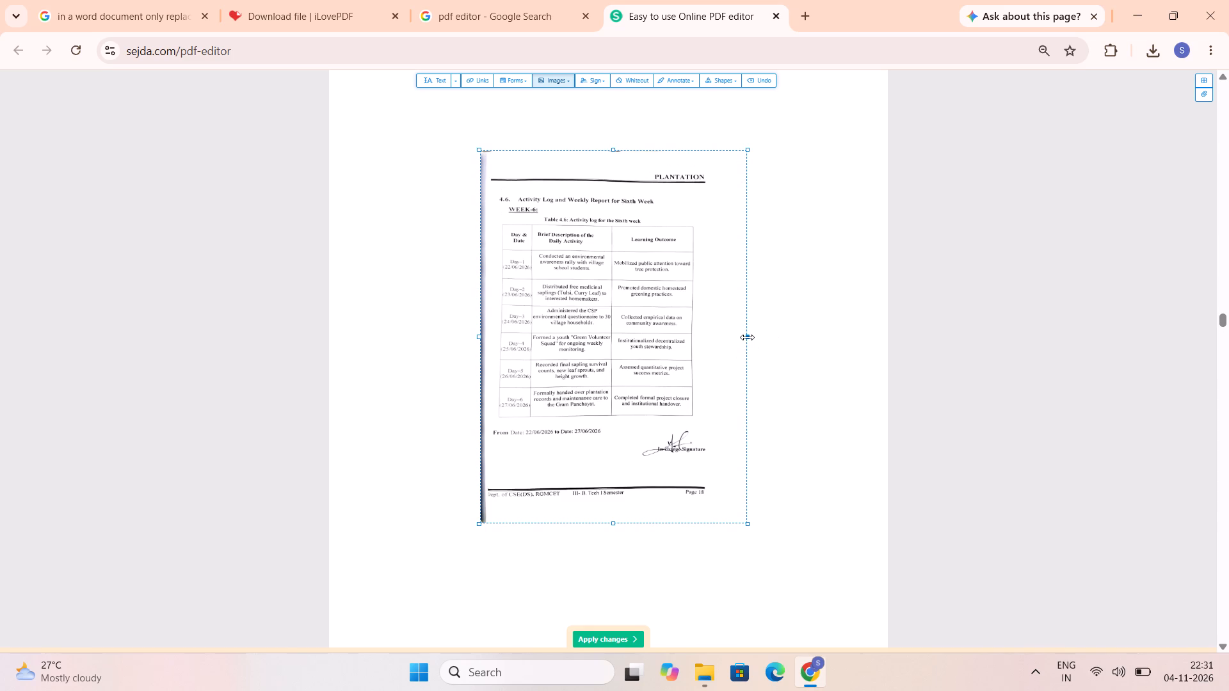
drag(747, 337, 815, 349)
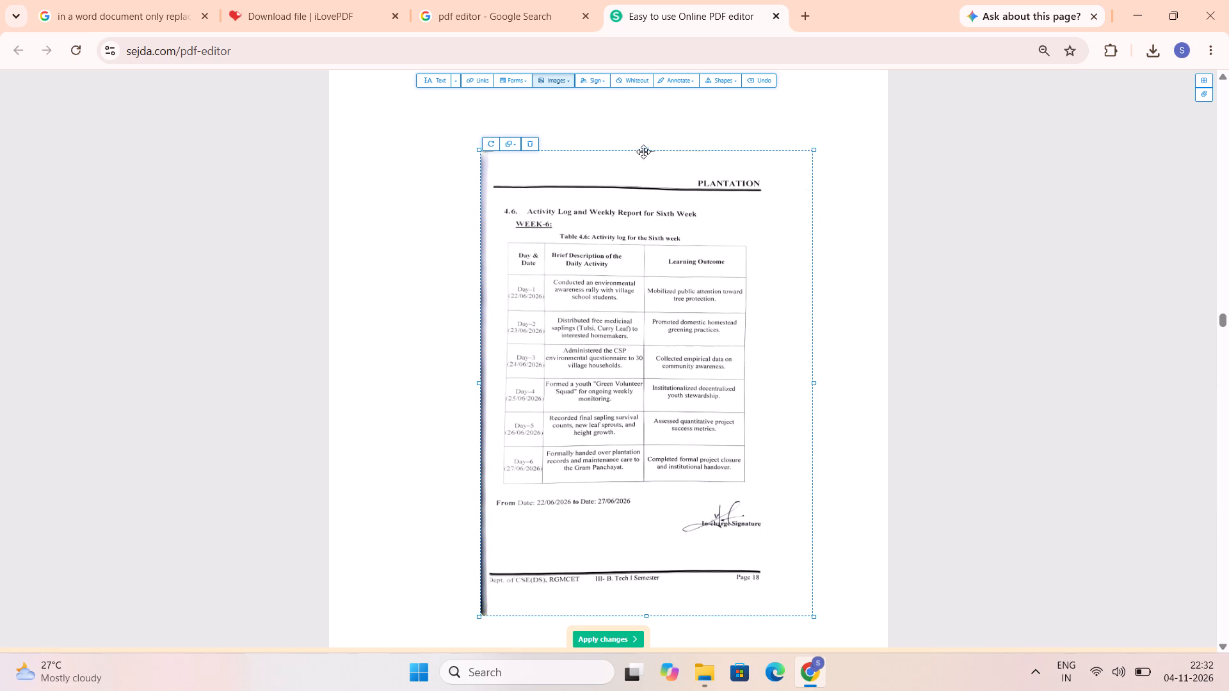
drag(658, 186, 625, 171)
scroll(625, 171, down, 1)
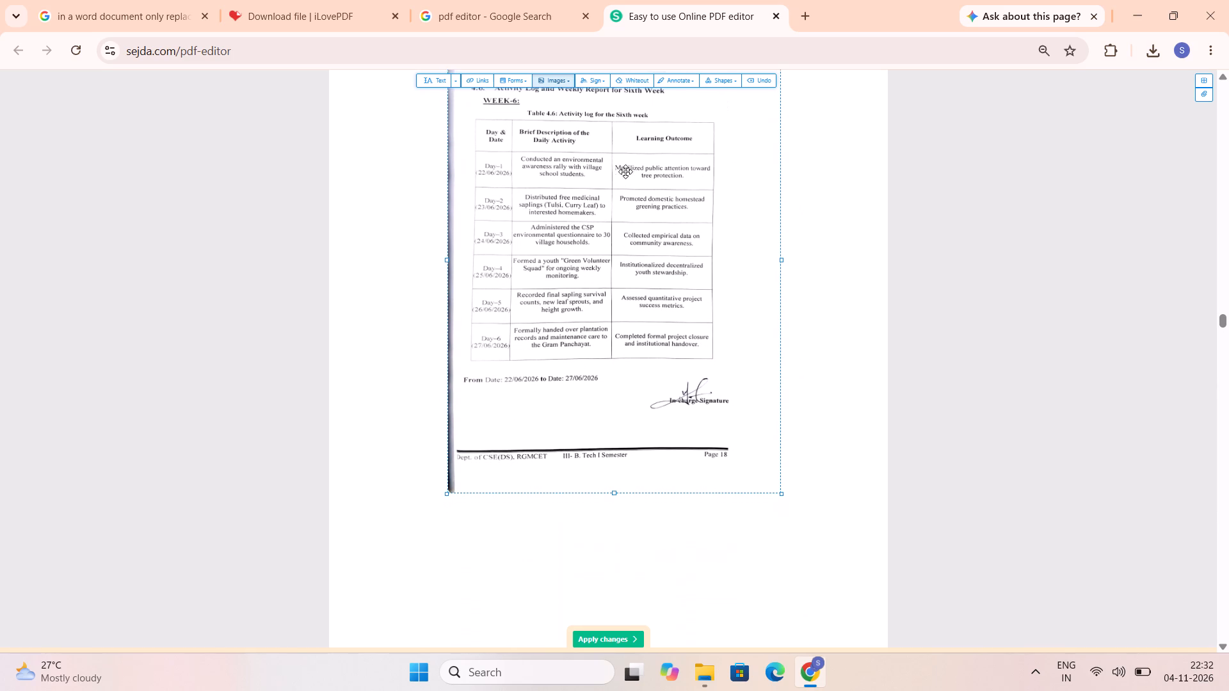
scroll(625, 171, down, 1)
drag(614, 493, 620, 578)
scroll(604, 385, up, 1)
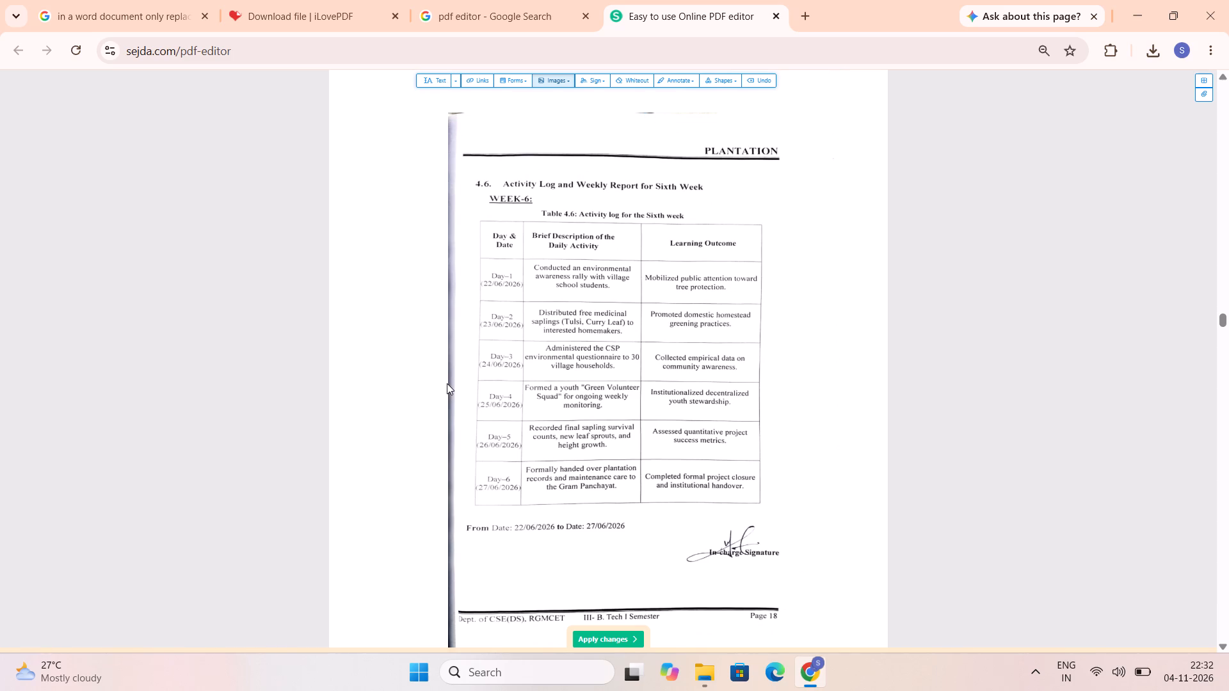
drag(445, 388, 426, 385)
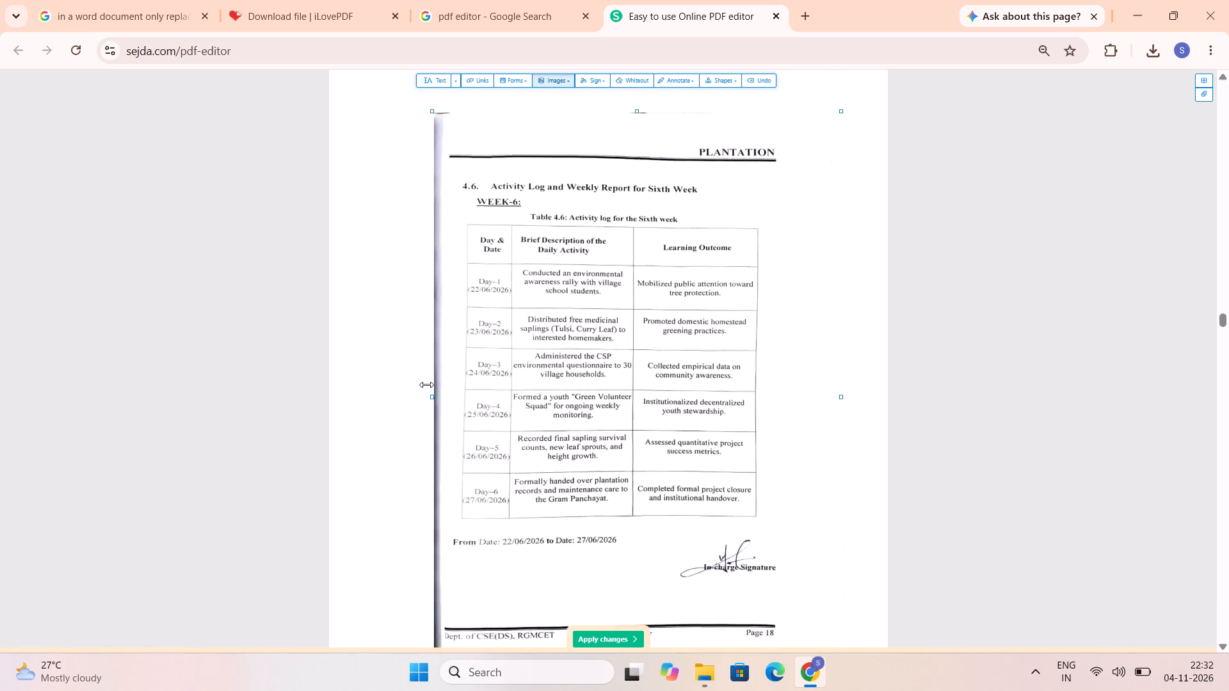
drag(426, 385, 411, 379)
scroll(540, 370, up, 2)
drag(582, 260, 570, 187)
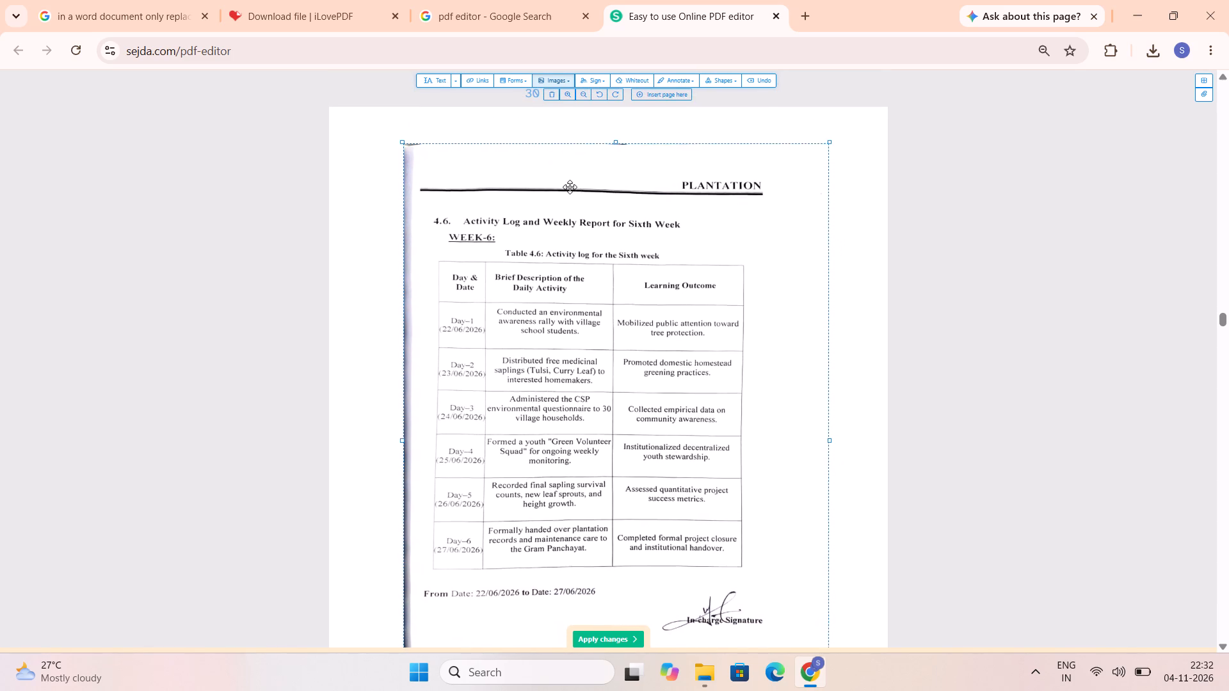
drag(570, 187, 570, 182)
Enlarge the sixth-week log image further towards the bottom and top of page 30 and centre it between the side margins.
scroll(611, 269, down, 2)
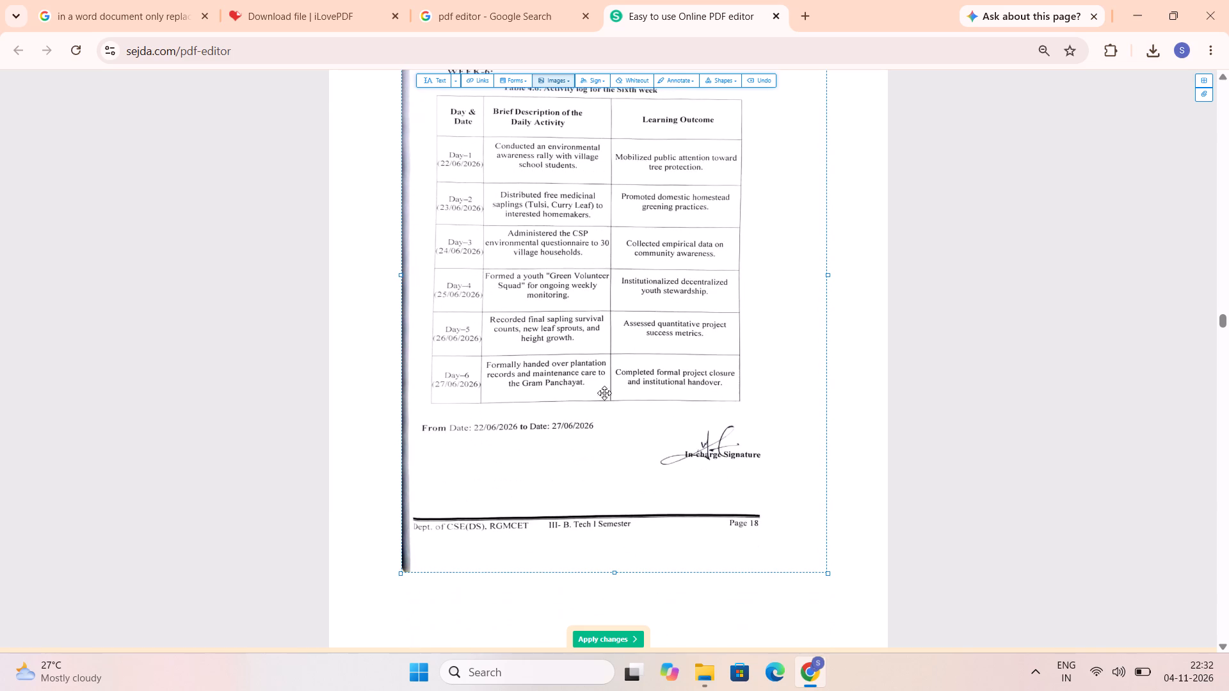
scroll(592, 463, down, 1)
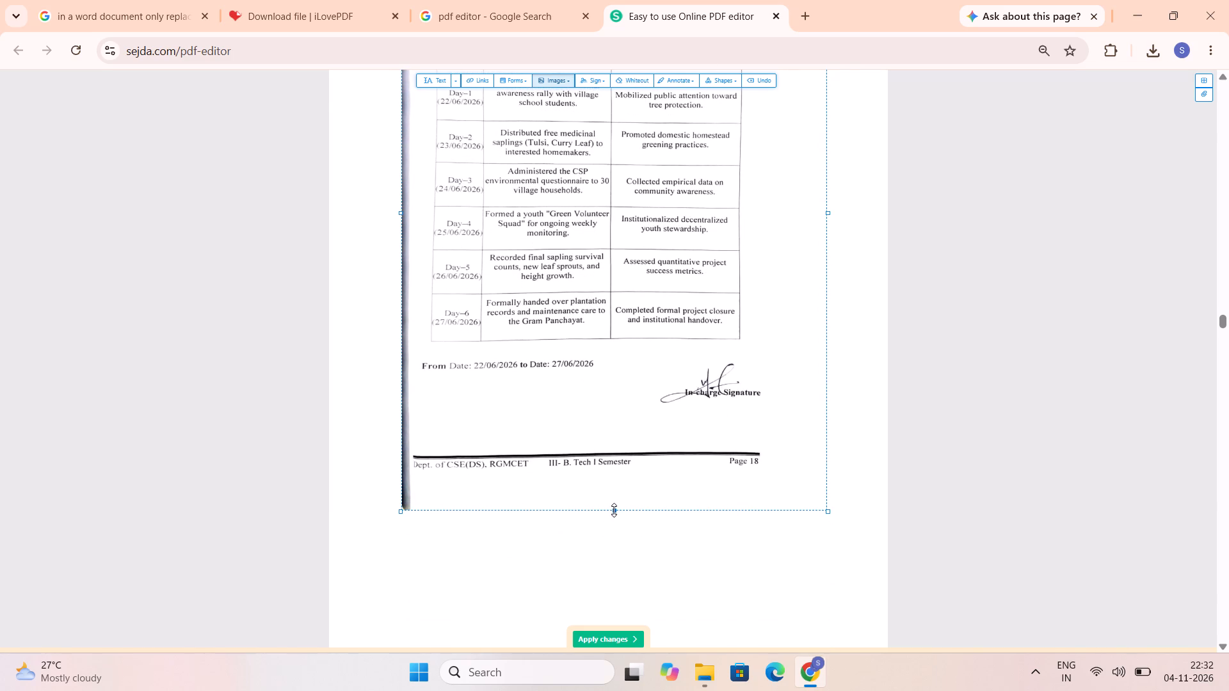
drag(614, 510, 601, 579)
drag(634, 474, 620, 486)
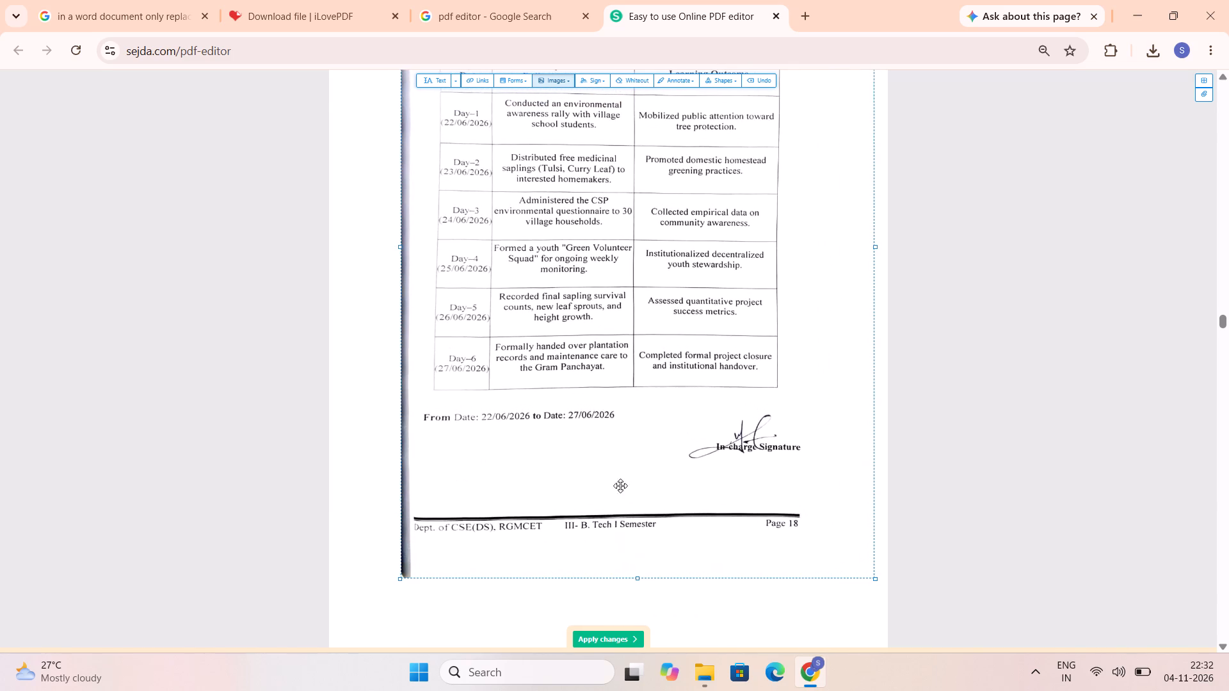
drag(620, 486, 608, 534)
scroll(608, 534, up, 1)
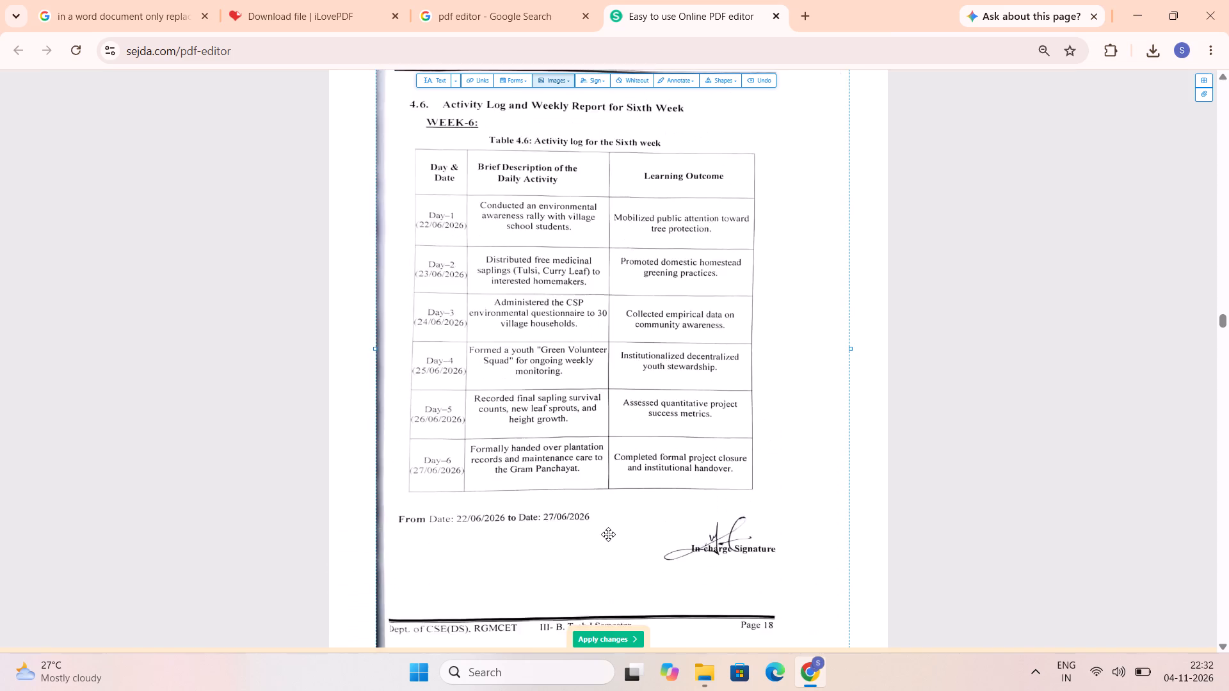
scroll(608, 534, up, 1)
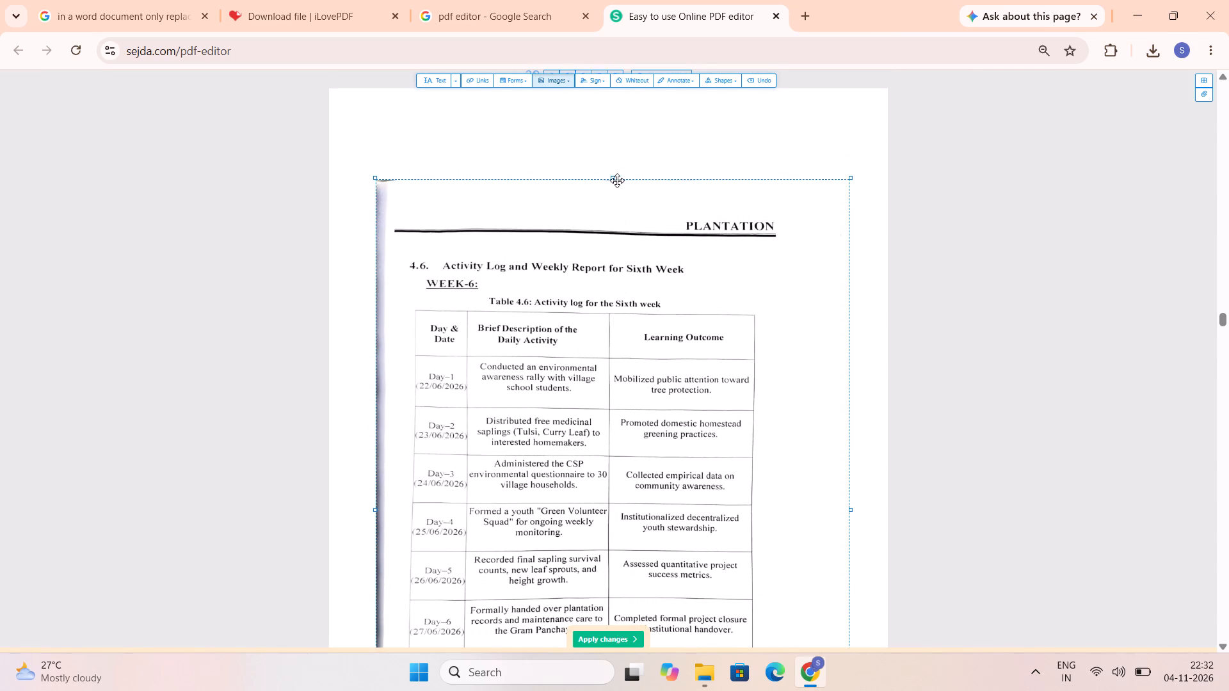
drag(614, 179, 588, 127)
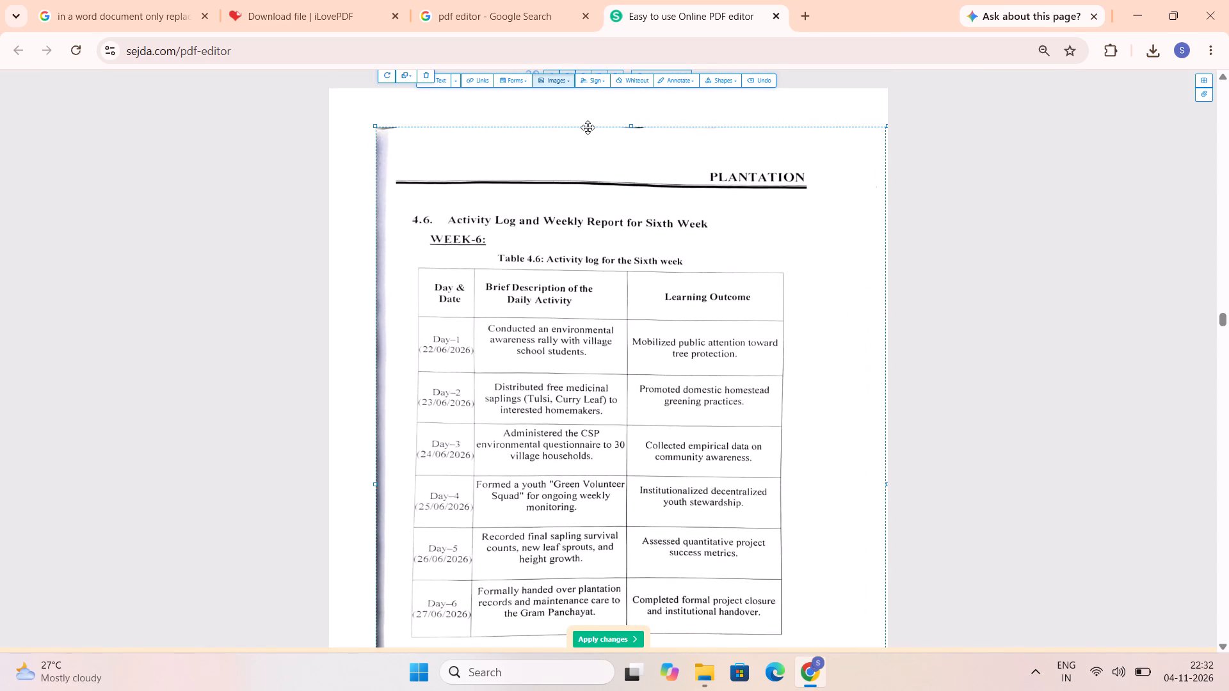
drag(588, 127, 558, 140)
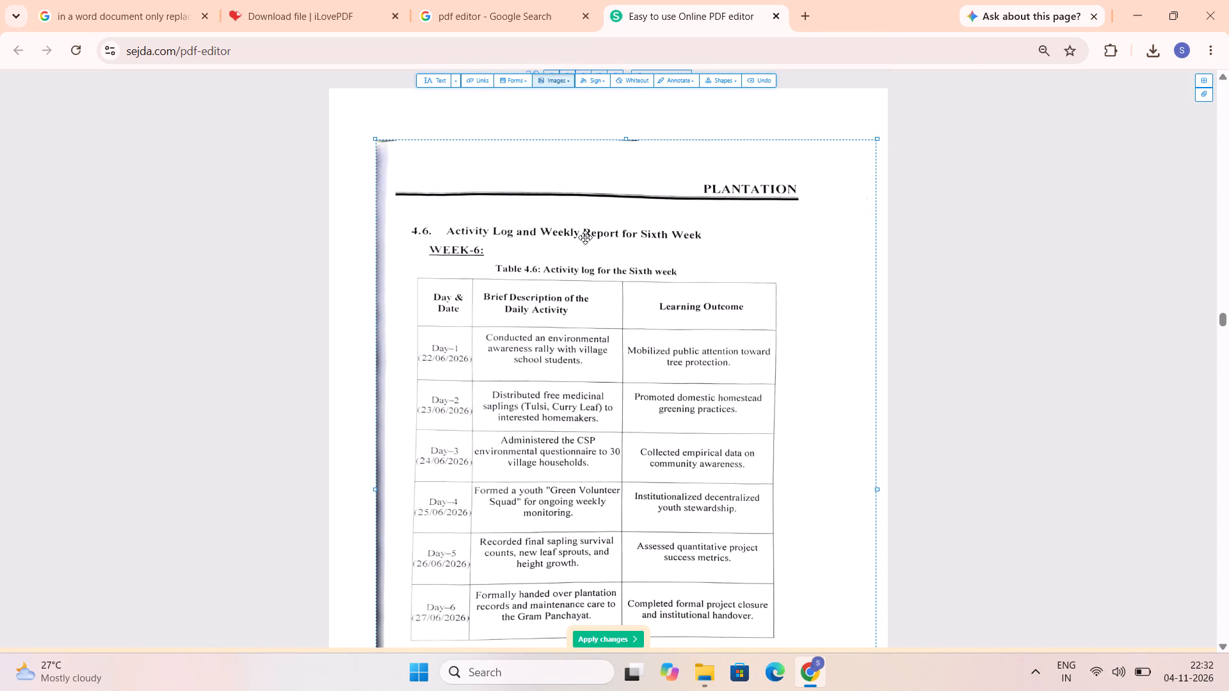
drag(585, 237, 575, 220)
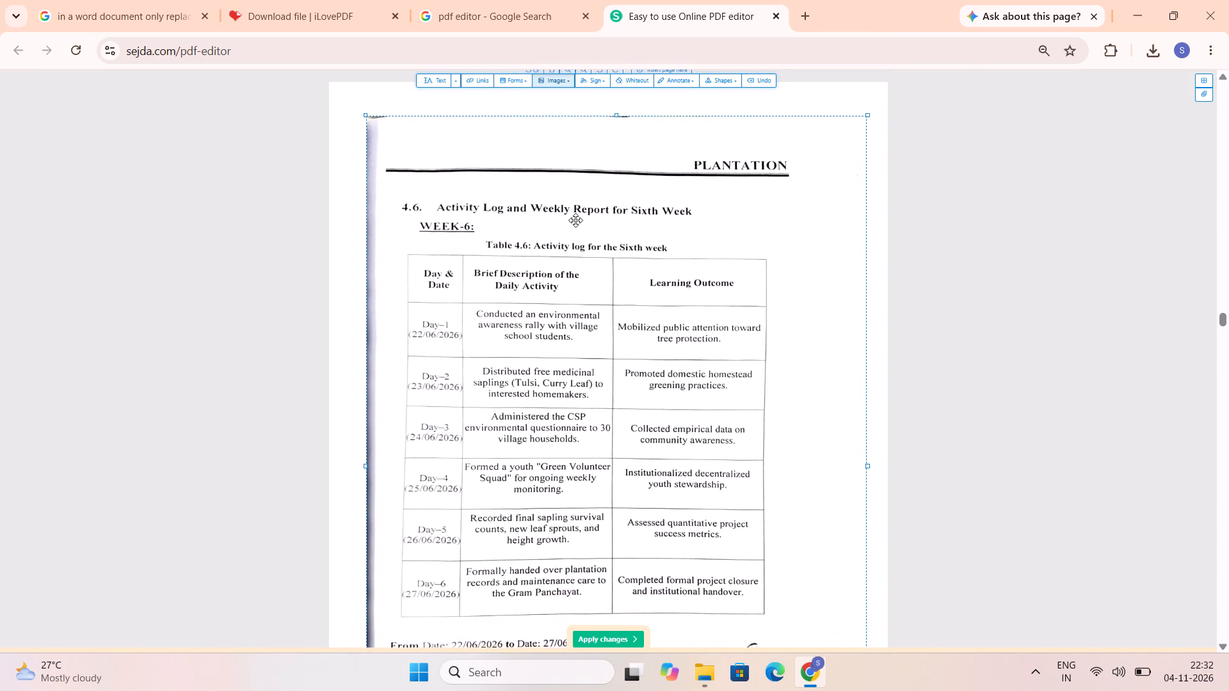
Examine the report pages after the sixth-week activity log, from page 31 through the photo page, for remaining unsigned pages.
scroll(575, 220, down, 9)
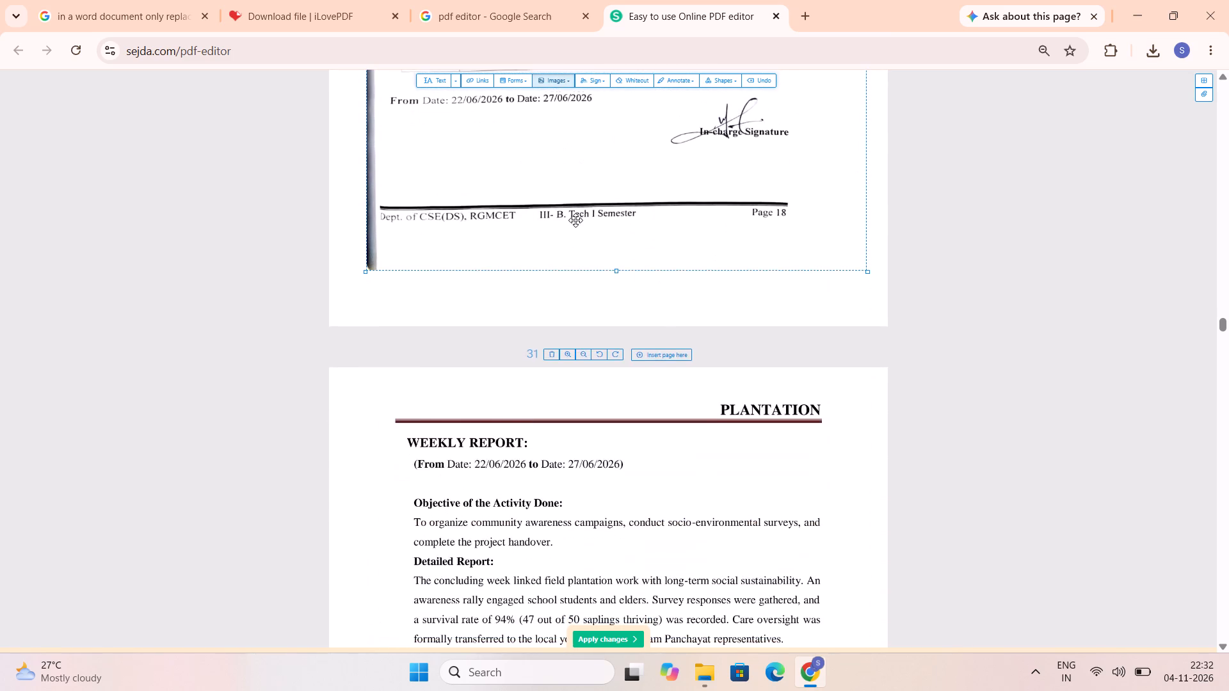
scroll(575, 220, down, 12)
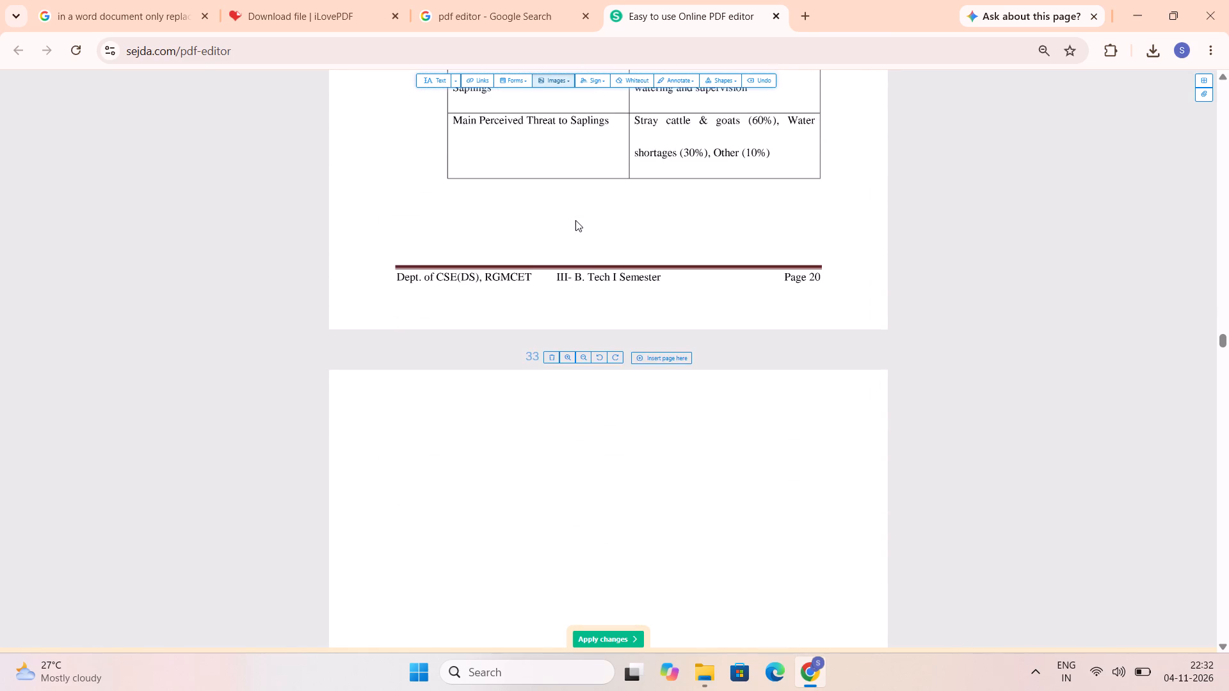
scroll(575, 220, down, 6)
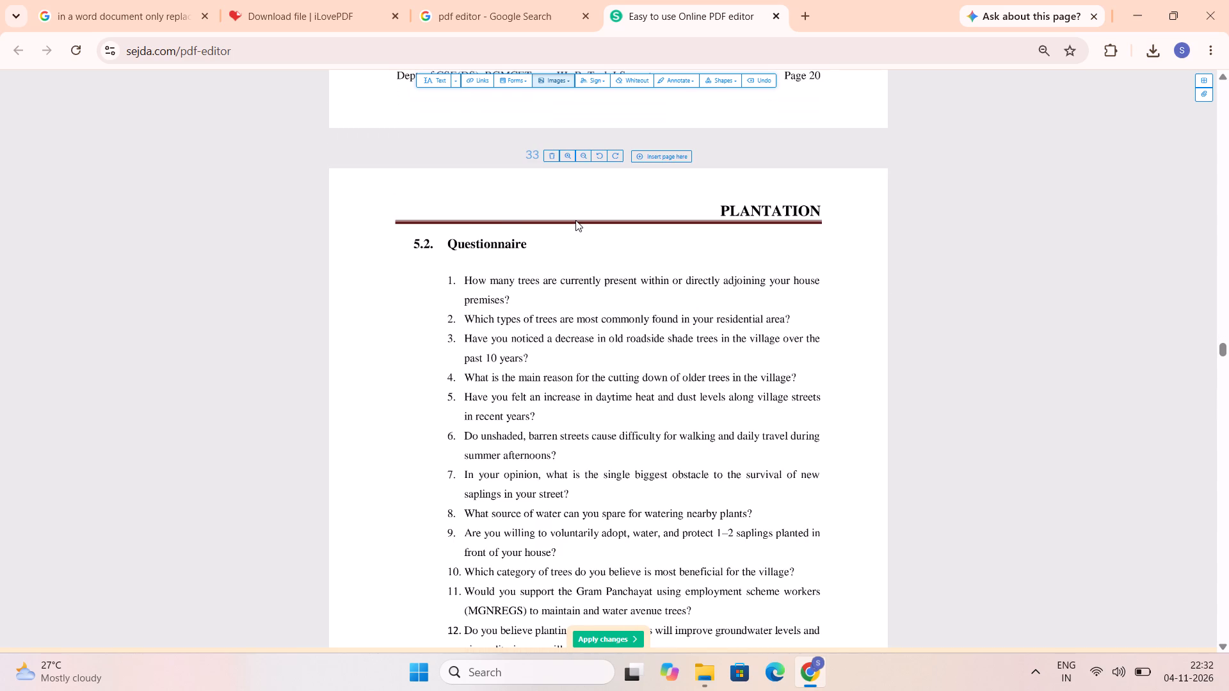
scroll(575, 220, down, 17)
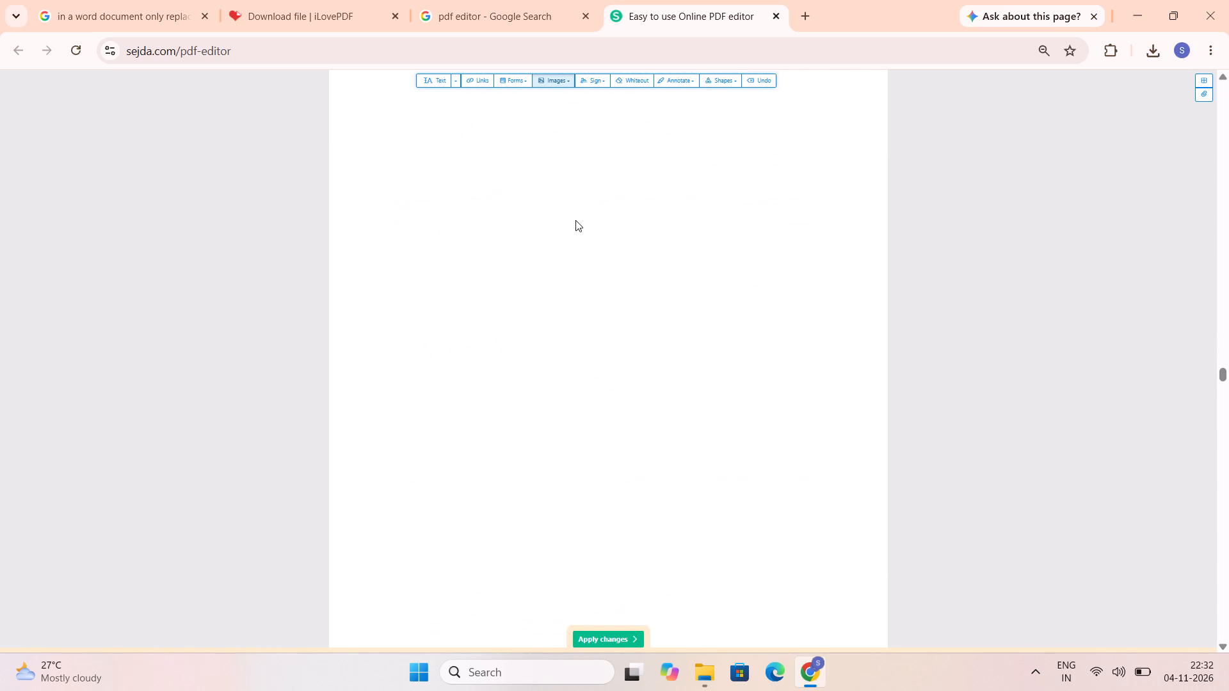
scroll(575, 220, down, 2)
scroll(628, 312, up, 2)
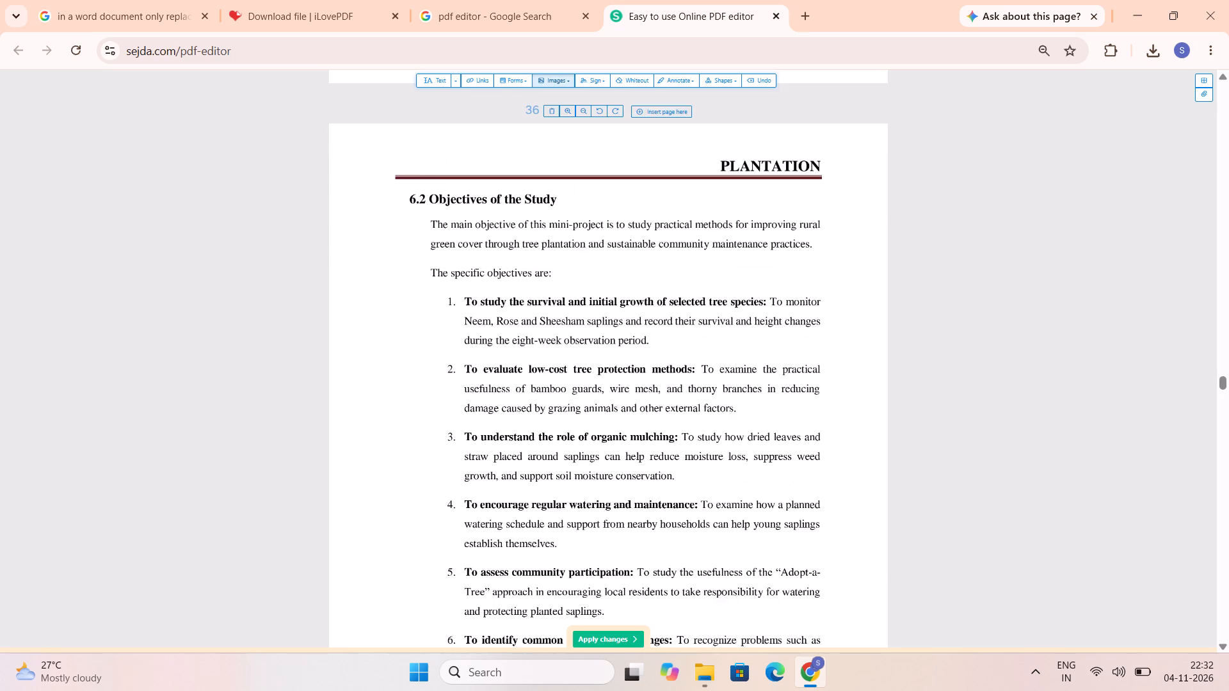
scroll(628, 312, up, 1)
scroll(628, 312, down, 17)
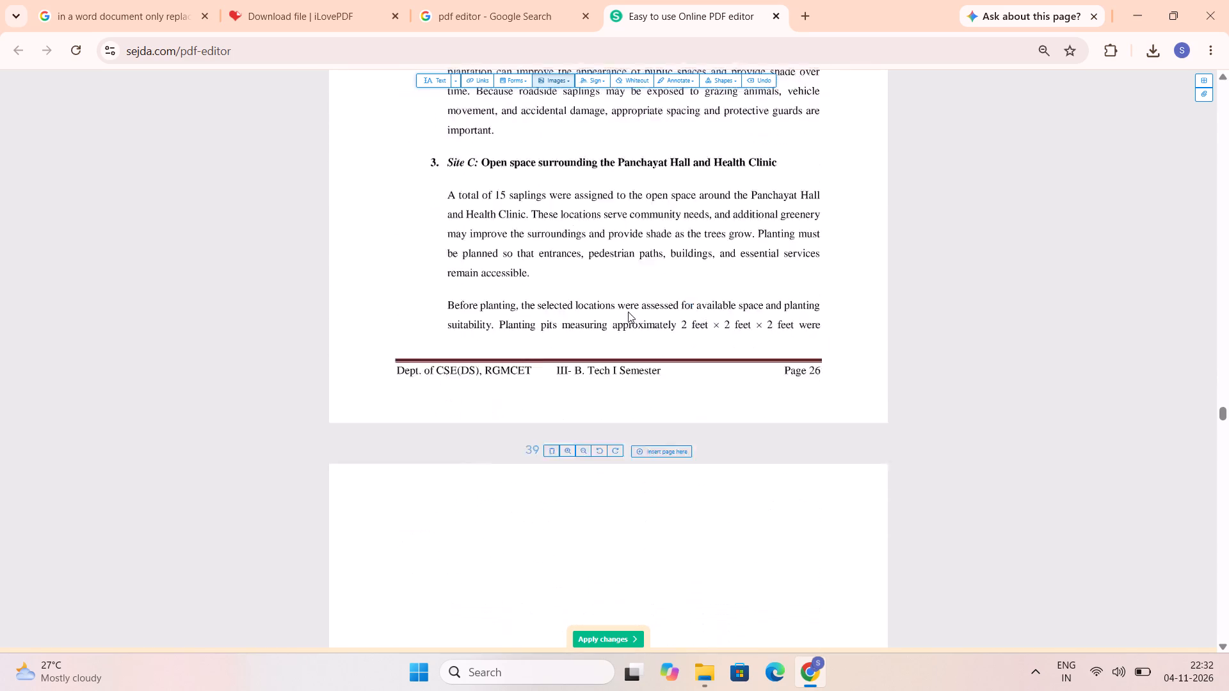
scroll(628, 312, down, 13)
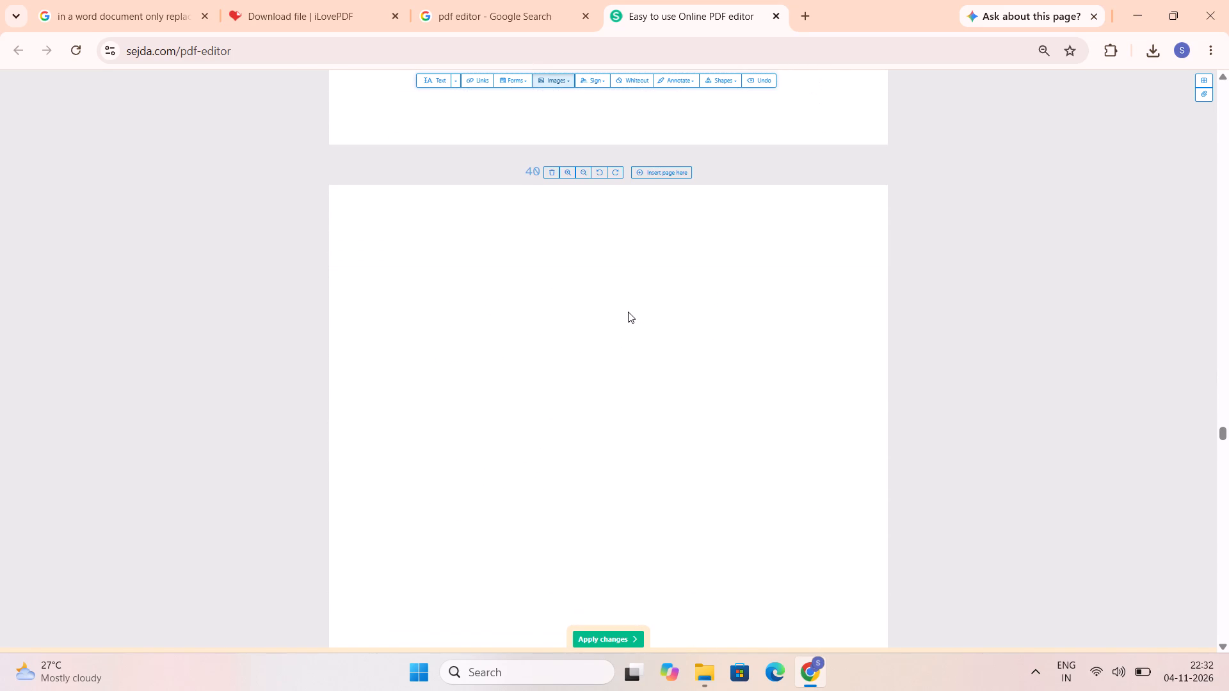
scroll(628, 312, down, 2)
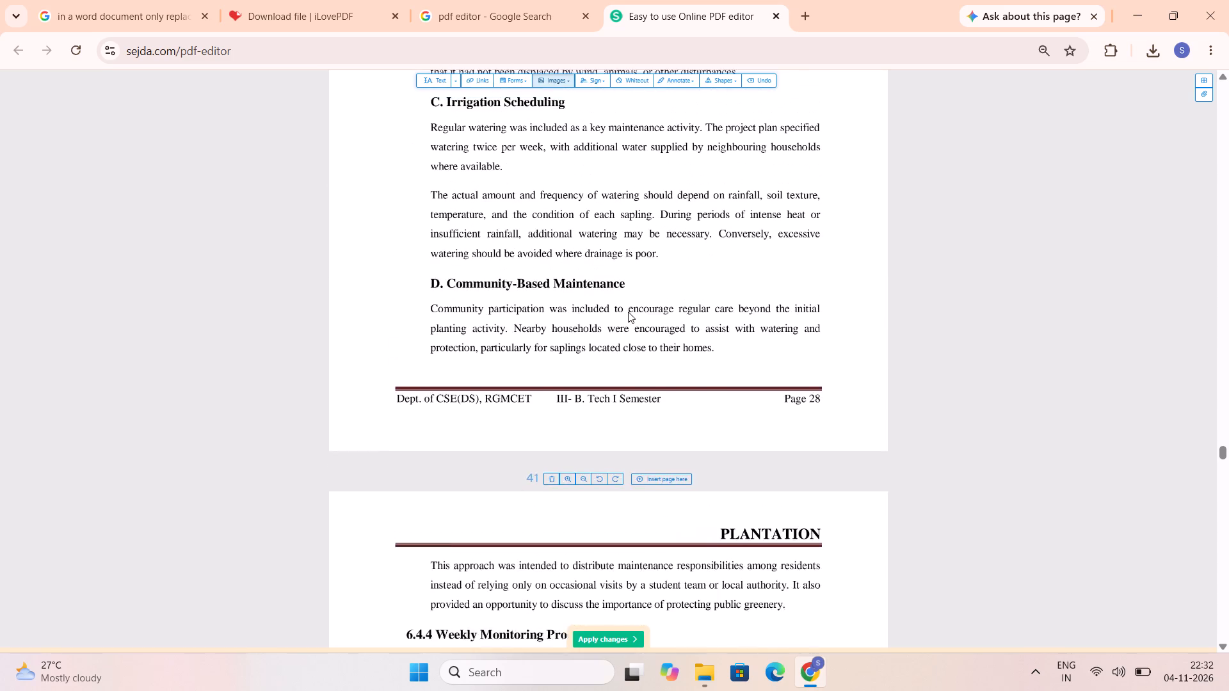
scroll(628, 312, down, 7)
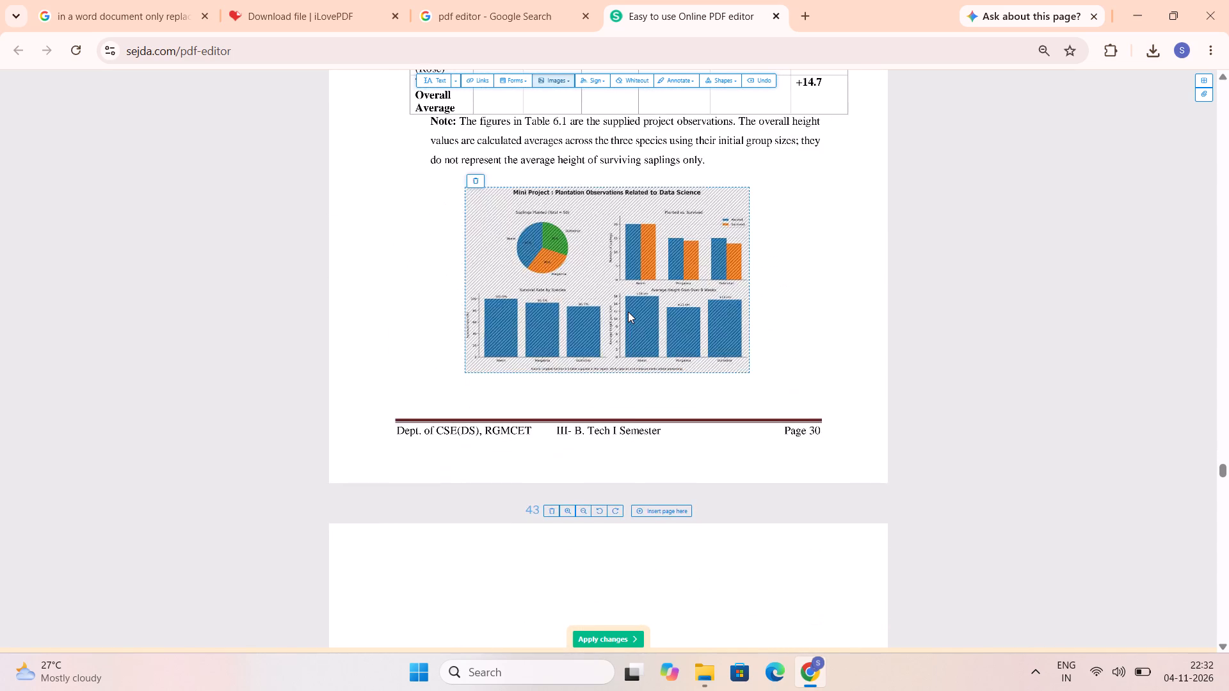
scroll(628, 312, down, 15)
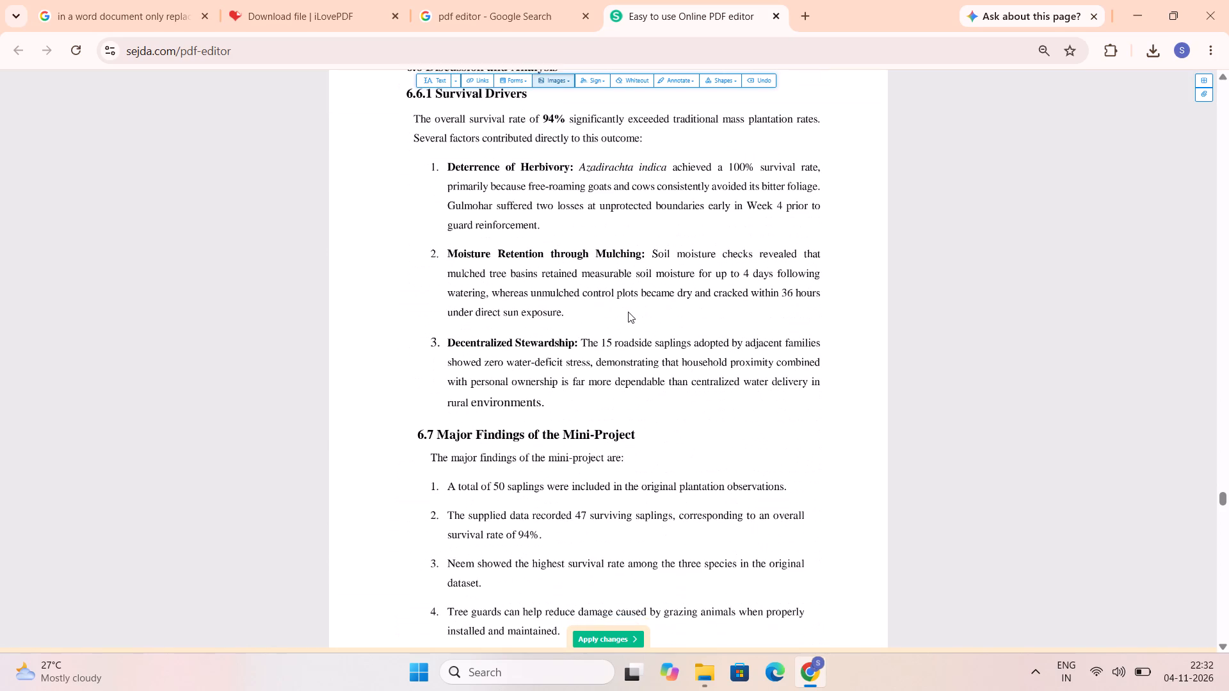
scroll(628, 312, down, 16)
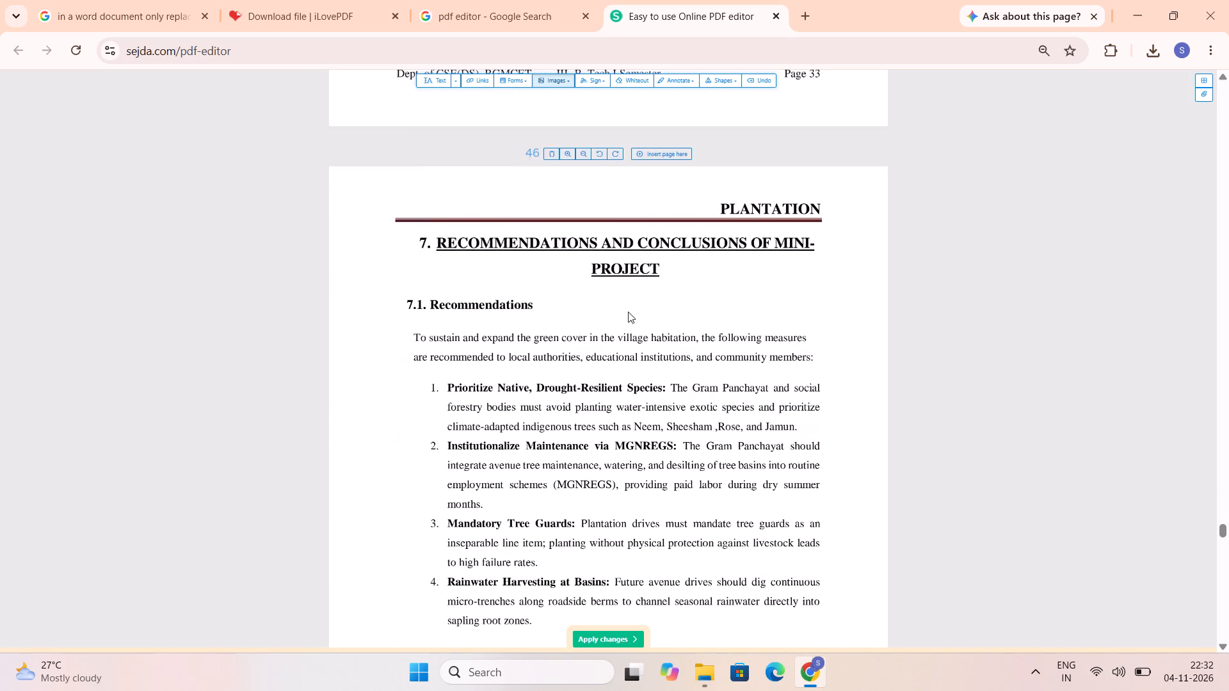
scroll(628, 312, down, 7)
scroll(634, 355, right, 1)
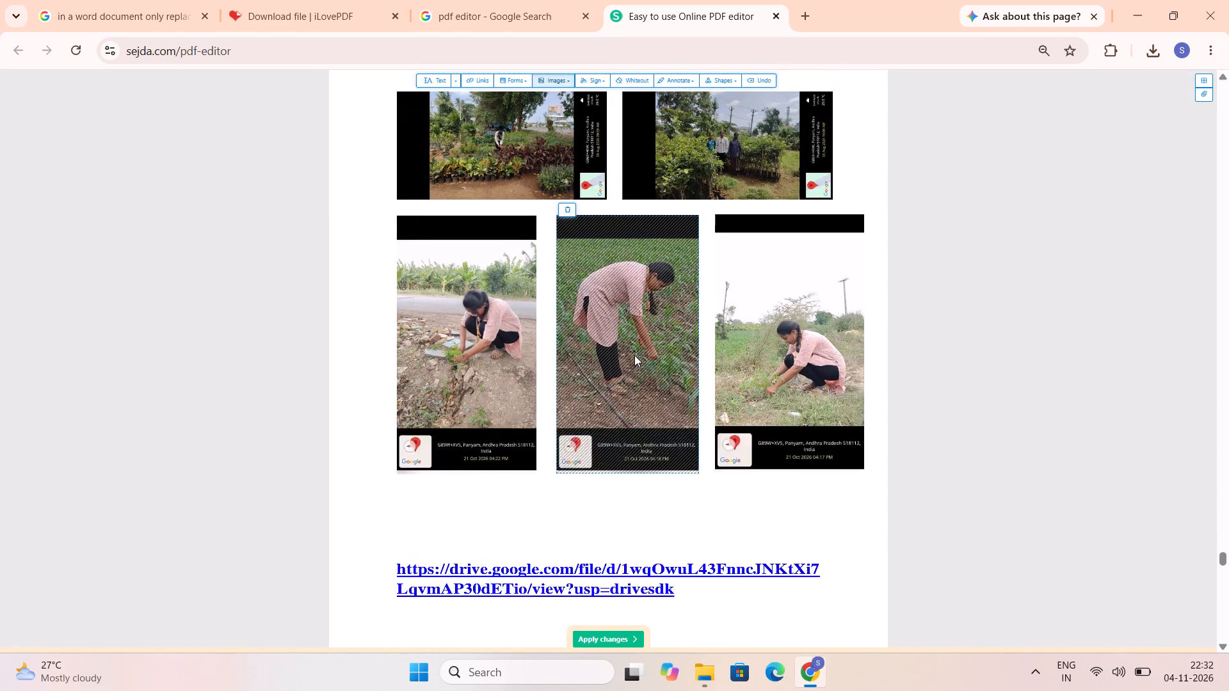
scroll(634, 355, right, 1)
scroll(634, 355, down, 6)
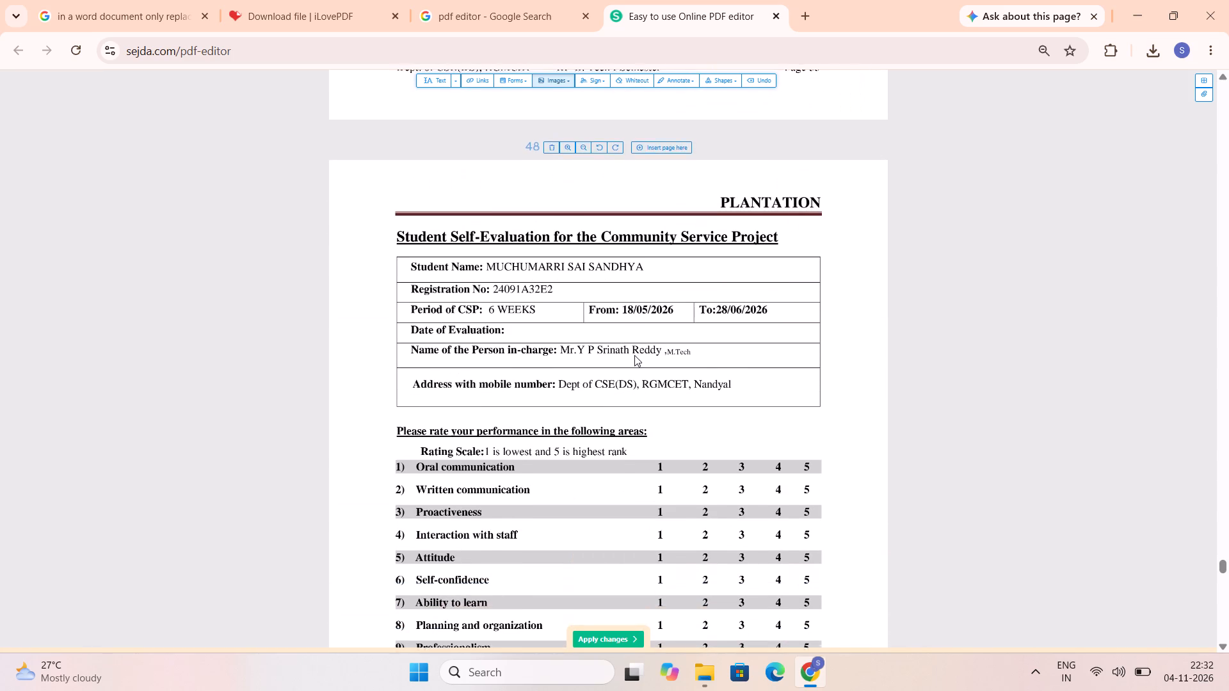
Delete the unsigned Student Self-Evaluation page 48 and insert a blank page in its place.
click(556, 145)
click(662, 146)
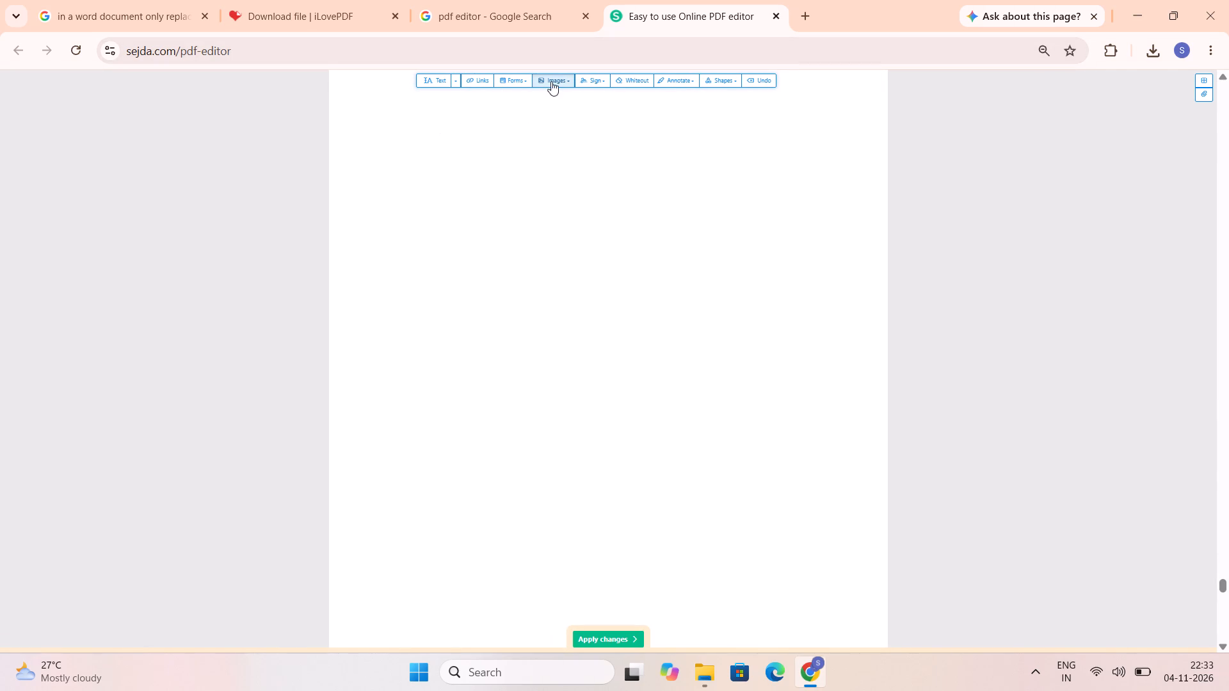
Place the scanned signed self-evaluation form, "WhatsApp Image 2026-11-04 at 9.47.41 PM (1)", on the blank page 48.
click(554, 79)
click(630, 287)
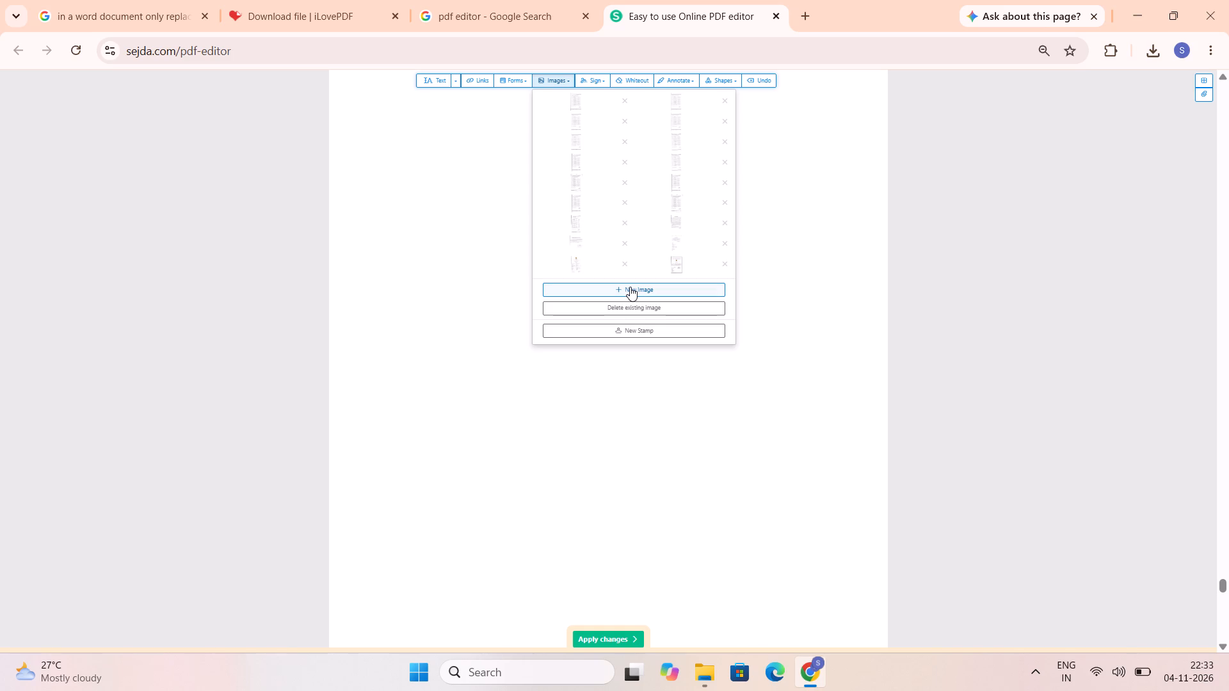
scroll(415, 237, down, 5)
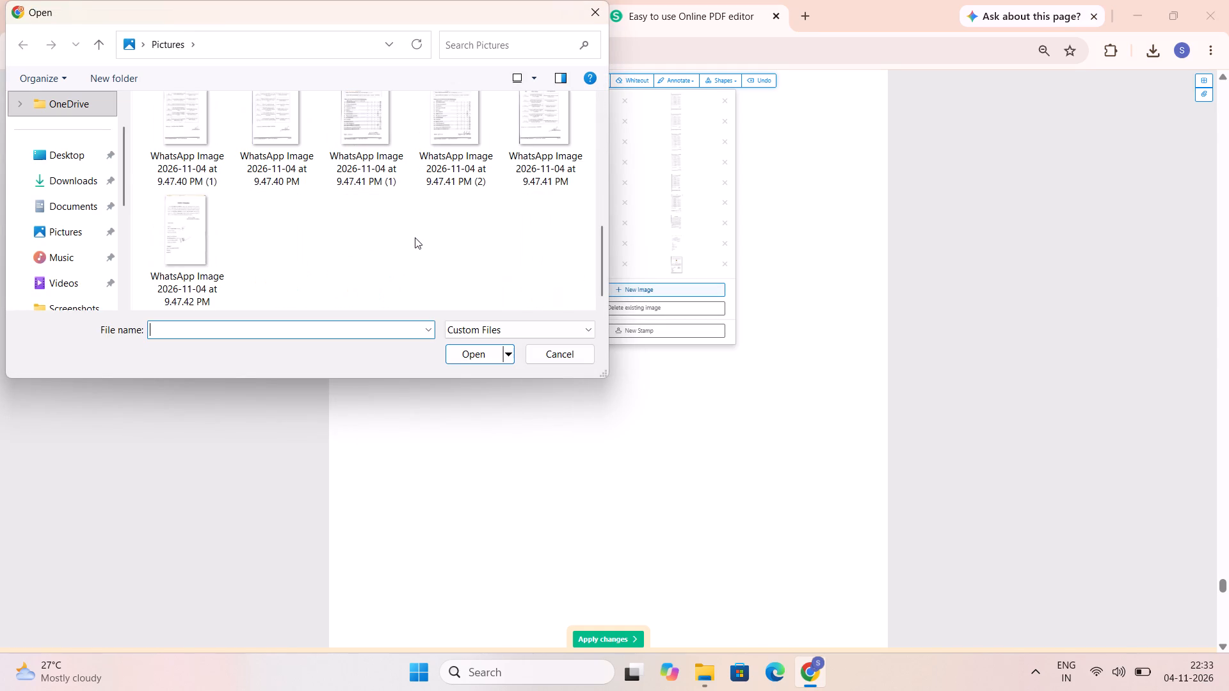
scroll(385, 210, up, 1)
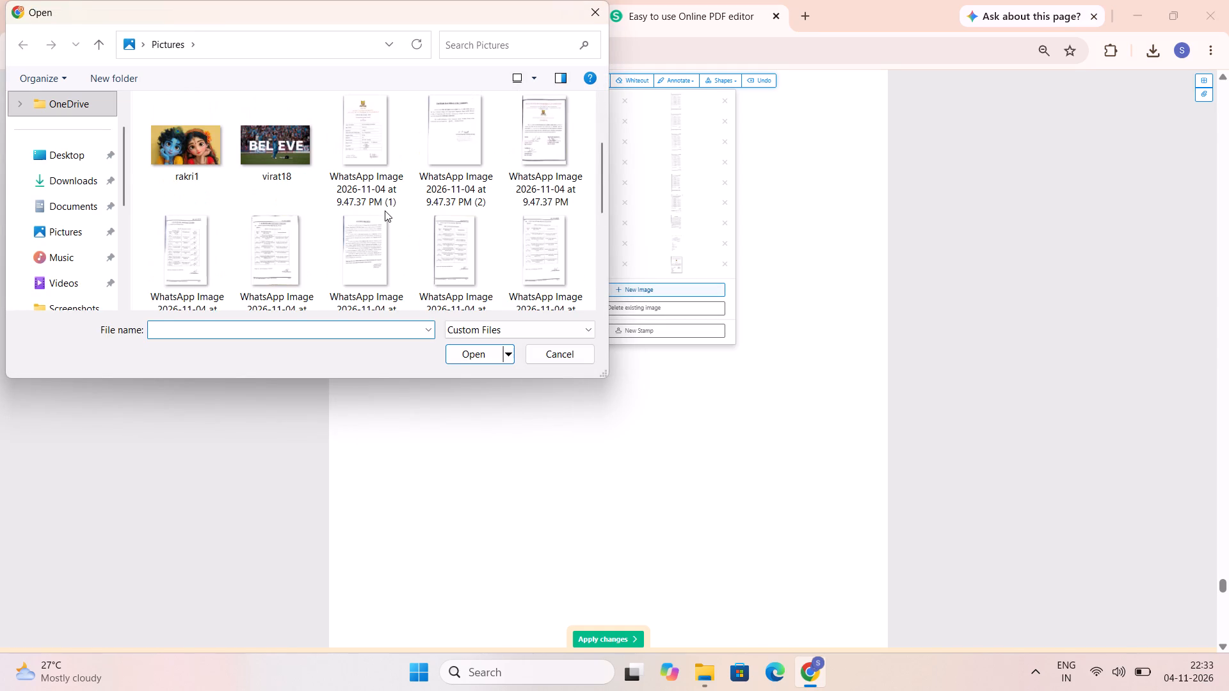
scroll(369, 230, down, 4)
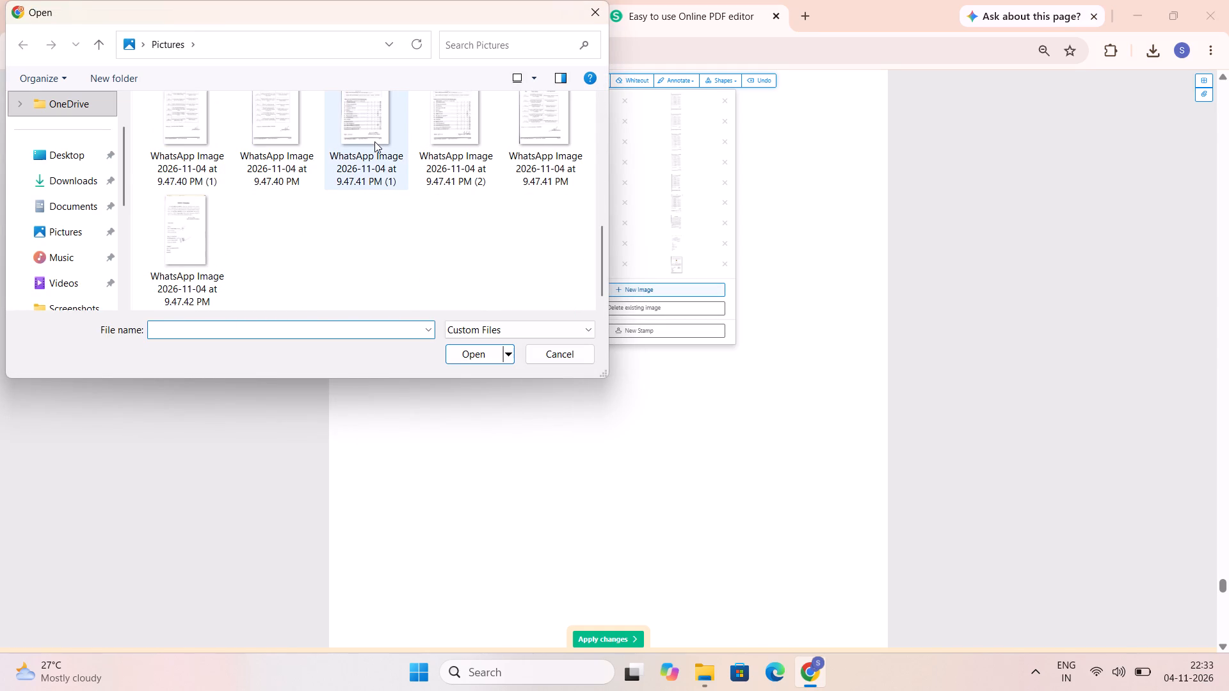
drag(374, 141, 375, 149)
double_click(375, 149)
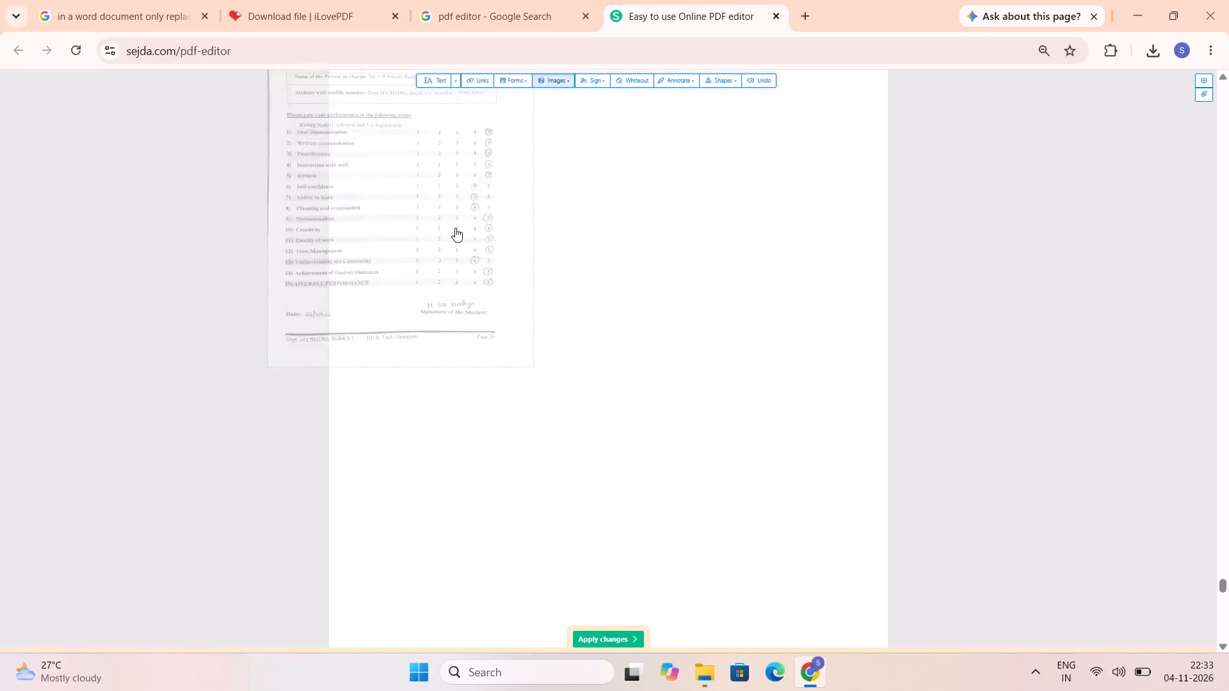
click(552, 368)
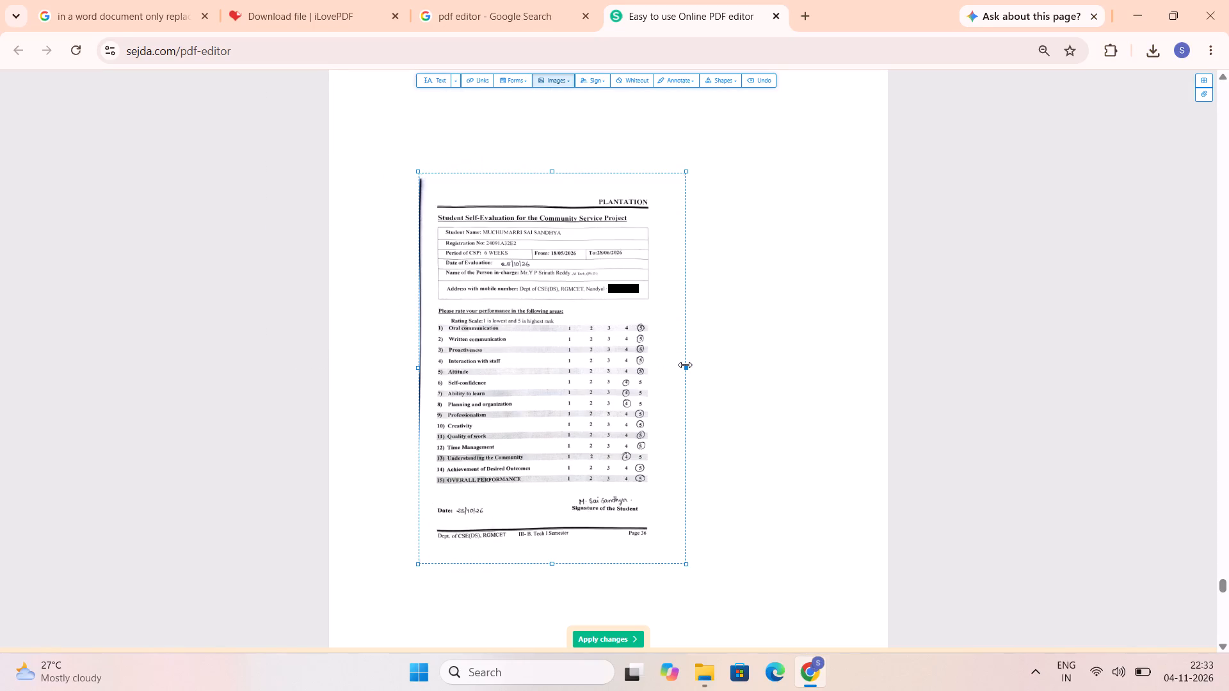
Move the self-evaluation image towards the right page margin, enlarge it leftwards and shift it up on page 48.
drag(685, 365, 834, 361)
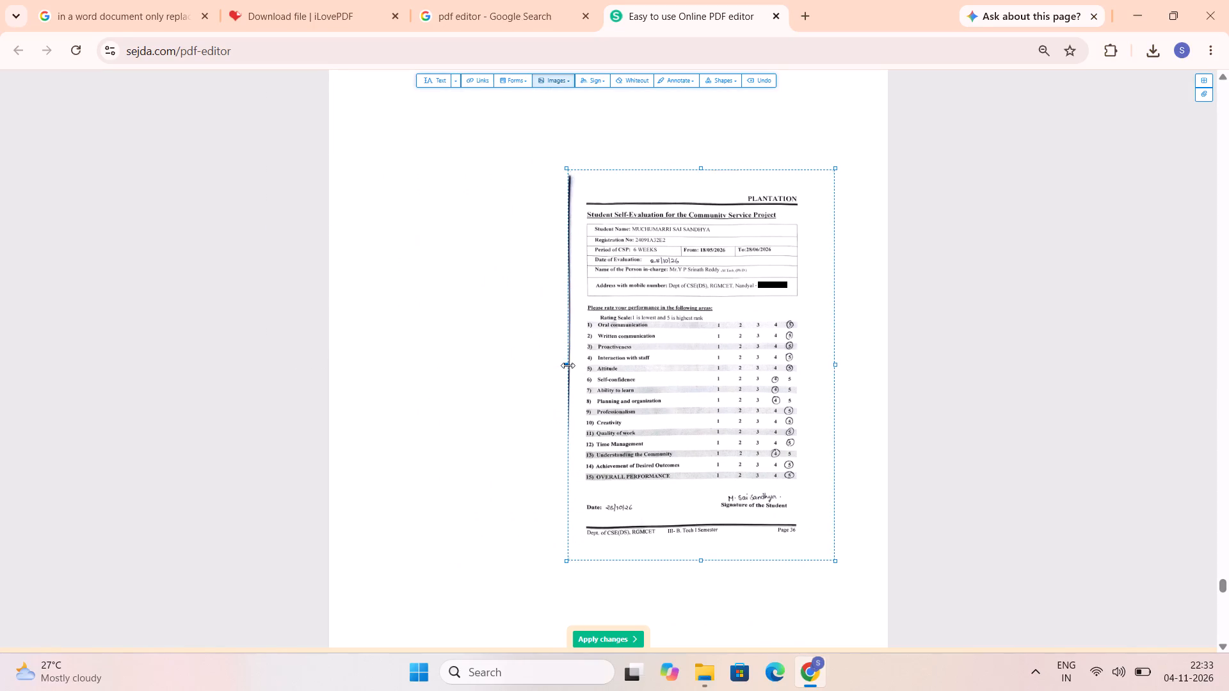
drag(568, 365, 469, 379)
drag(534, 377, 533, 350)
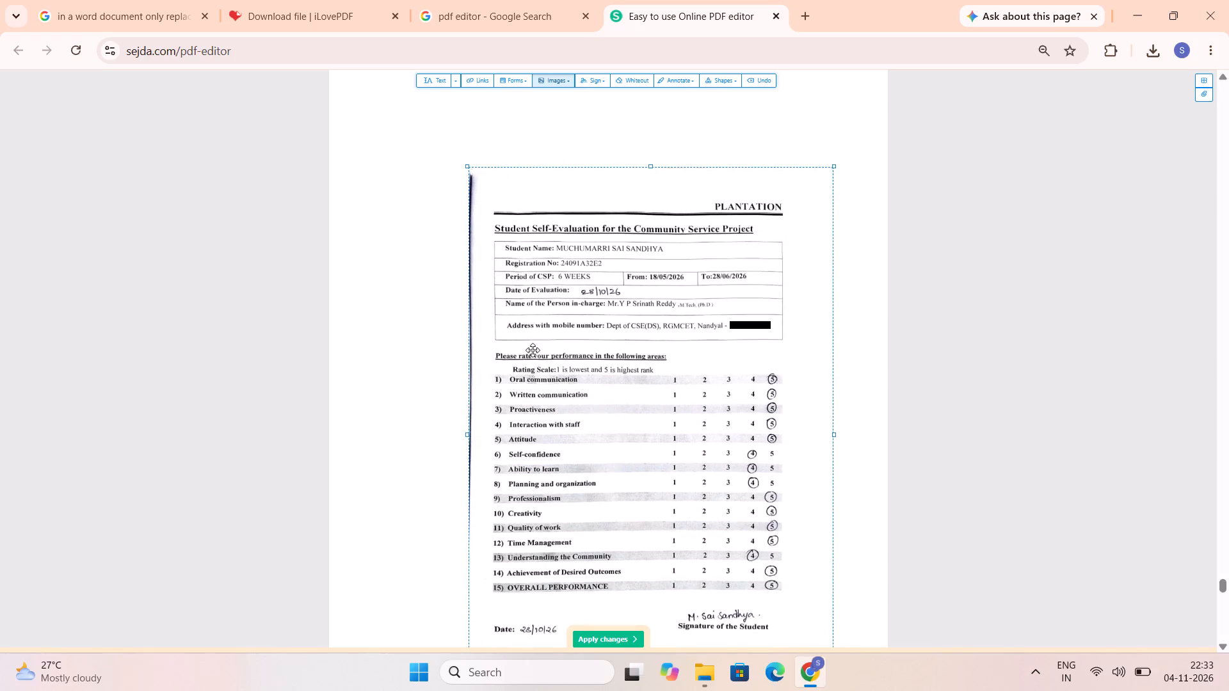
Move the scanned student self-evaluation image on page 48 up towards the page centre and enlarge it towards the bottom and left margin.
drag(533, 350, 506, 312)
scroll(635, 413, down, 2)
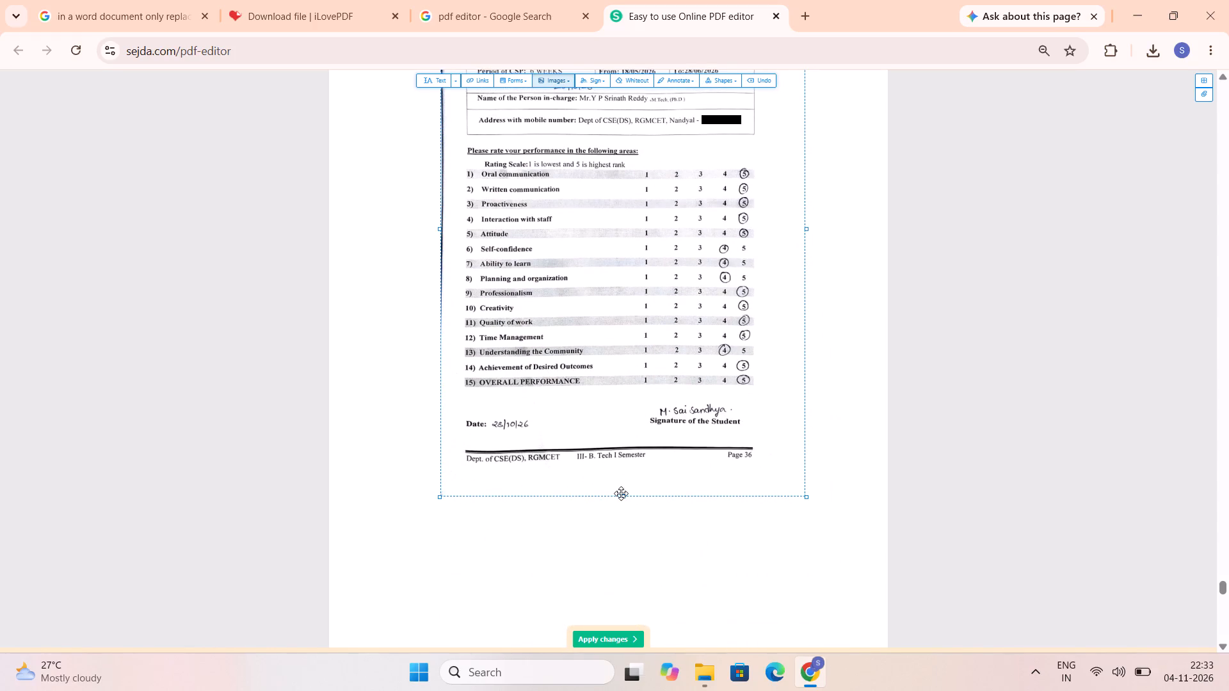
drag(622, 496, 635, 560)
scroll(658, 404, up, 1)
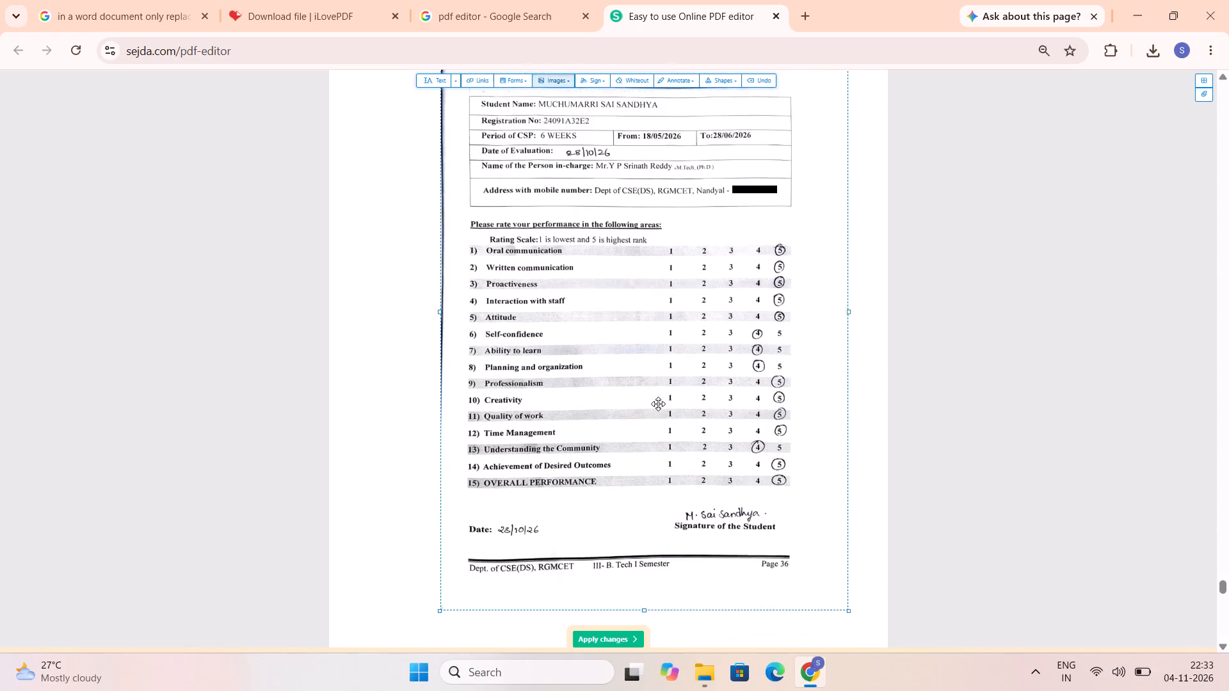
scroll(658, 404, up, 1)
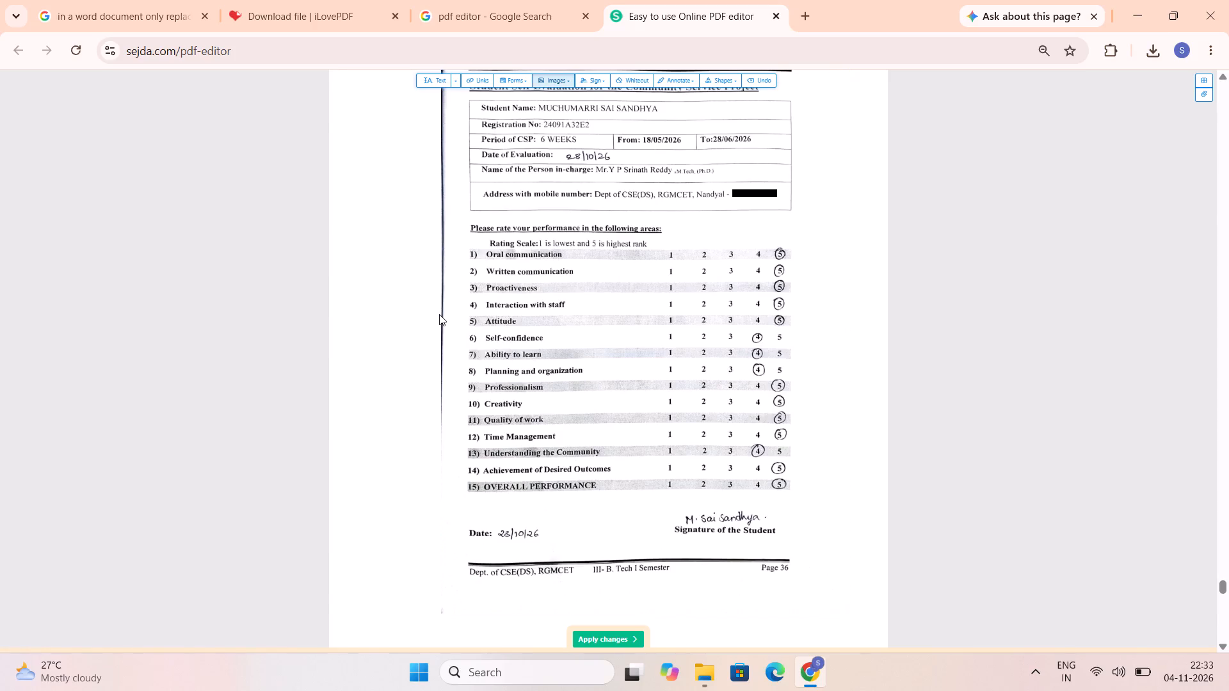
drag(441, 315, 439, 315)
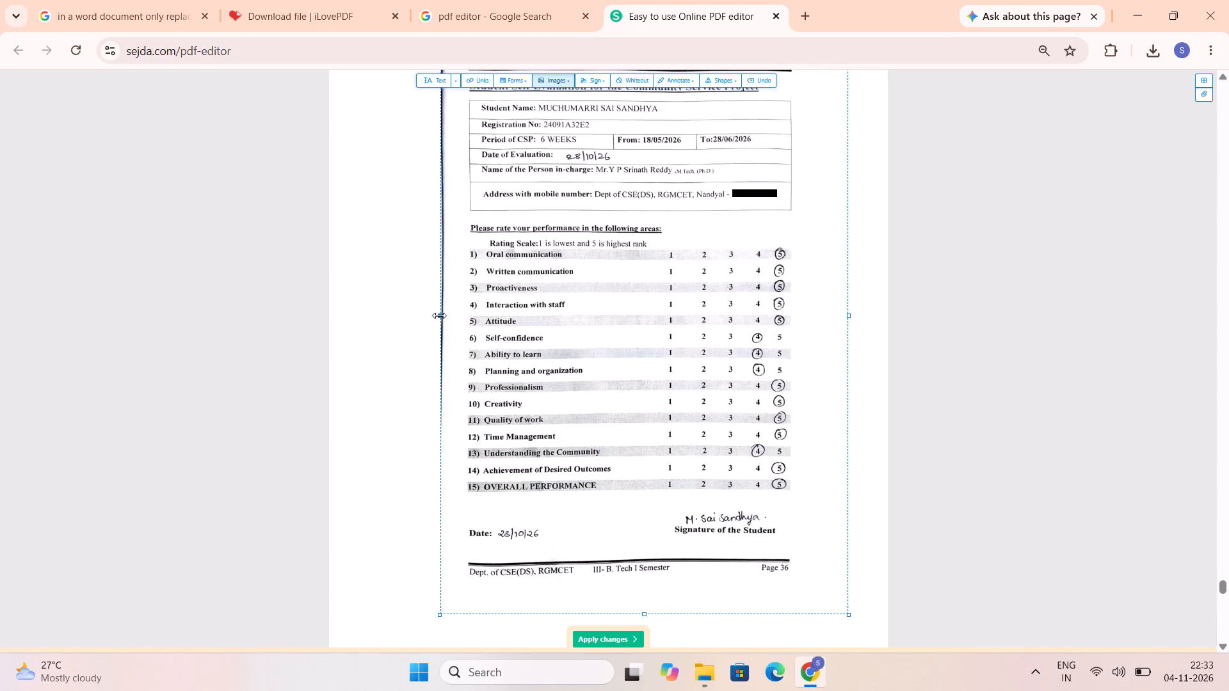
drag(439, 315, 407, 322)
Enlarge the self-evaluation image further towards the top and bottom of page 48 and centre it between the side margins.
scroll(526, 338, up, 3)
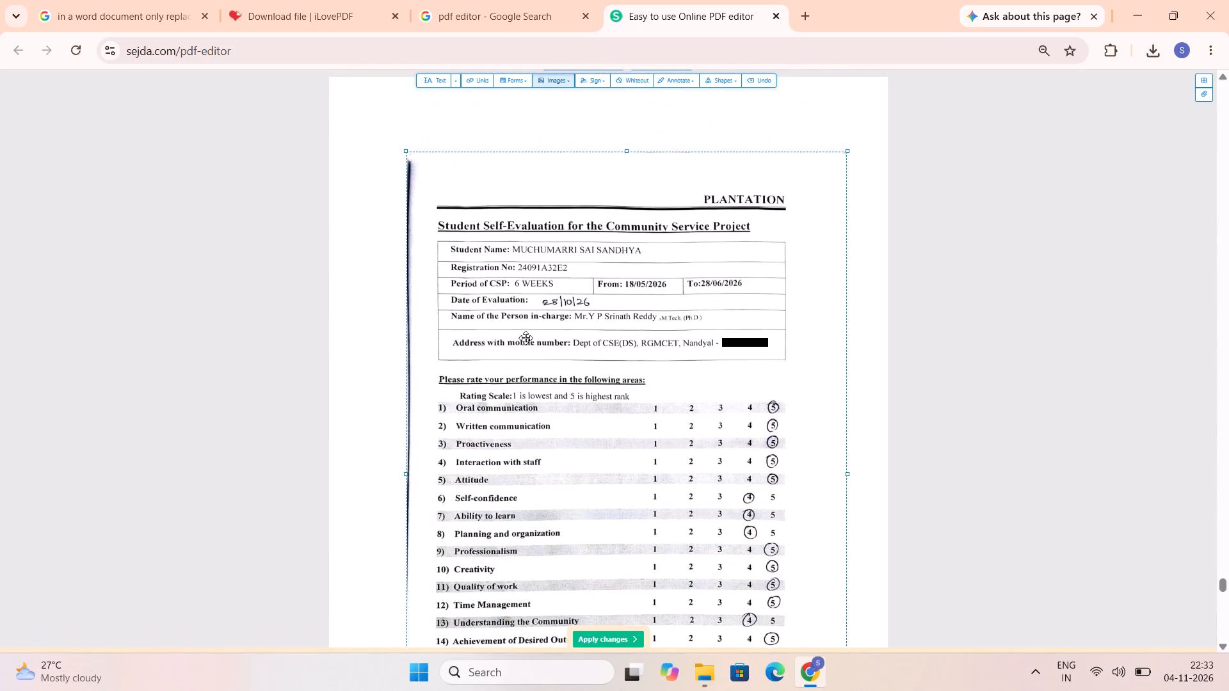
drag(628, 152, 618, 121)
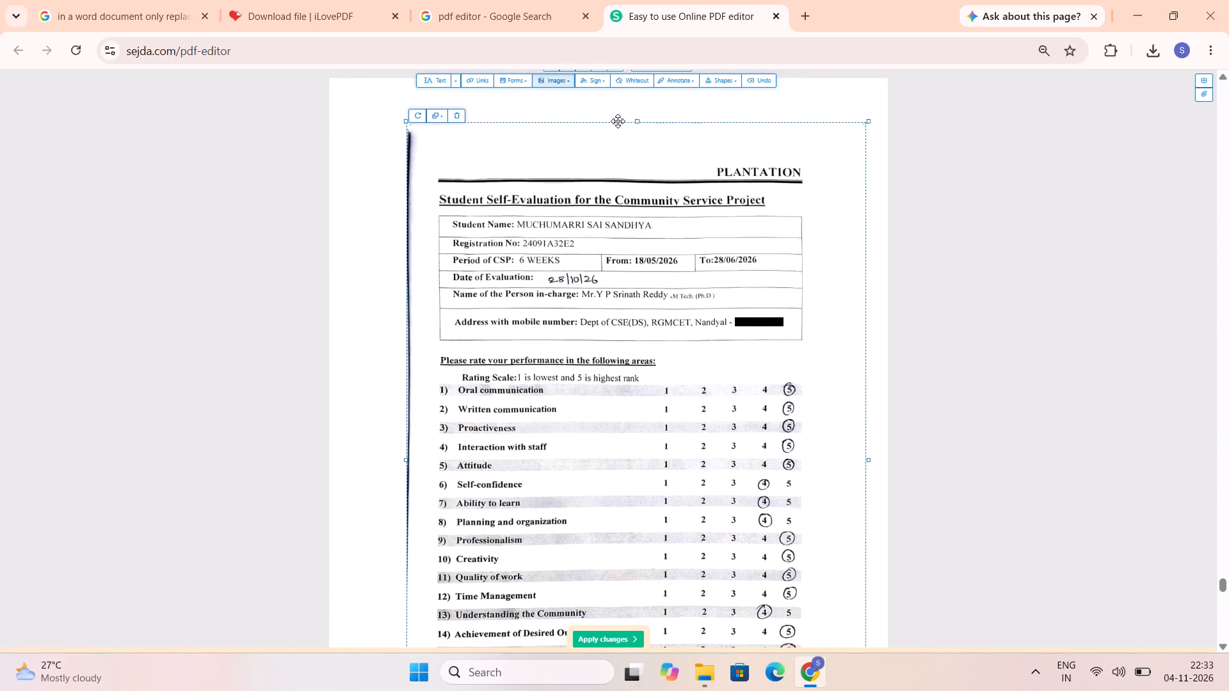
drag(618, 121, 611, 114)
drag(623, 175, 598, 167)
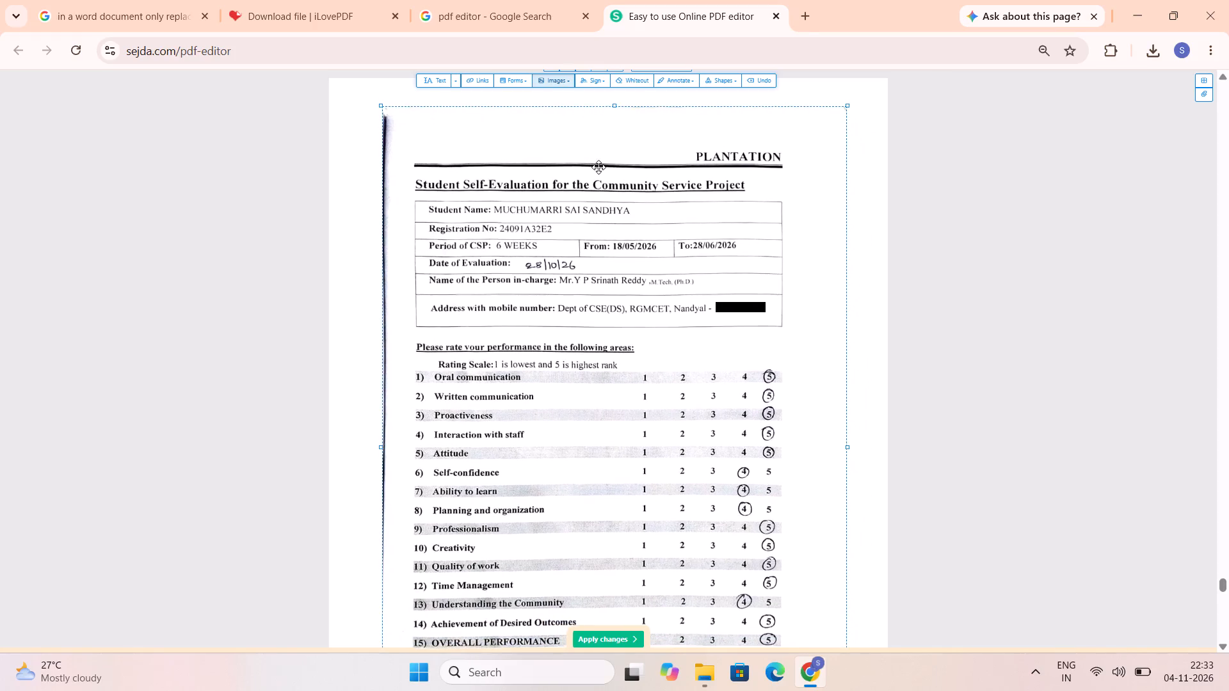
scroll(598, 167, down, 5)
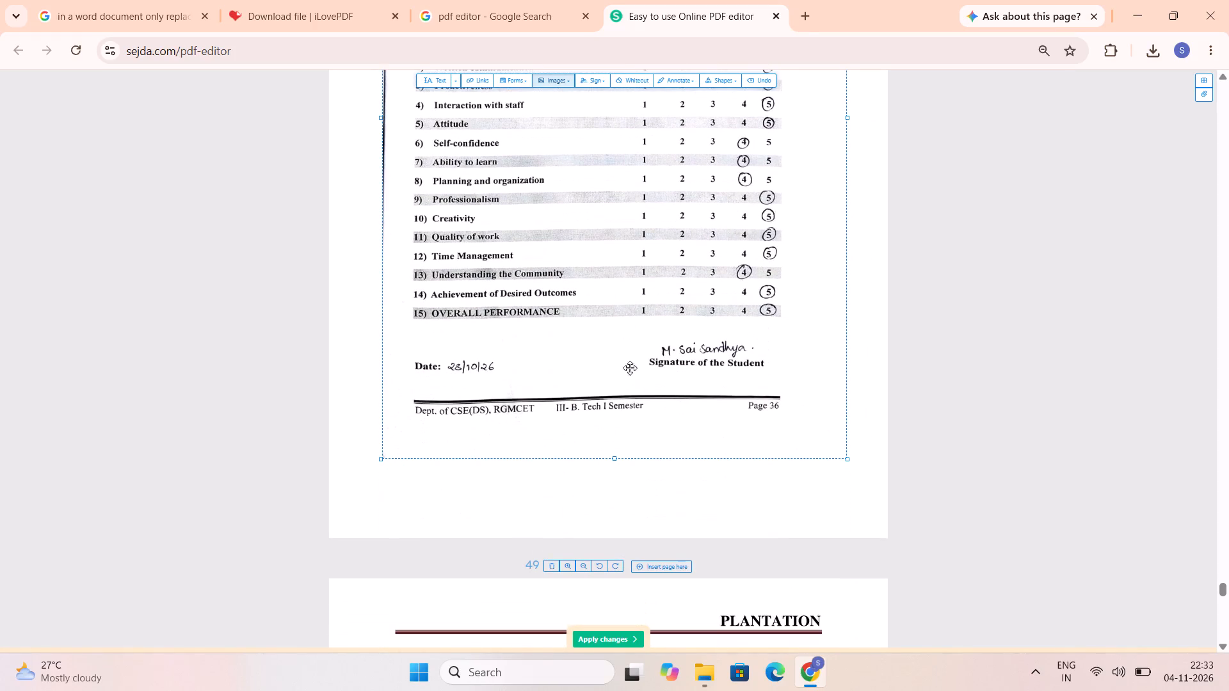
drag(616, 455, 620, 483)
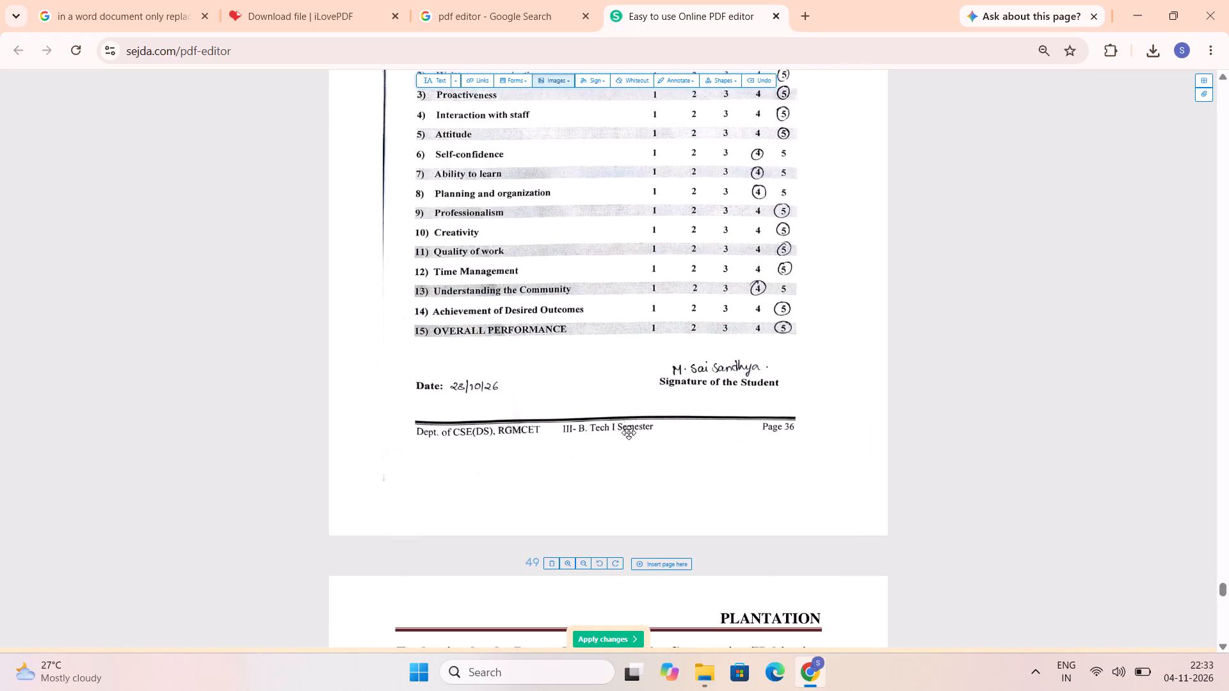
drag(631, 418, 620, 419)
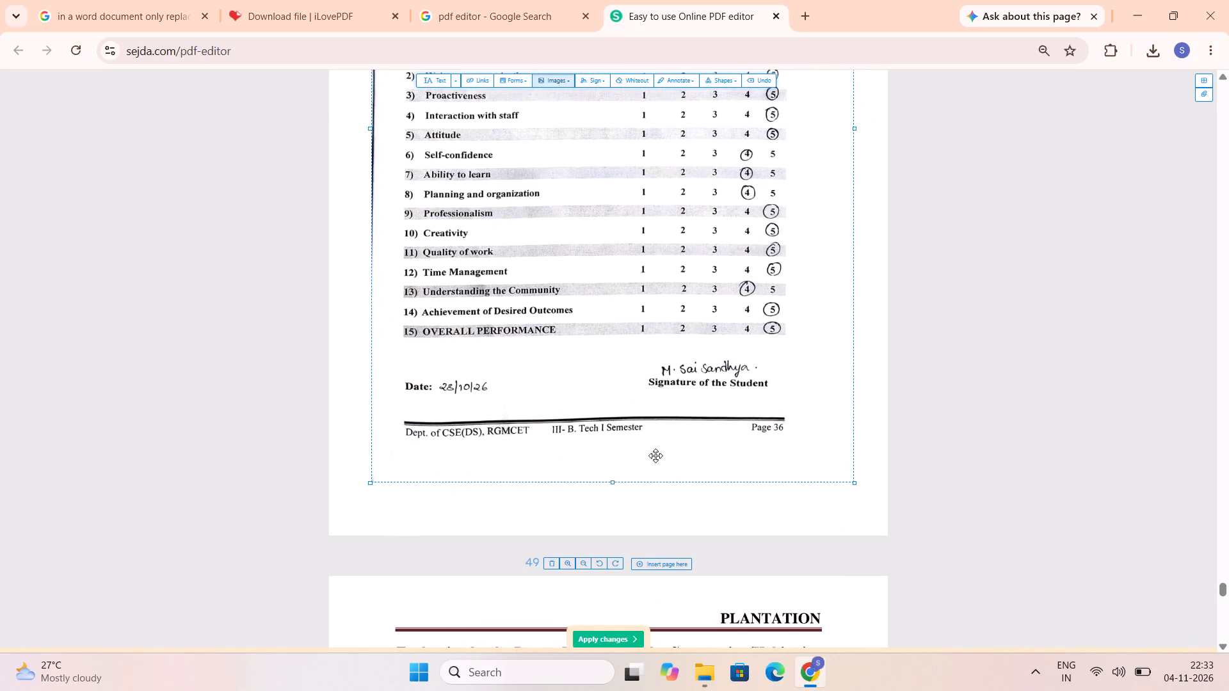
Delete the unsigned "Evaluation by the Person In-charge" page 49 and insert a blank page in its place.
scroll(655, 456, down, 3)
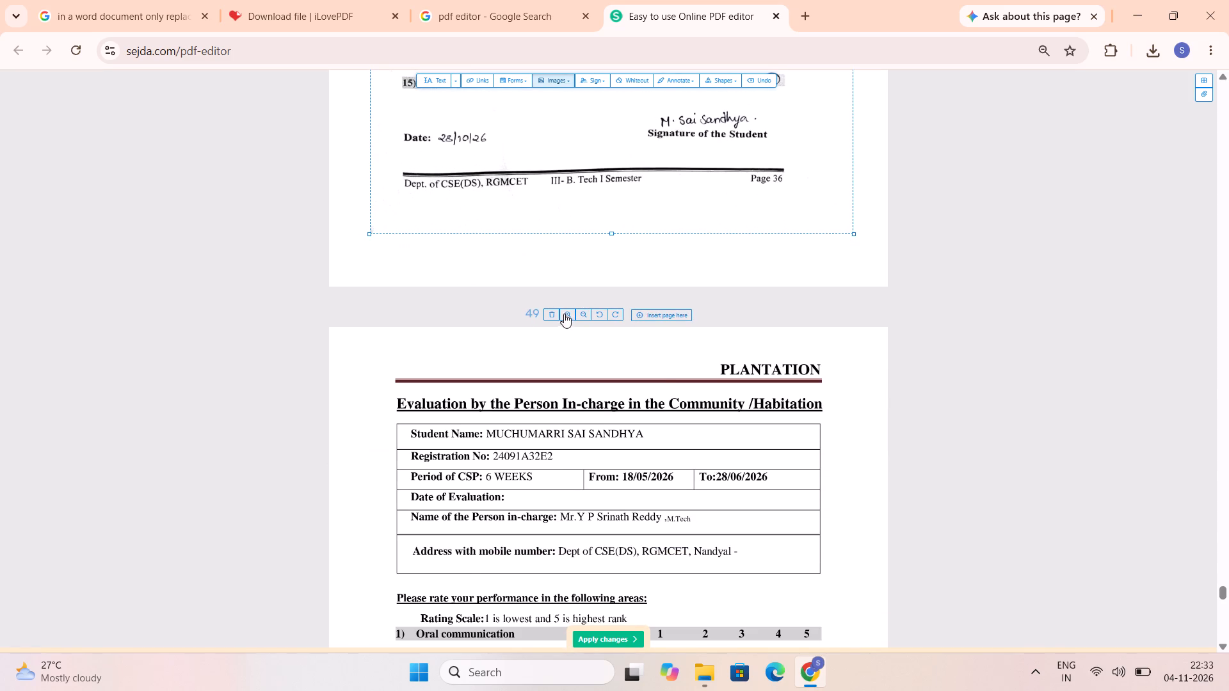
click(555, 319)
click(652, 314)
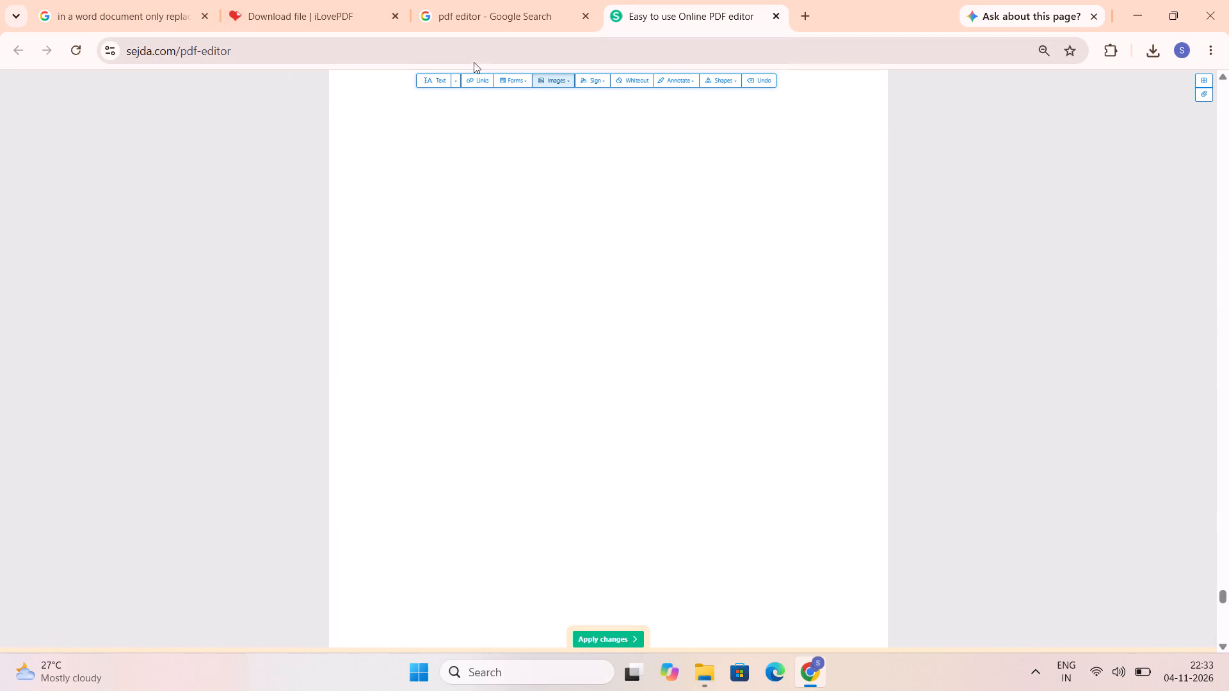
Place the scanned signed person in-charge evaluation, "WhatsApp Image 2026-11-04 at 9.47.41 PM (2)", on the blank page 49.
click(547, 77)
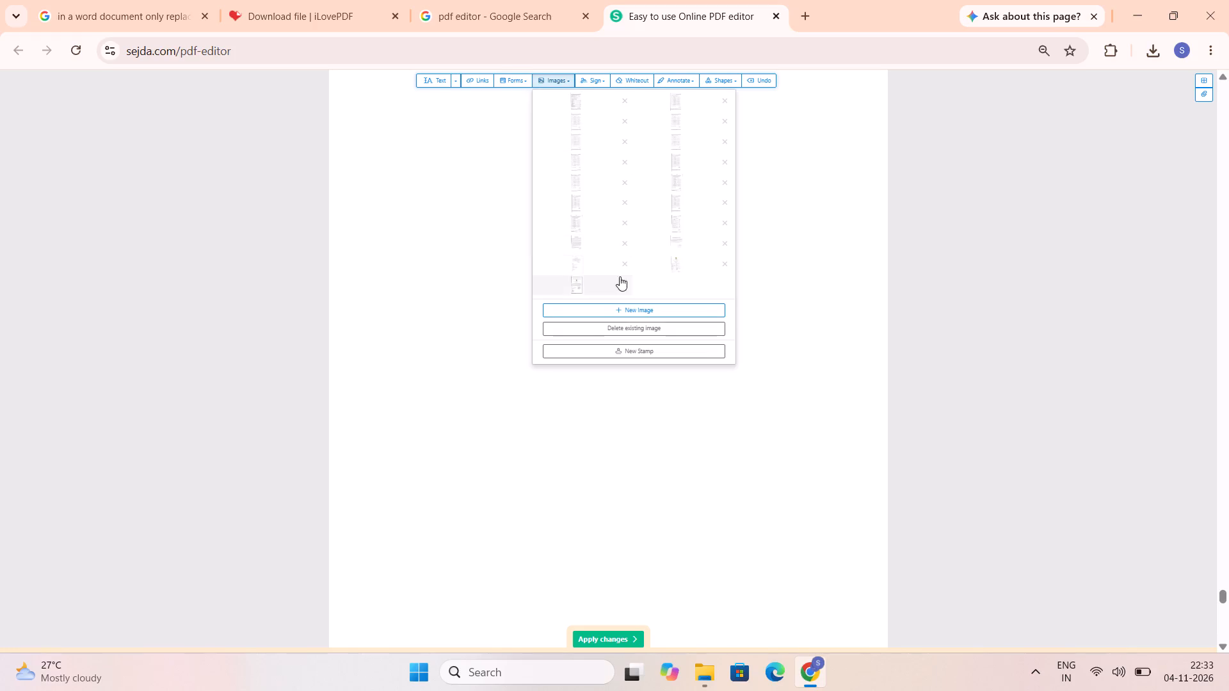
click(616, 310)
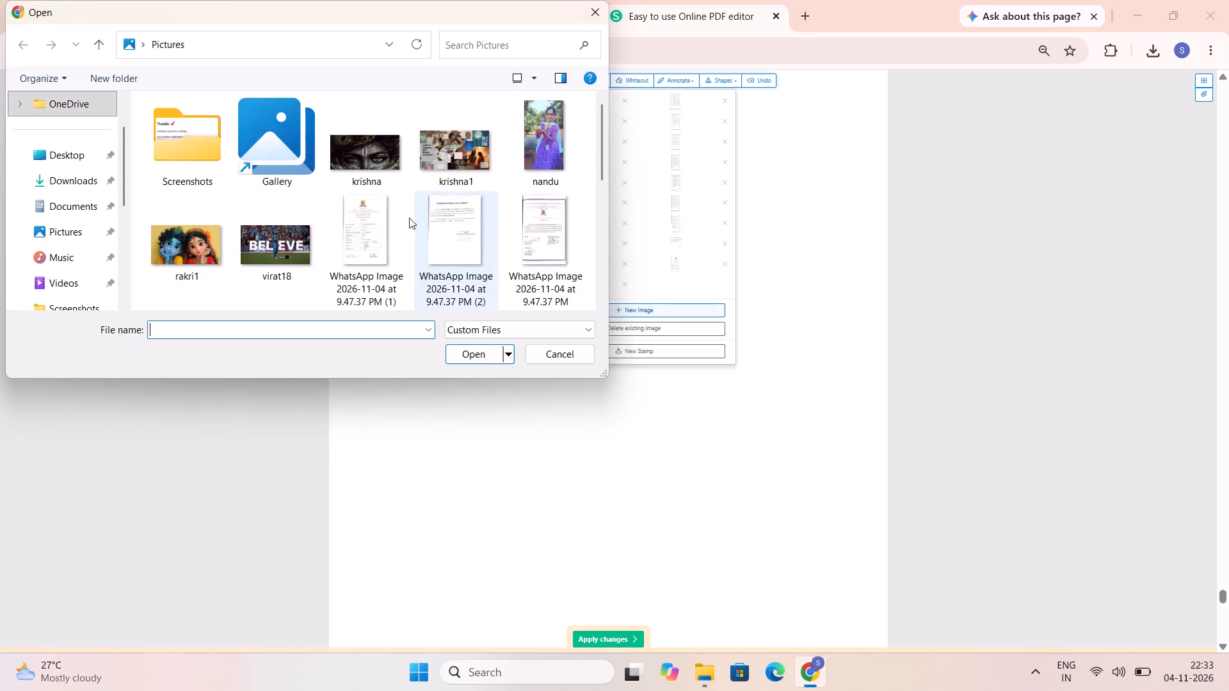
scroll(398, 218, down, 5)
double_click(438, 116)
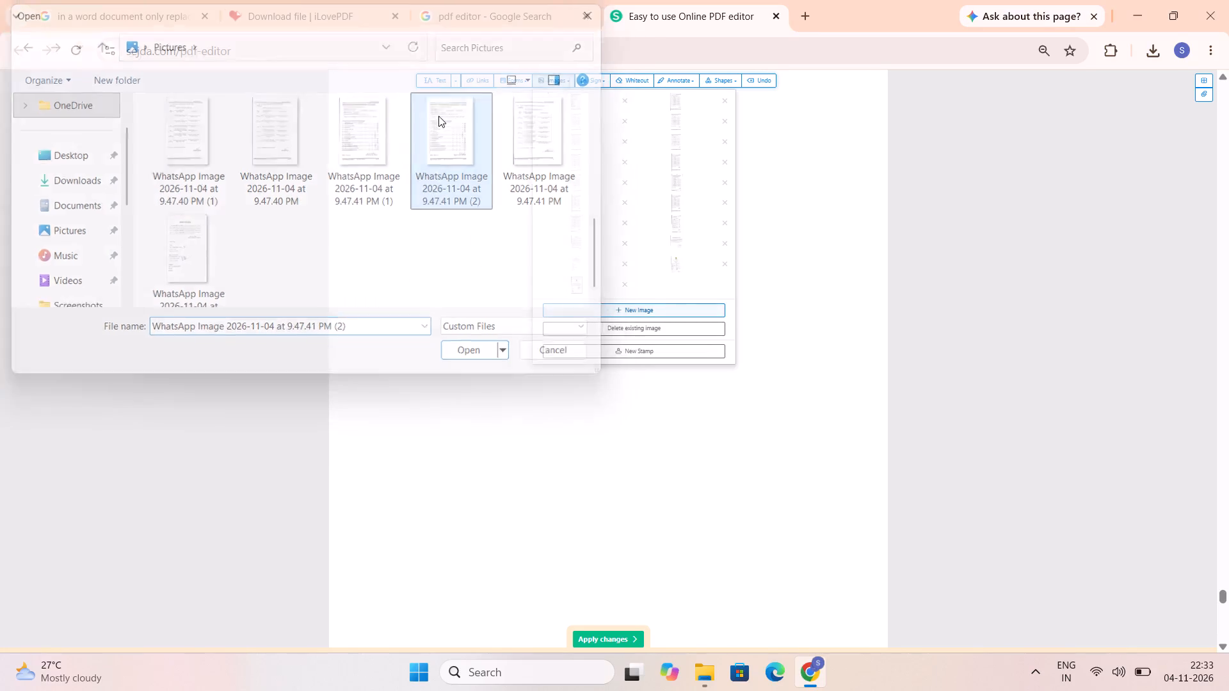
click(609, 336)
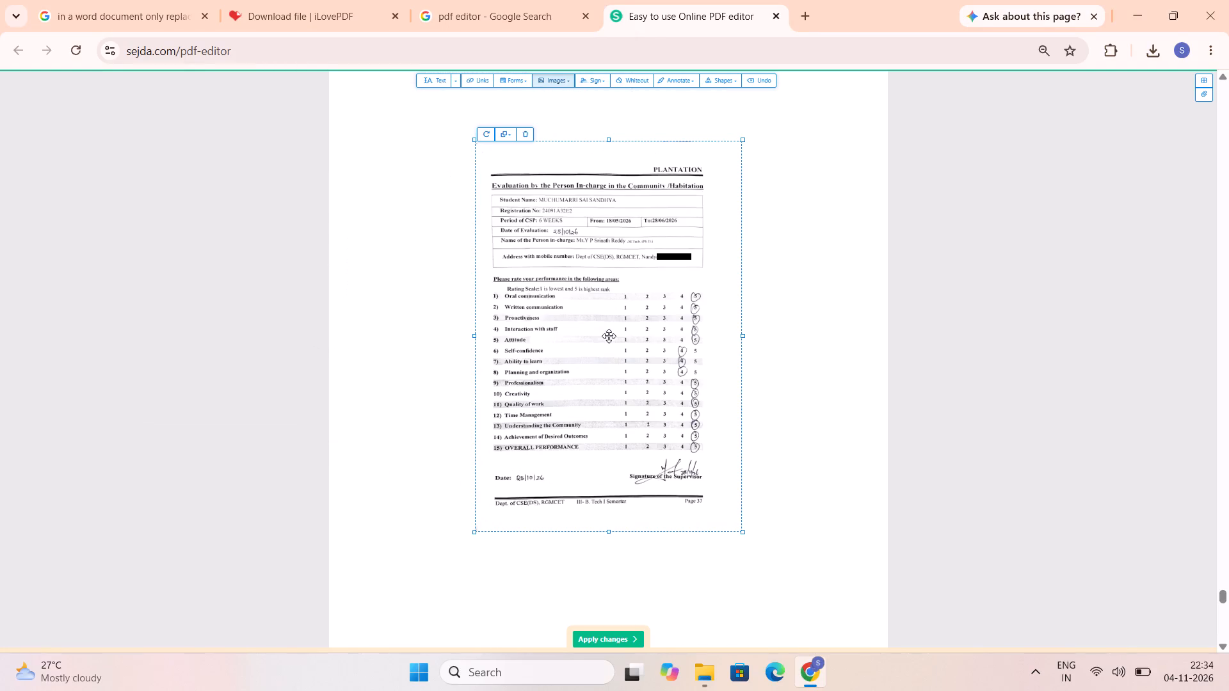
Enlarge the scanned person in-charge evaluation image on page 49 towards both side margins and move it up to the page centre.
drag(476, 333, 440, 335)
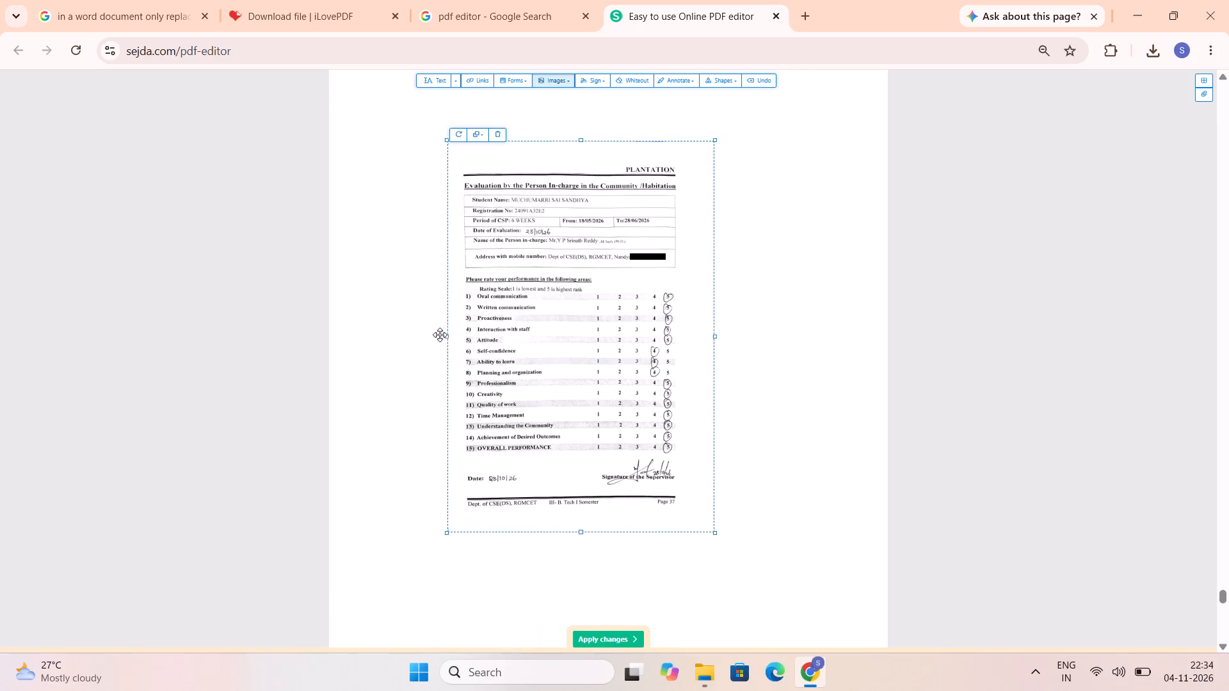
drag(440, 335, 423, 344)
drag(422, 349, 394, 357)
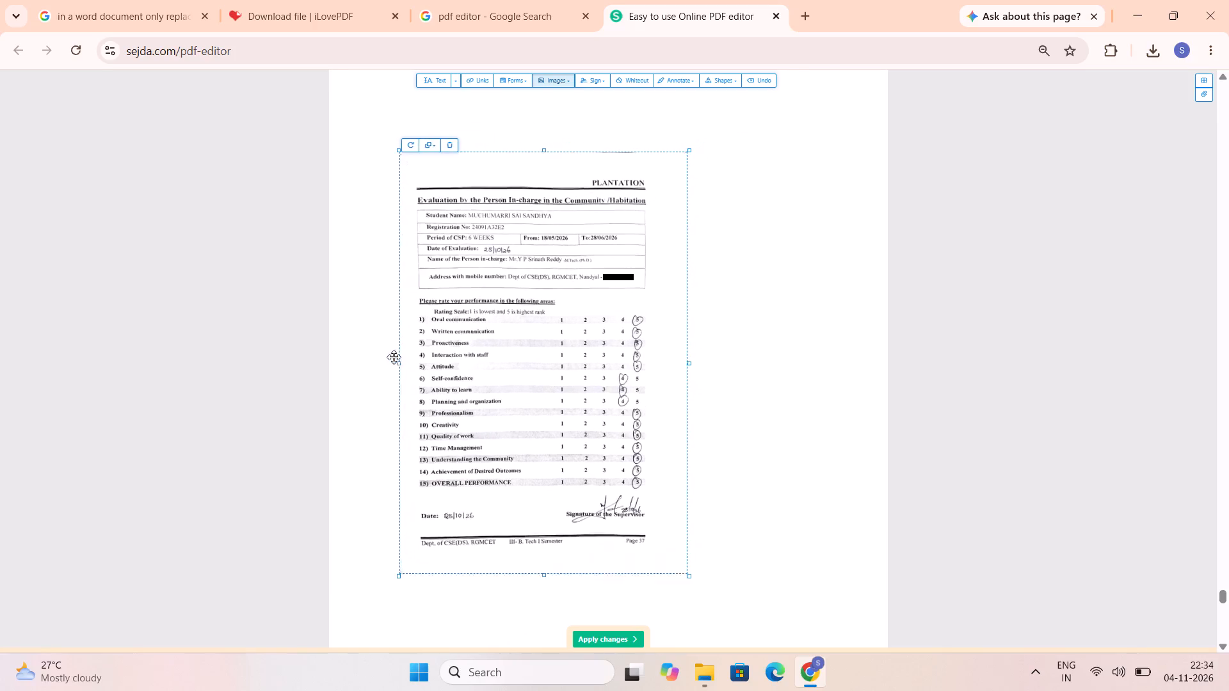
drag(394, 357, 384, 361)
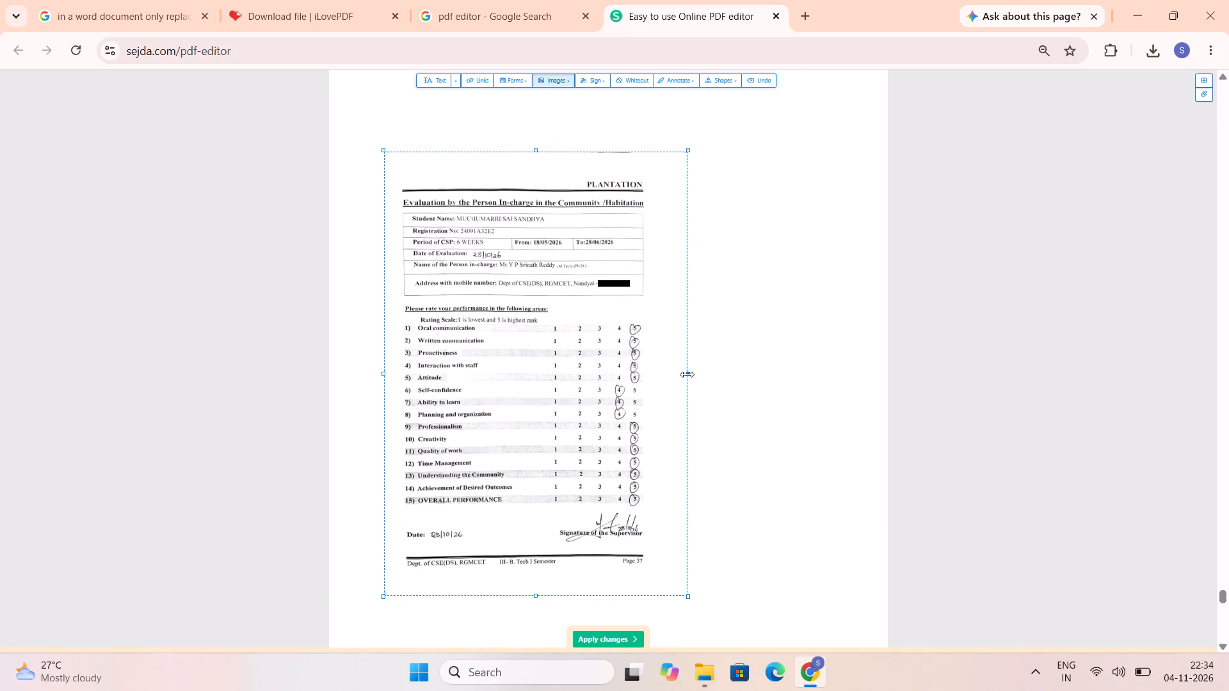
drag(687, 374, 783, 366)
drag(716, 383, 738, 324)
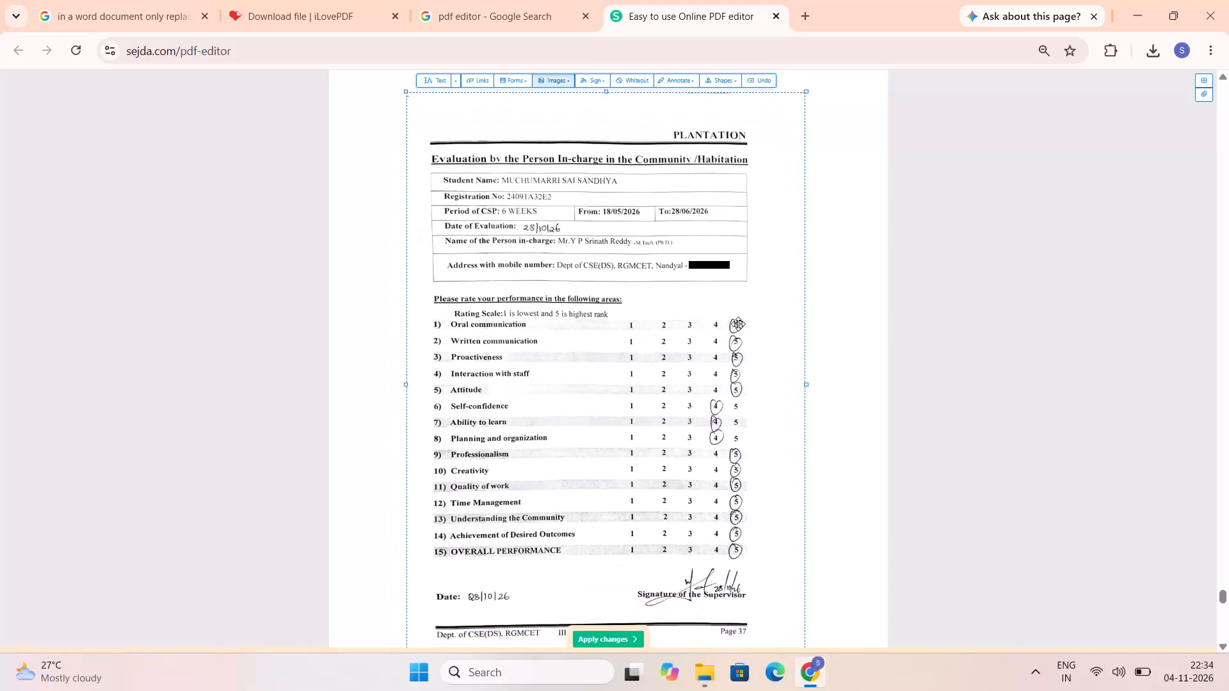
Enlarge the person in-charge evaluation image further towards the top and bottom of page 49 and centre it between the side margins.
scroll(738, 324, up, 2)
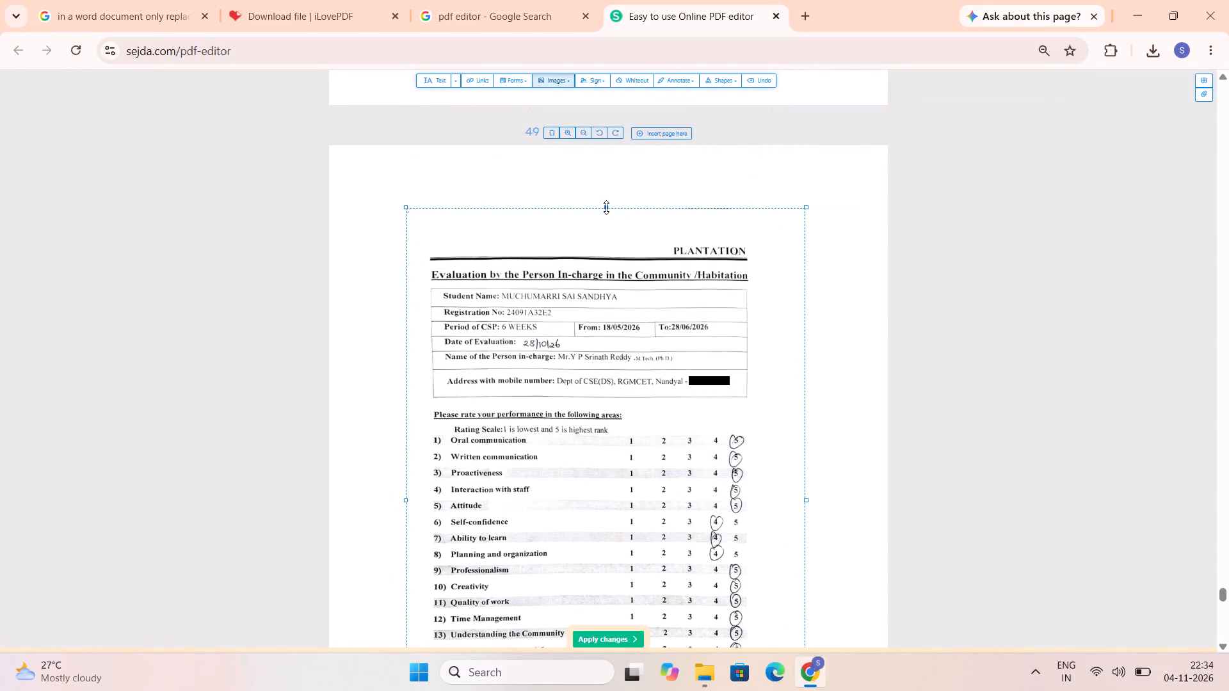
drag(606, 209, 606, 181)
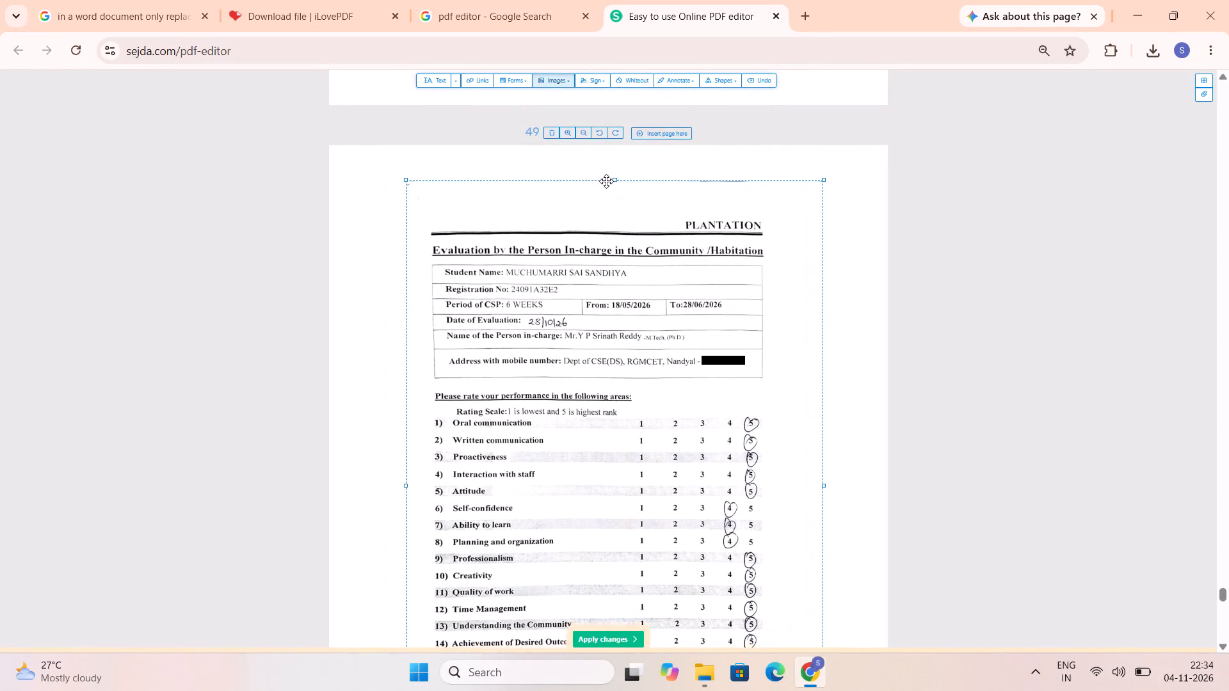
scroll(604, 330, down, 4)
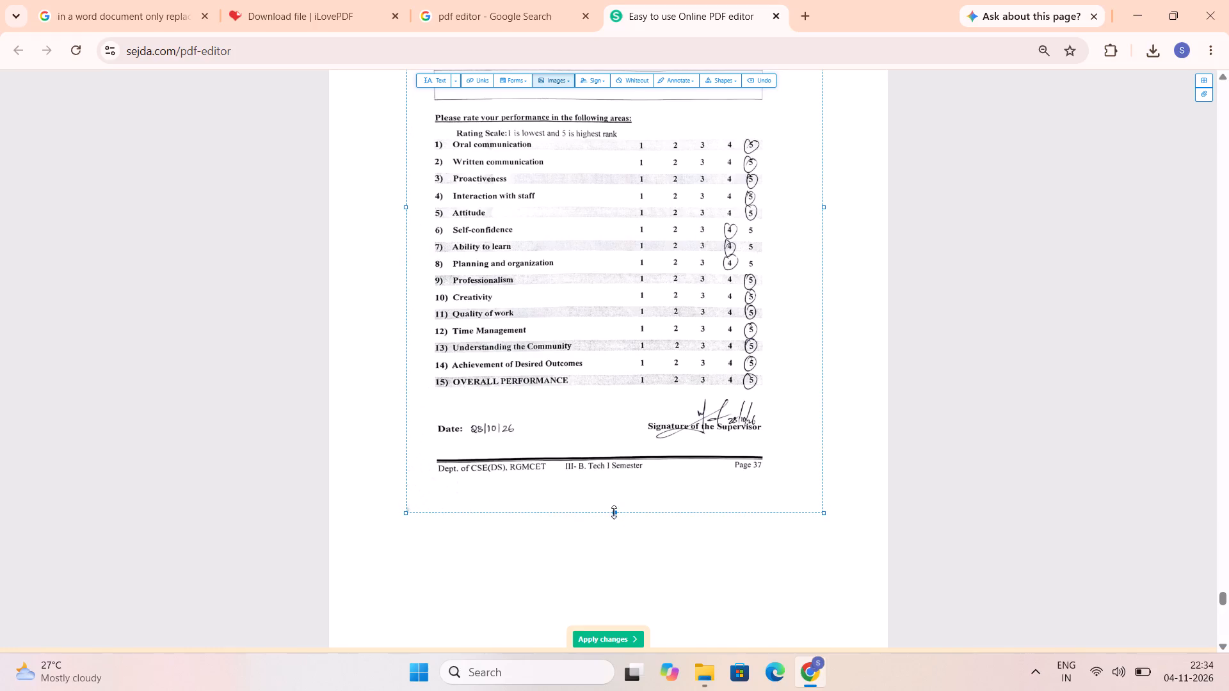
drag(614, 512, 610, 607)
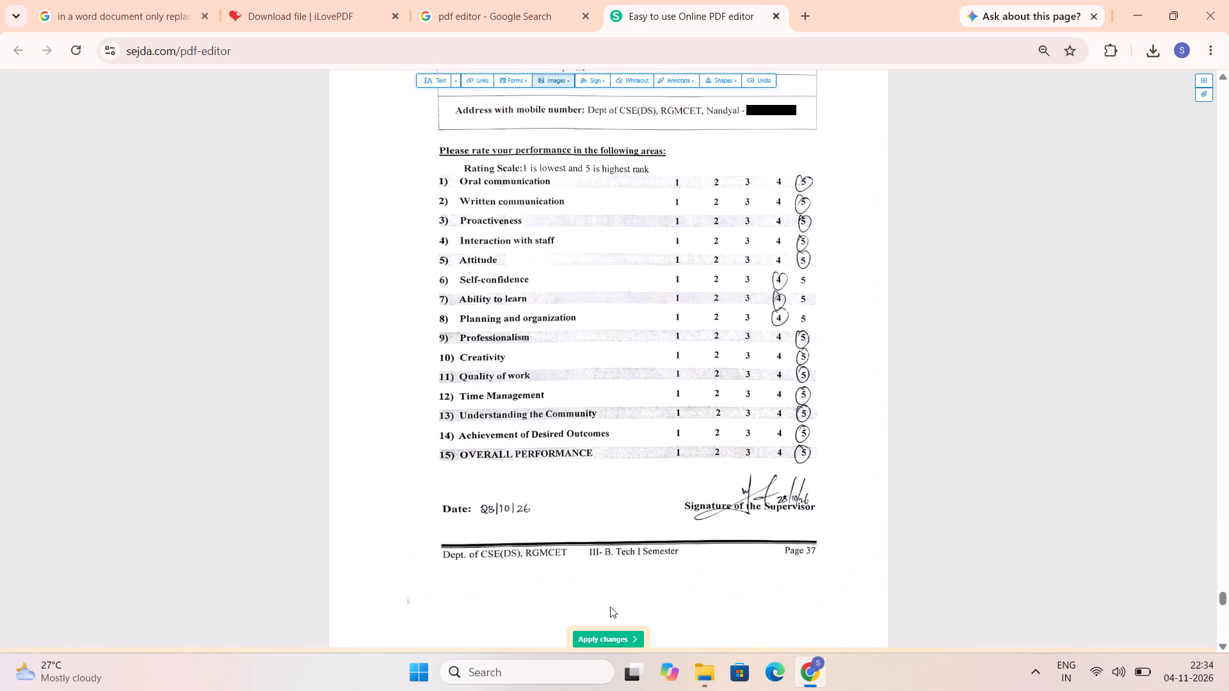
drag(666, 484, 638, 520)
scroll(638, 520, up, 2)
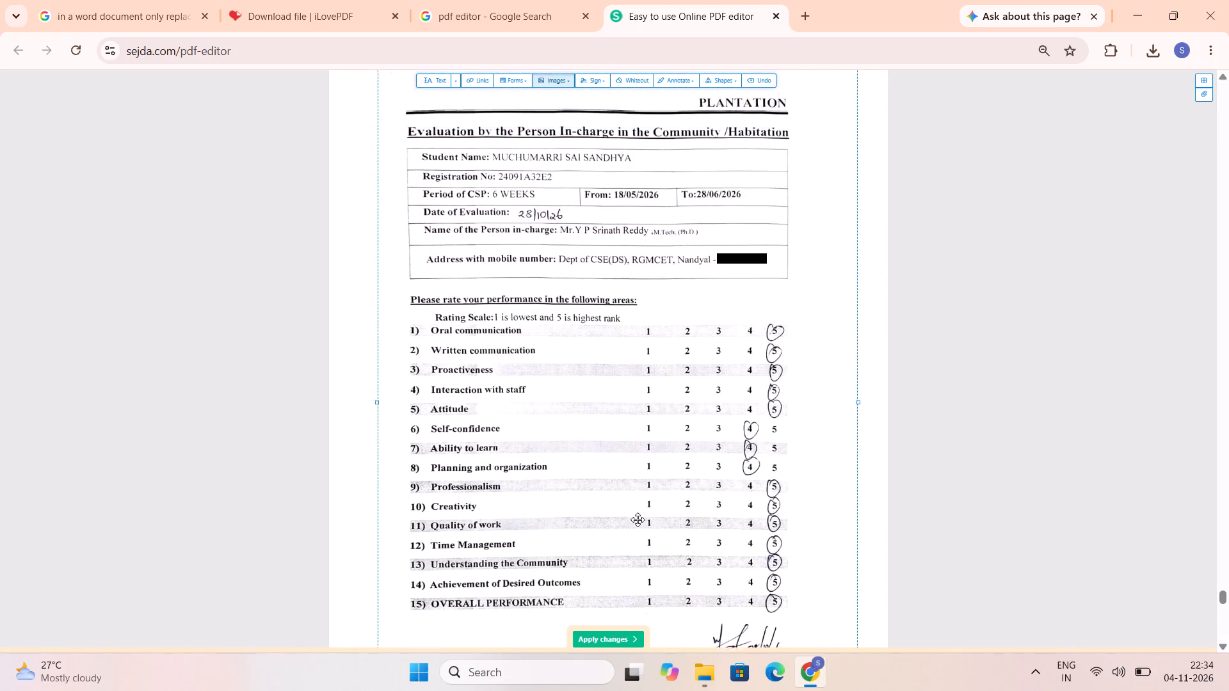
scroll(638, 520, up, 2)
scroll(638, 520, down, 1)
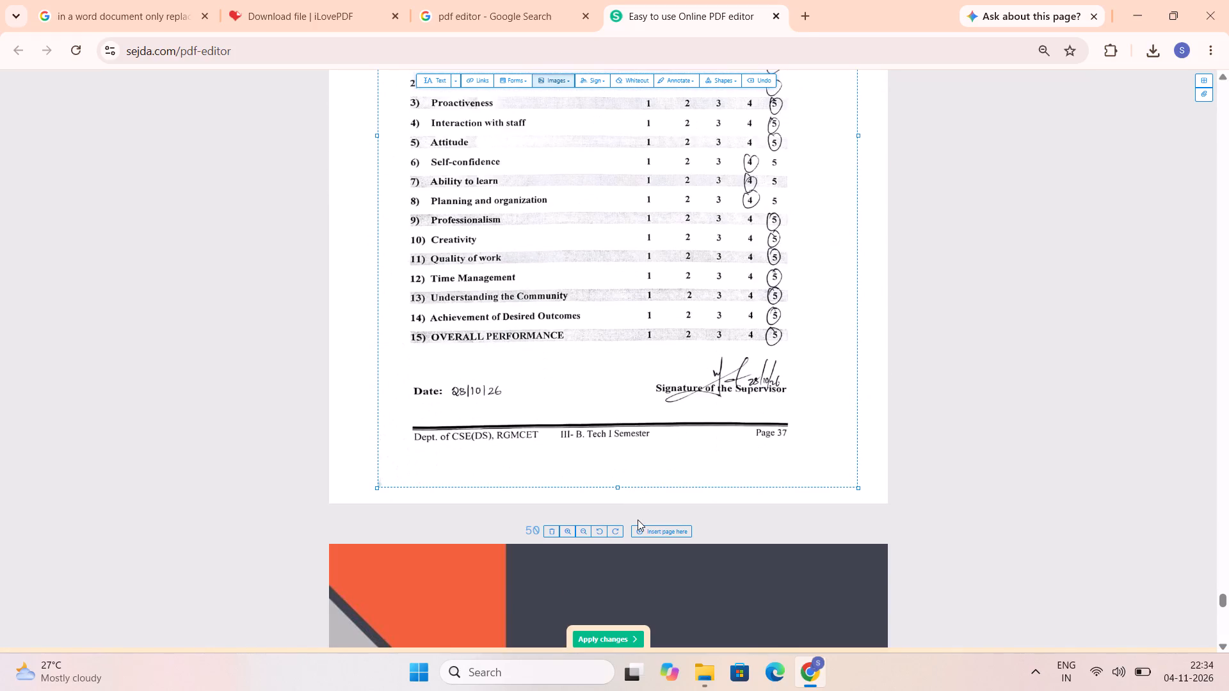
click(970, 393)
Delete the blank page 51 that follows the back cover.
scroll(970, 393, down, 5)
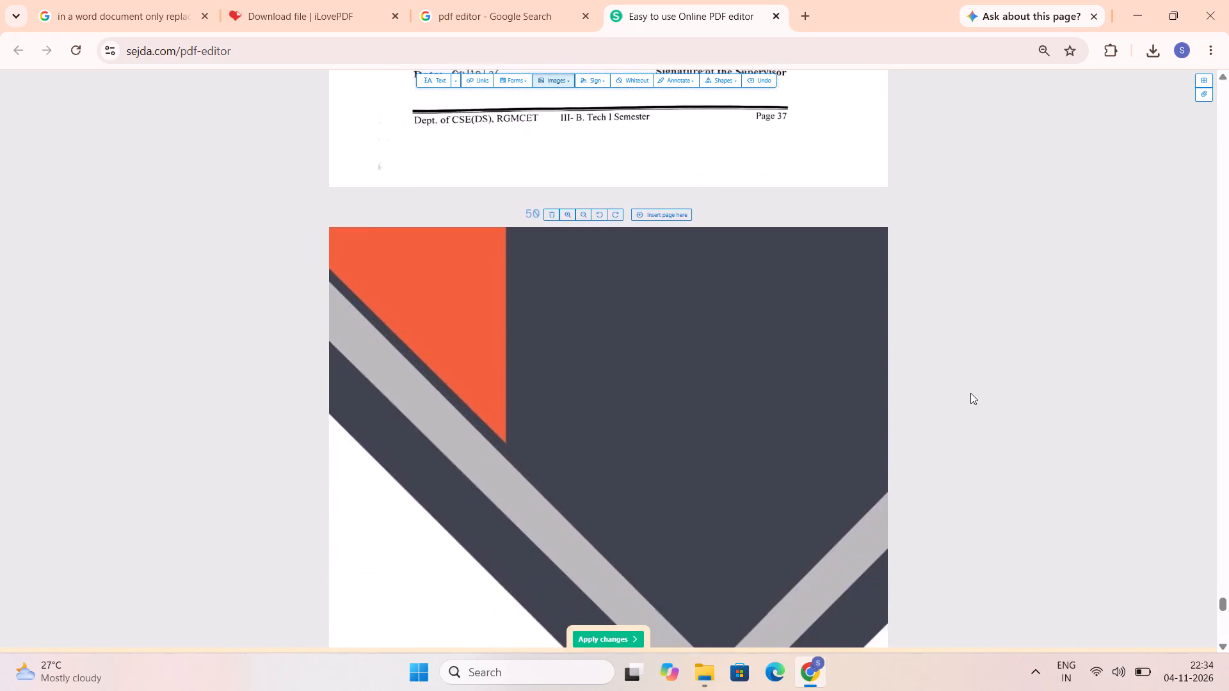
scroll(970, 393, down, 7)
scroll(842, 349, up, 3)
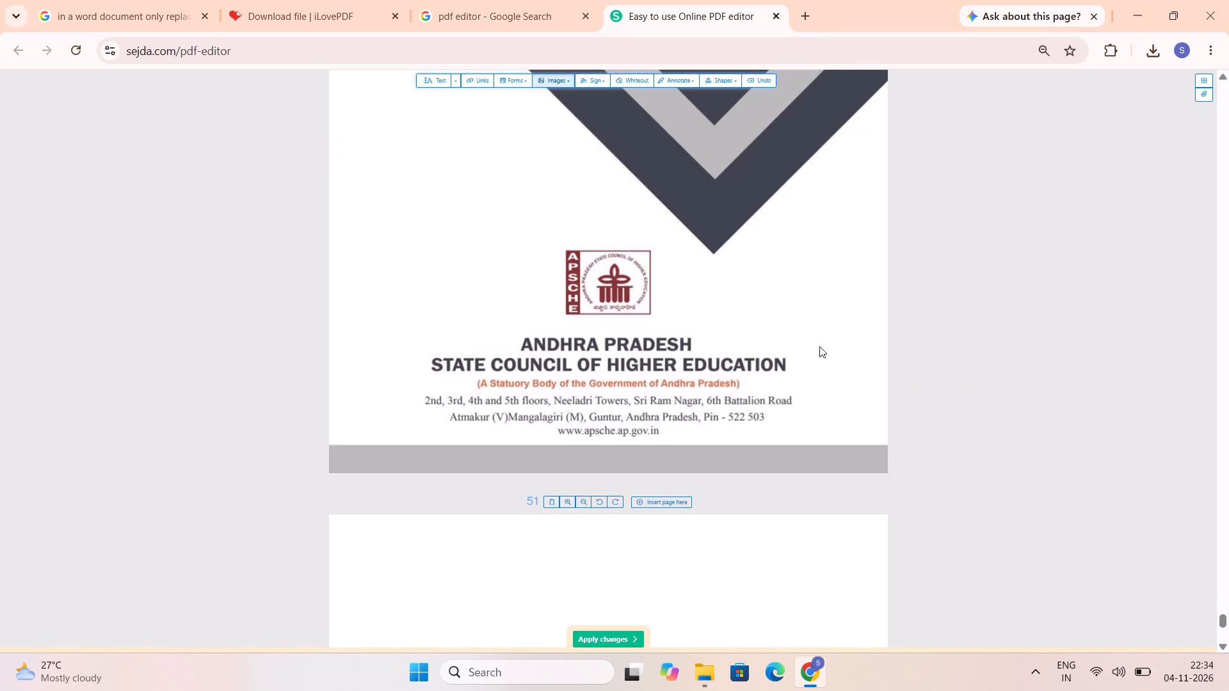
click(551, 504)
Apply all the changes to generate the edited PDF.
click(620, 637)
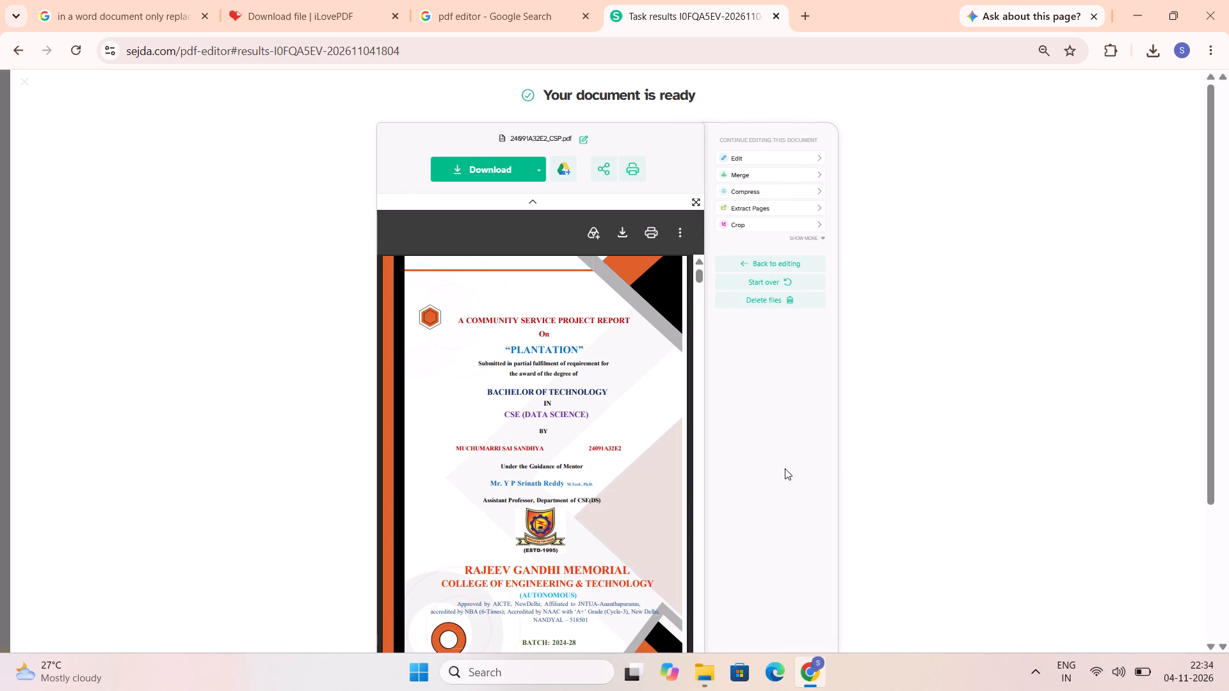
Review the front pages of the generated PDF, from the cover through the signed certificates and declaration to the acknowledgement.
scroll(594, 391, down, 2)
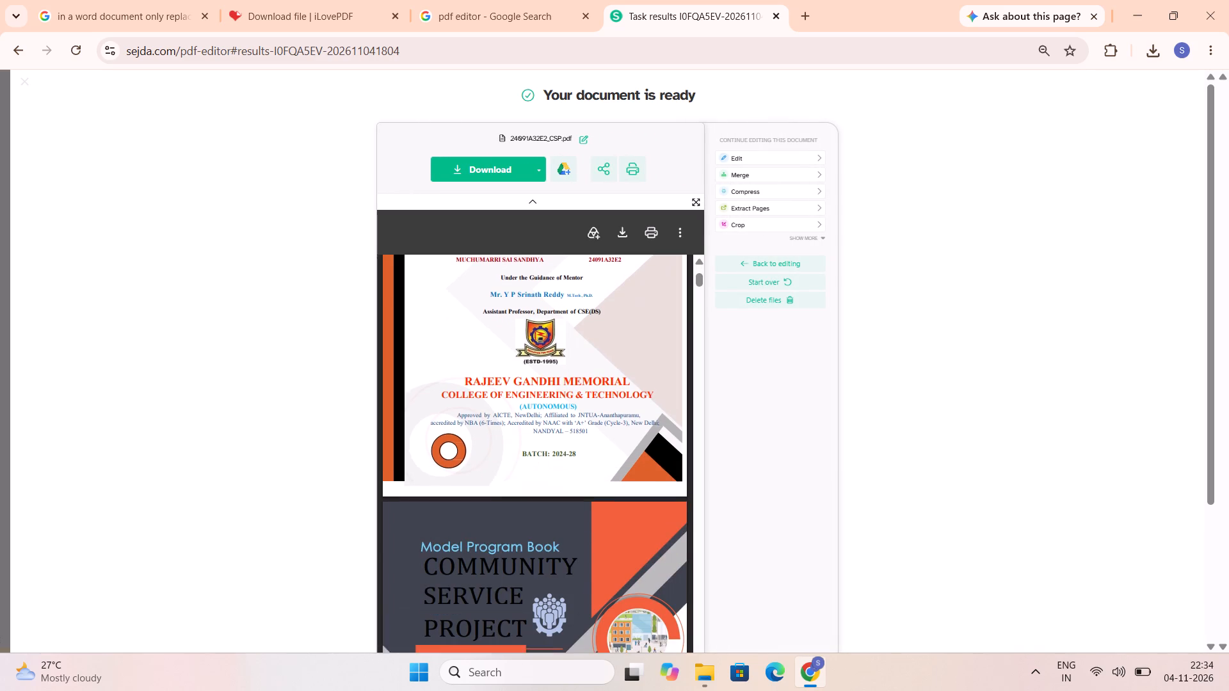
scroll(594, 391, down, 10)
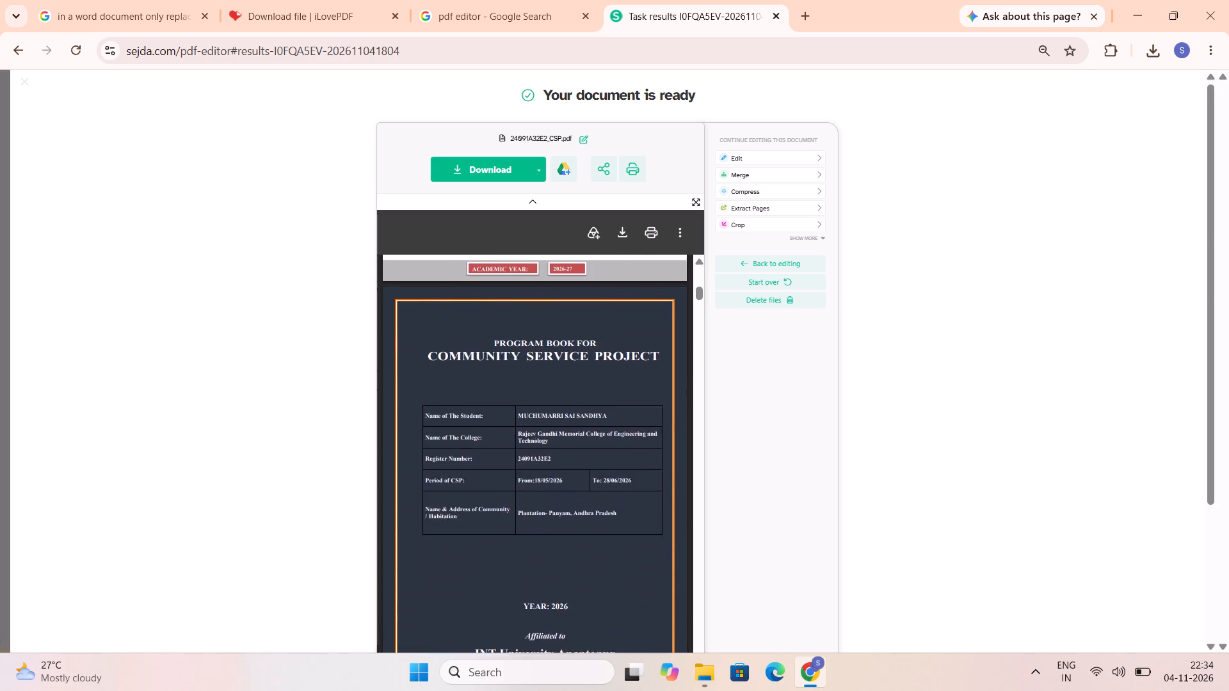
scroll(594, 391, down, 6)
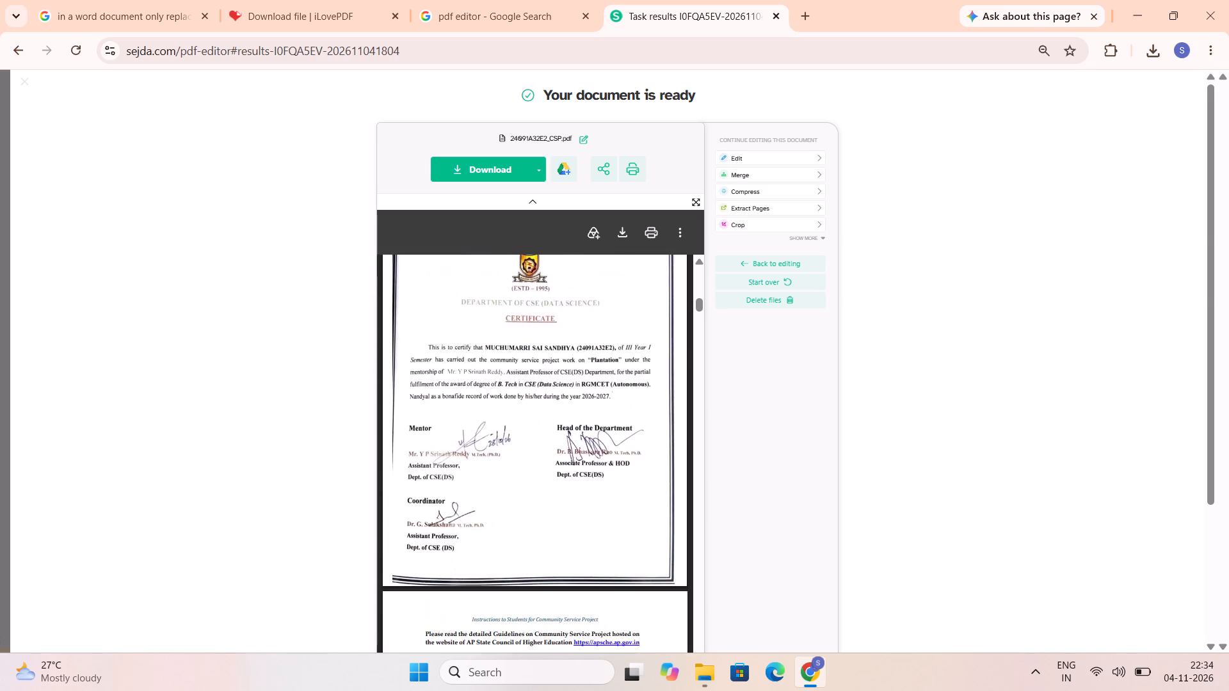
scroll(594, 391, down, 7)
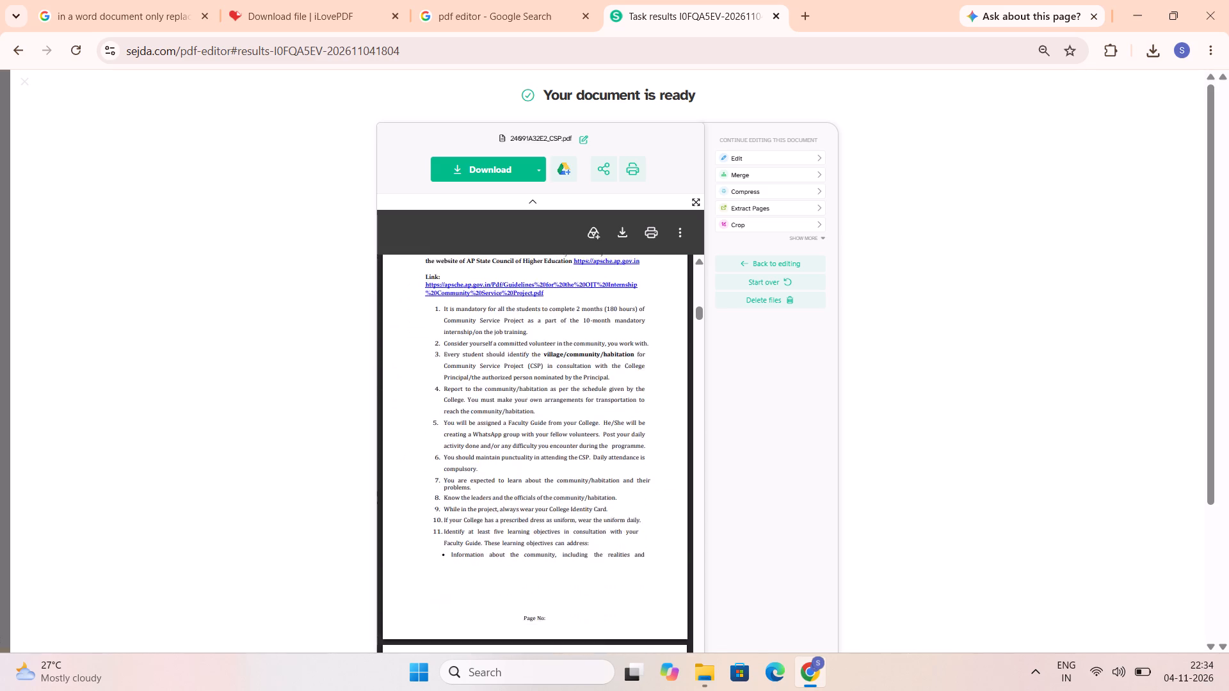
scroll(594, 391, down, 8)
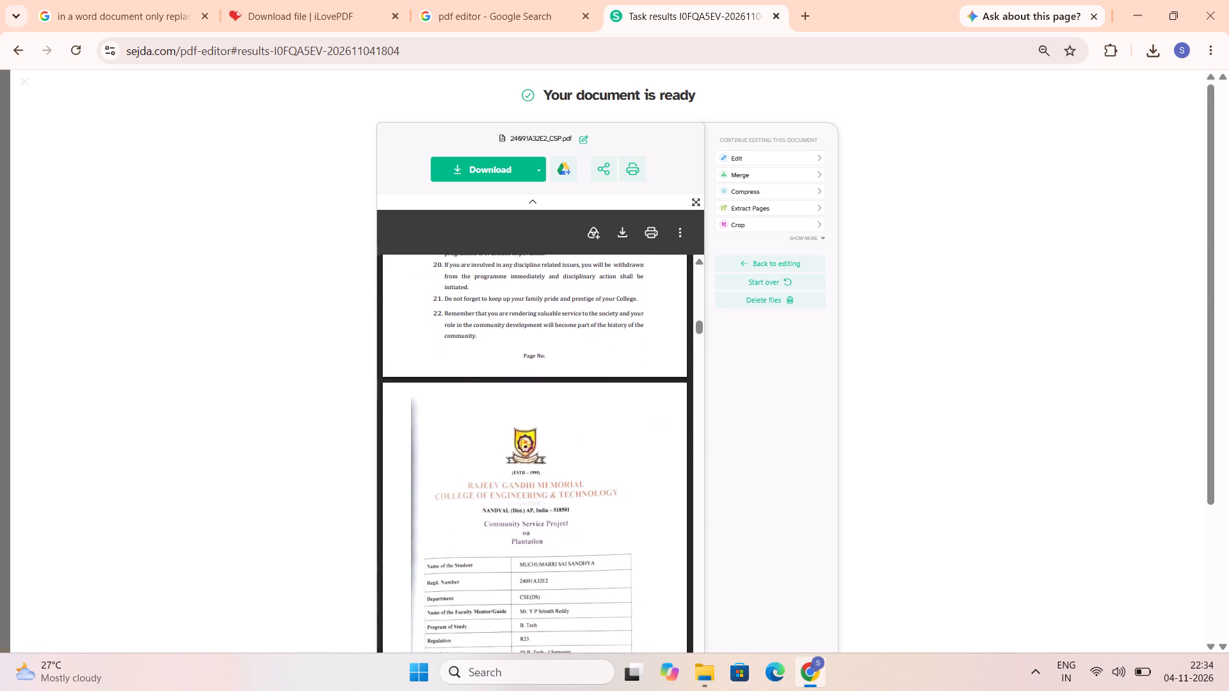
scroll(594, 391, down, 4)
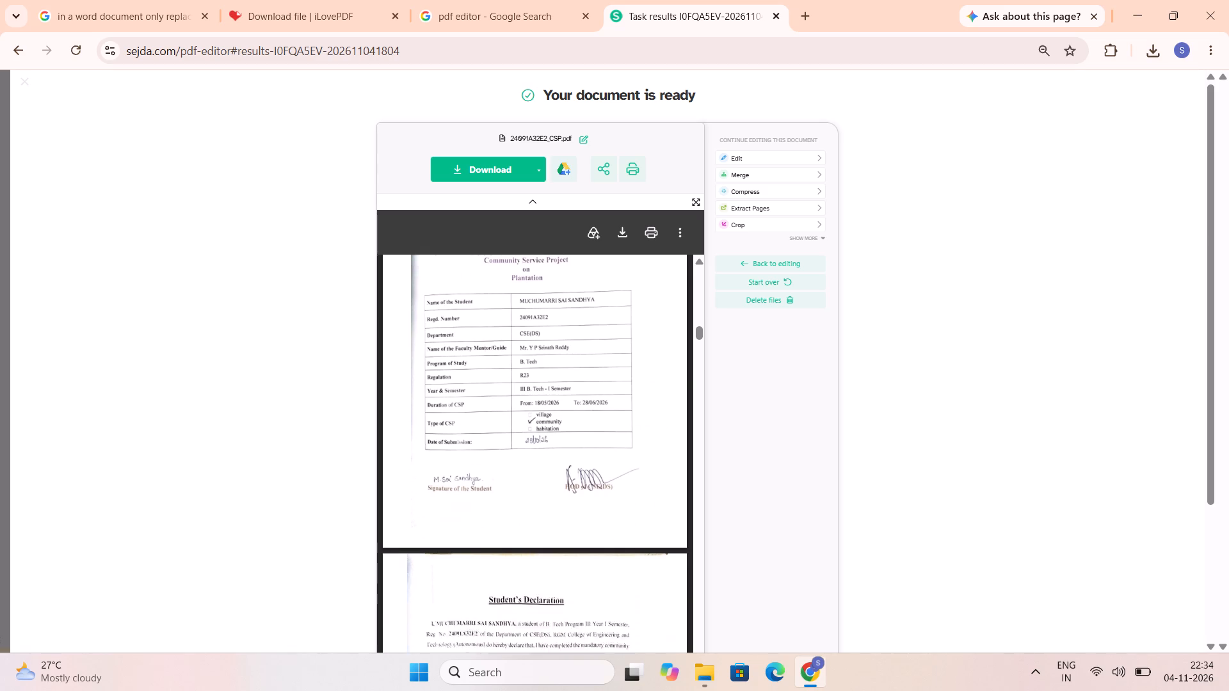
scroll(594, 391, down, 6)
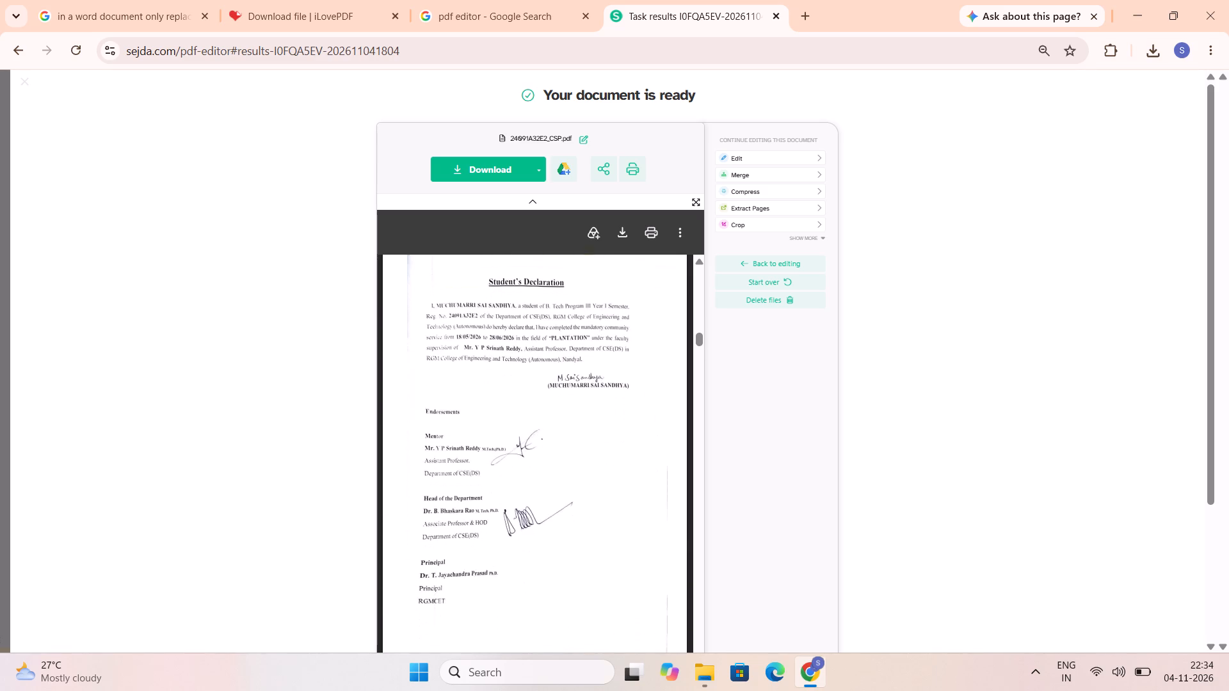
scroll(594, 391, down, 7)
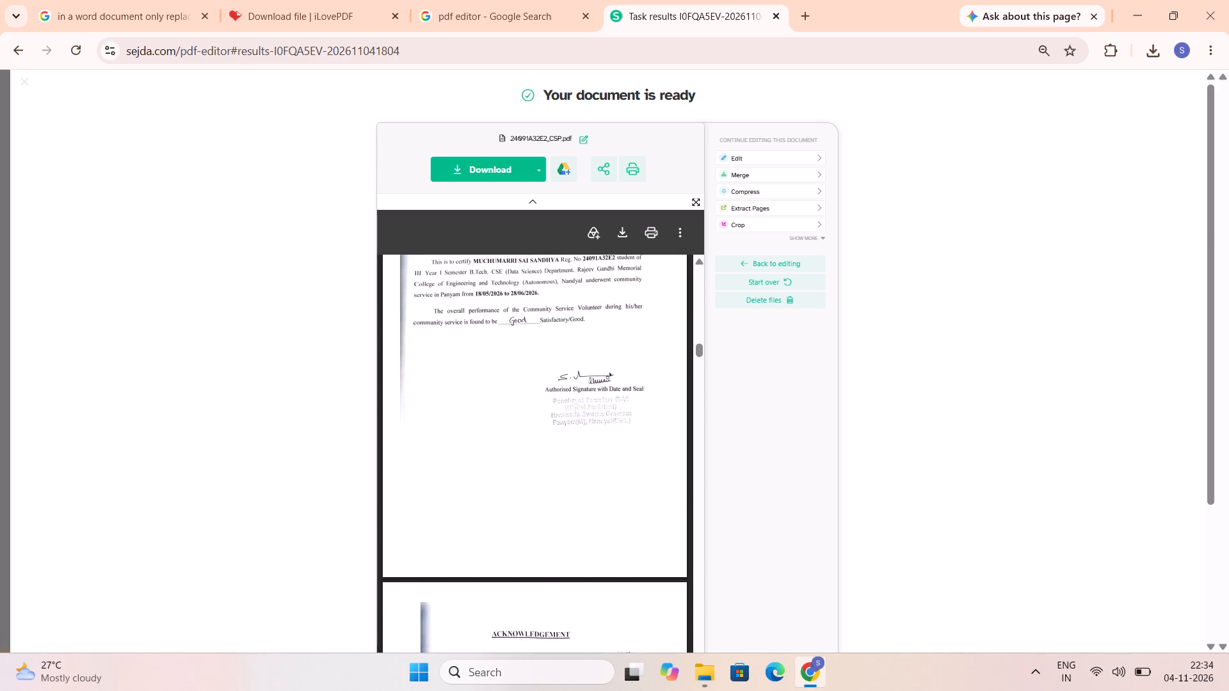
scroll(594, 391, down, 7)
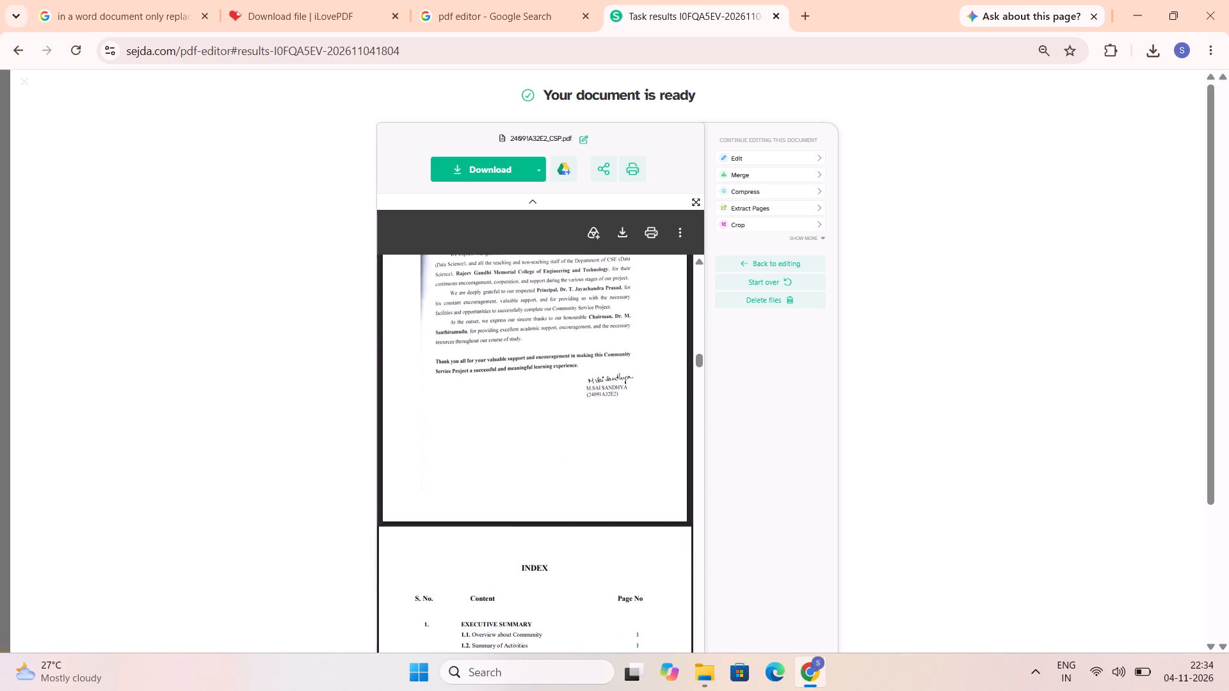
Review the generated PDF from the index through the signed activity log and weekly report pages for all six weeks.
scroll(594, 391, down, 9)
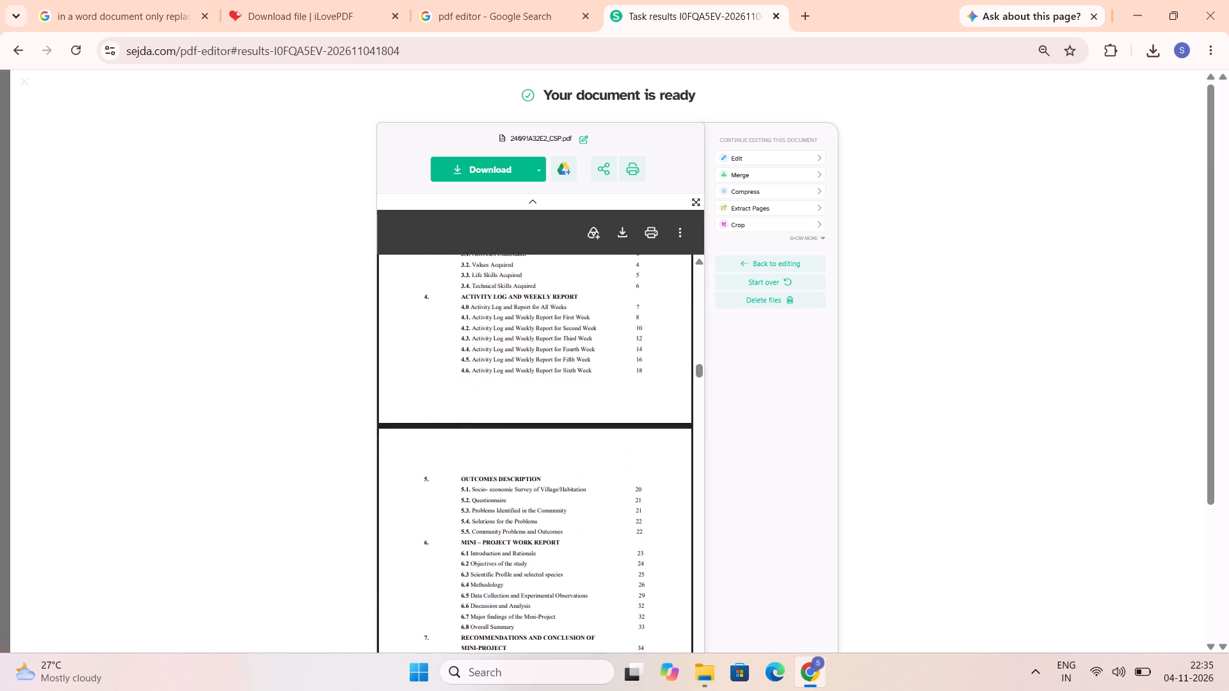
scroll(594, 391, down, 11)
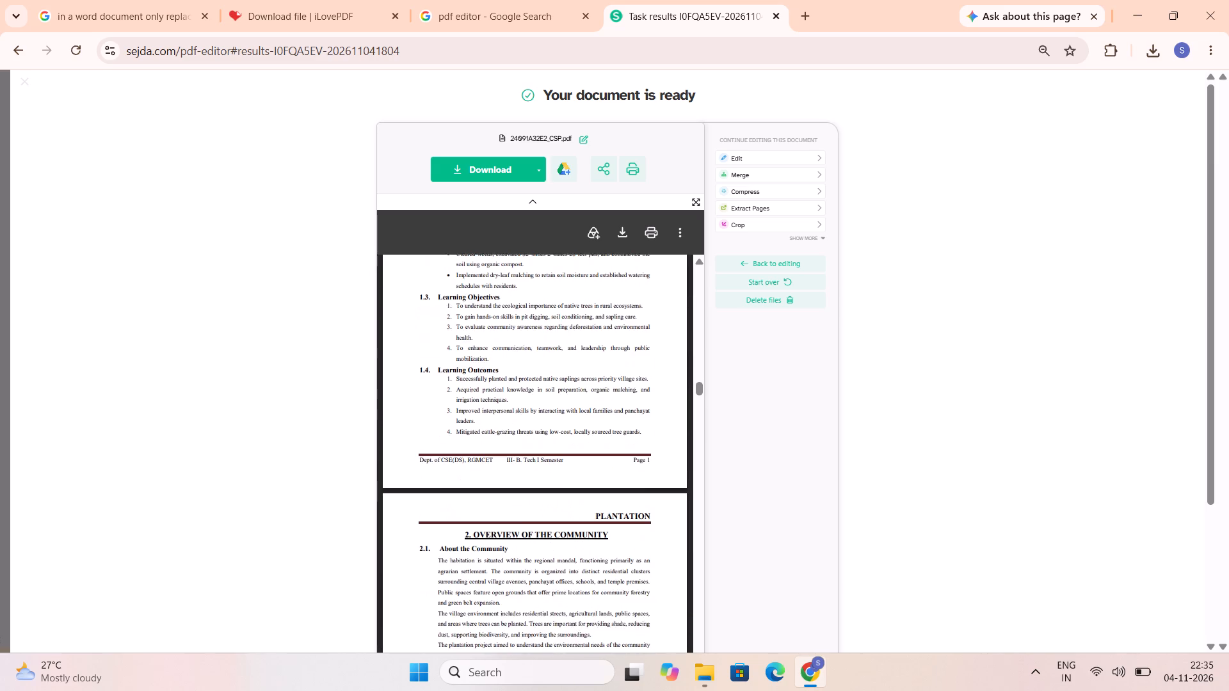
scroll(594, 391, down, 11)
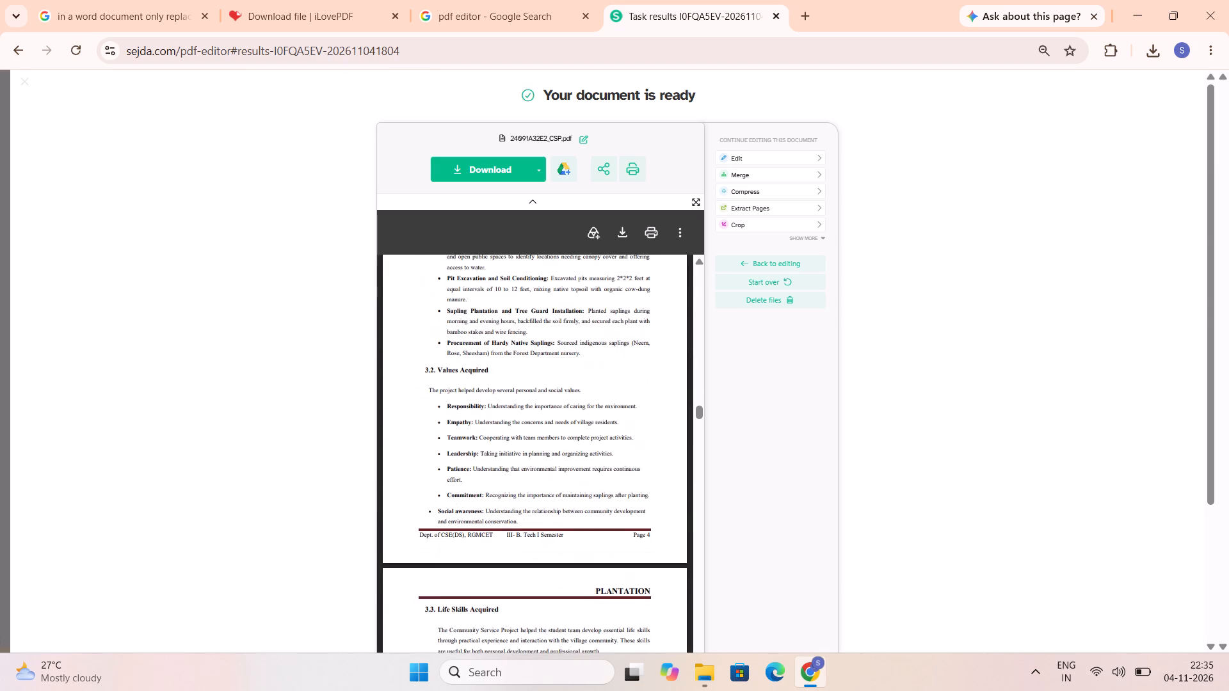
scroll(594, 391, down, 11)
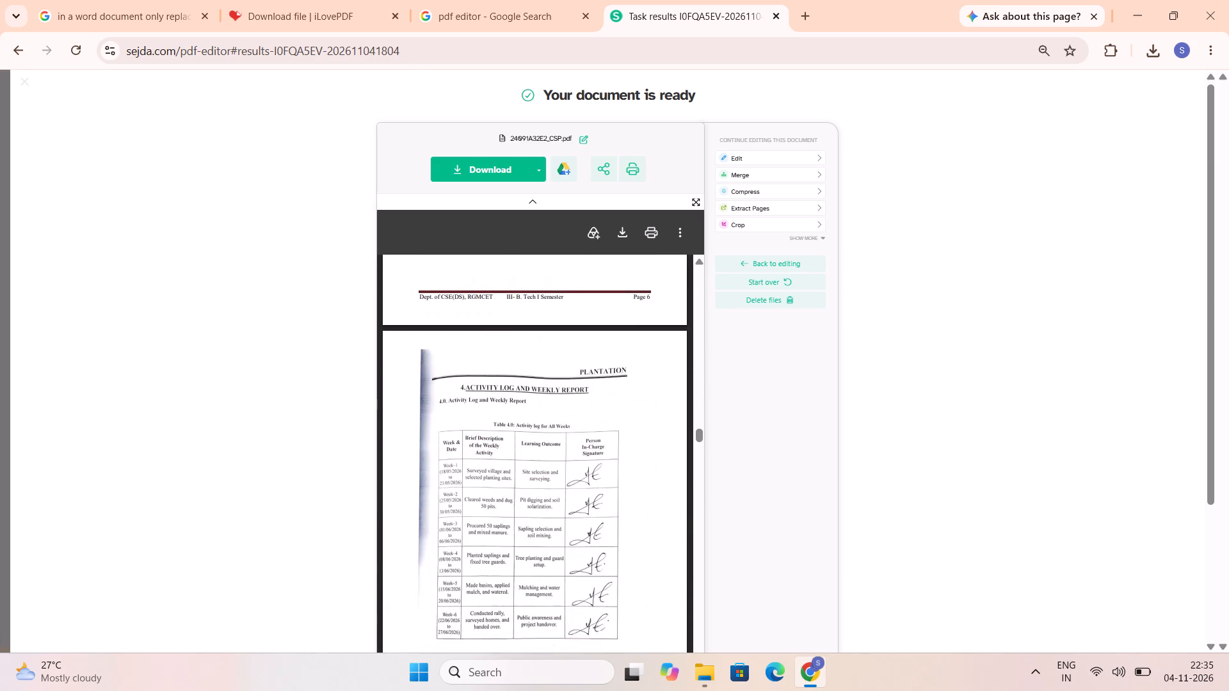
scroll(594, 391, down, 6)
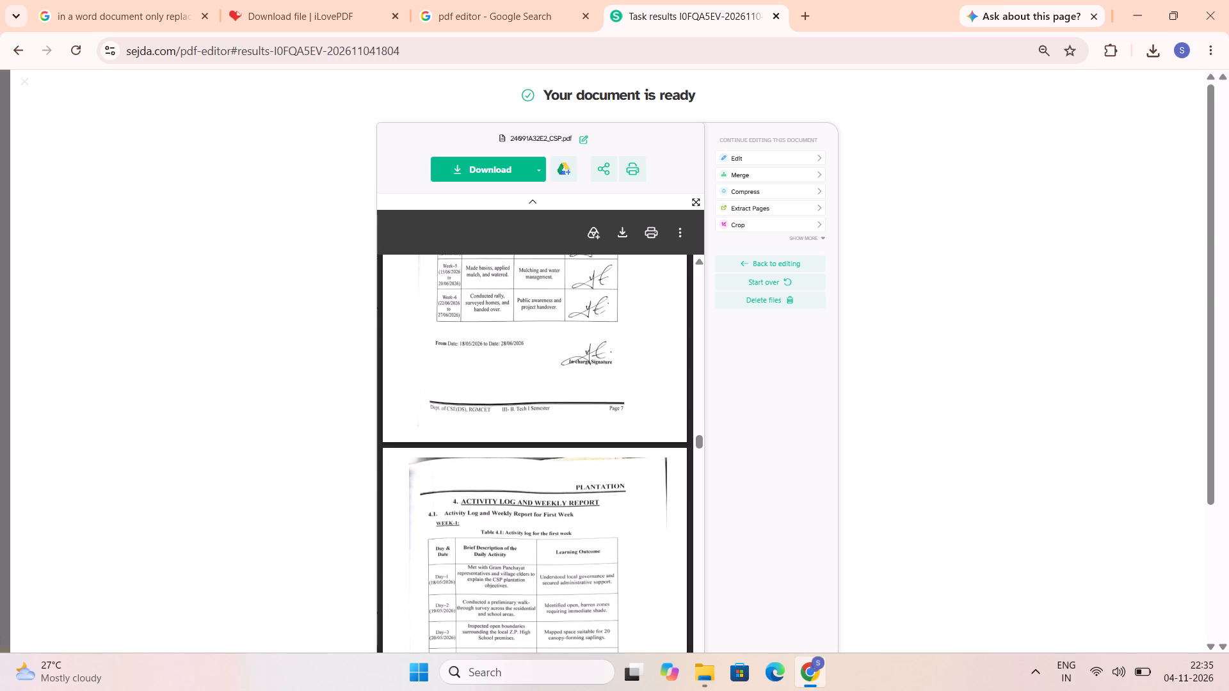
scroll(594, 391, down, 8)
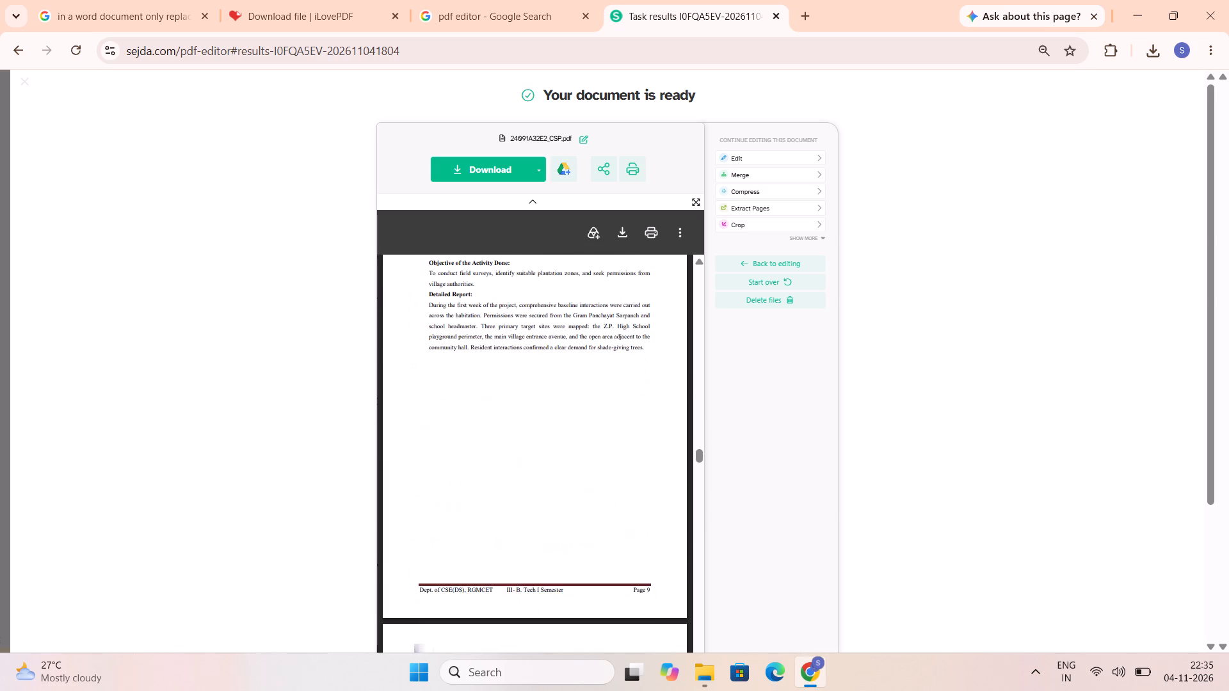
scroll(594, 391, down, 8)
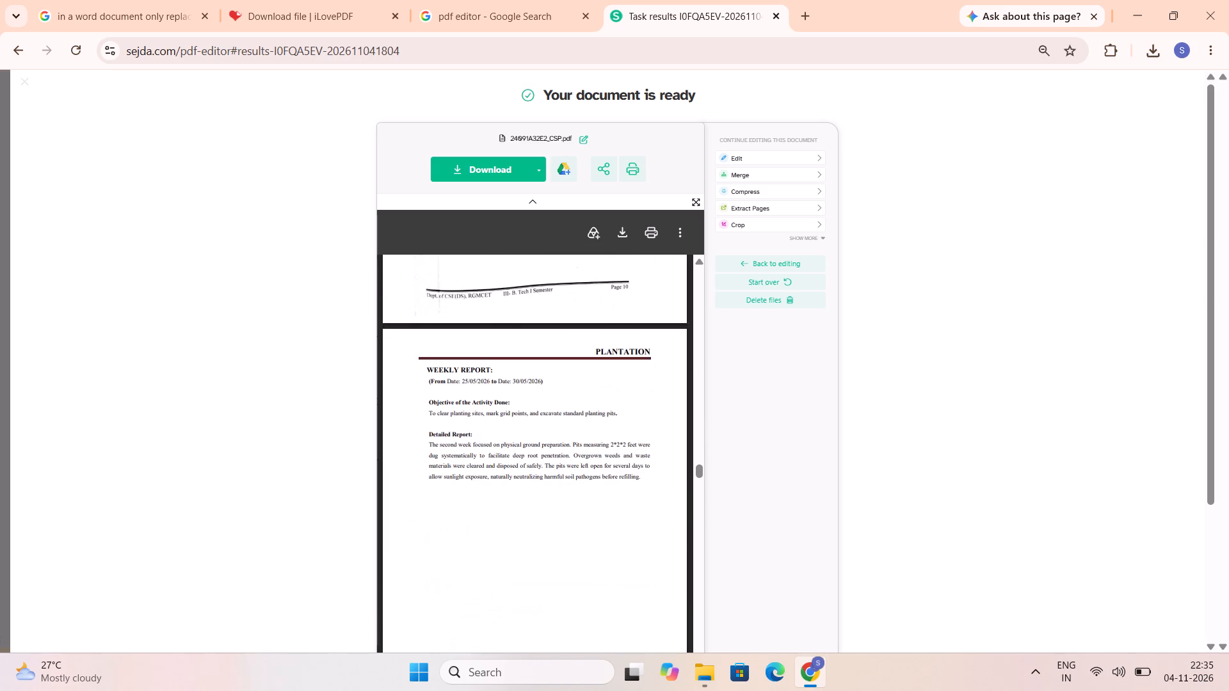
scroll(594, 391, down, 6)
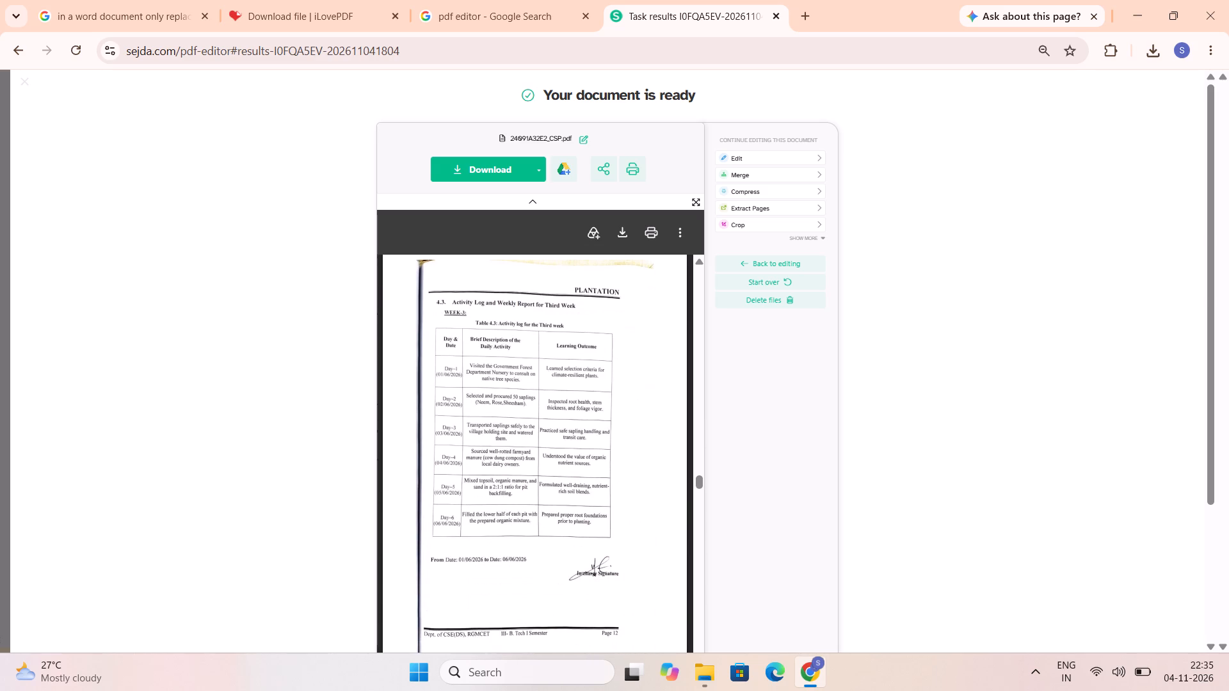
scroll(594, 391, down, 4)
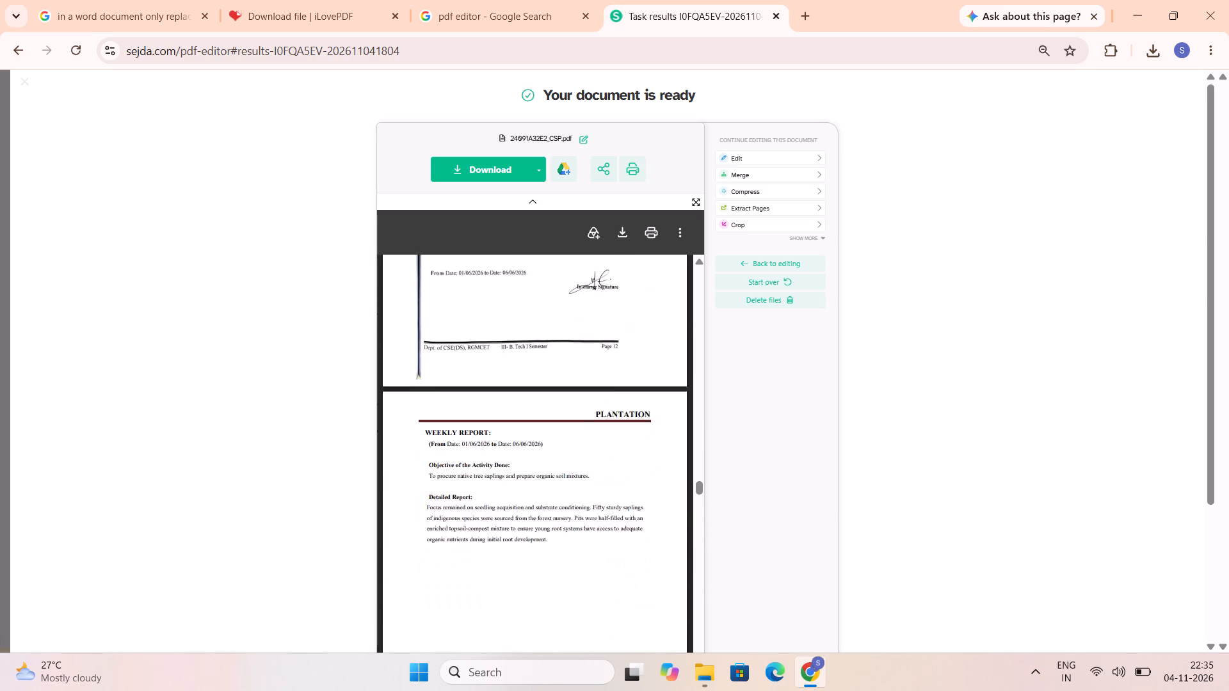
scroll(594, 391, down, 9)
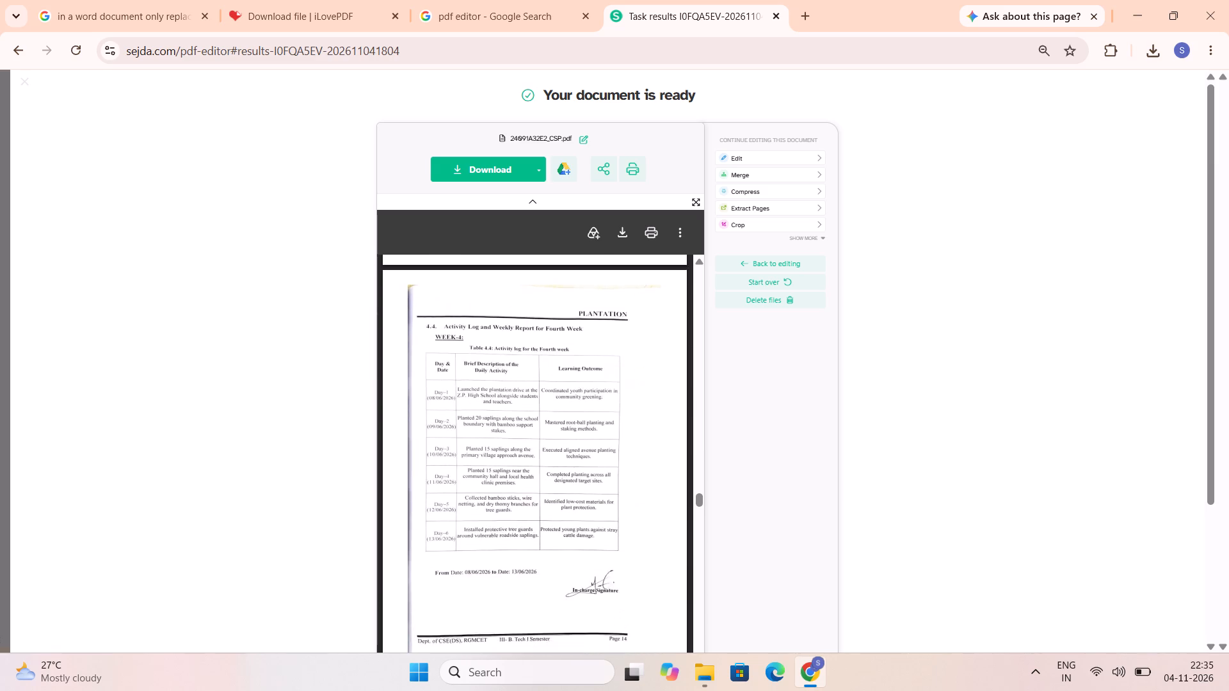
scroll(594, 391, down, 11)
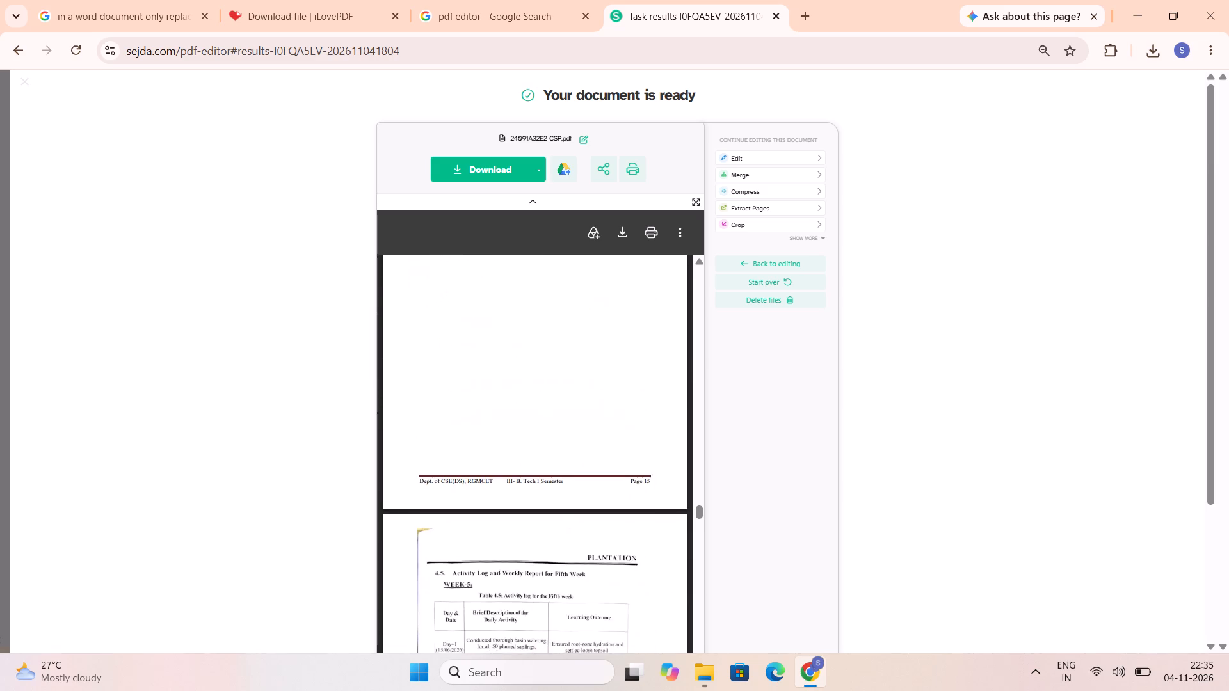
scroll(594, 391, down, 11)
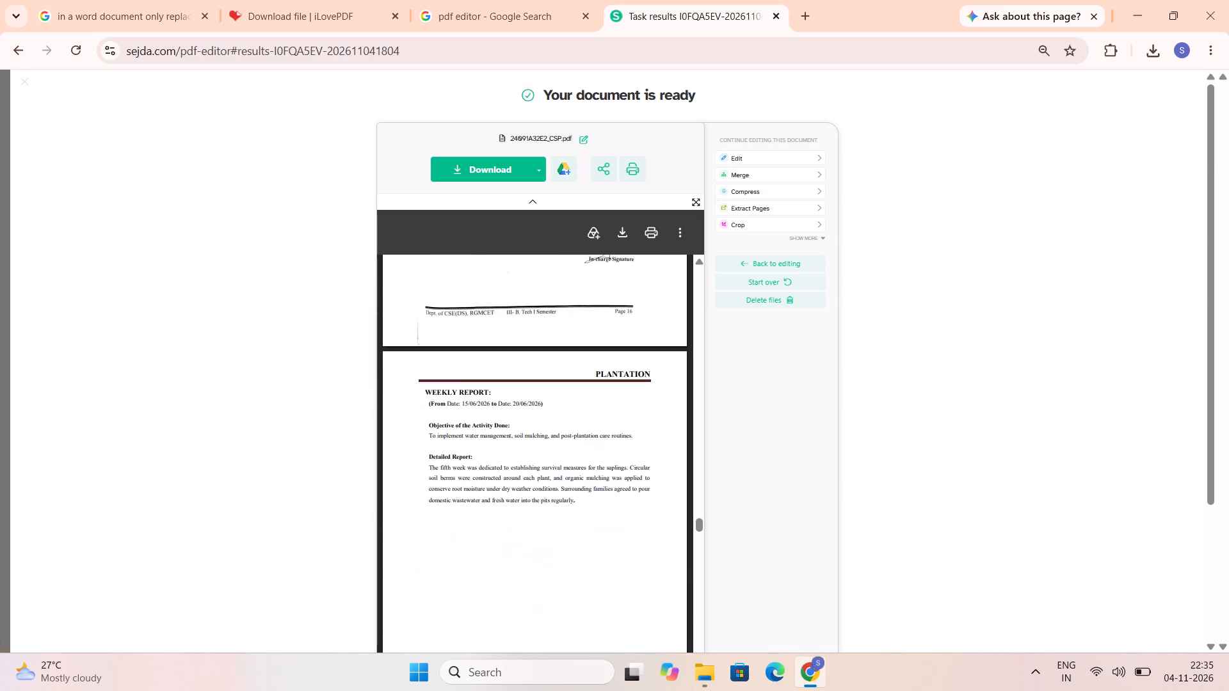
scroll(594, 391, down, 11)
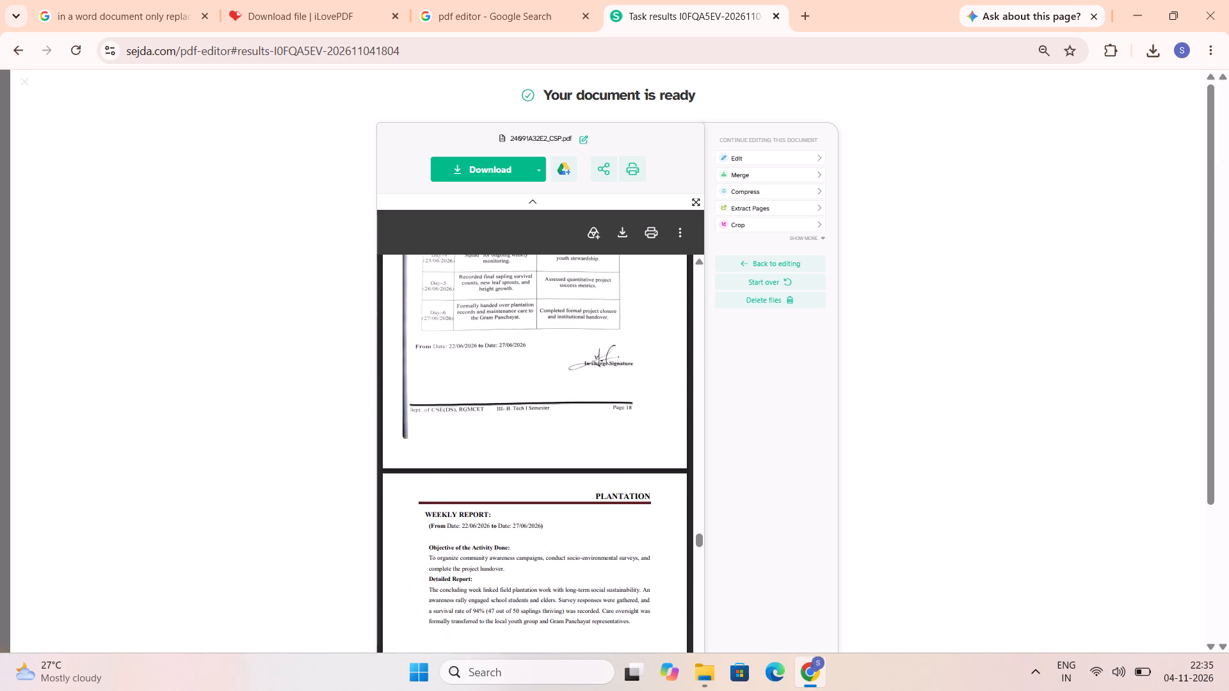
Review the remaining pages of the generated PDF, from the survey findings and mini-project report to the signed evaluation pages and back cover.
scroll(594, 391, down, 11)
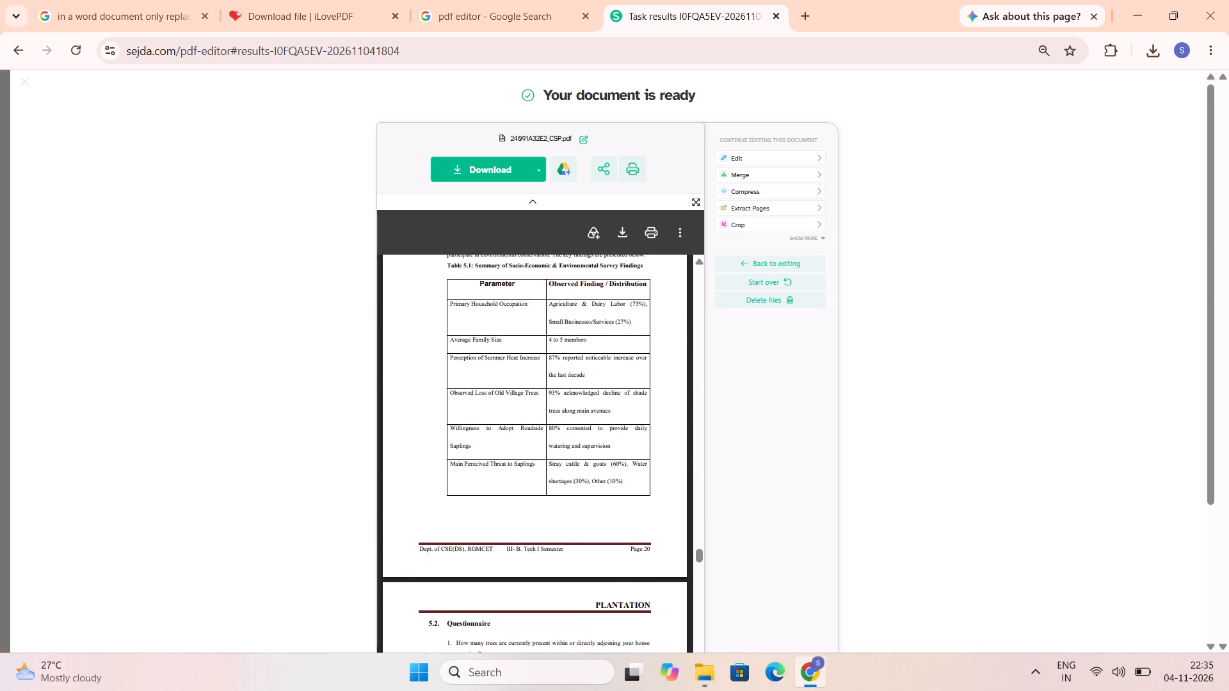
scroll(594, 391, down, 10)
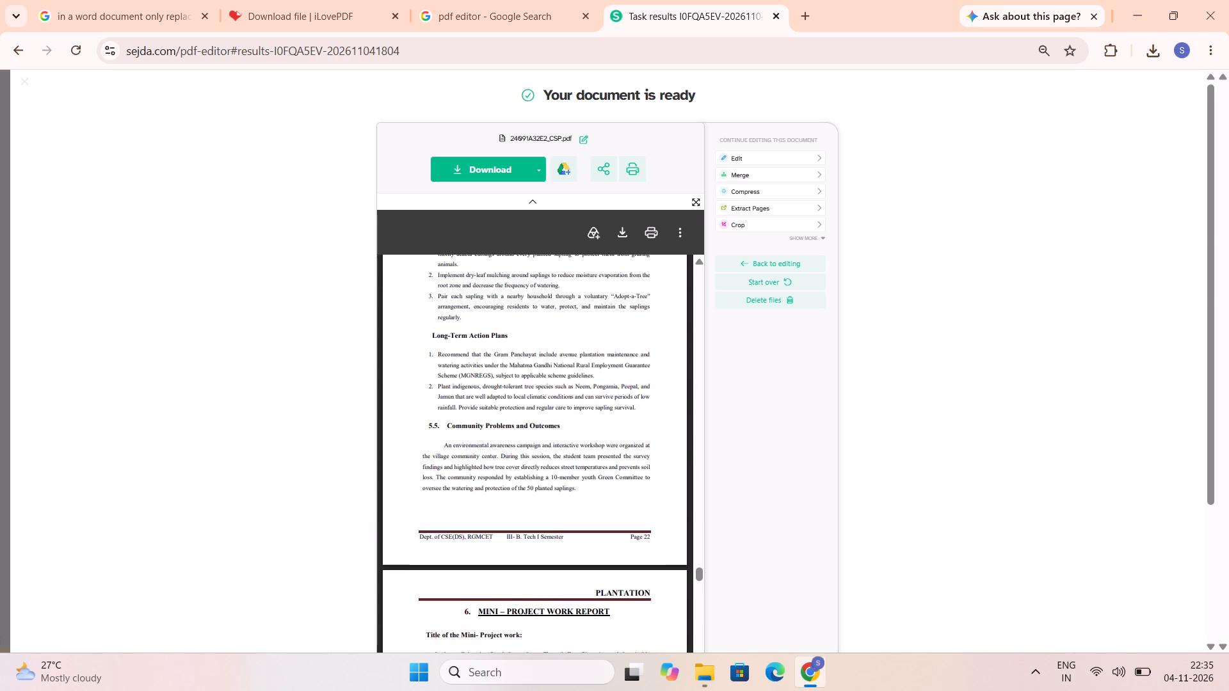
scroll(594, 391, down, 10)
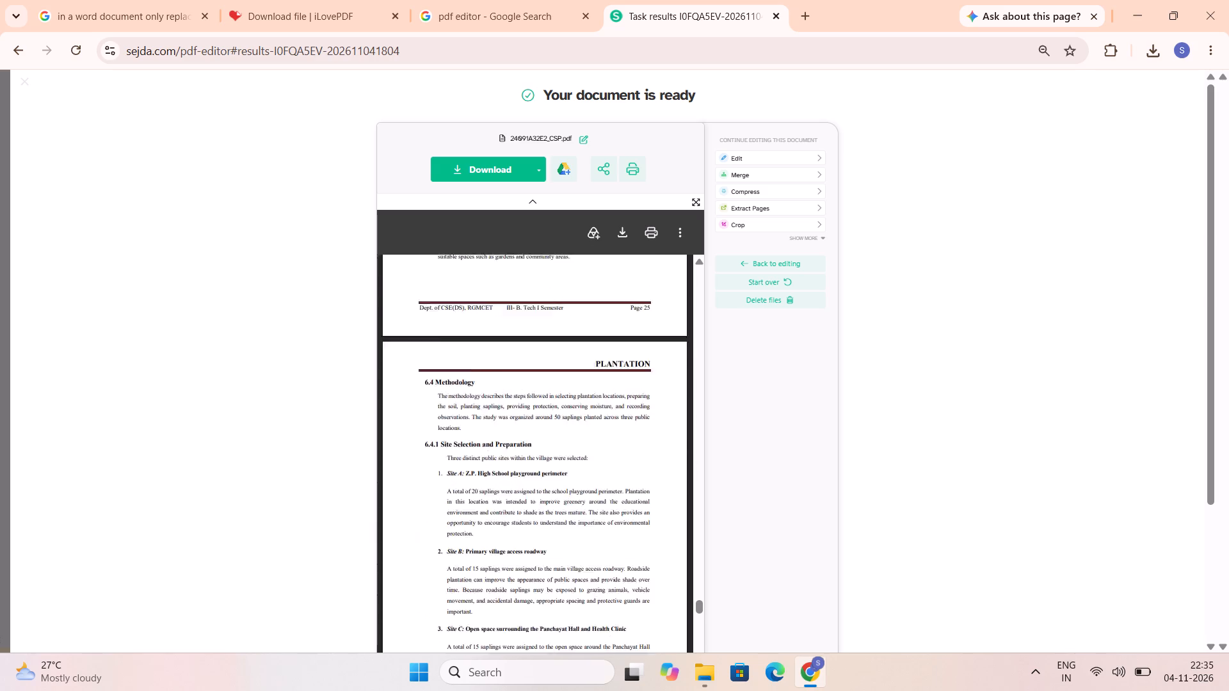
scroll(594, 391, down, 10)
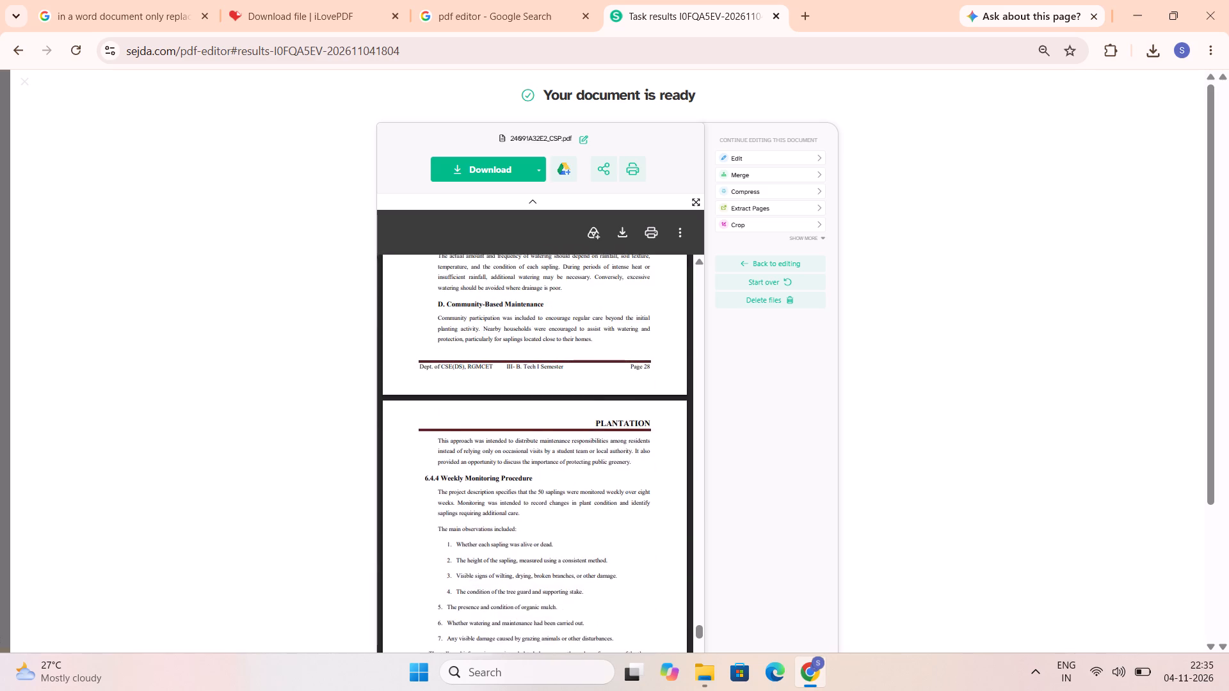
scroll(594, 391, down, 10)
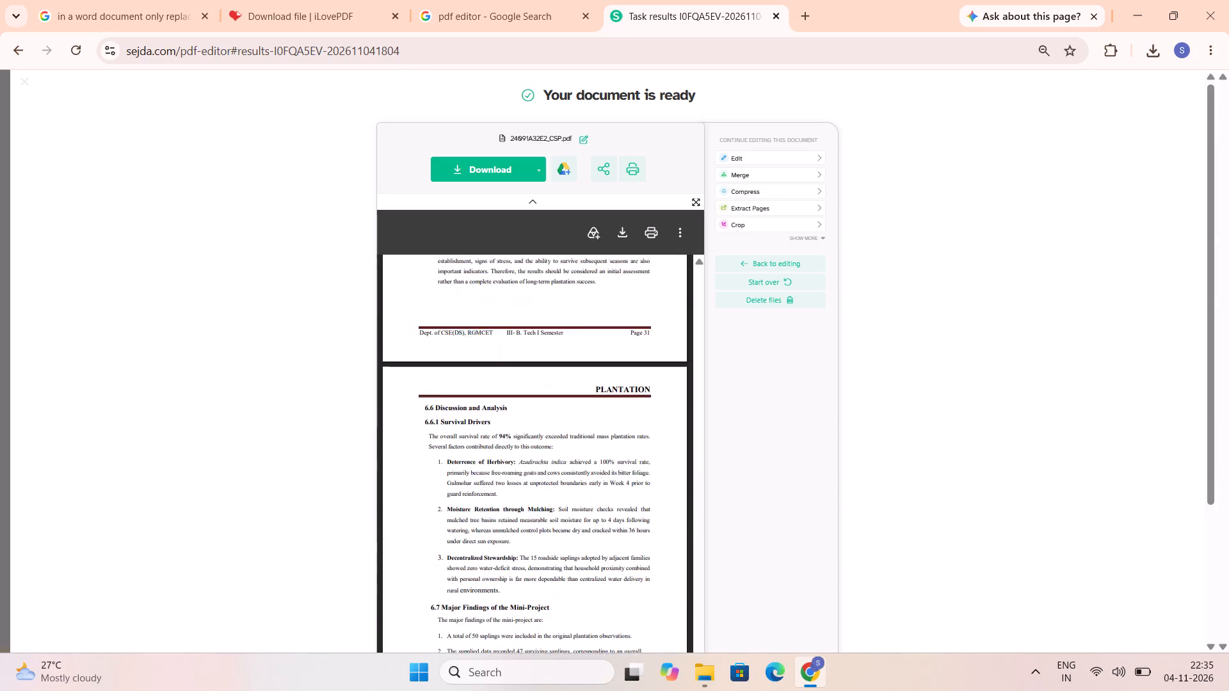
scroll(594, 391, down, 10)
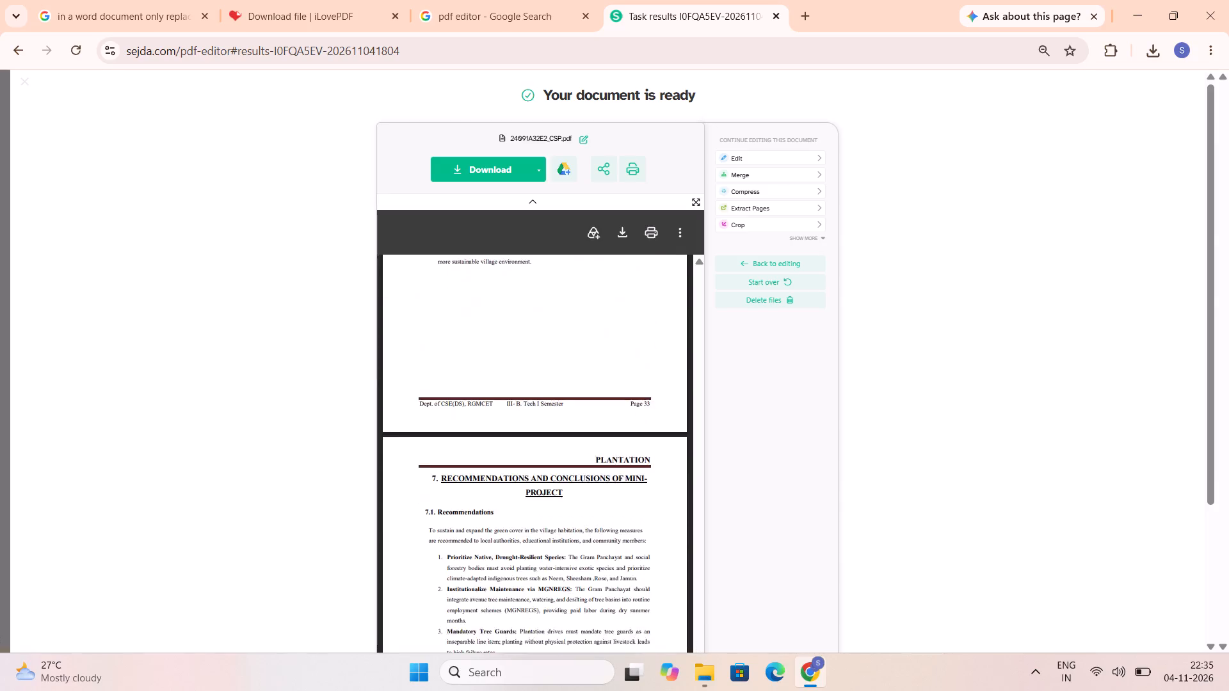
scroll(594, 391, down, 10)
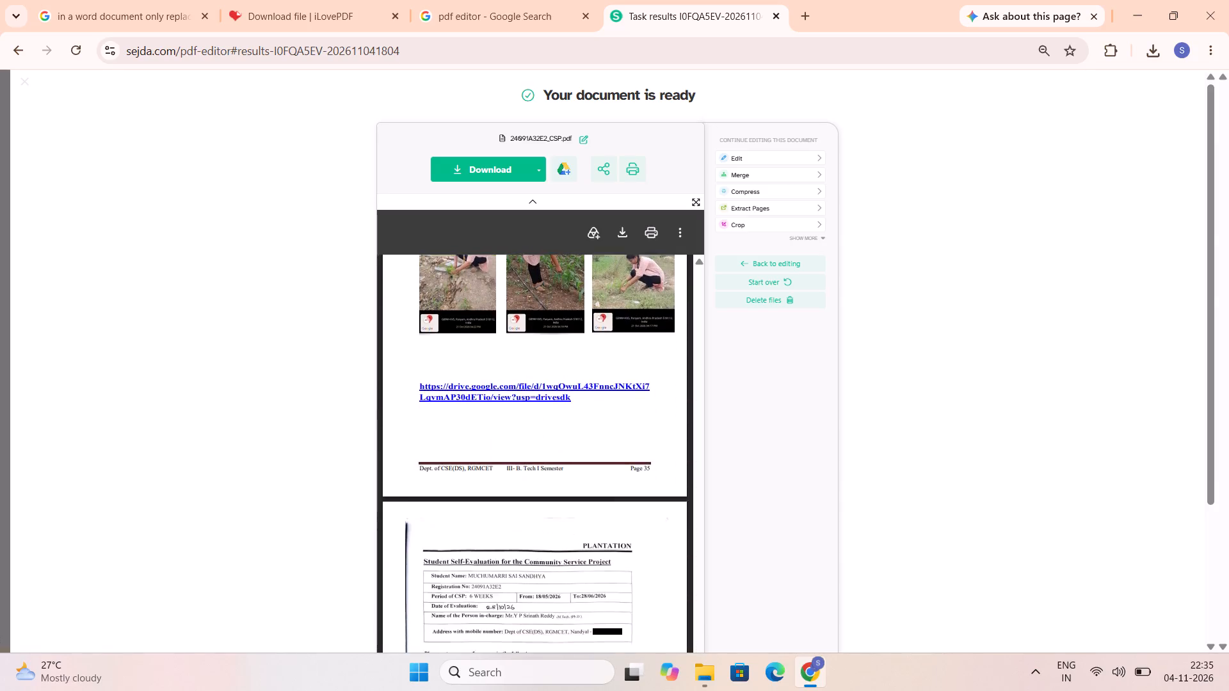
scroll(594, 391, down, 8)
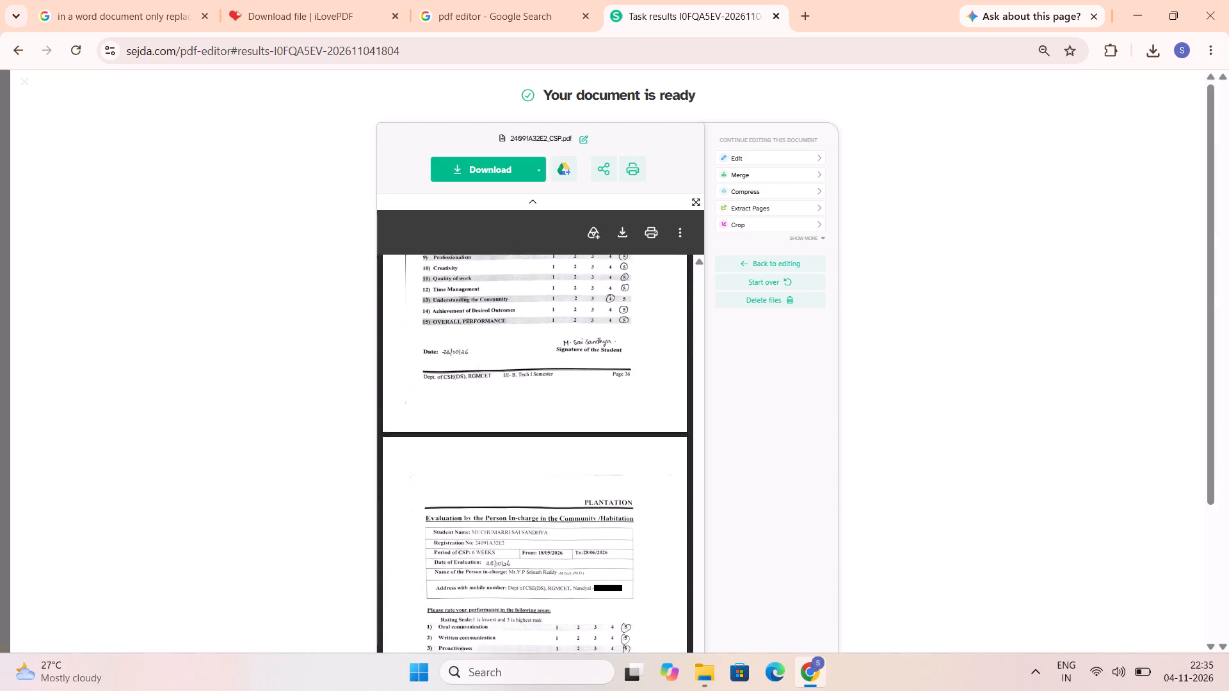
scroll(594, 391, down, 12)
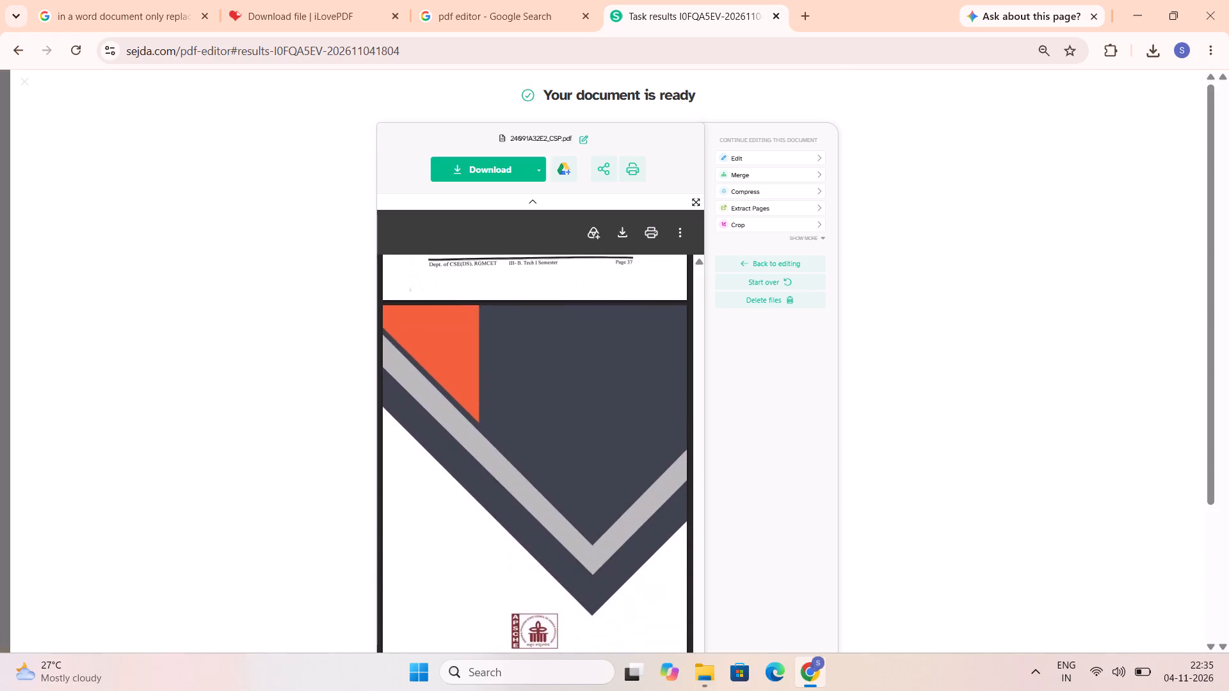
scroll(594, 391, down, 1)
scroll(611, 342, up, 4)
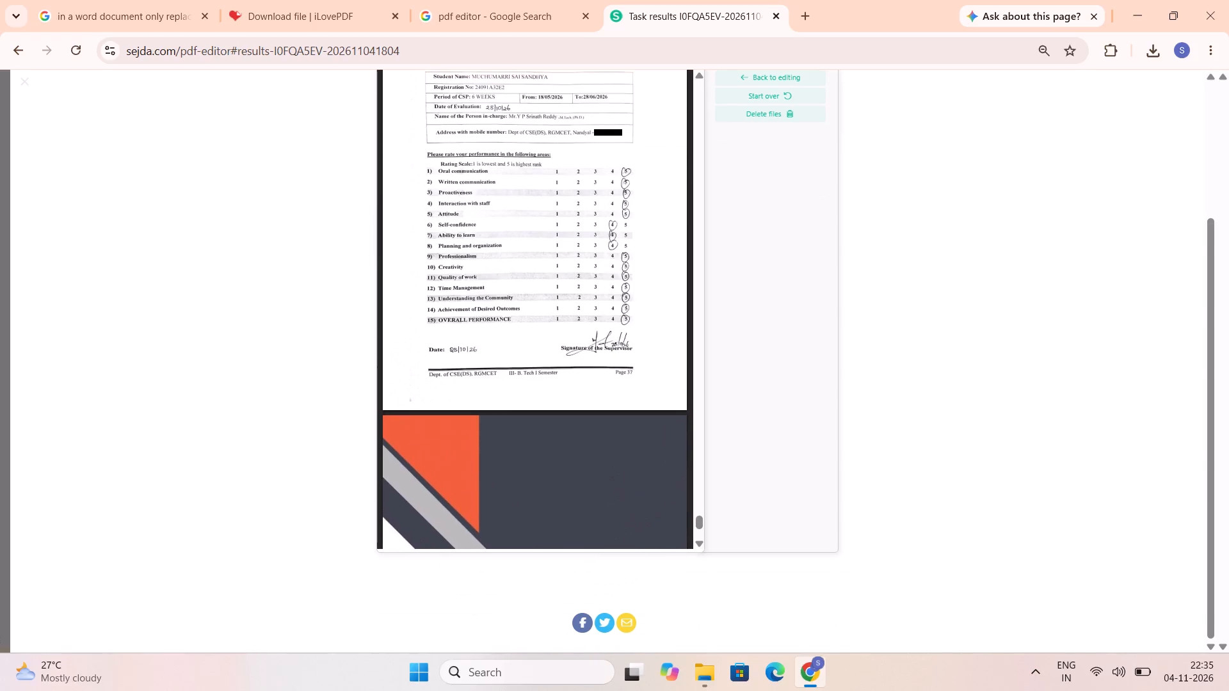
scroll(614, 207, up, 6)
scroll(777, 159, up, 4)
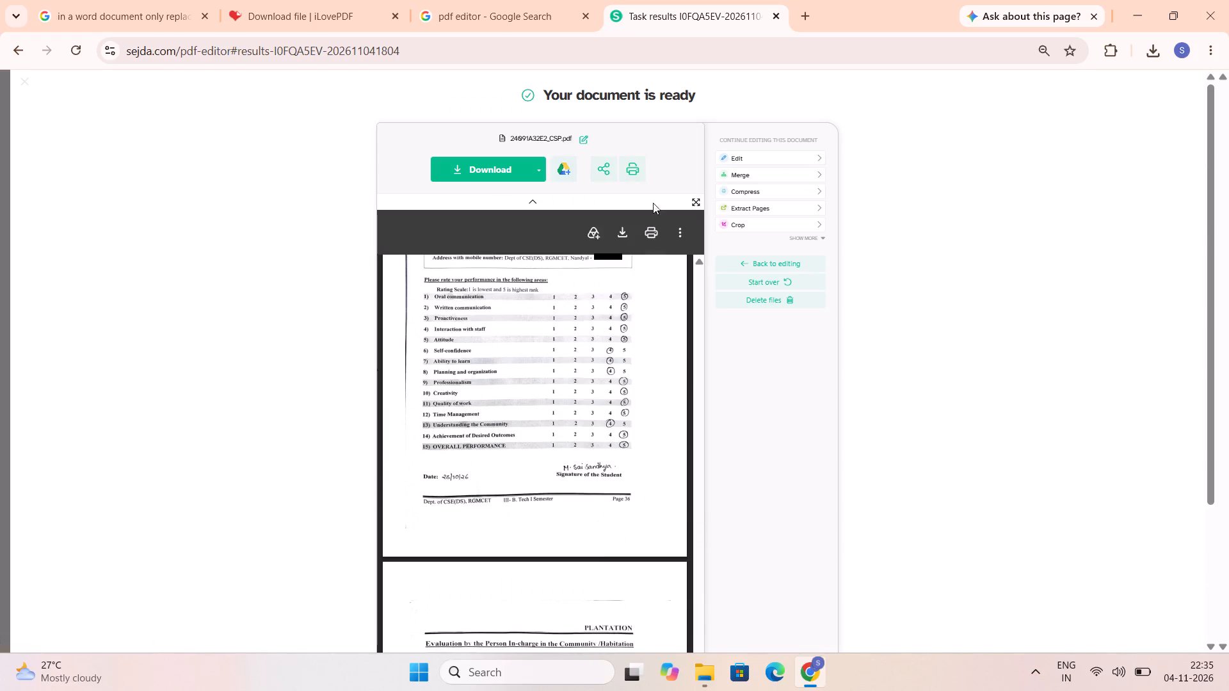
Start downloading the edited PDF, choose the Documents folder as its destination and clear the suggested file name.
click(620, 226)
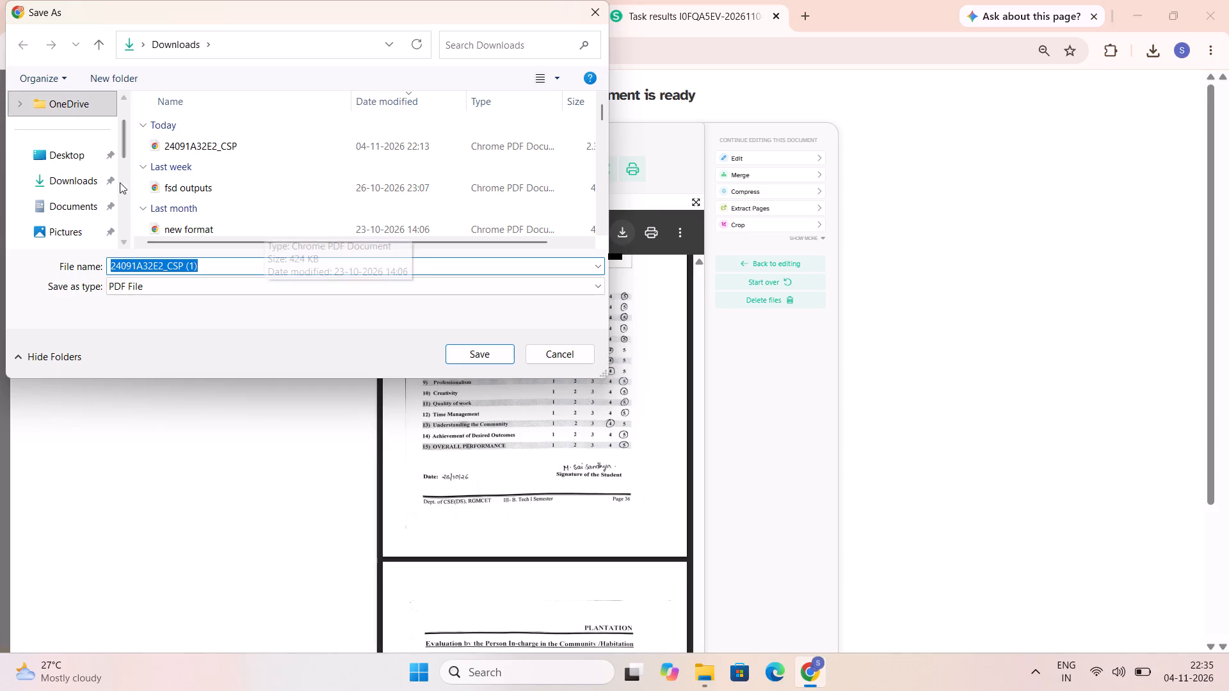
double_click(86, 200)
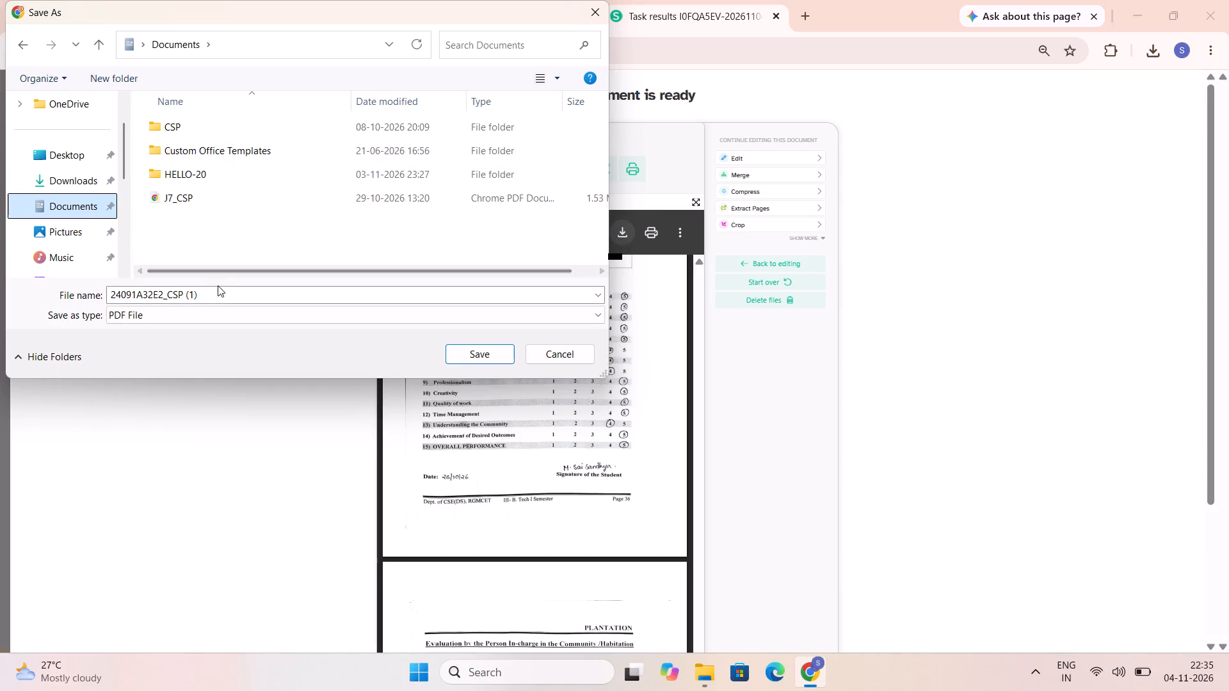
drag(218, 296, 210, 300)
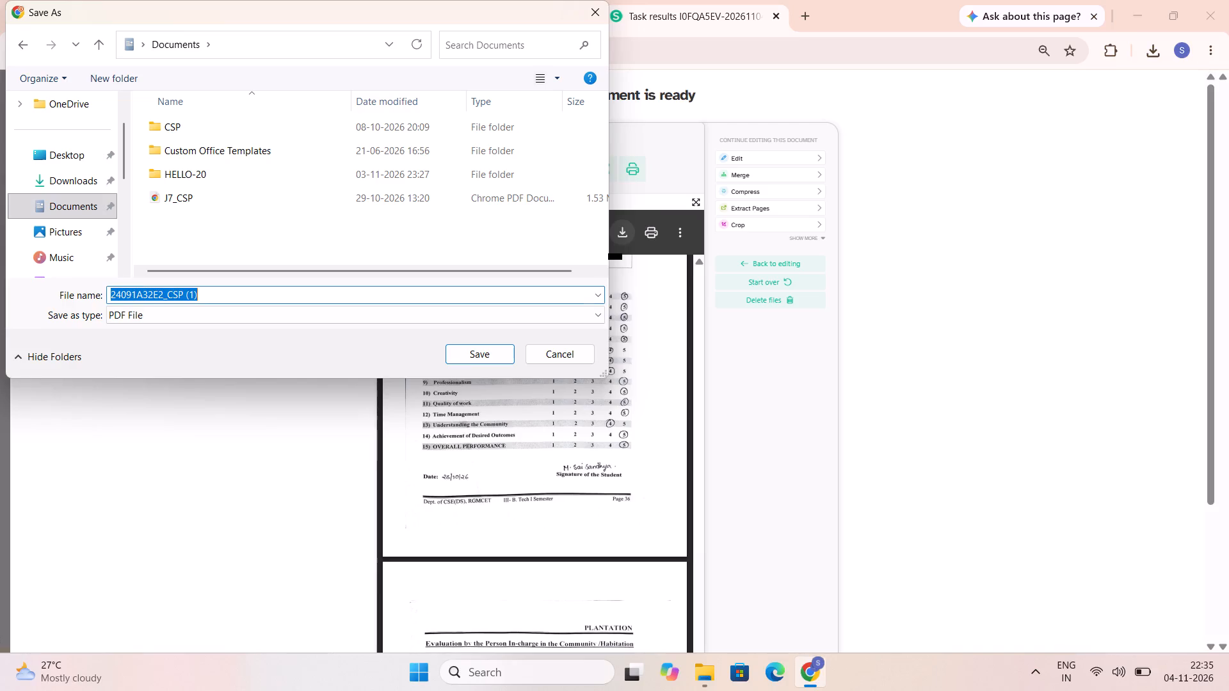
drag(210, 300, 198, 302)
key(BackSpace)
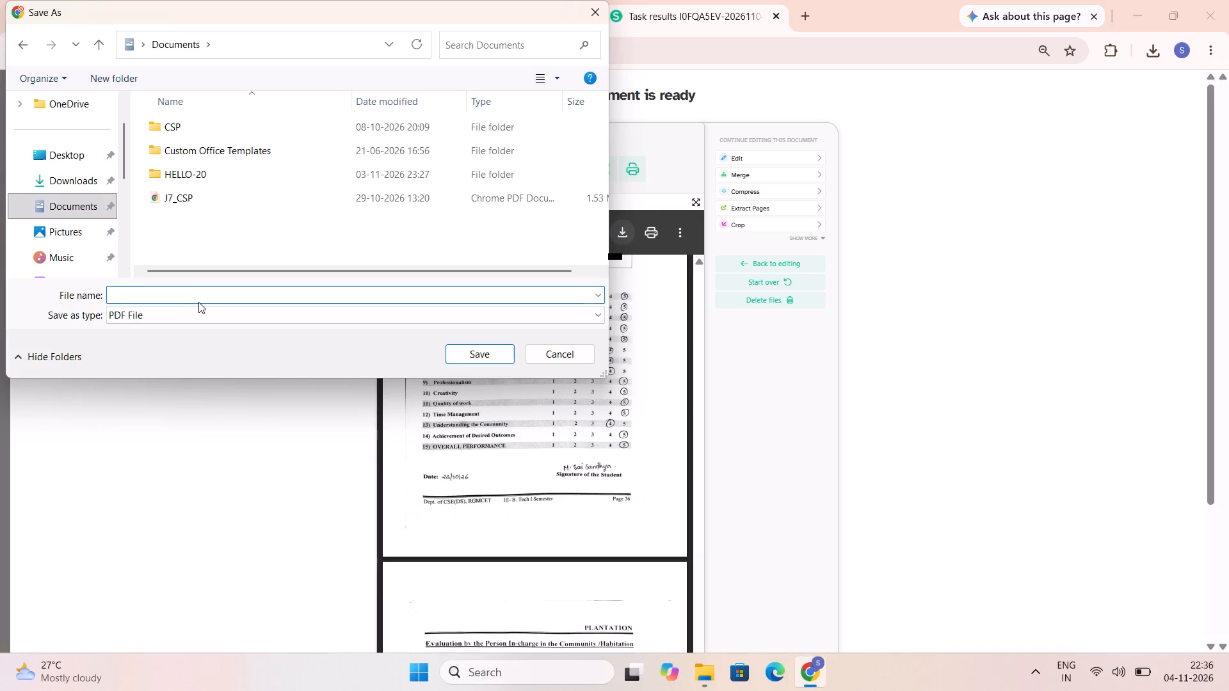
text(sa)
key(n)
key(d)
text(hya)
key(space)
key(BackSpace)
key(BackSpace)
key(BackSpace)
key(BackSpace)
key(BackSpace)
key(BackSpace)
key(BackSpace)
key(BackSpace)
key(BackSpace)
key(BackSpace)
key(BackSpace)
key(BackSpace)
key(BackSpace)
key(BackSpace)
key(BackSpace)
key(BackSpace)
Save the PDF in Documents under the name plantation.
text(plantation)
key(Return)
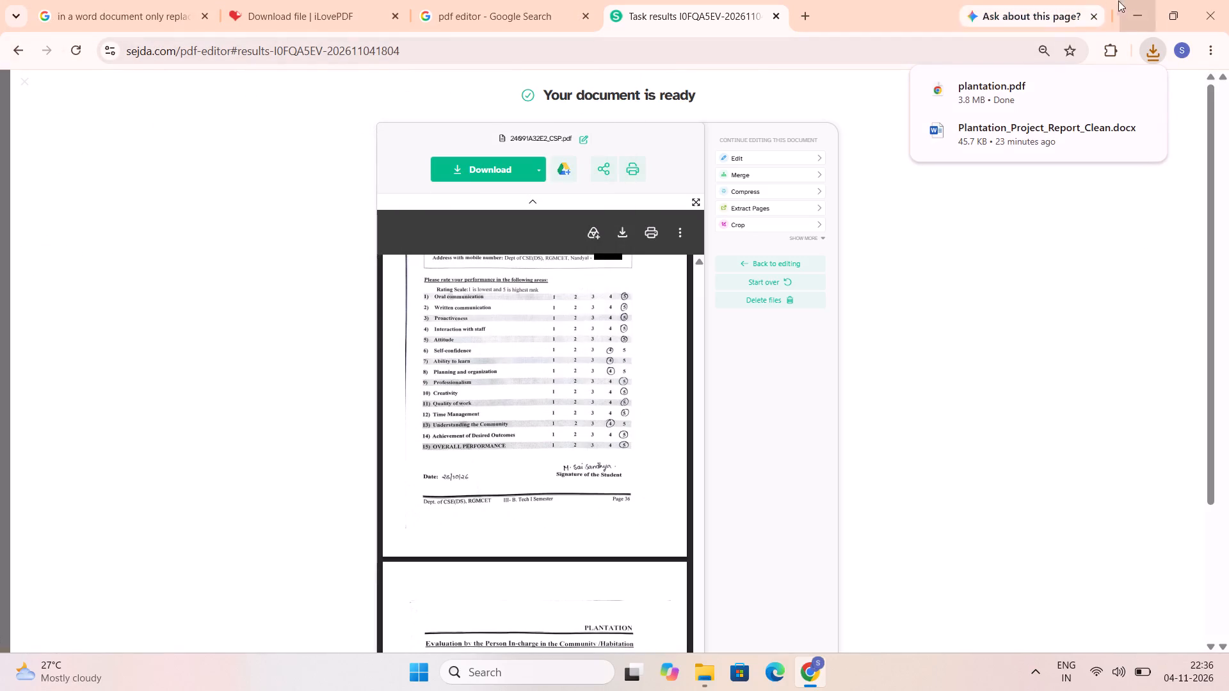
Close the Sejda results page, agreeing to leave the site, and the pdf editor search results page.
click(771, 13)
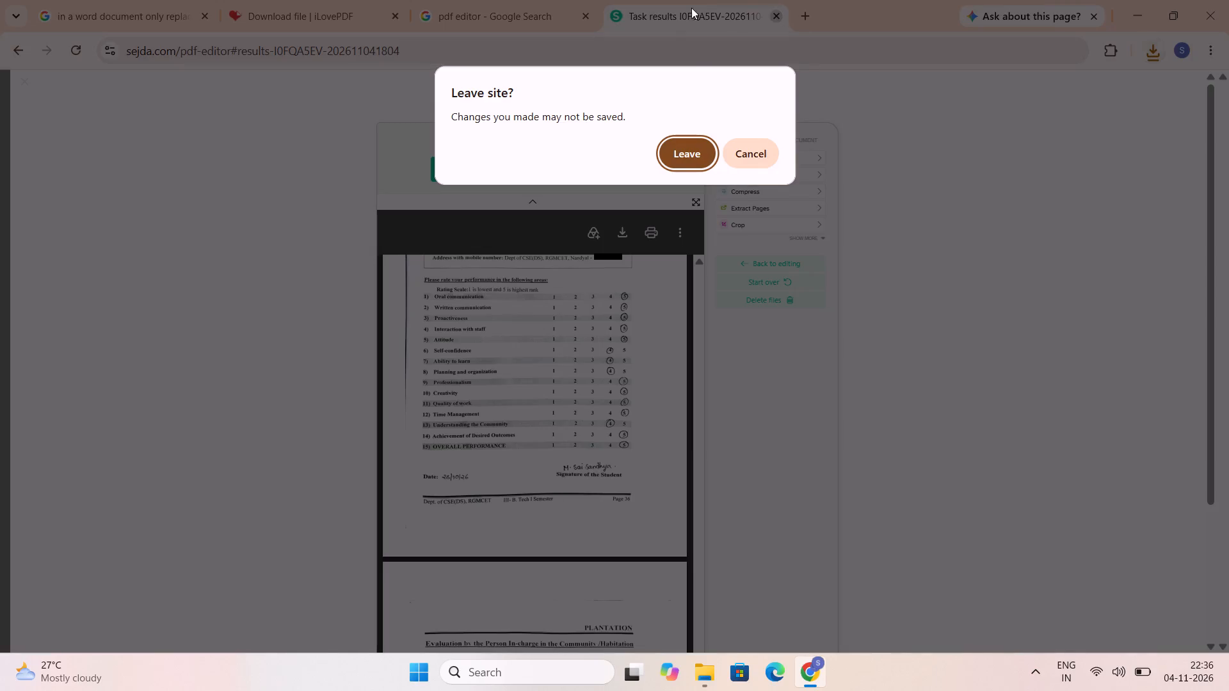
click(691, 155)
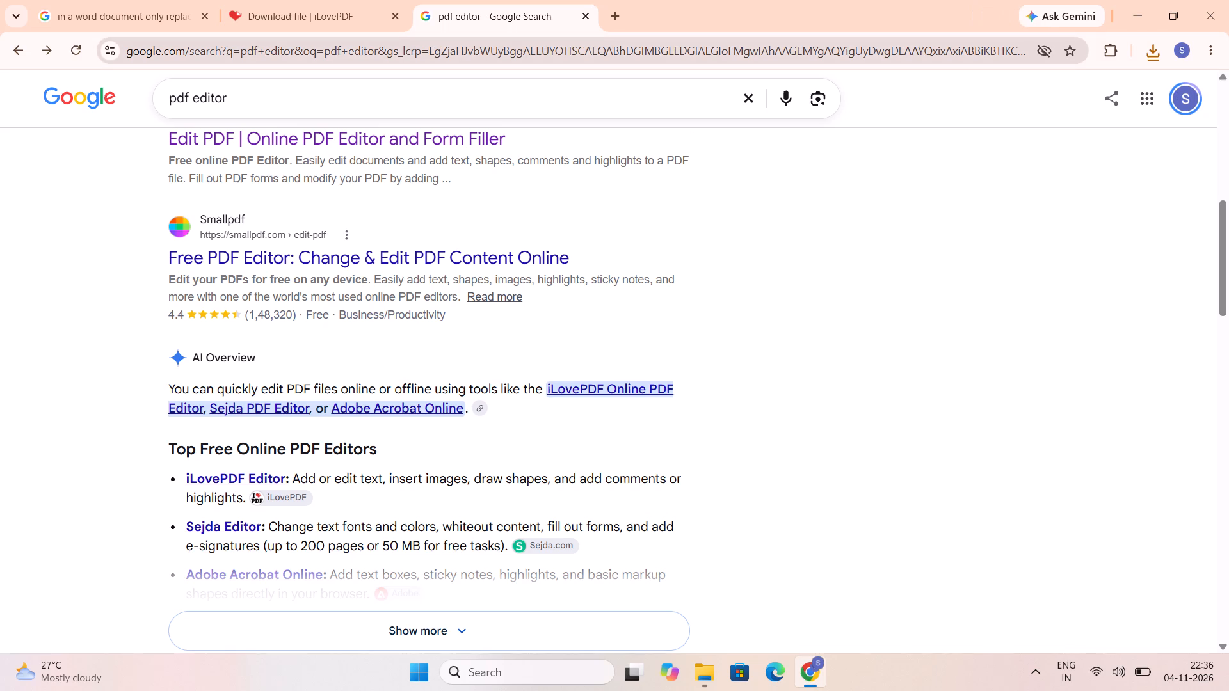
click(590, 15)
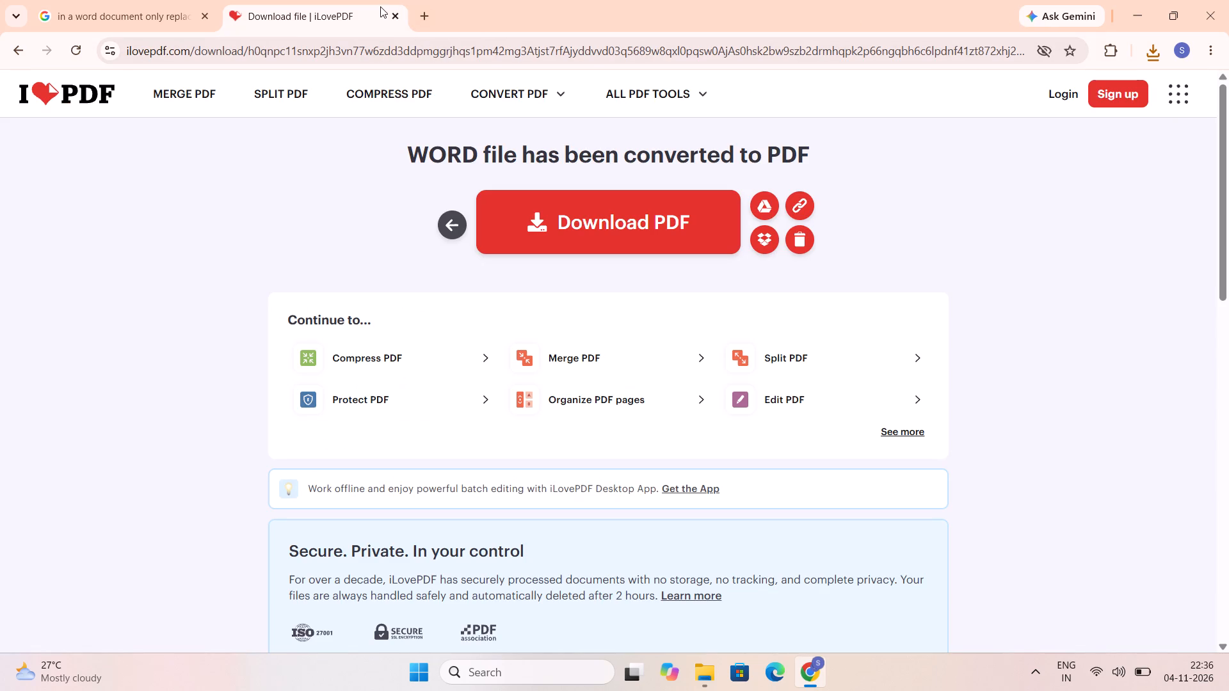
Close the iLovePDF download page and the Google search page about replacing pages in a Word document.
click(398, 15)
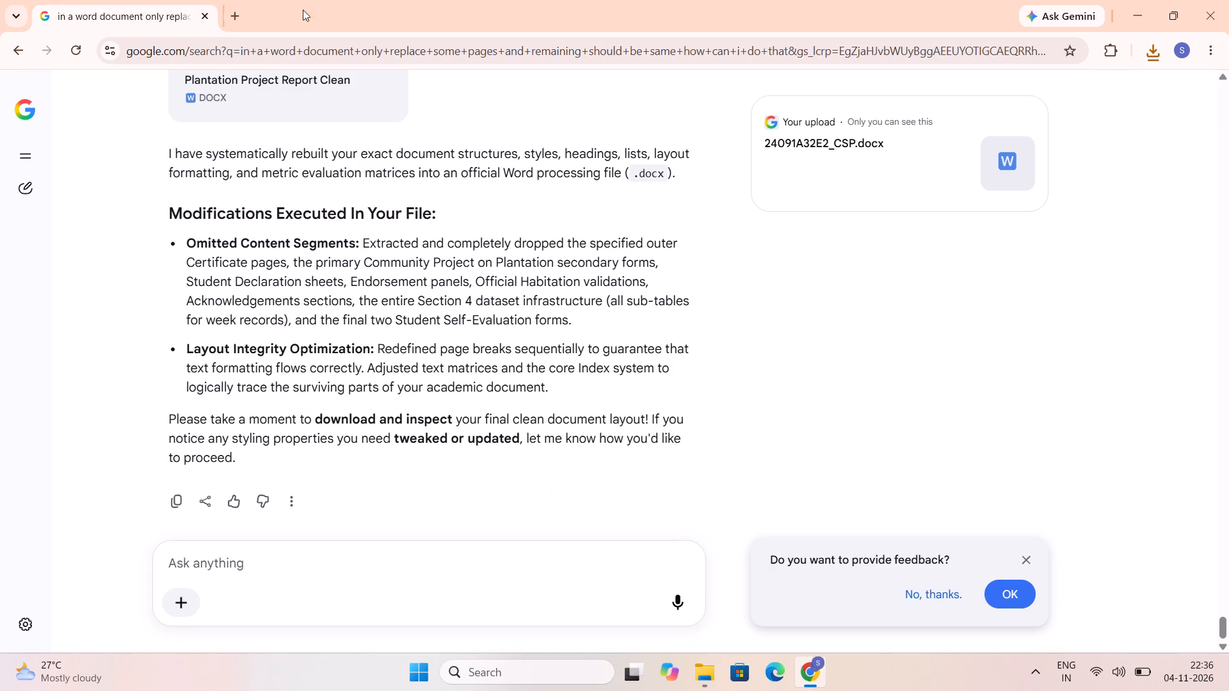
click(201, 15)
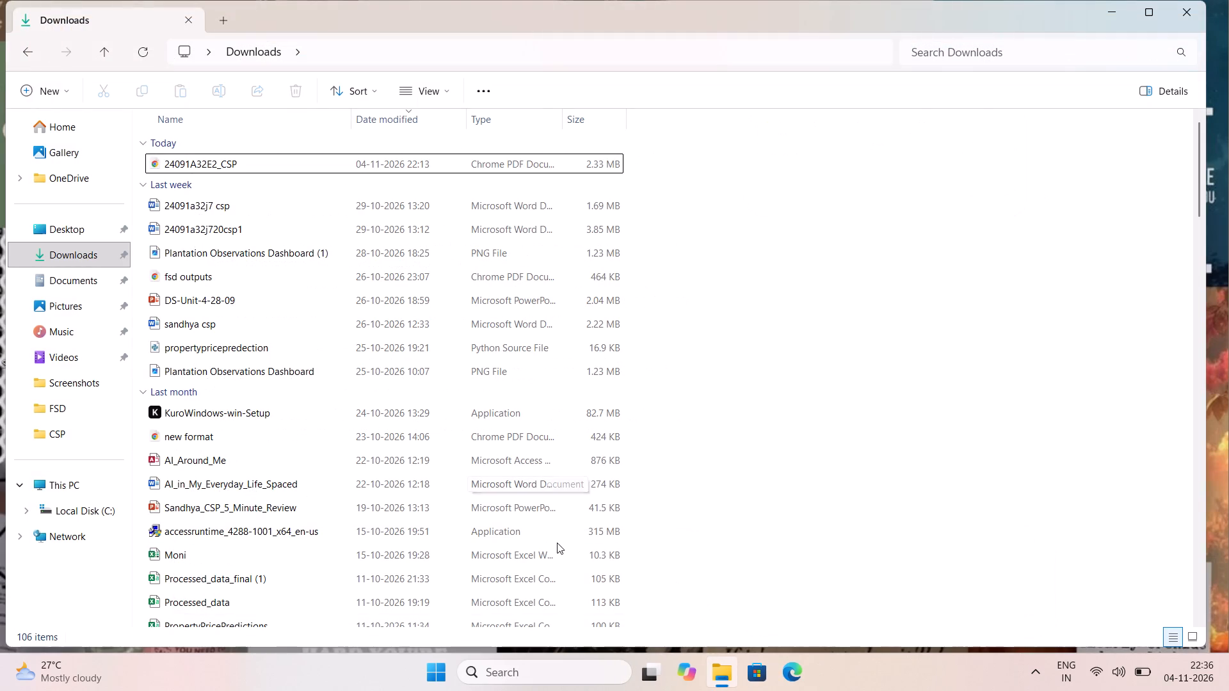
Open the plantation PDF from the Documents folder.
double_click(83, 278)
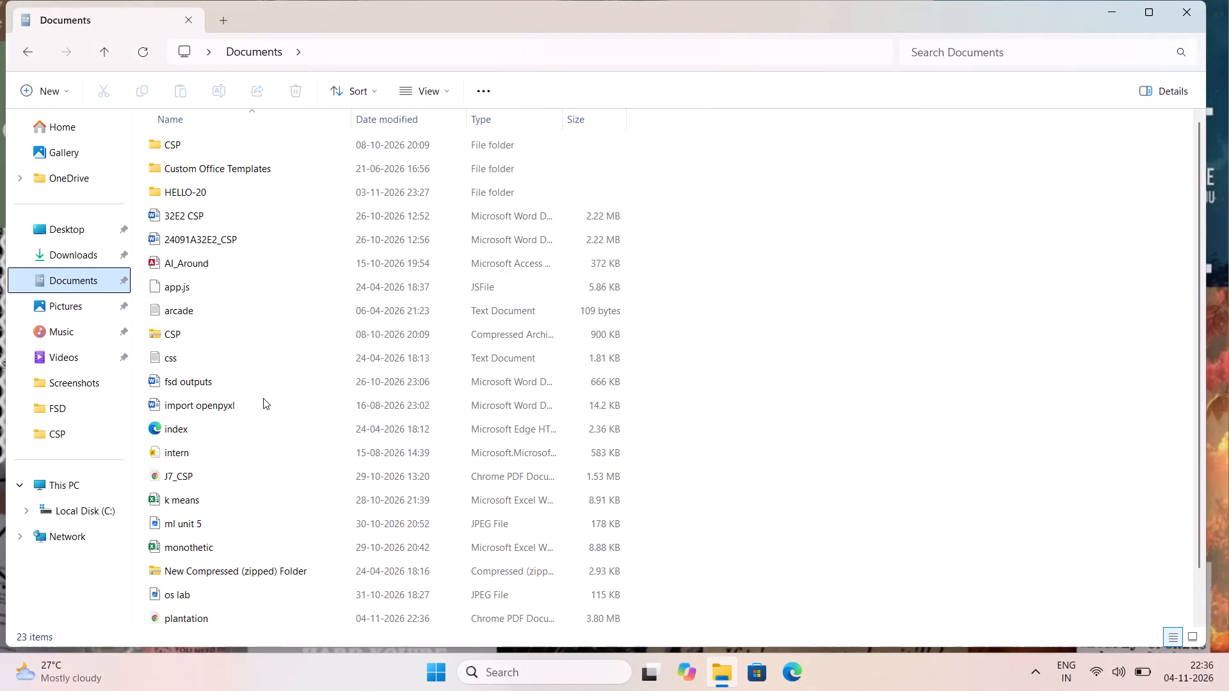
double_click(236, 619)
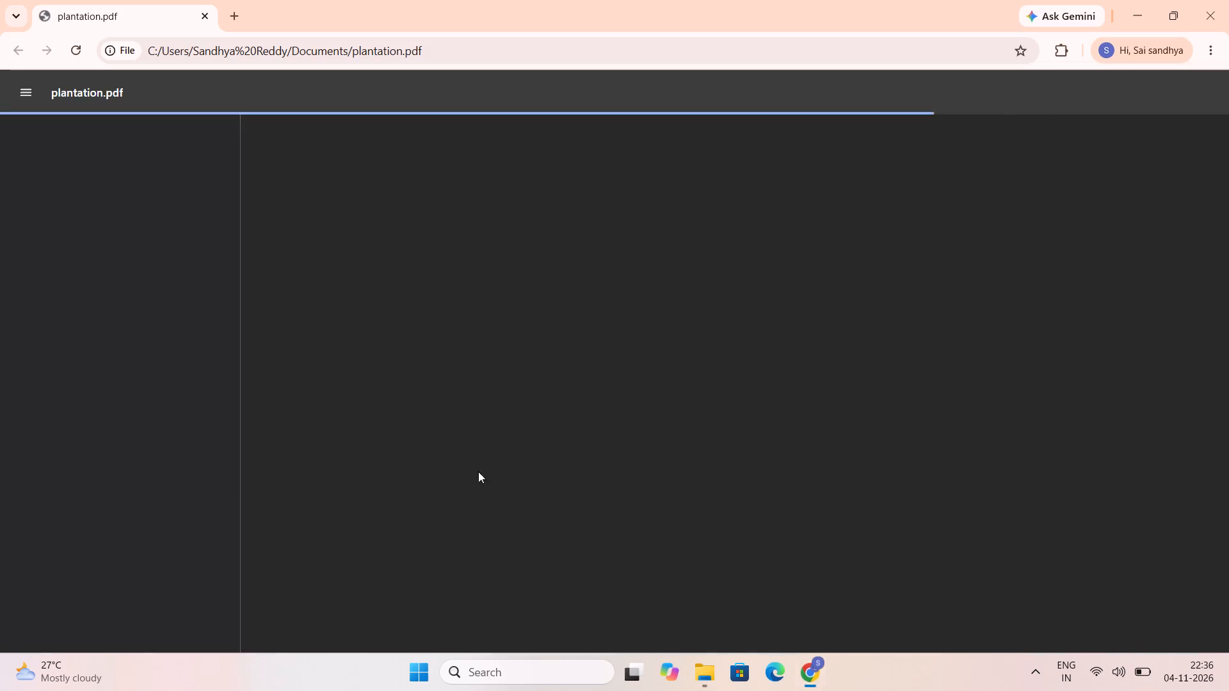
Examine the cover pages and the signed department certificate on page 4, with the PDF shown at 67%.
click(145, 353)
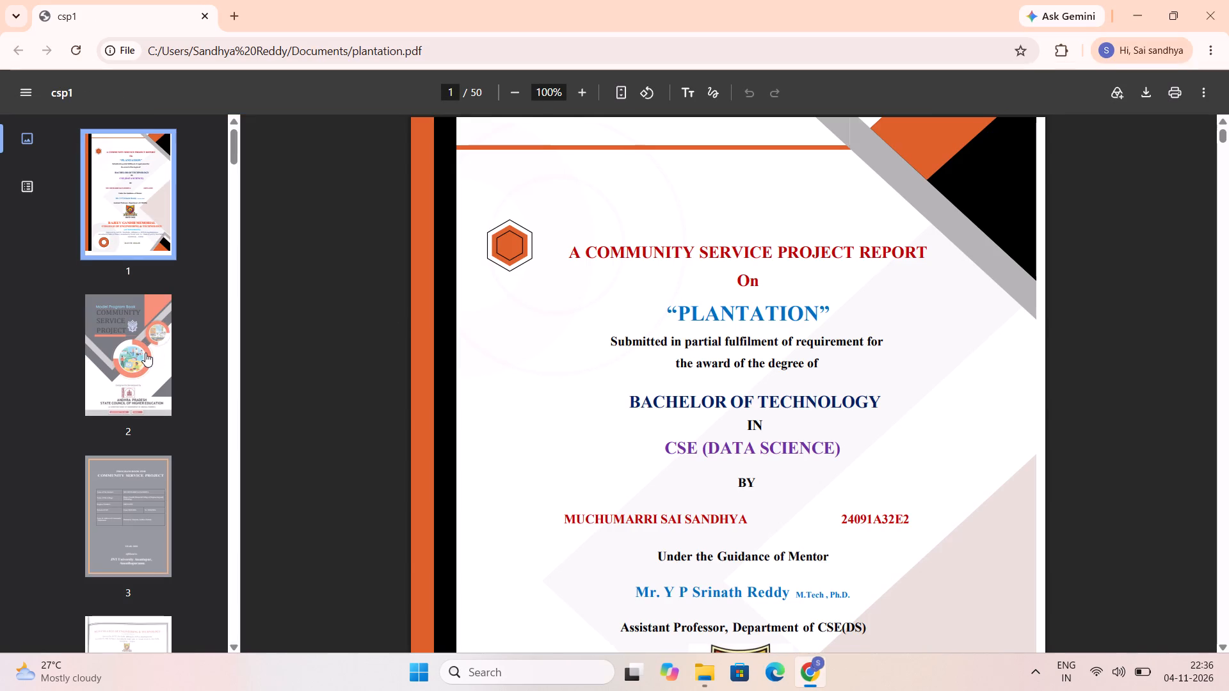
click(141, 496)
scroll(141, 496, down, 2)
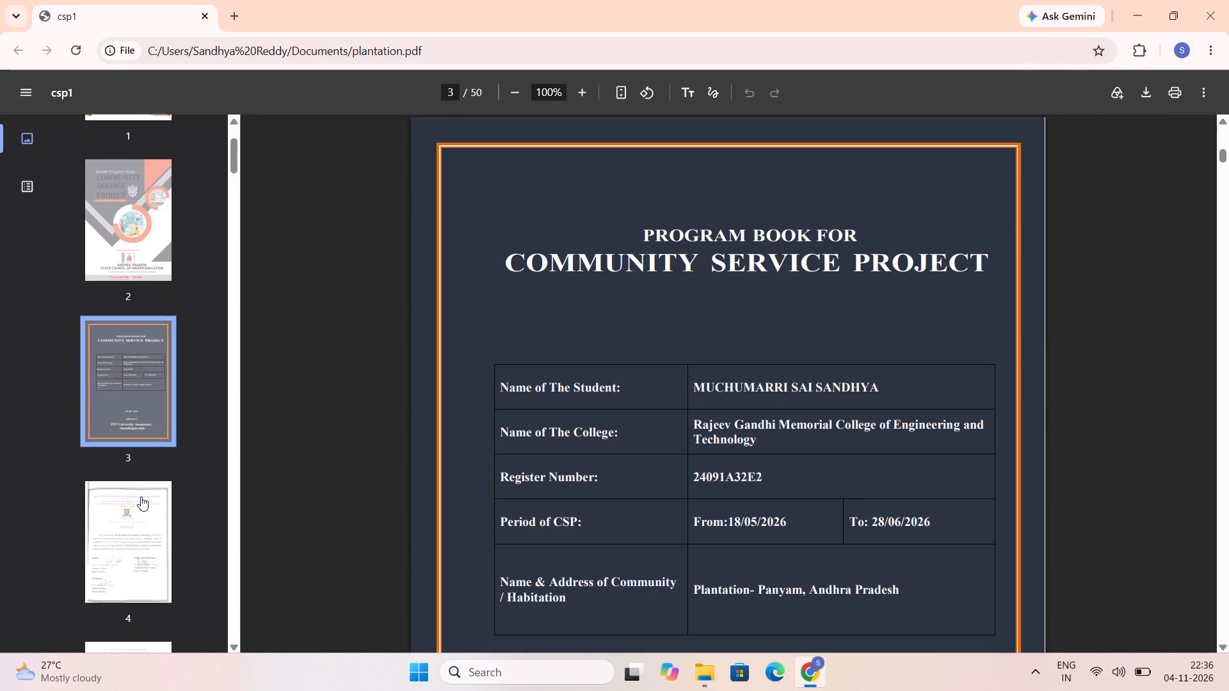
scroll(141, 496, down, 2)
click(150, 459)
scroll(150, 459, down, 1)
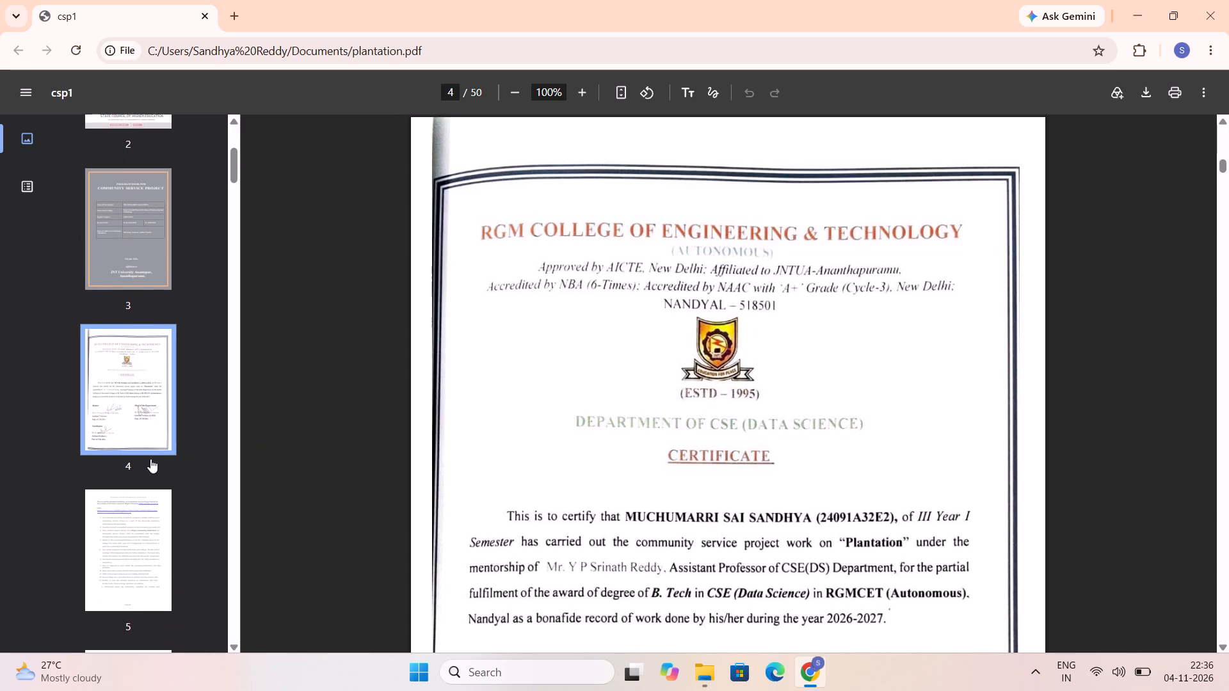
click(513, 91)
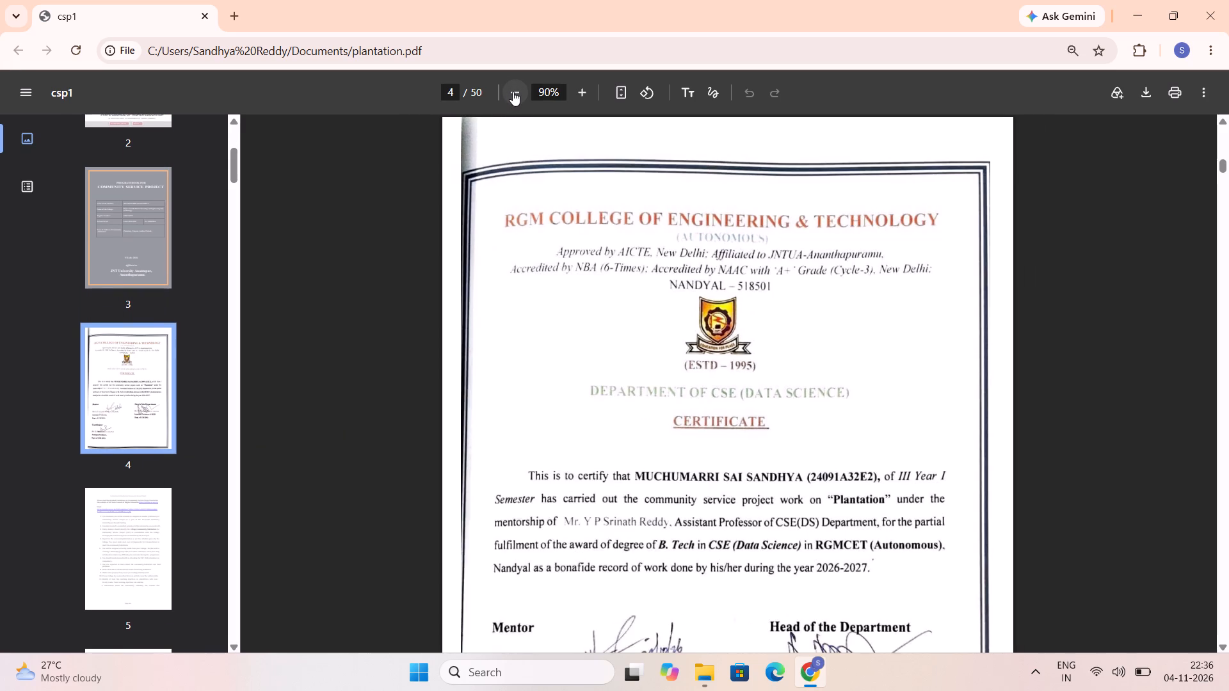
click(513, 91)
click(513, 91)
click(513, 91)
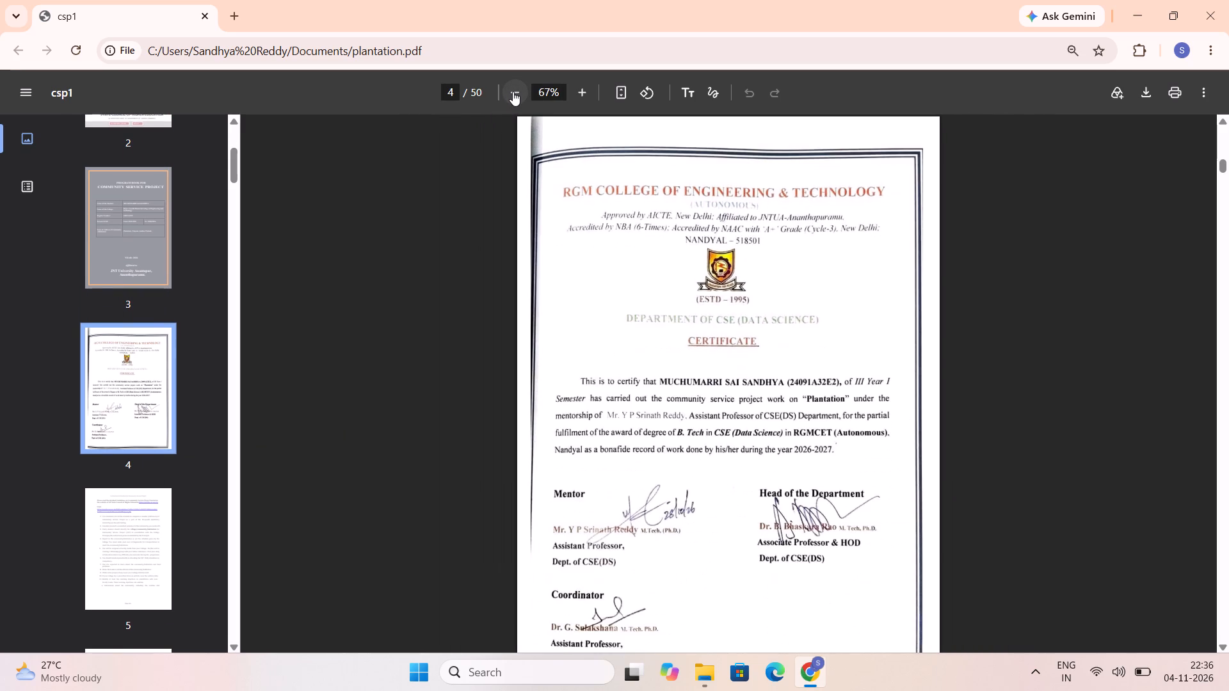
click(513, 91)
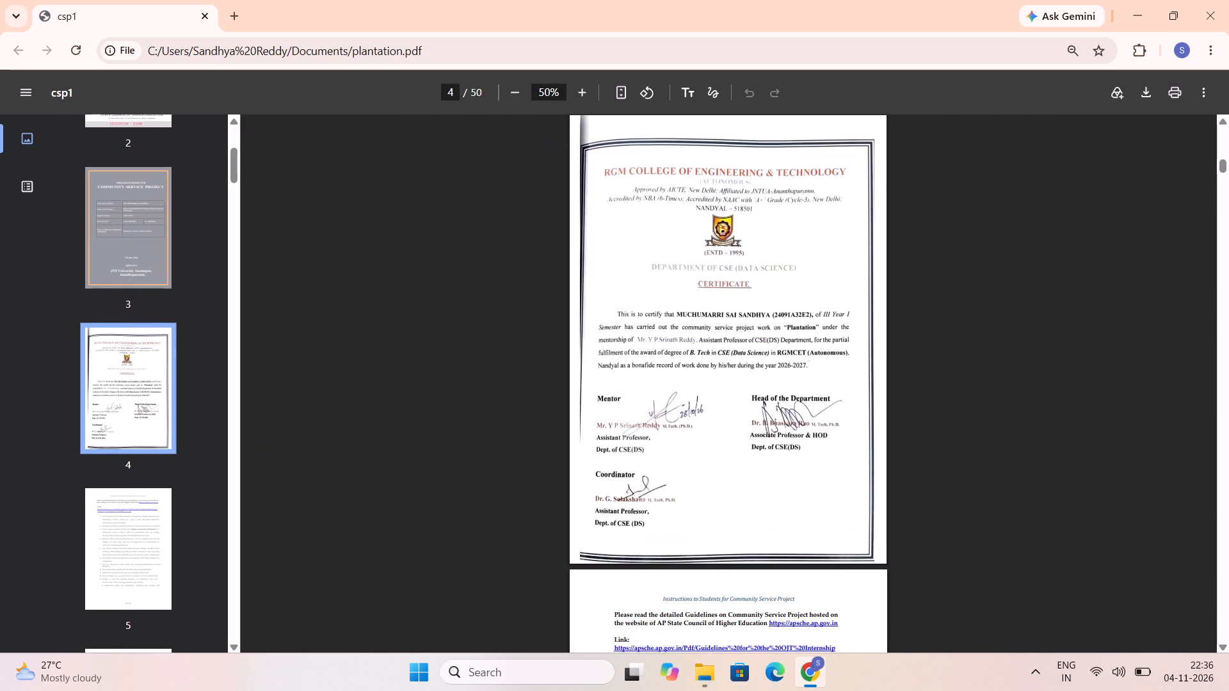
click(577, 95)
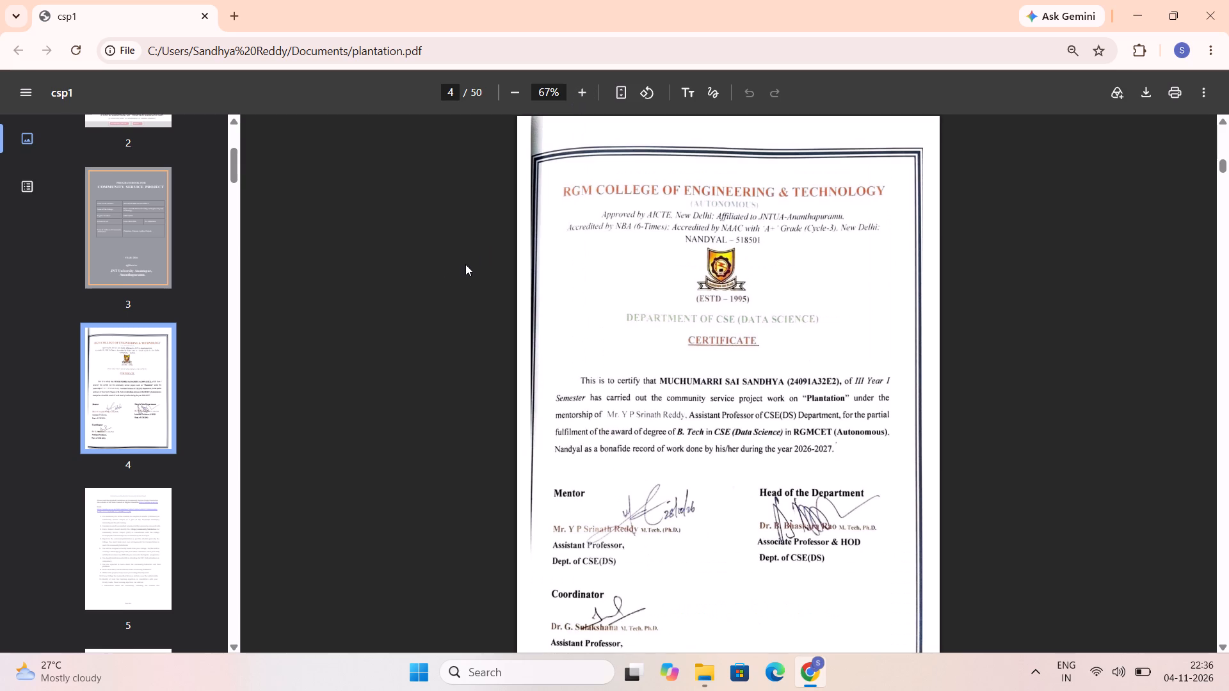
Check pages 5 to 10 of the PDF, from the student instructions through the signed project form, declaration, community certificate and acknowledgement.
click(140, 533)
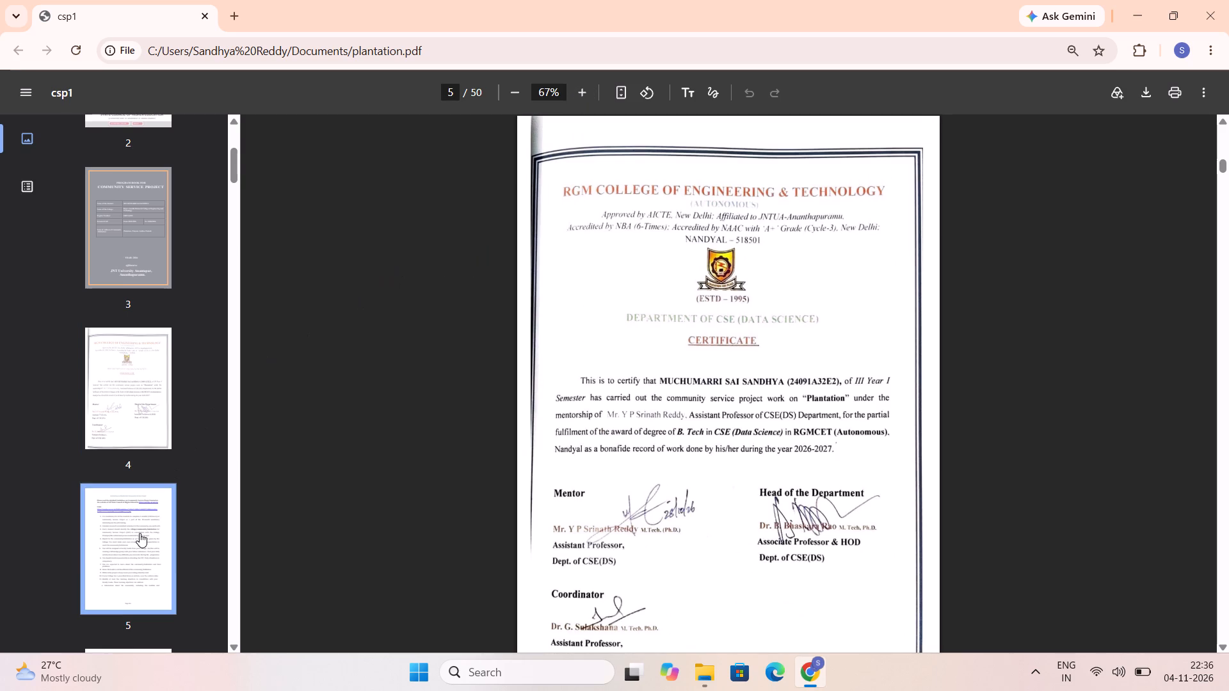
scroll(140, 533, down, 6)
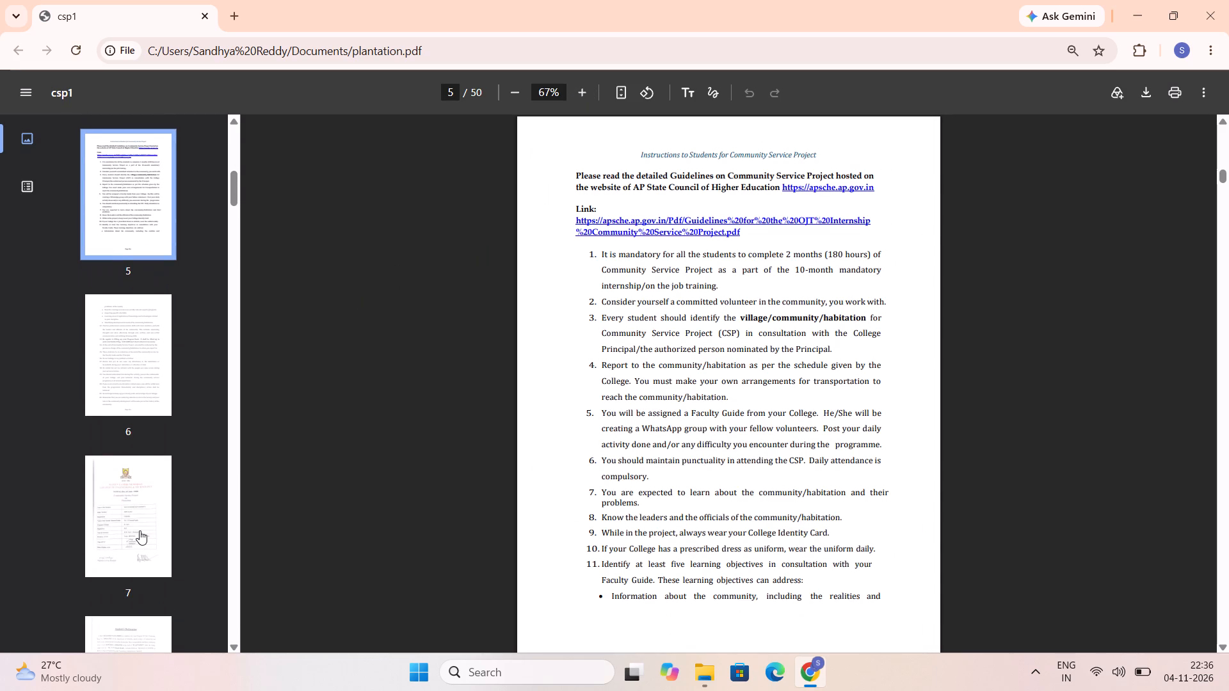
click(140, 530)
scroll(140, 530, down, 2)
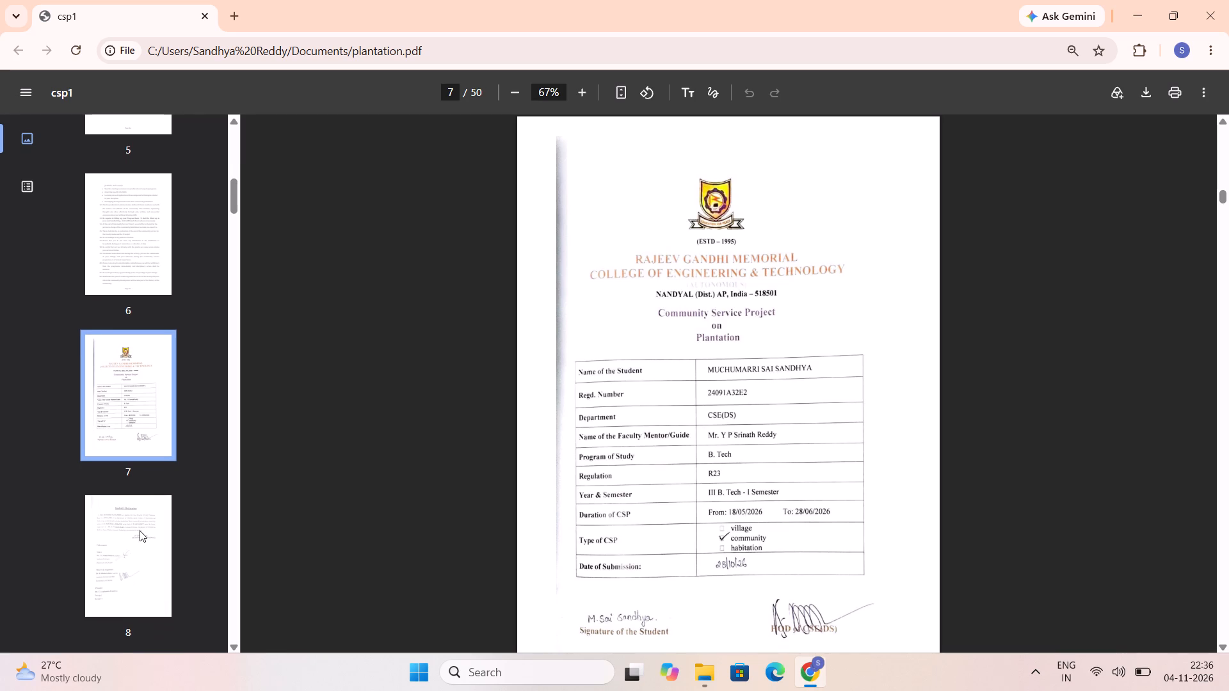
scroll(140, 530, down, 1)
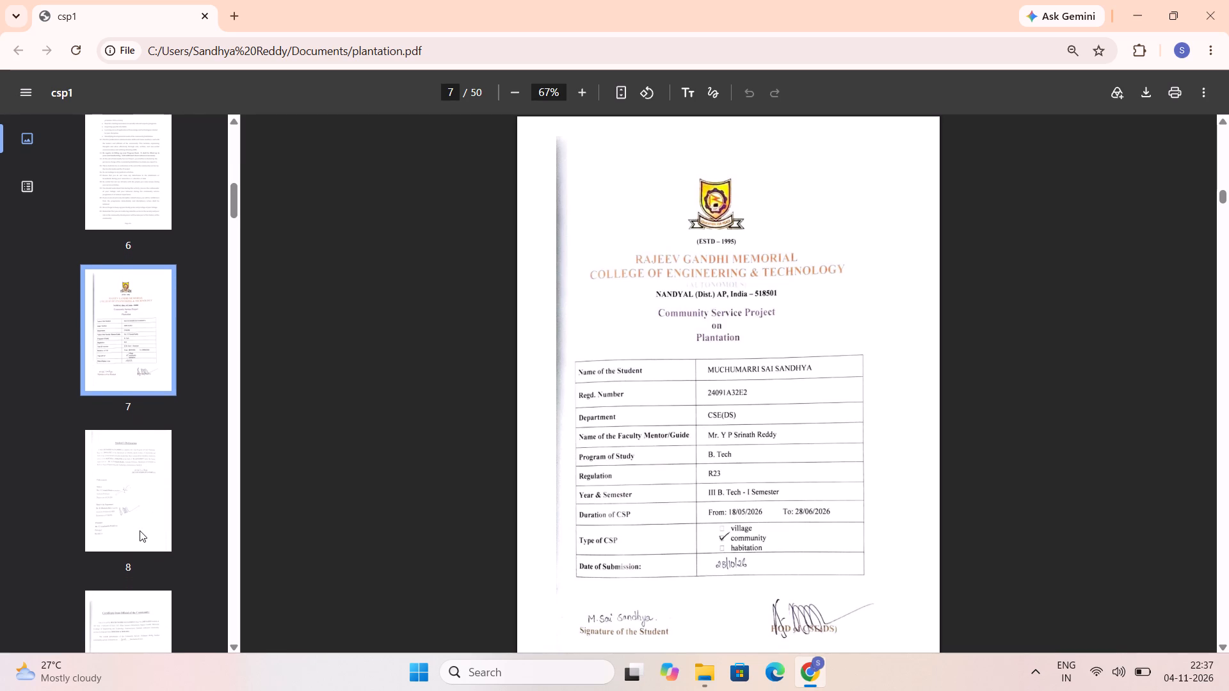
scroll(140, 530, down, 2)
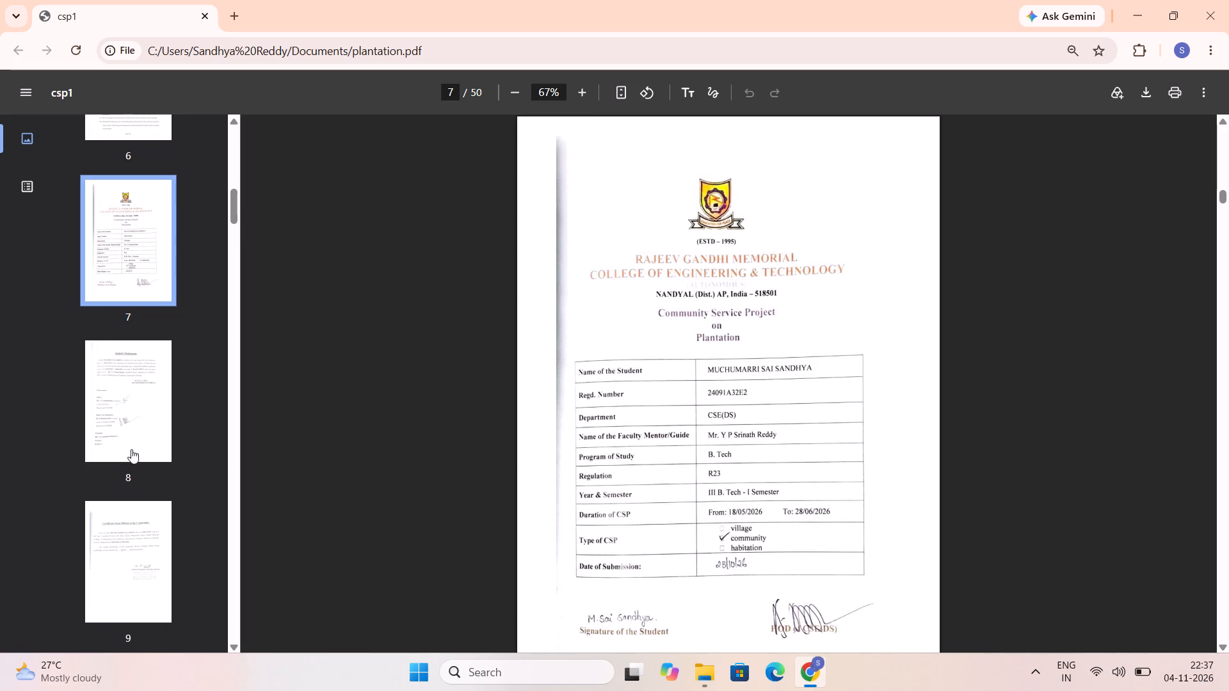
click(130, 447)
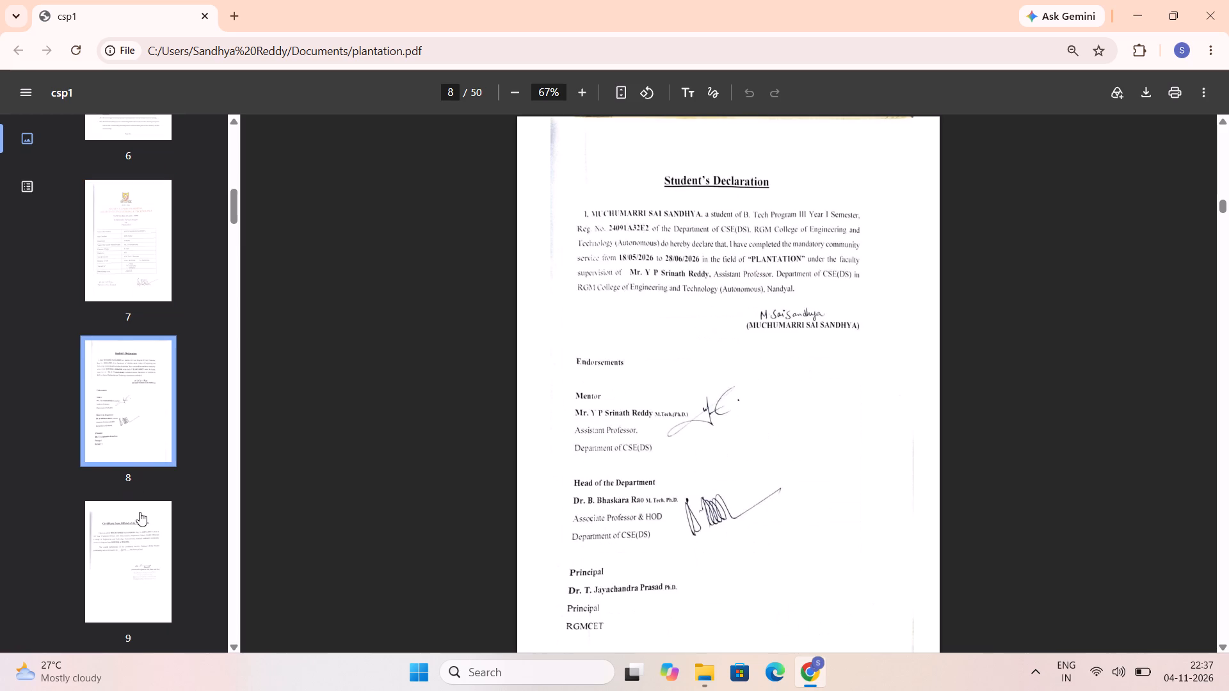
click(136, 534)
scroll(136, 534, down, 2)
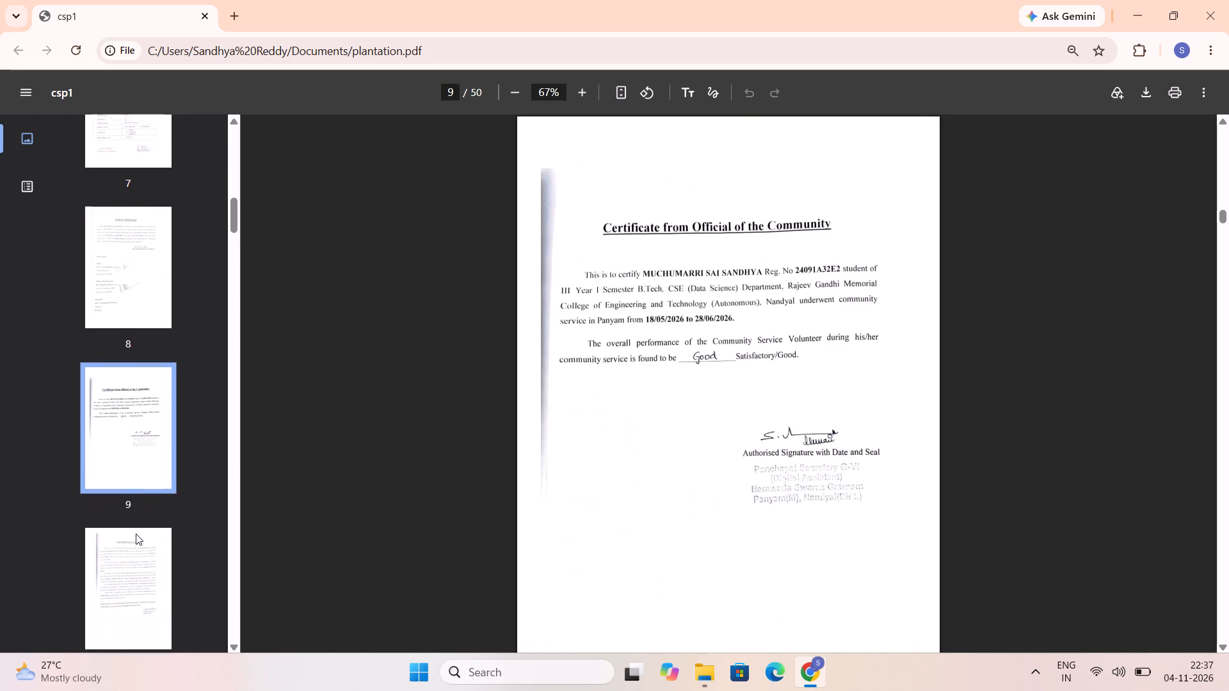
scroll(136, 534, down, 2)
click(140, 570)
scroll(140, 570, down, 1)
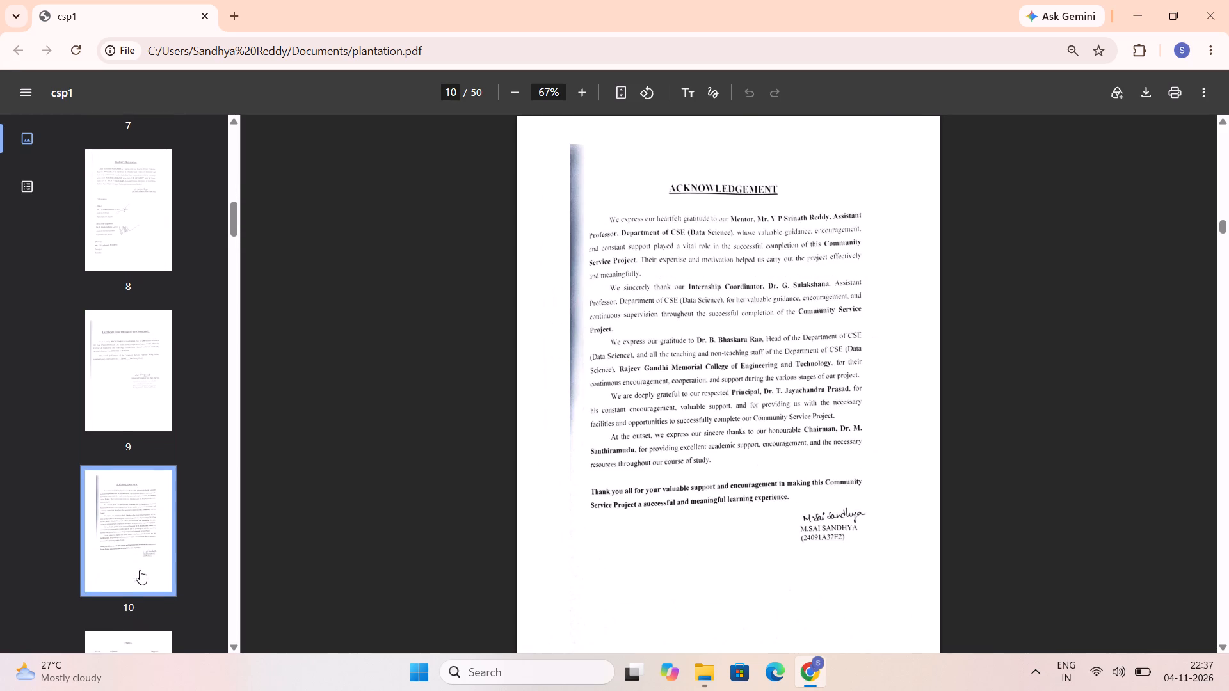
Look past the index pages to the executive summary on page 13.
scroll(140, 570, down, 3)
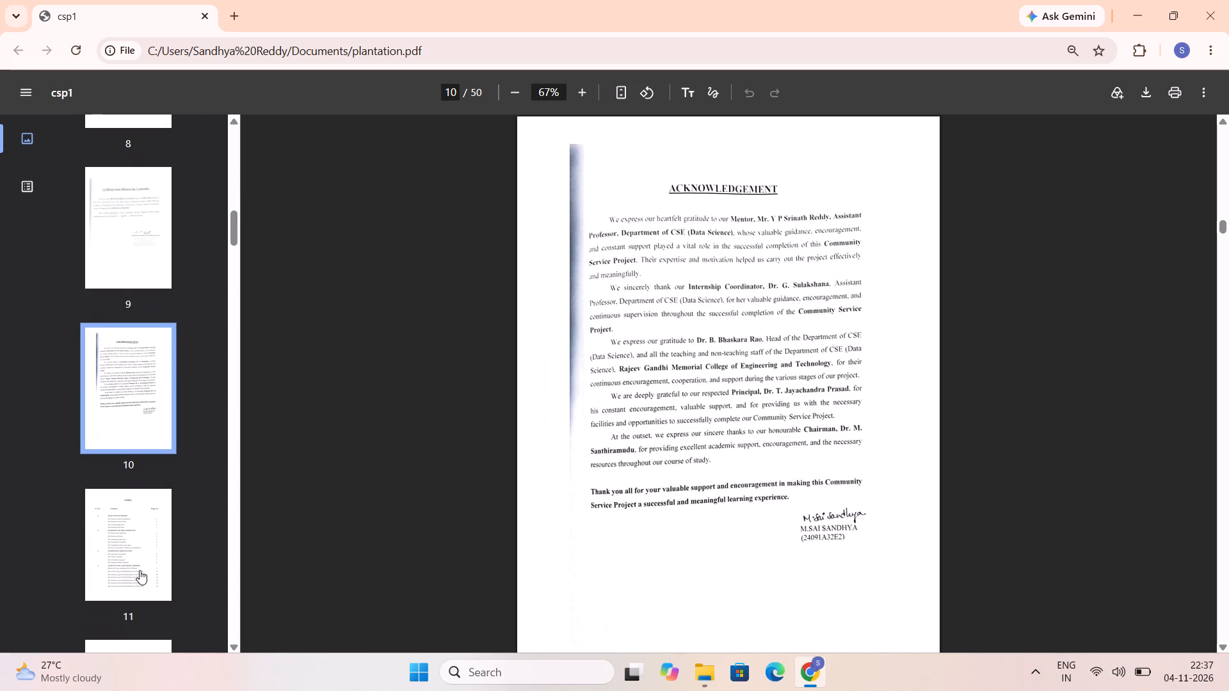
scroll(140, 570, down, 1)
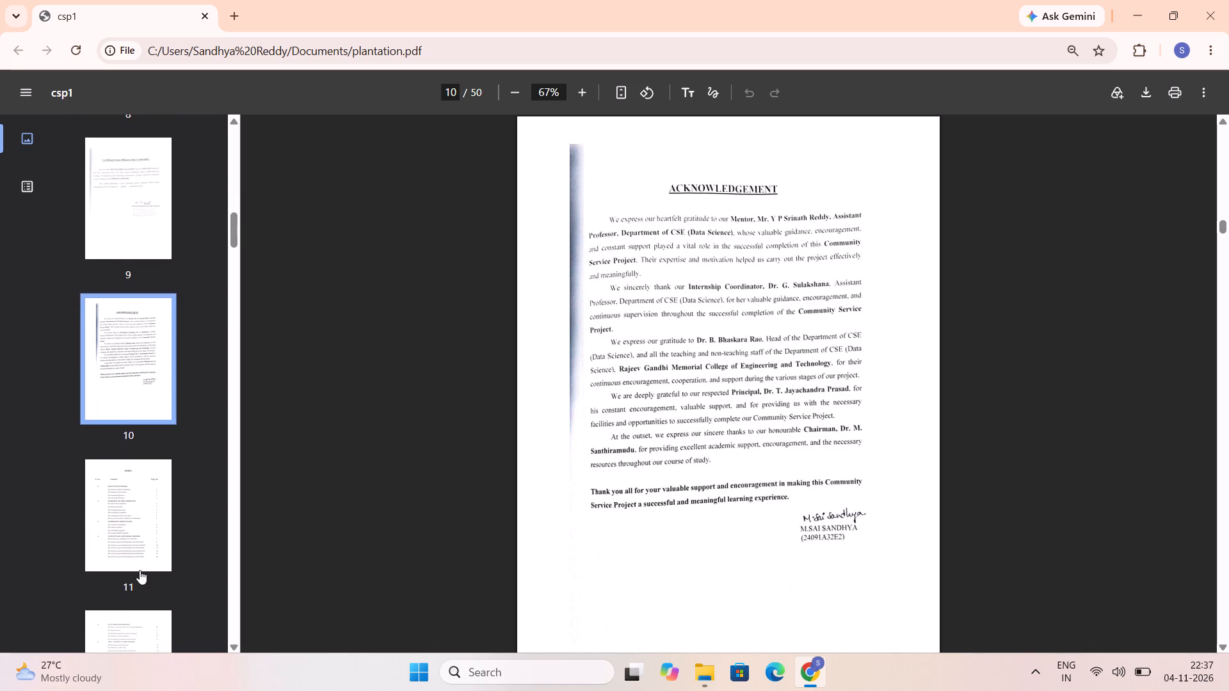
scroll(140, 570, down, 3)
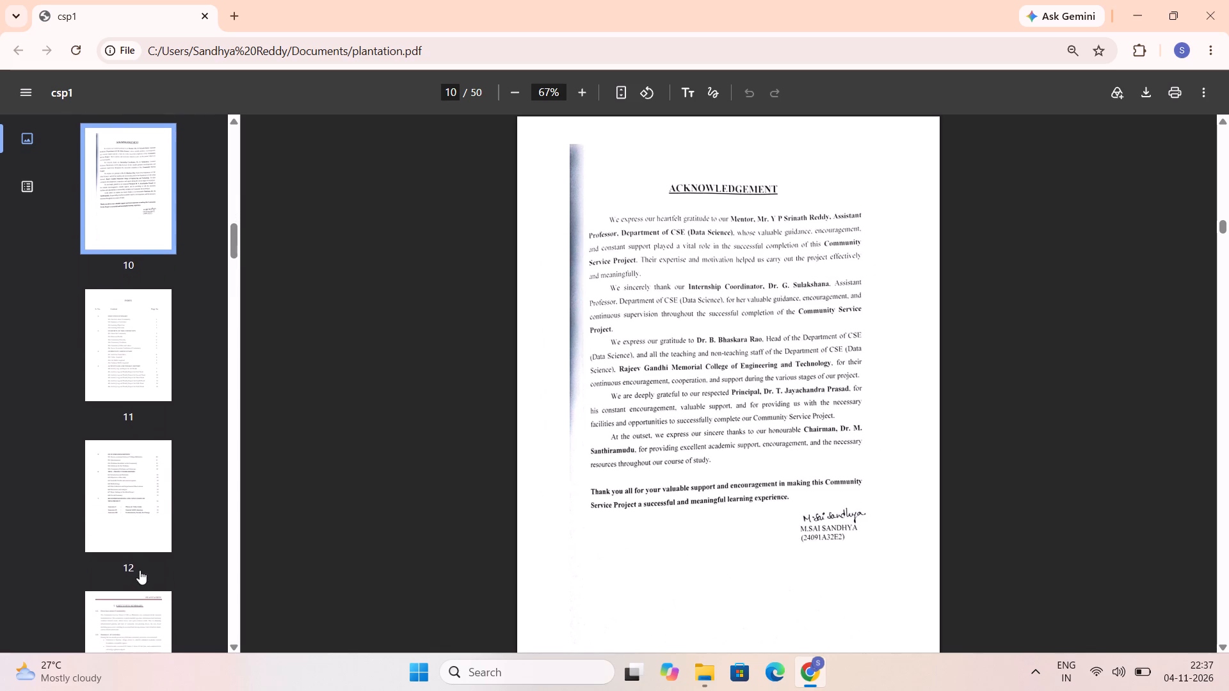
scroll(140, 570, down, 1)
click(135, 571)
Check the scanned activity log pages for all weeks and for the first, second and third weeks.
scroll(135, 571, down, 2)
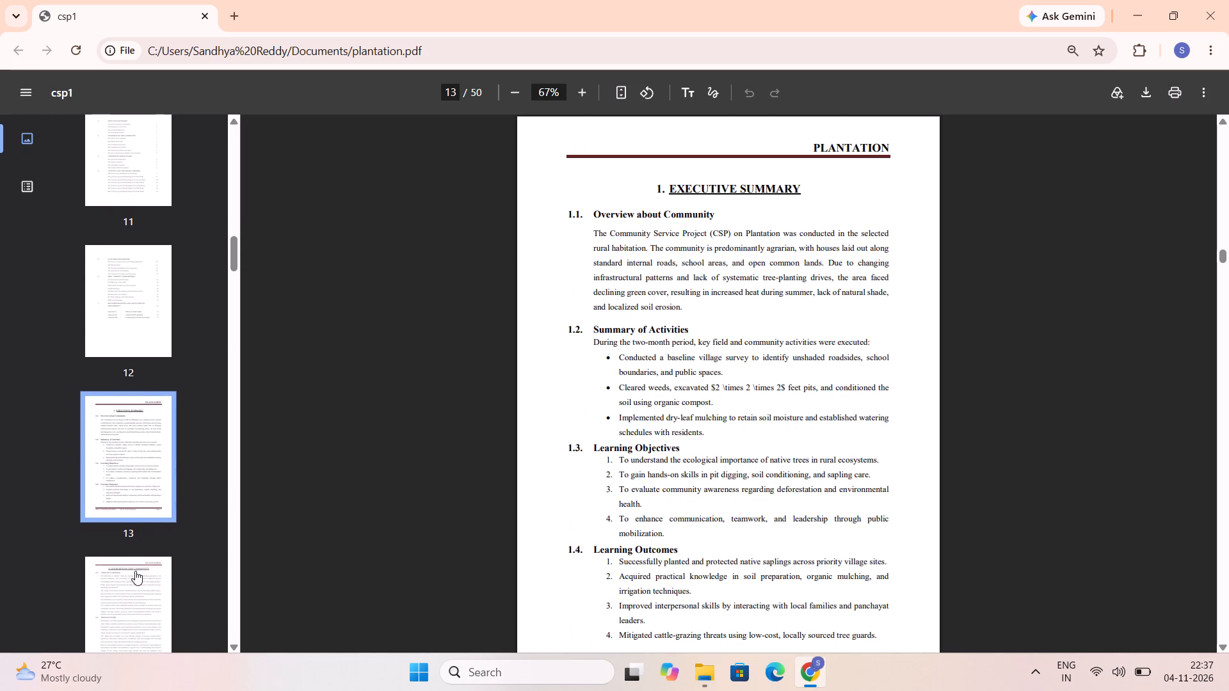
scroll(135, 571, down, 1)
scroll(134, 490, down, 4)
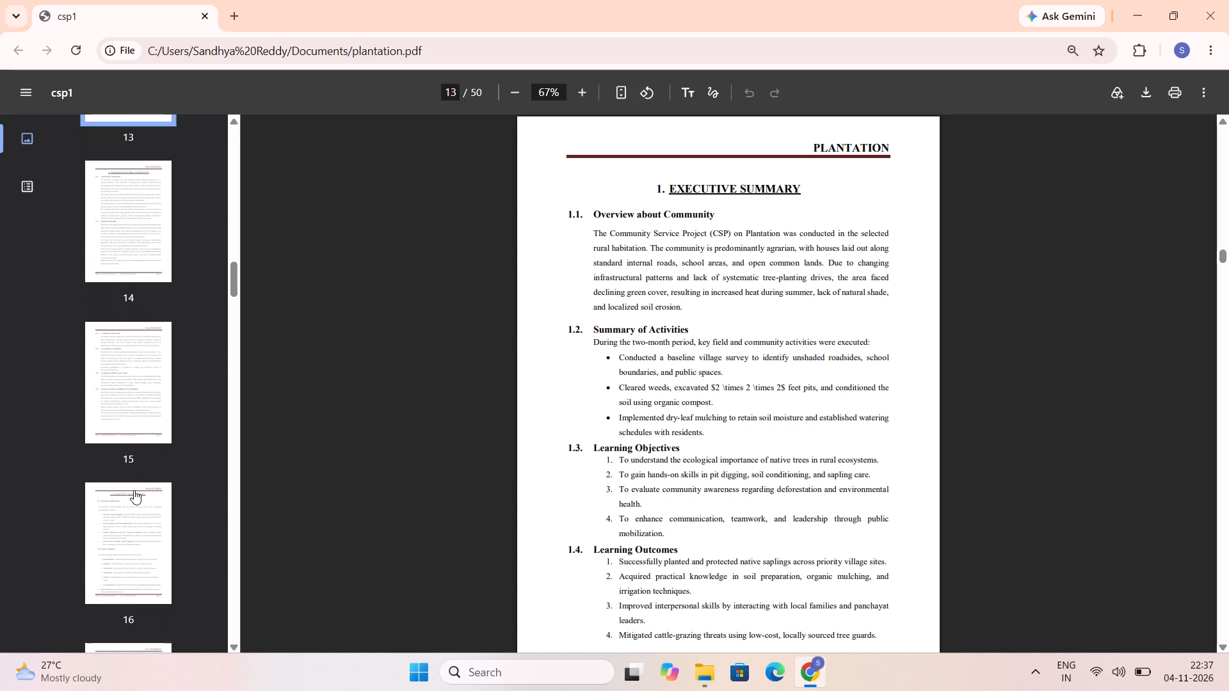
scroll(134, 490, down, 5)
click(139, 456)
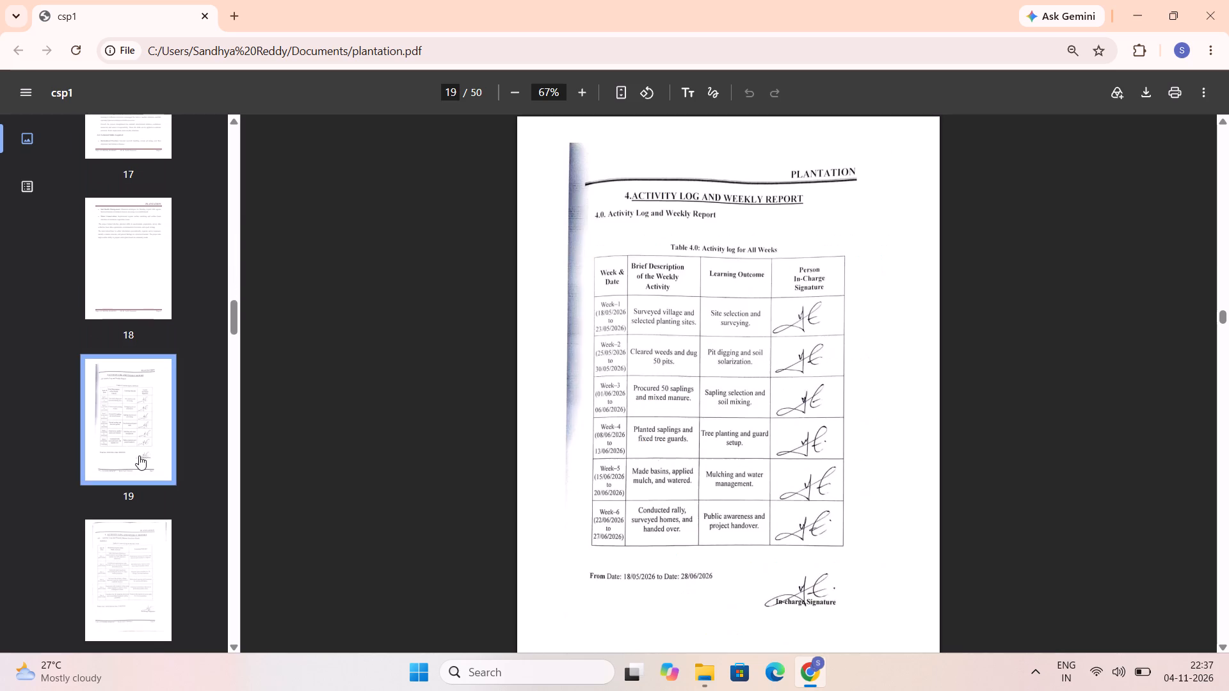
click(141, 562)
scroll(141, 562, down, 4)
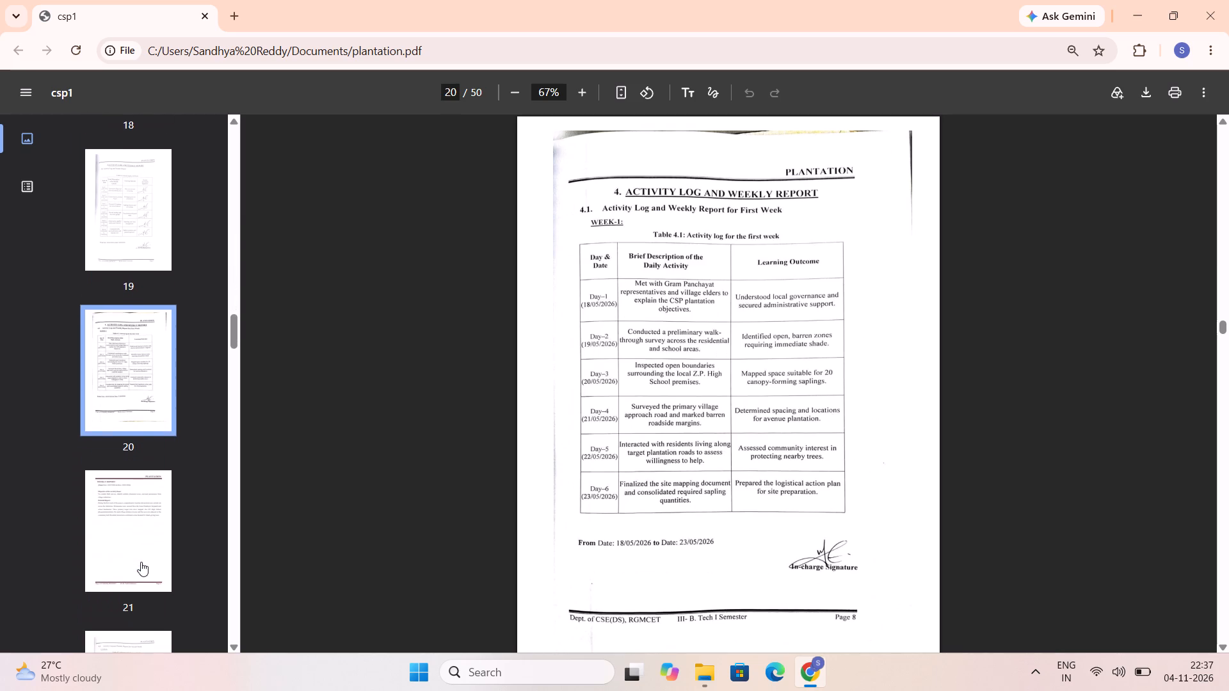
click(130, 639)
scroll(130, 639, down, 4)
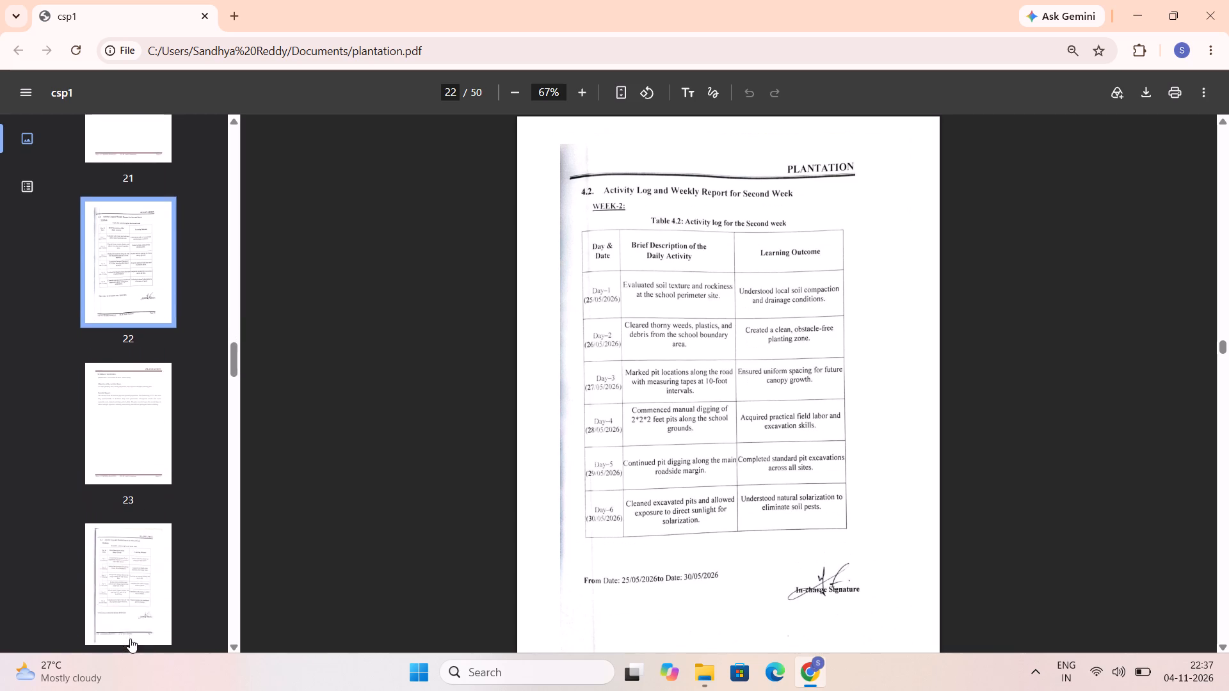
scroll(130, 639, down, 2)
click(136, 552)
scroll(136, 552, down, 1)
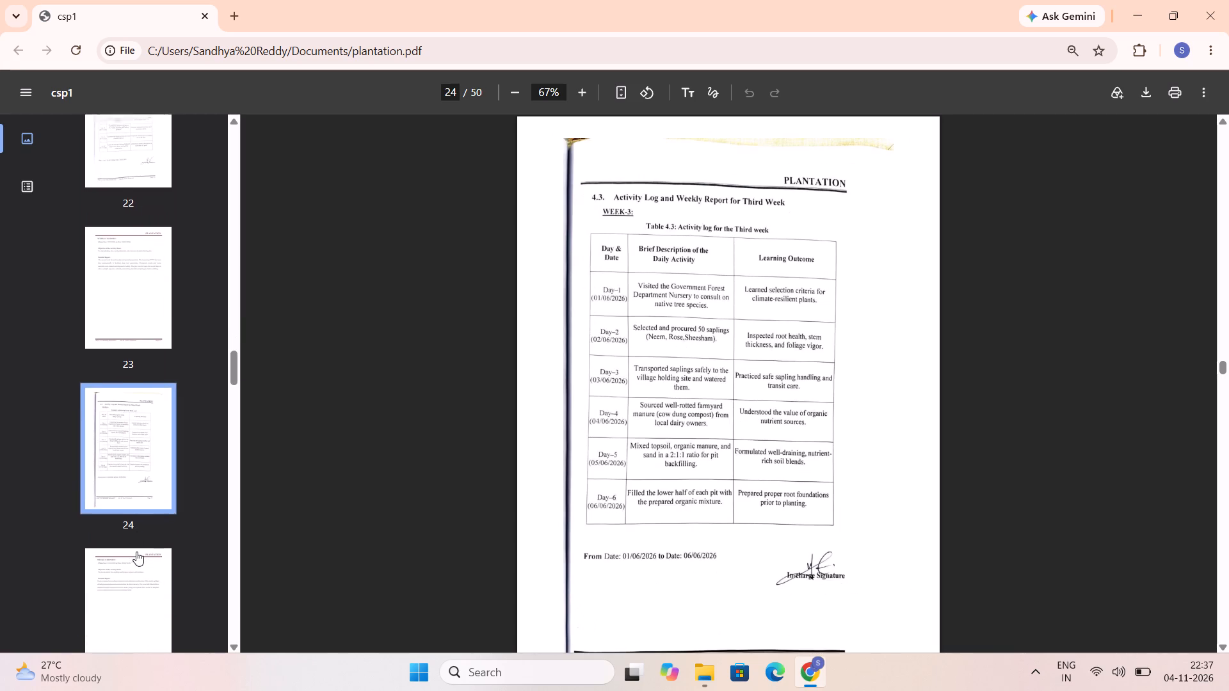
Check the scanned activity log pages for the fourth, fifth and sixth weeks.
scroll(136, 552, down, 2)
click(132, 619)
scroll(132, 619, down, 2)
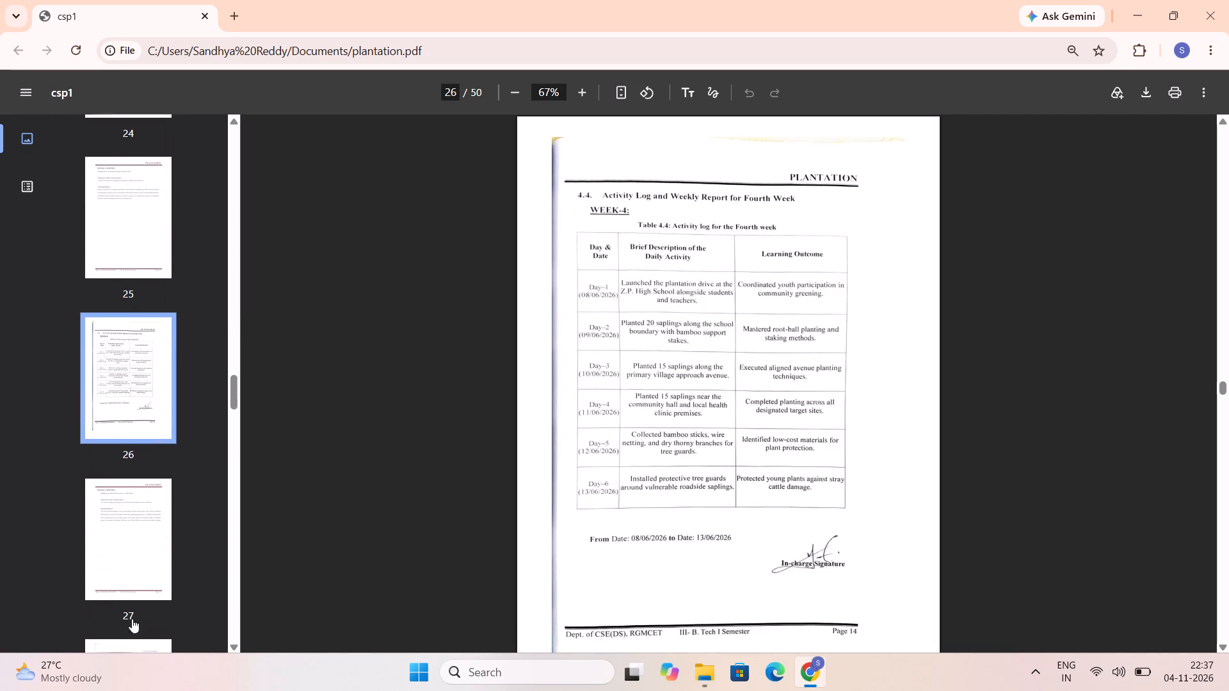
scroll(132, 619, down, 2)
click(137, 619)
scroll(137, 619, down, 2)
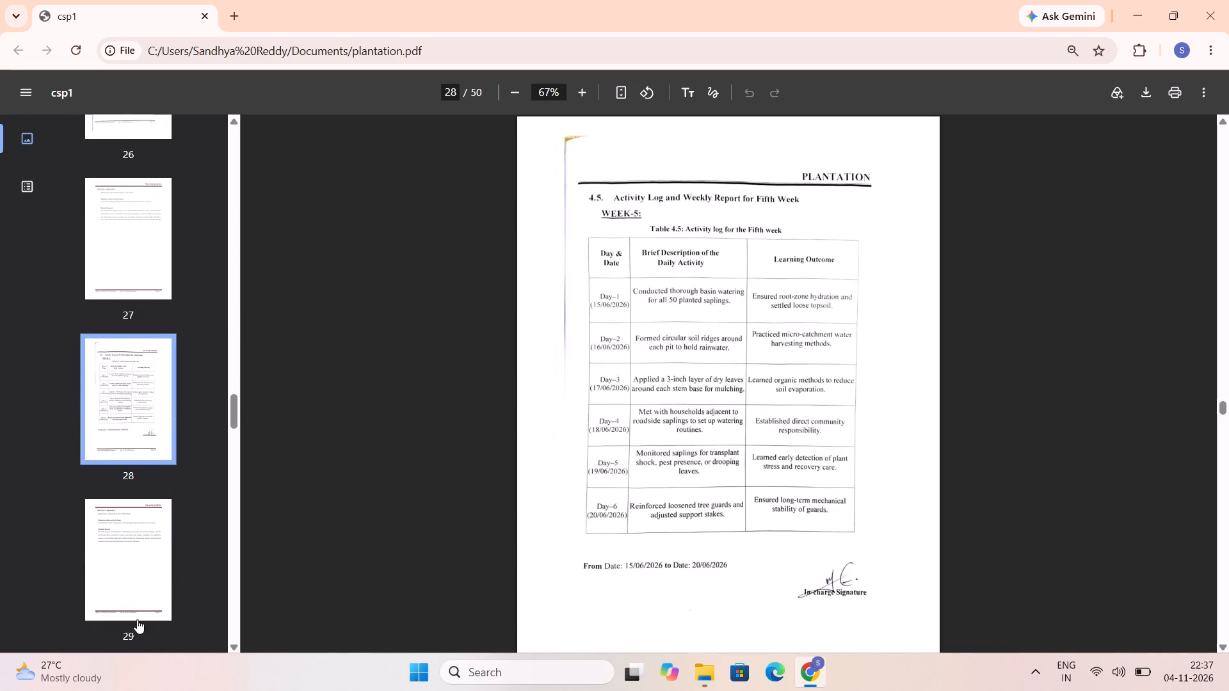
scroll(137, 619, down, 3)
click(141, 550)
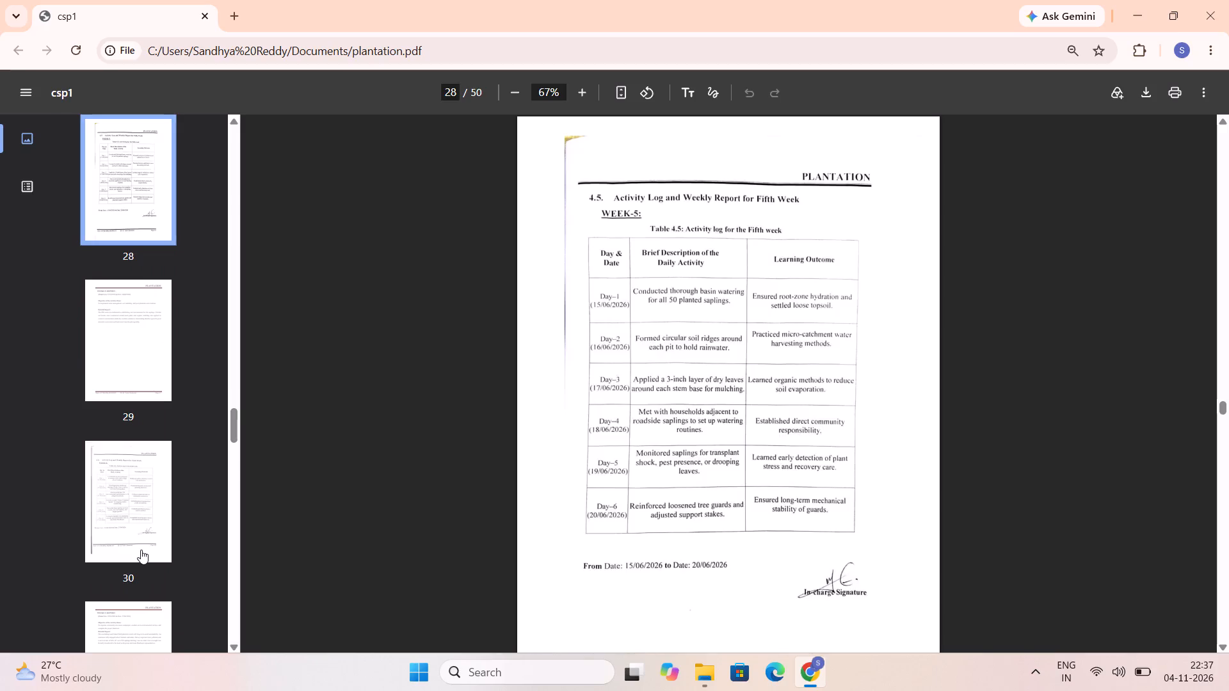
Check the signed student self-evaluation on page 48 and the in-charge person's evaluation on page 49.
scroll(141, 550, down, 10)
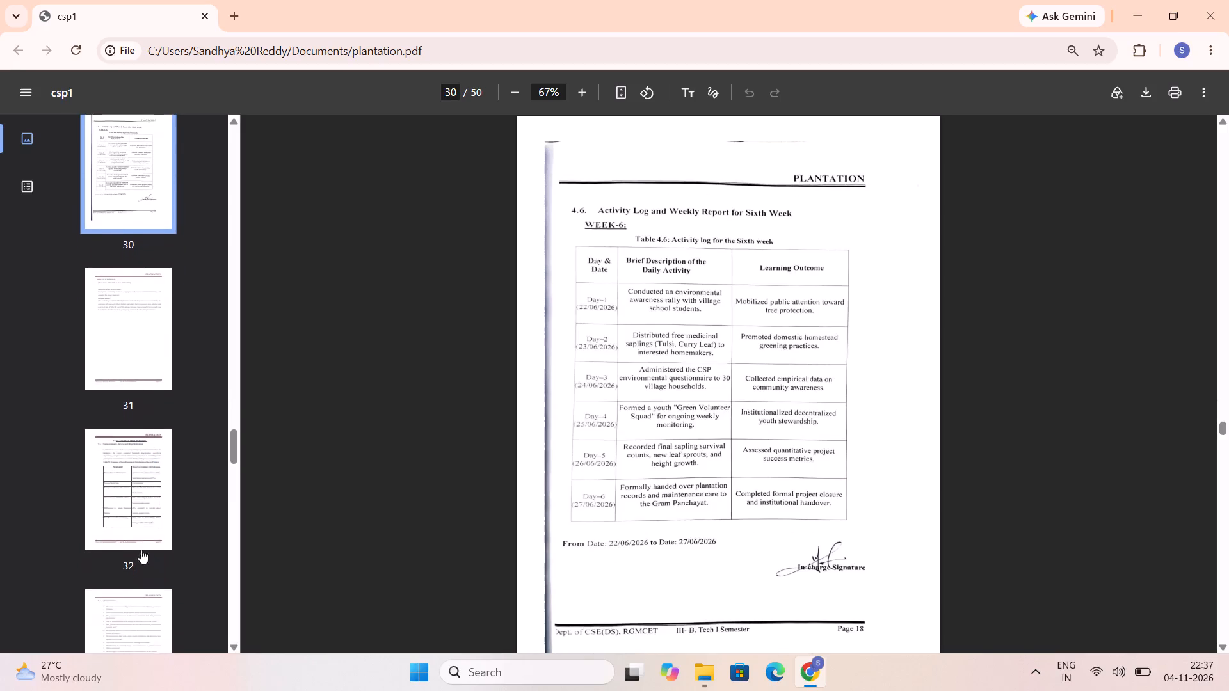
scroll(141, 550, down, 15)
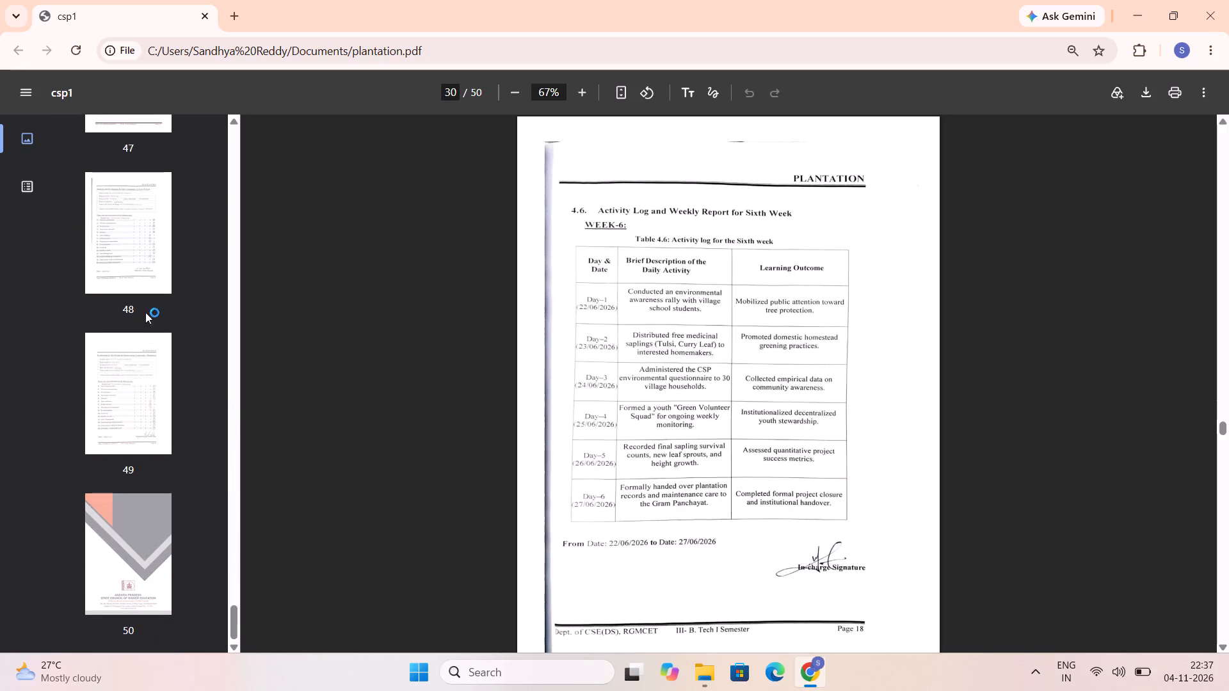
click(132, 249)
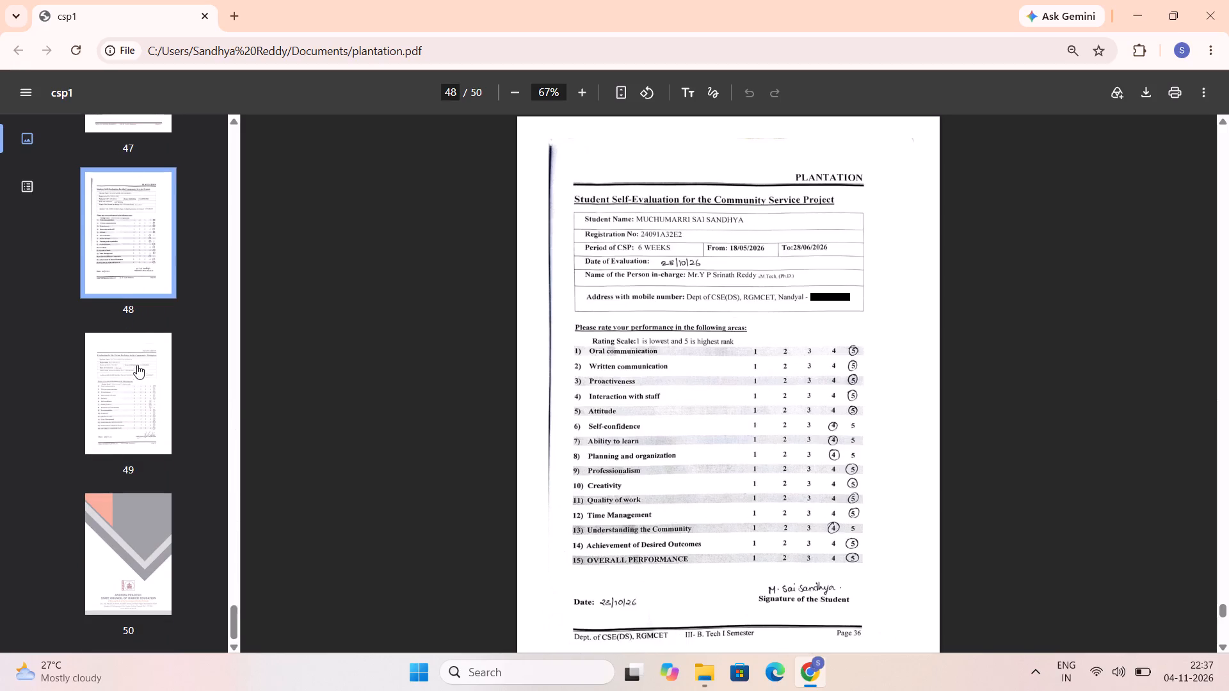
click(136, 367)
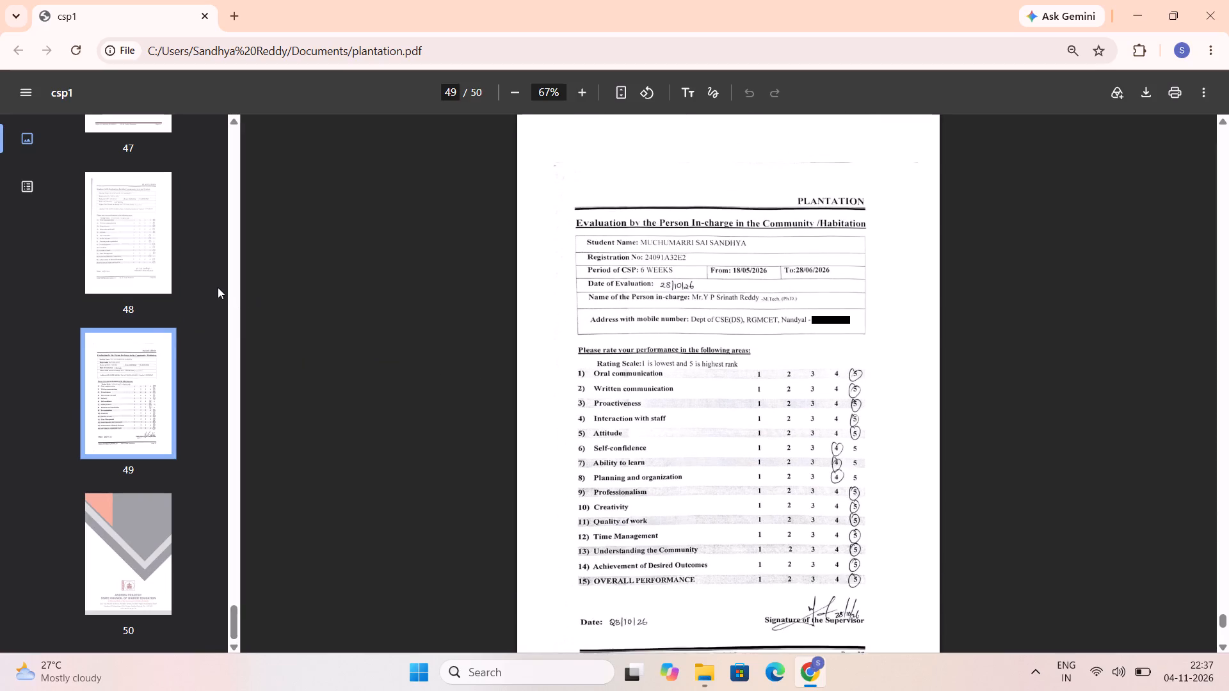
Return to the front of the report and recheck the signed department certificate on page 4 and the student instructions on page 5.
scroll(218, 287, up, 11)
scroll(218, 287, up, 14)
scroll(218, 287, up, 13)
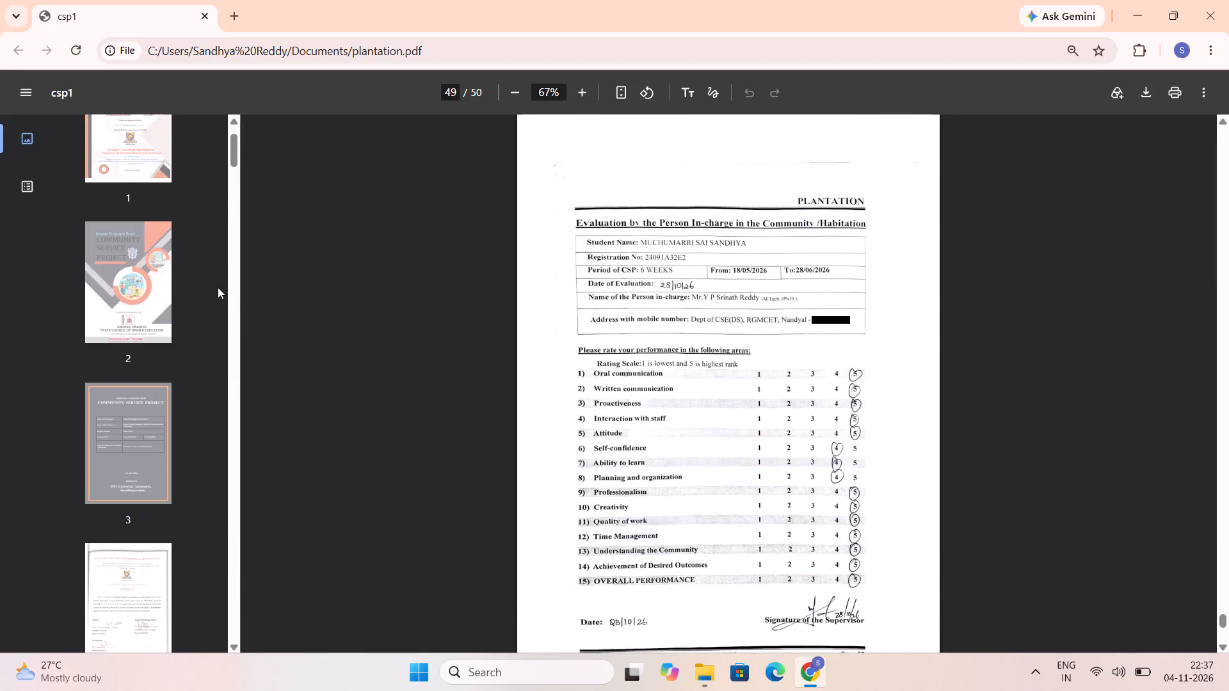
scroll(218, 287, up, 10)
scroll(118, 560, down, 1)
click(126, 559)
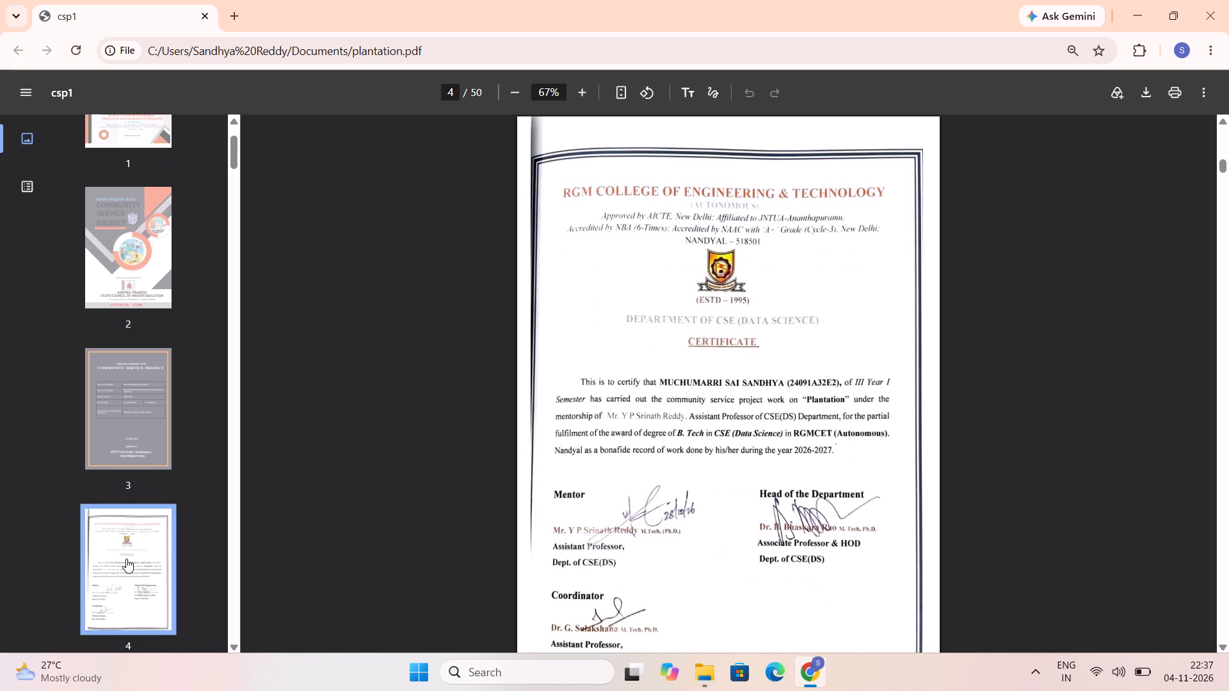
scroll(126, 559, down, 1)
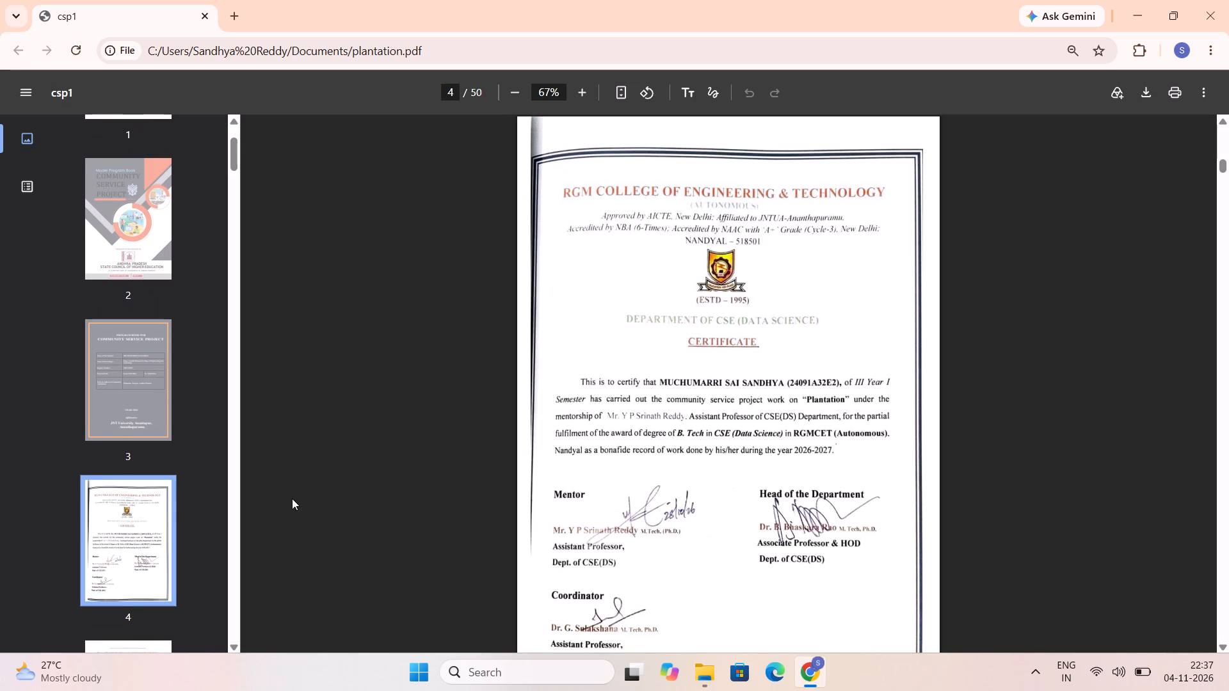
scroll(175, 492, down, 1)
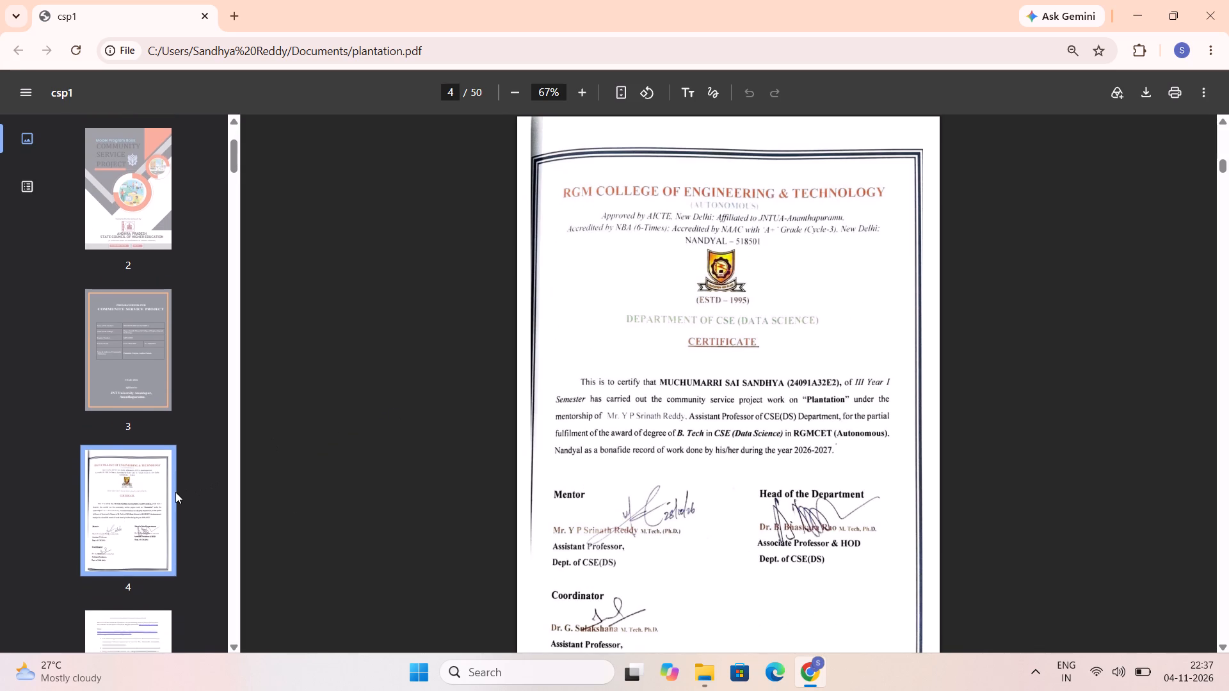
scroll(175, 492, down, 2)
click(143, 502)
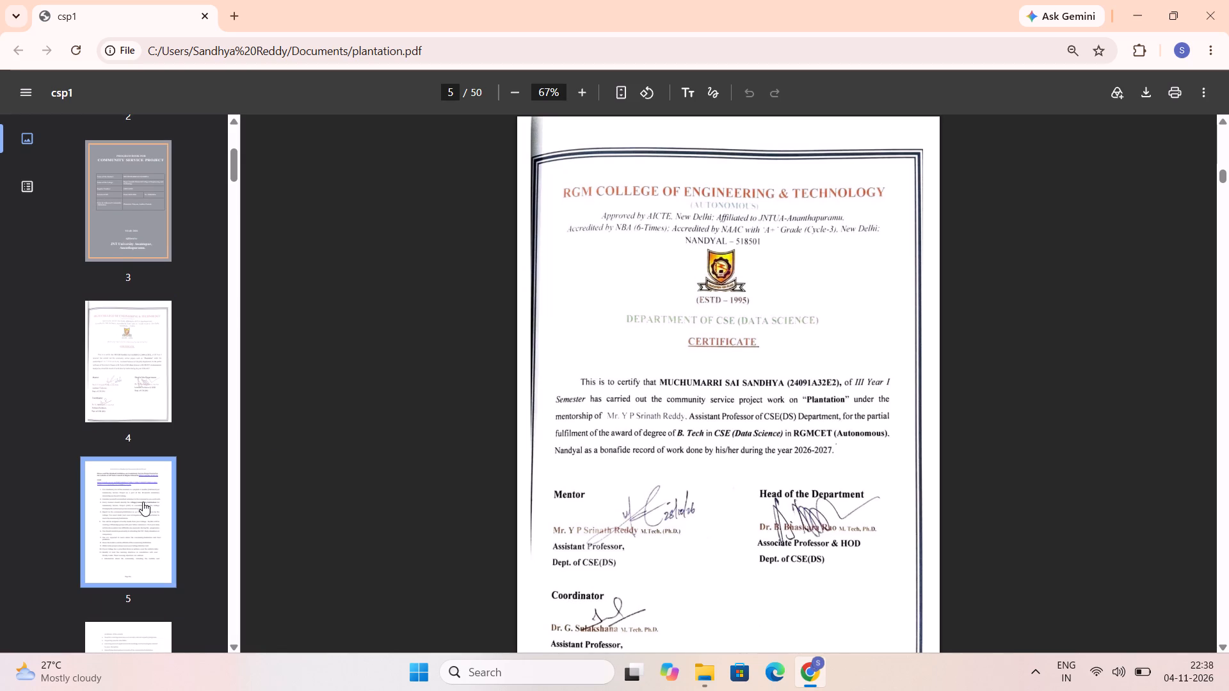
Recheck the signed project details on page 7, the student's declaration on page 8 and the community official's certificate on page 9.
scroll(154, 570, down, 4)
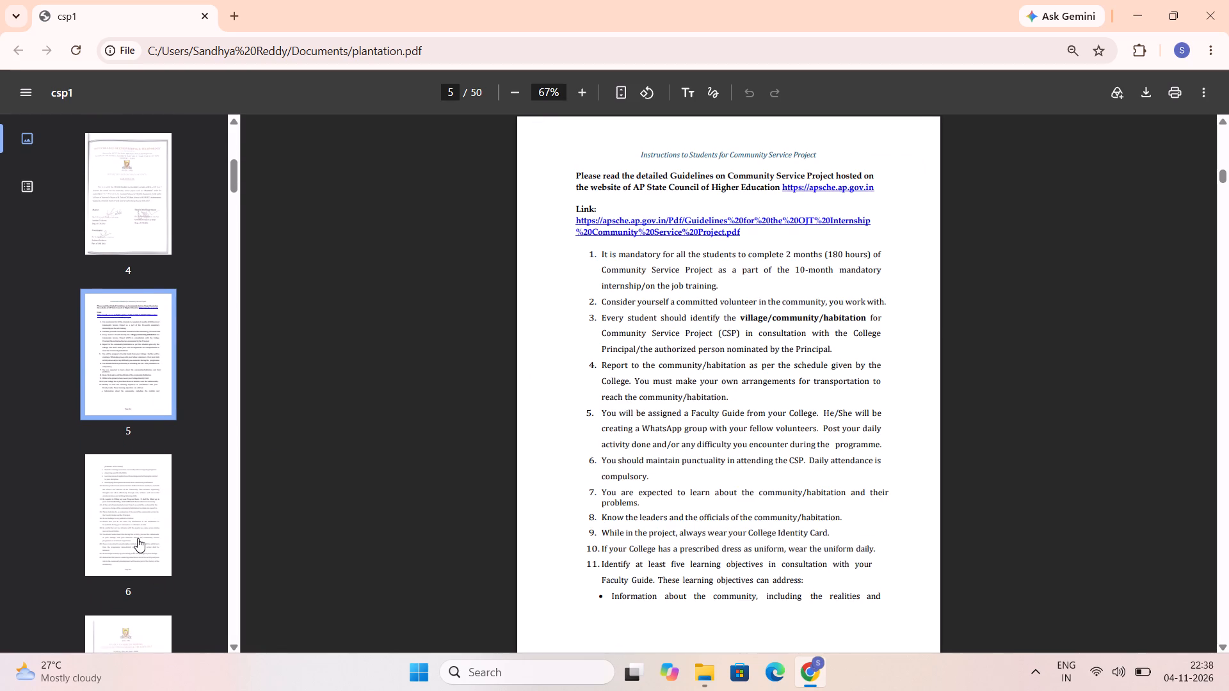
scroll(138, 538, down, 1)
click(156, 601)
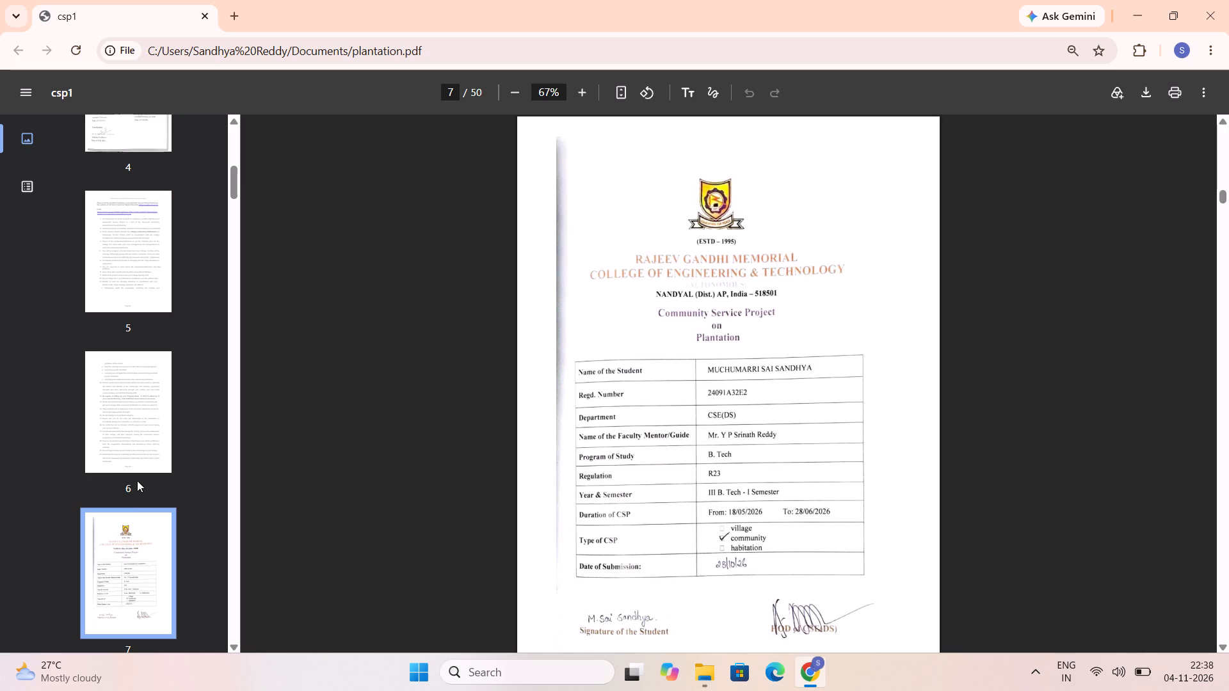
scroll(137, 481, down, 3)
click(145, 592)
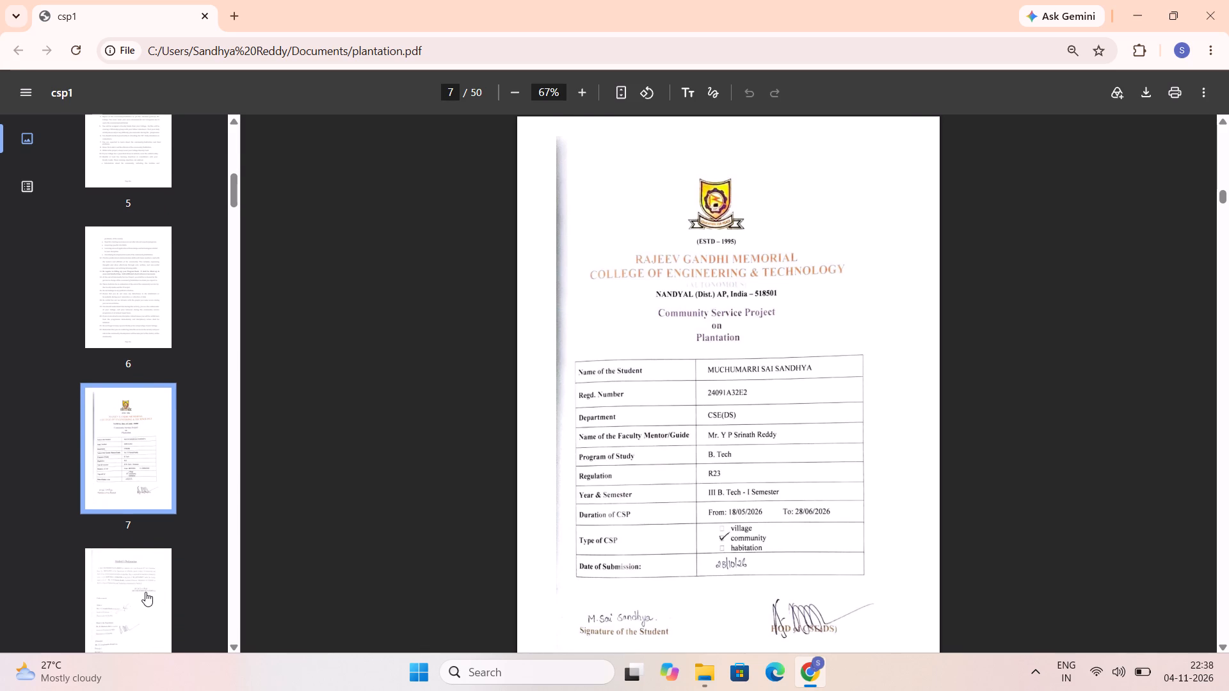
scroll(145, 592, down, 2)
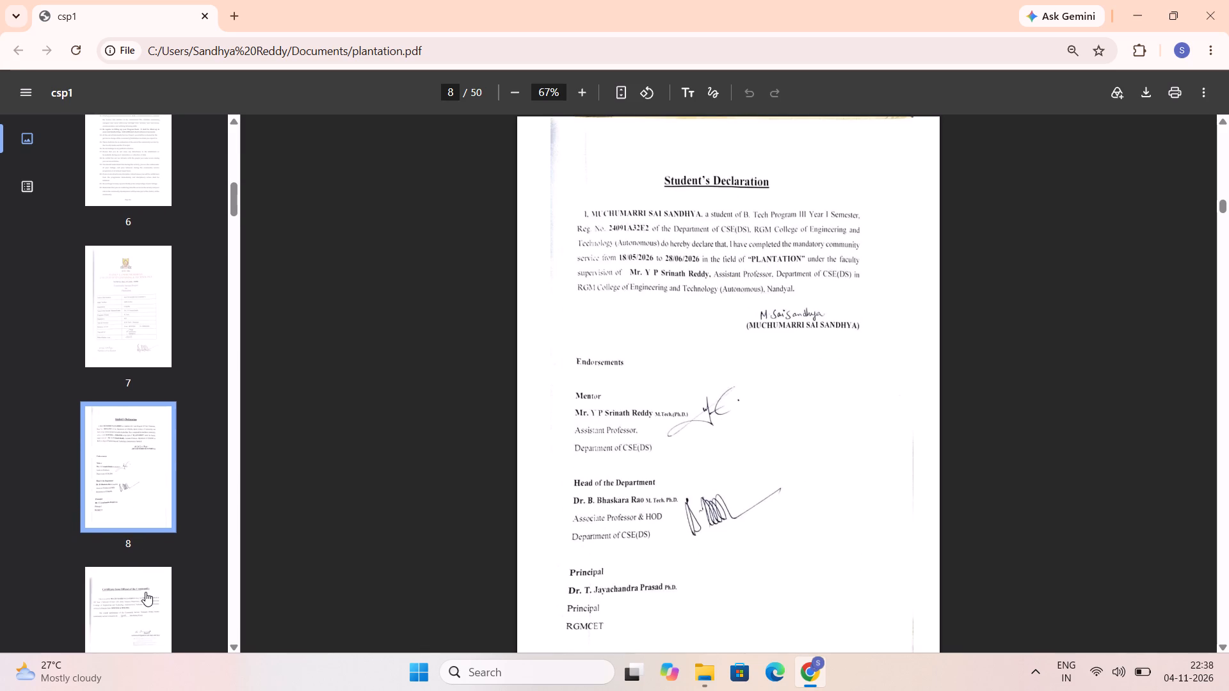
scroll(145, 592, down, 1)
click(135, 580)
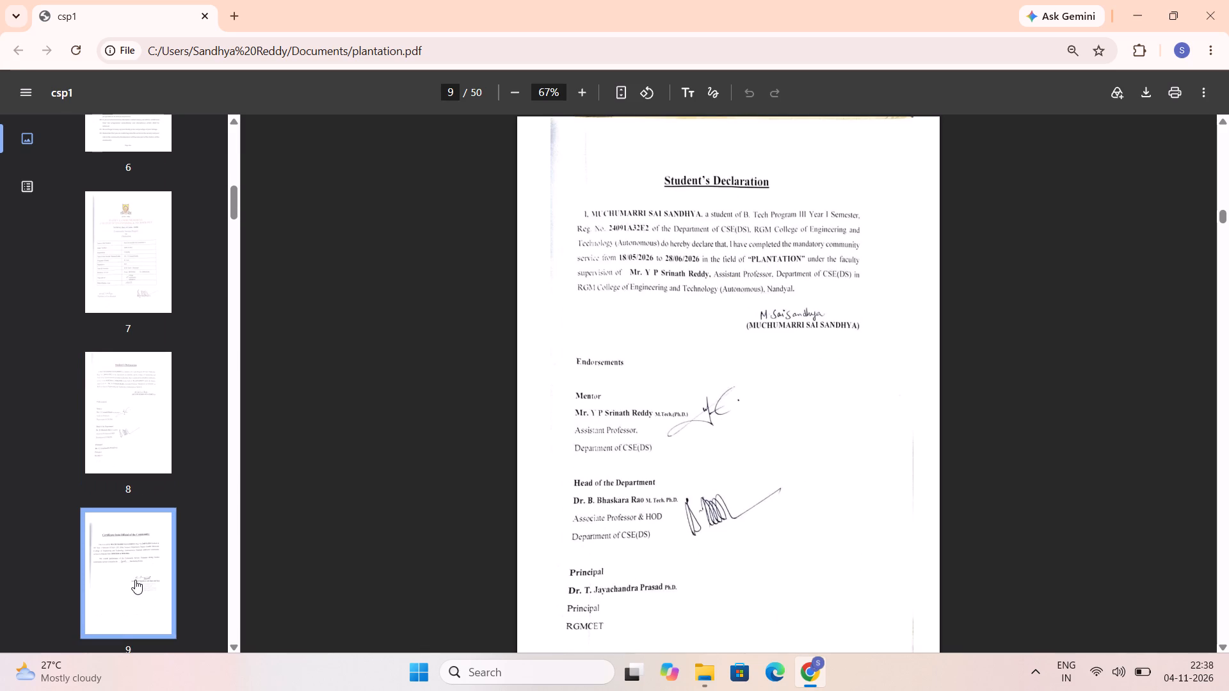
Recheck the scanned activity log pages for all weeks on page 19, the first week on page 20 and the second week on page 22.
scroll(135, 580, down, 7)
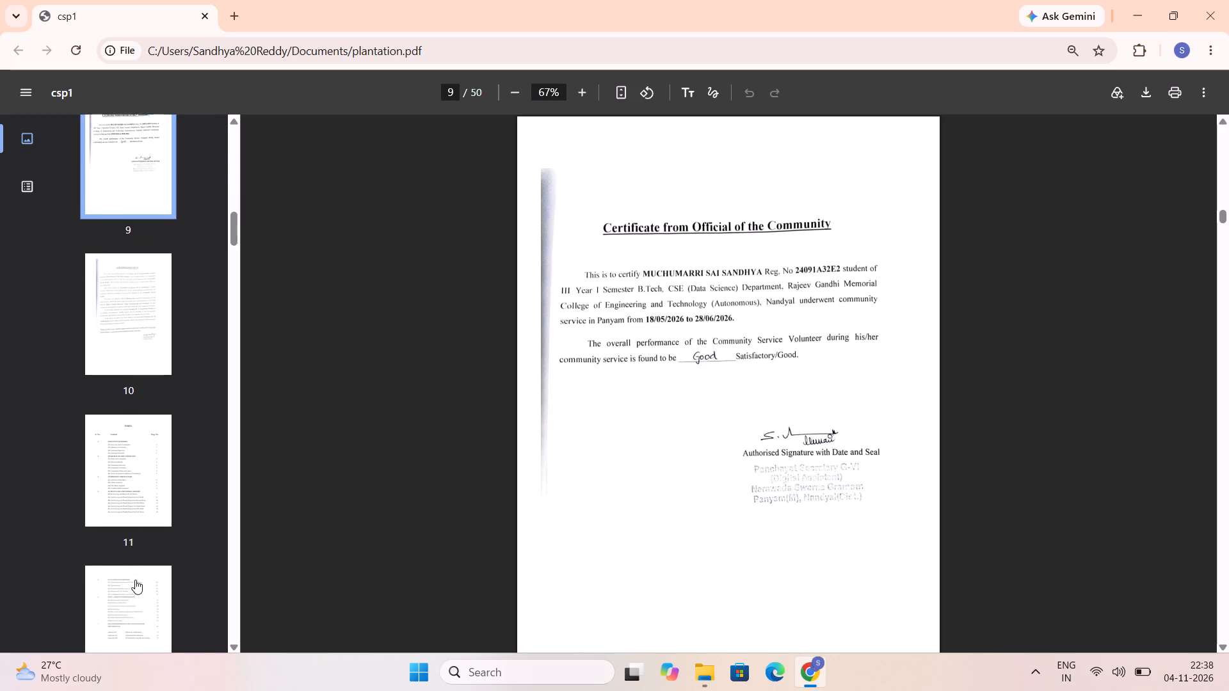
scroll(135, 580, down, 8)
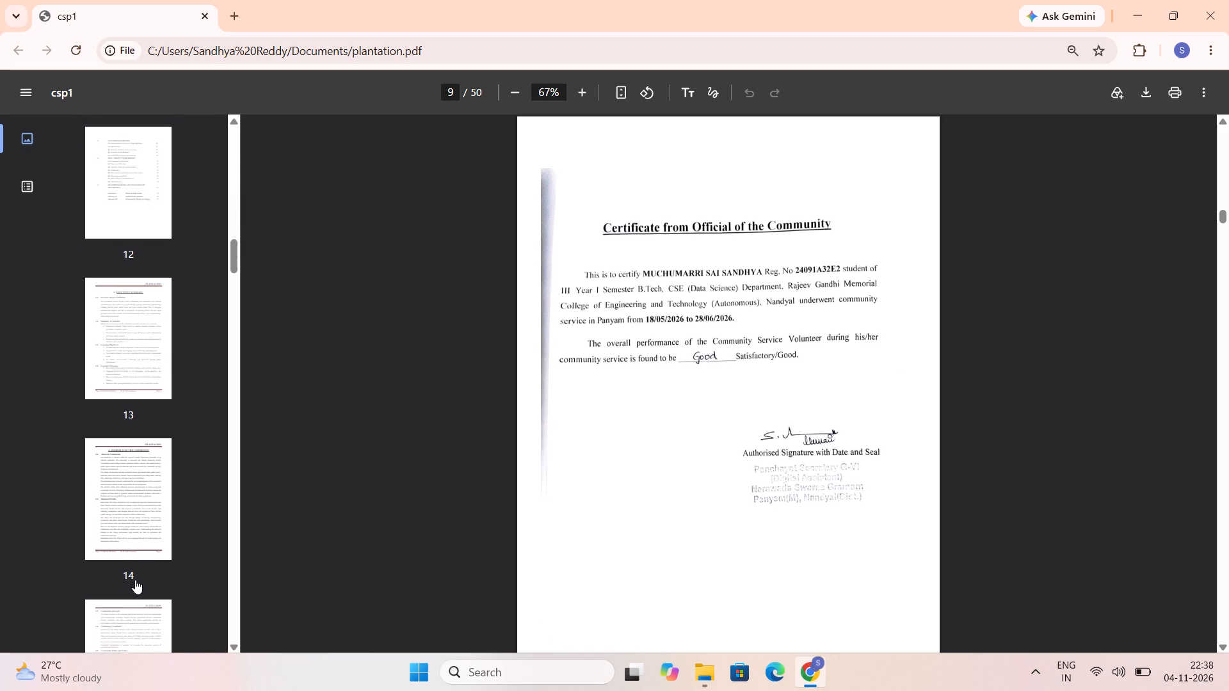
scroll(135, 580, down, 8)
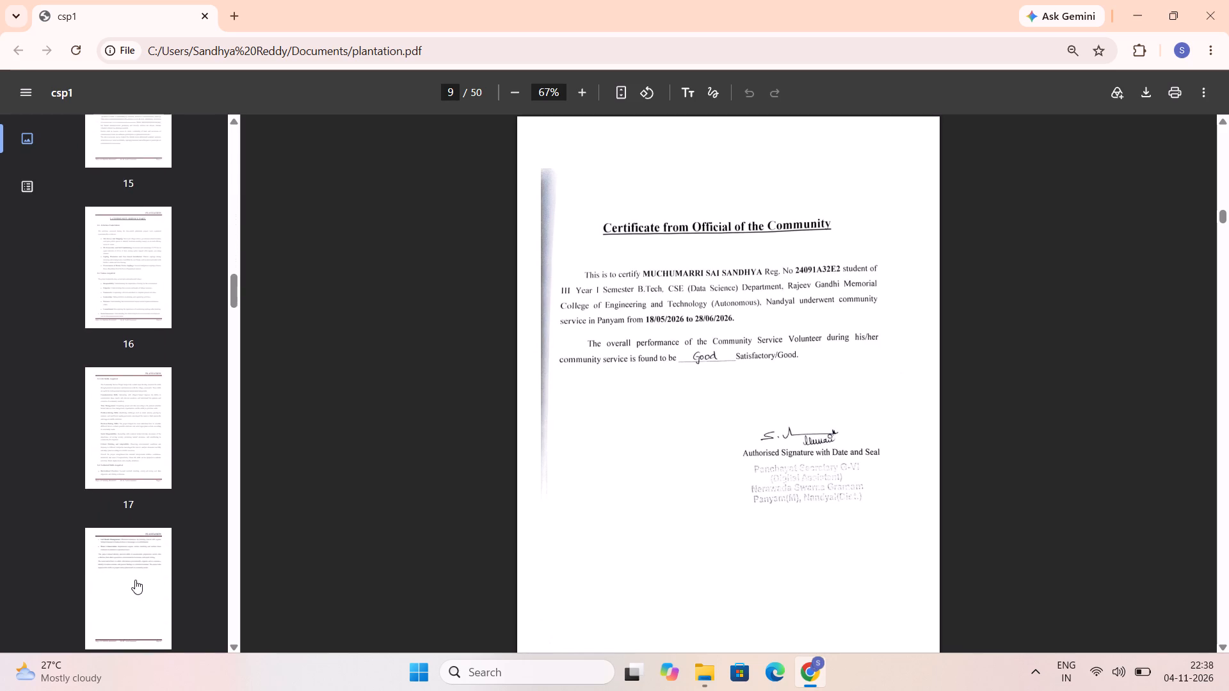
scroll(135, 580, down, 8)
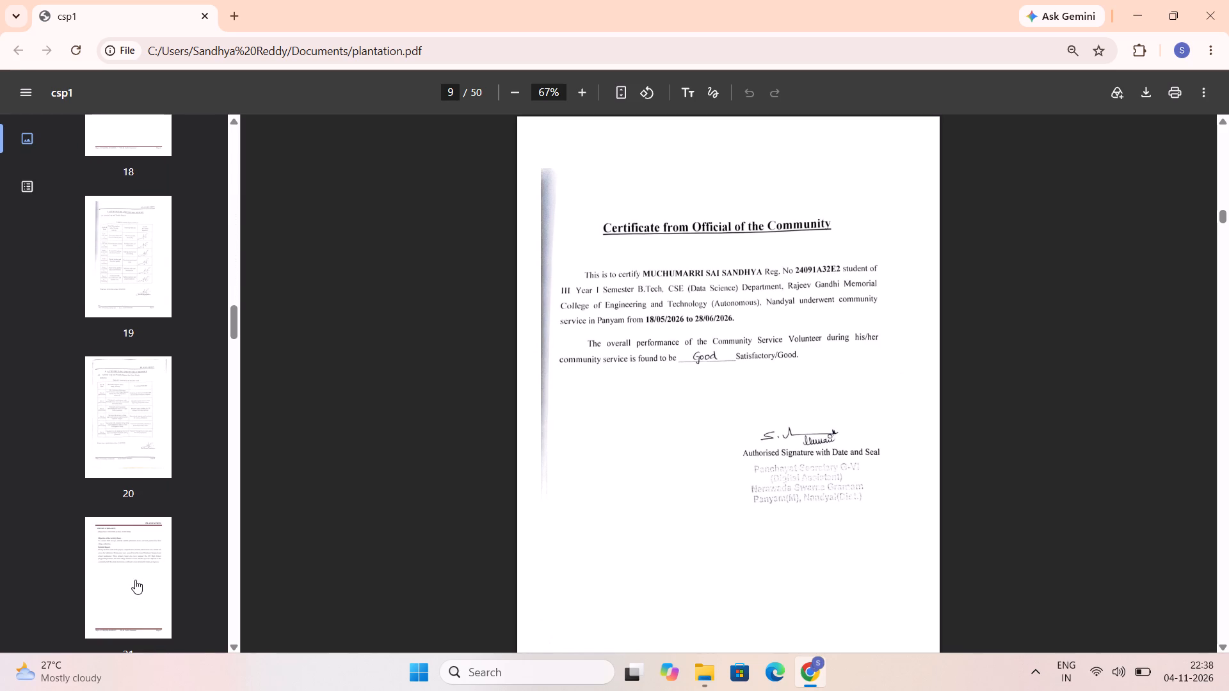
scroll(106, 434, up, 1)
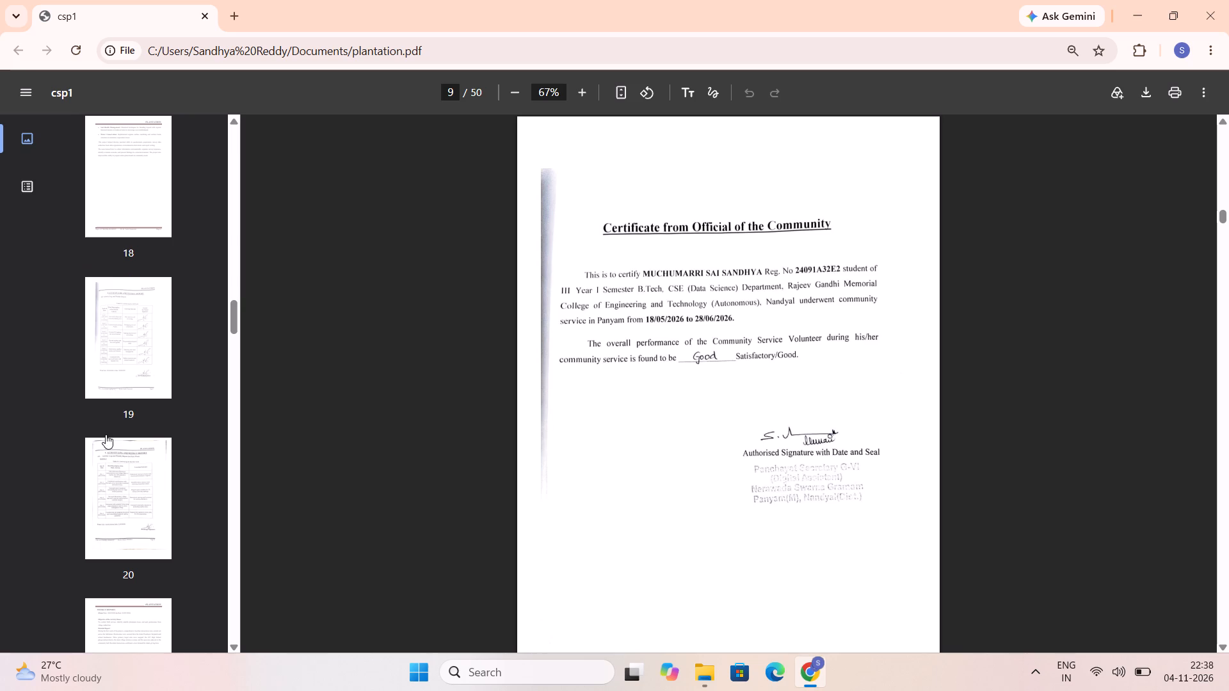
click(105, 351)
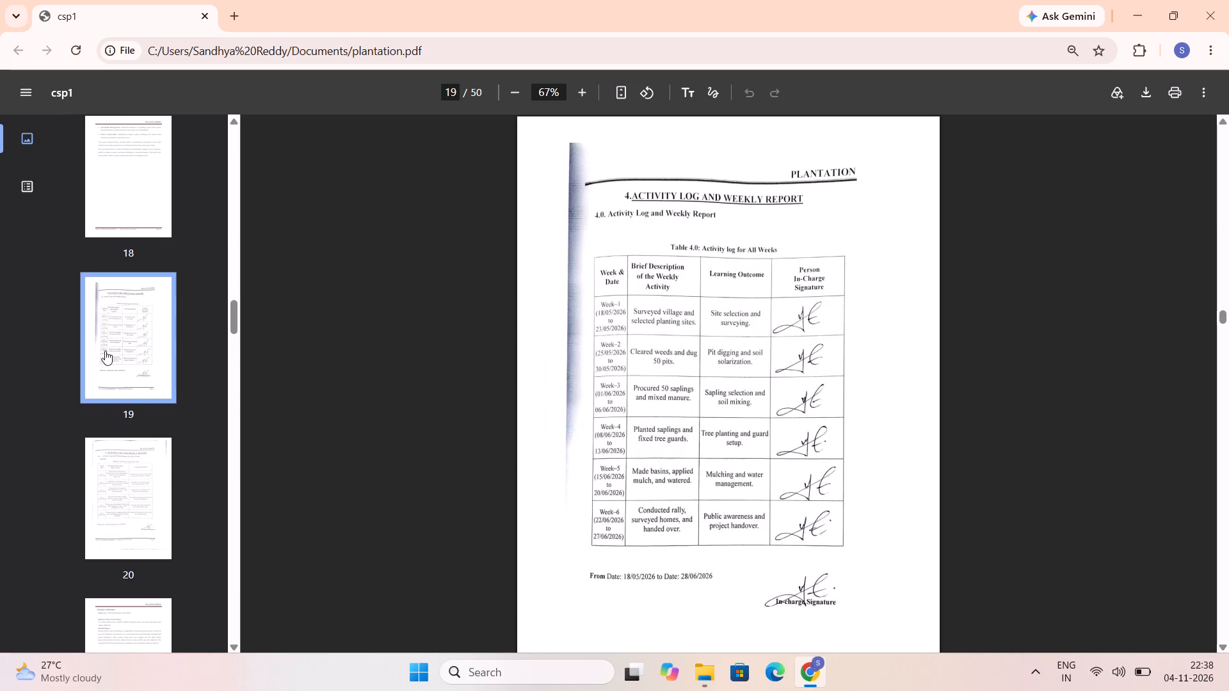
click(150, 467)
scroll(150, 467, down, 1)
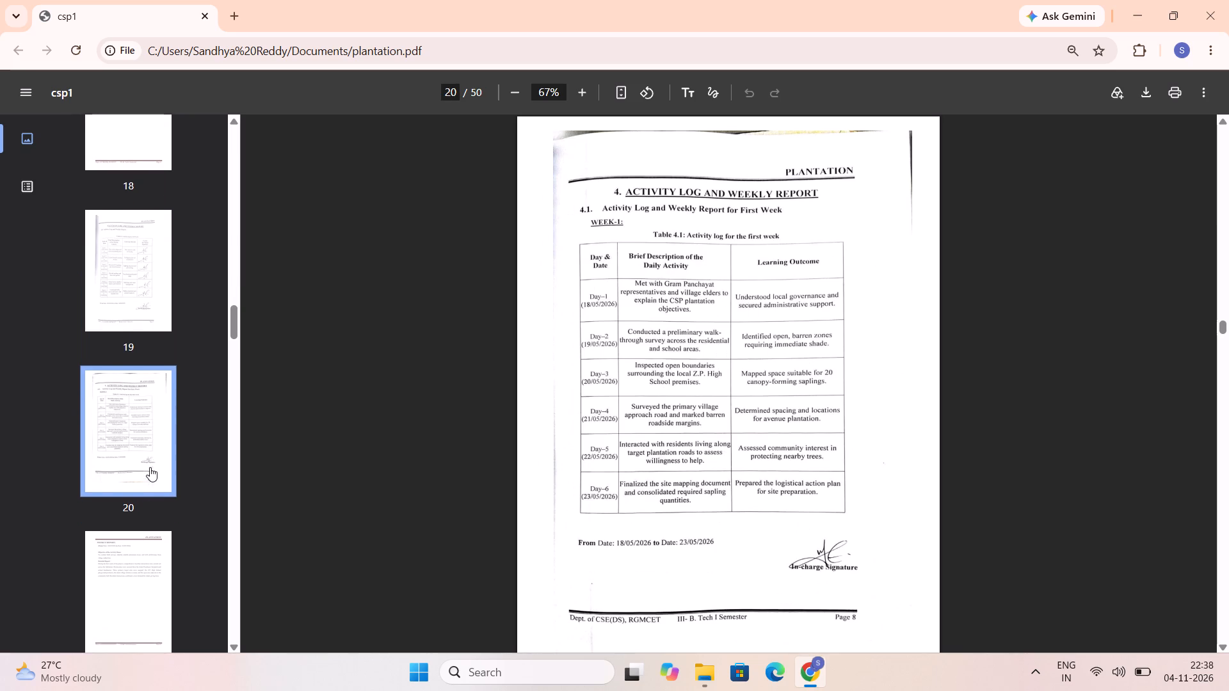
scroll(150, 467, down, 4)
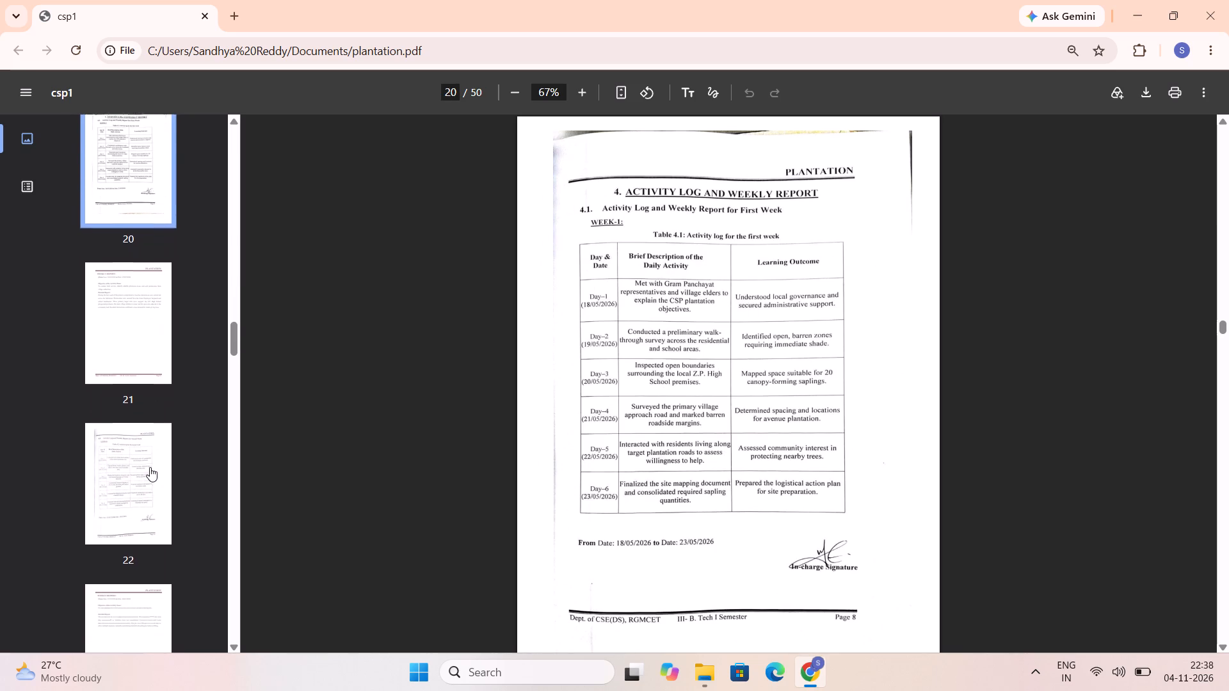
scroll(150, 467, down, 1)
click(144, 481)
scroll(144, 481, down, 3)
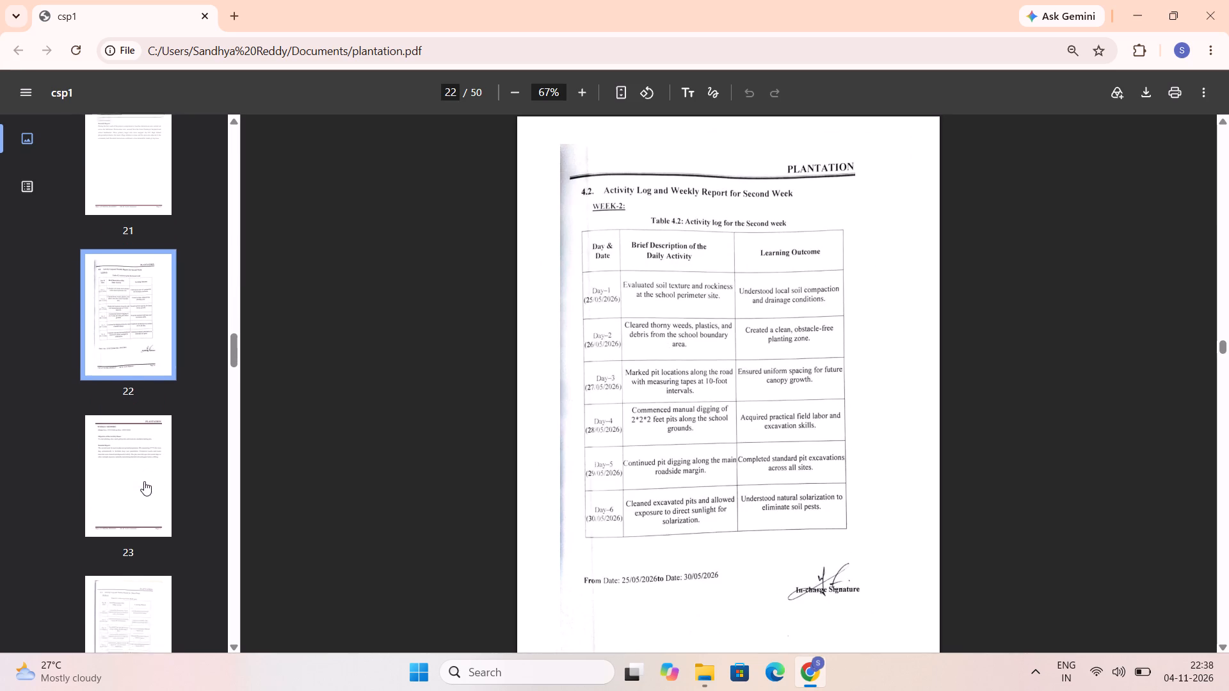
Recheck the scanned activity logs for the third week on page 24, fourth on page 26, fifth on page 28 and sixth on page 30.
scroll(144, 481, down, 2)
click(145, 519)
scroll(145, 519, down, 3)
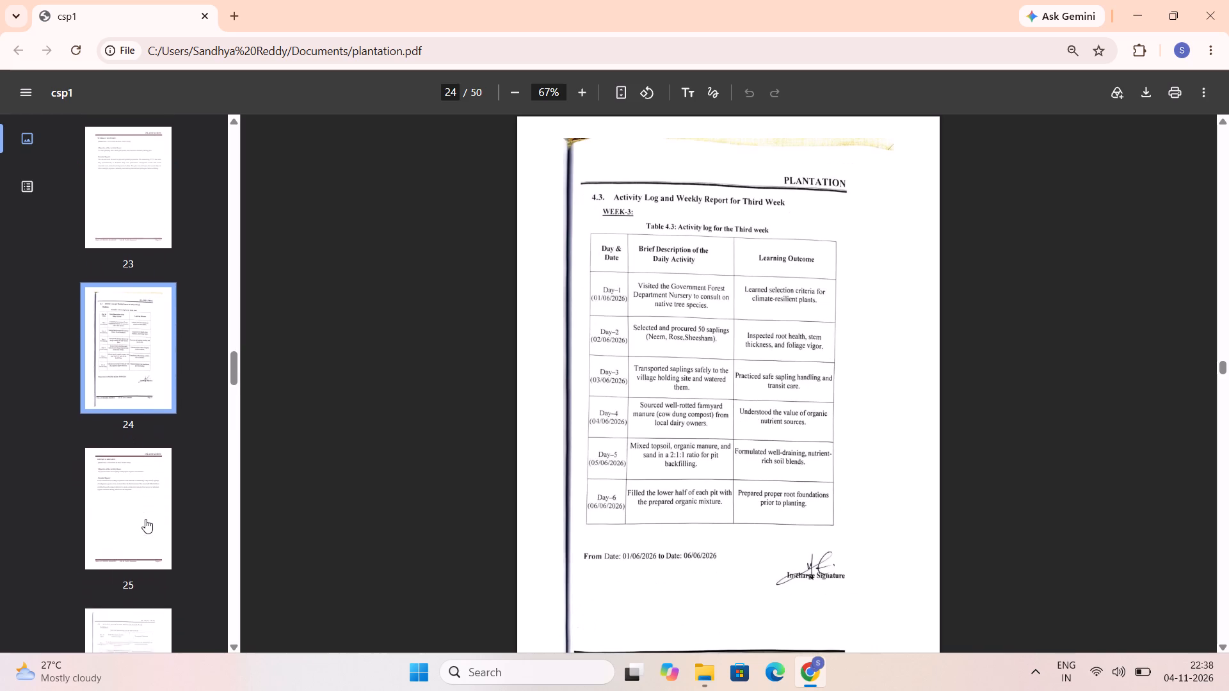
scroll(145, 519, down, 2)
click(144, 510)
scroll(144, 510, down, 2)
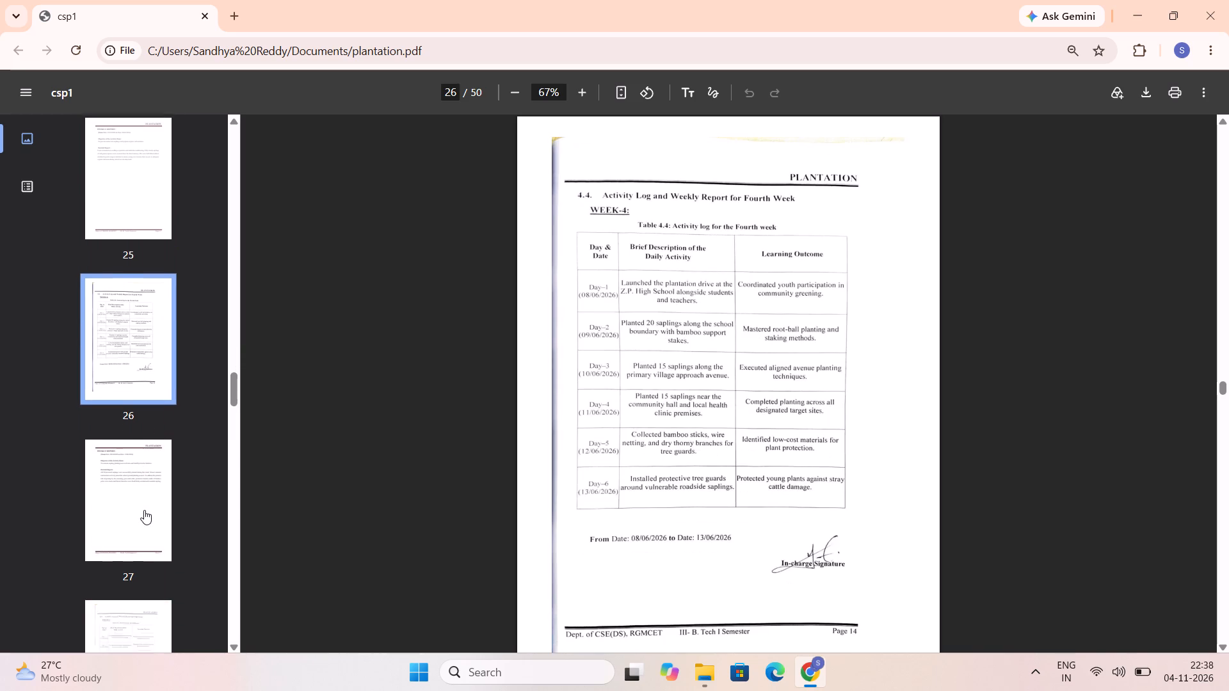
scroll(144, 510, down, 2)
click(145, 527)
scroll(145, 527, down, 2)
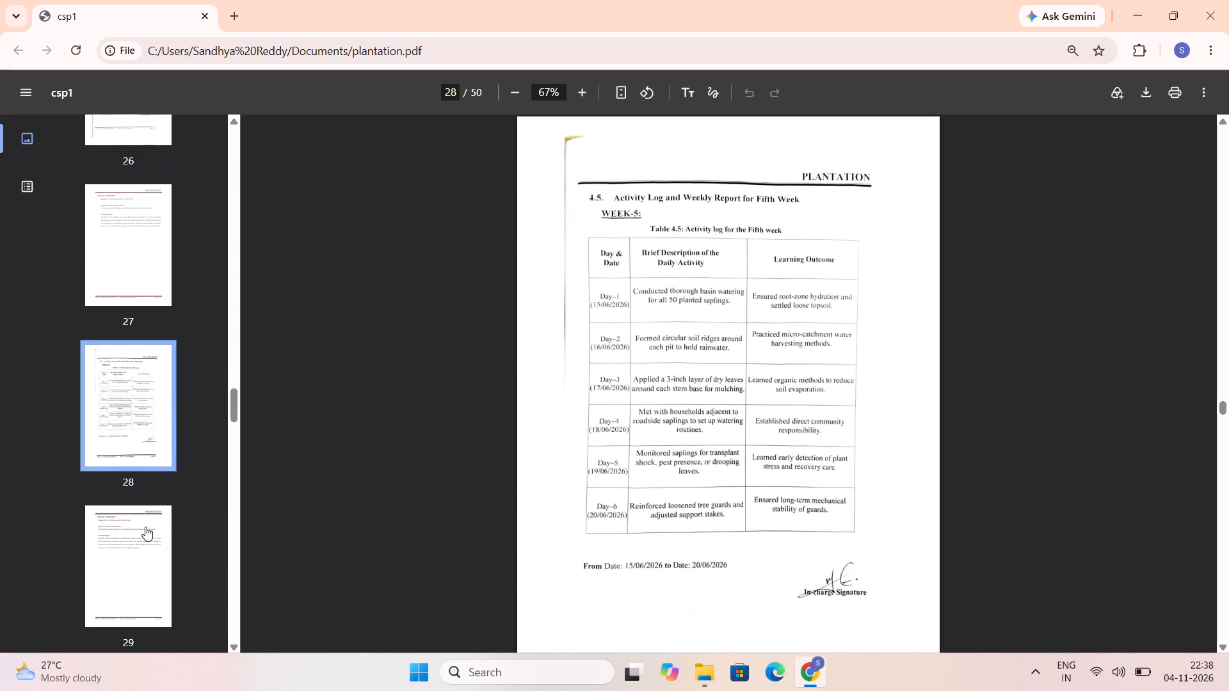
scroll(145, 527, down, 3)
click(141, 542)
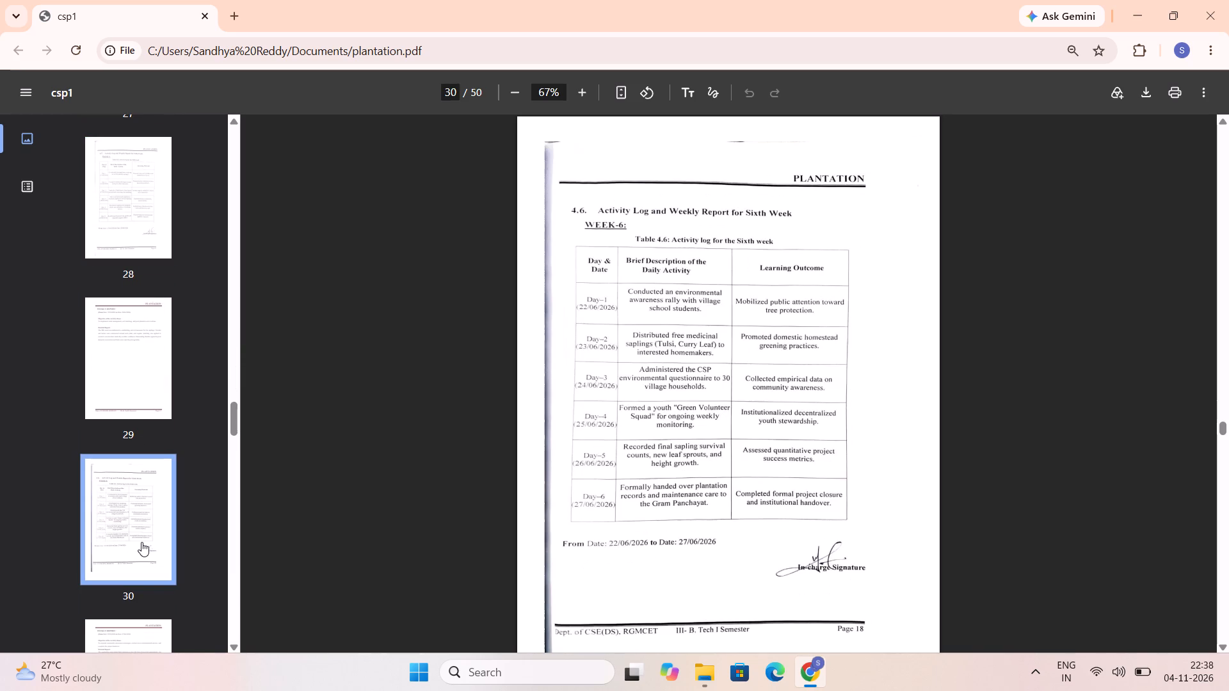
Recheck the signed student self-evaluation on page 48 and the in-charge person's evaluation on page 49.
scroll(141, 542, down, 10)
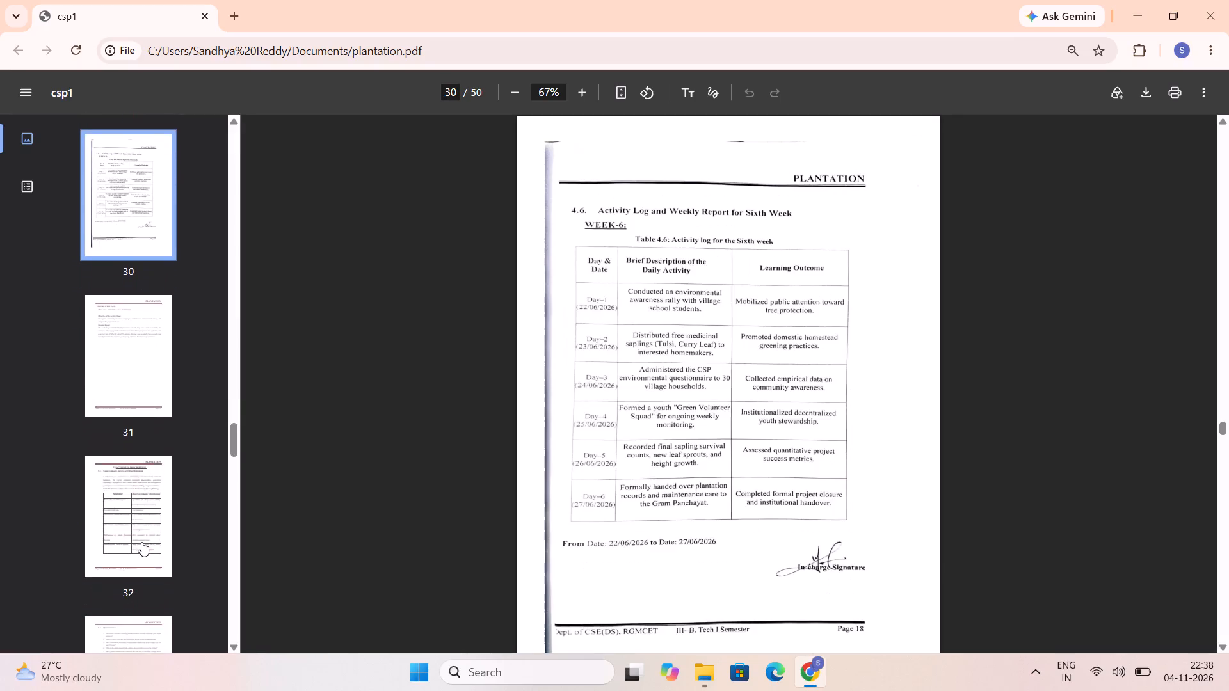
scroll(141, 542, down, 11)
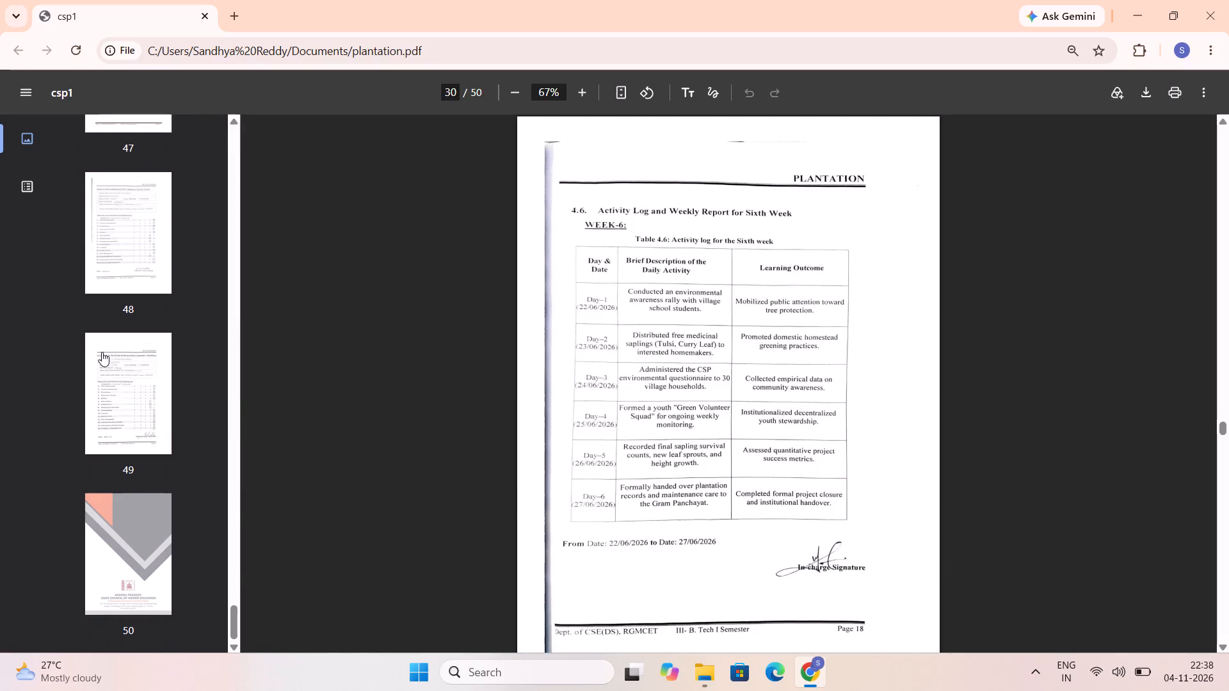
click(105, 241)
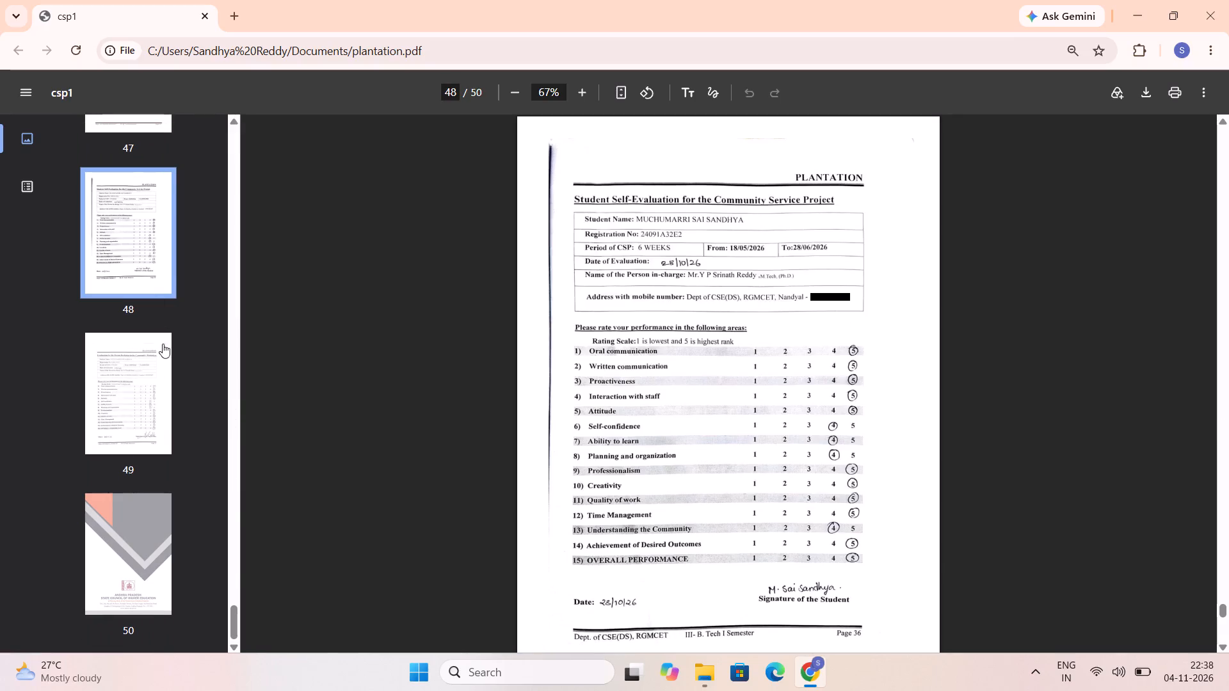
click(151, 372)
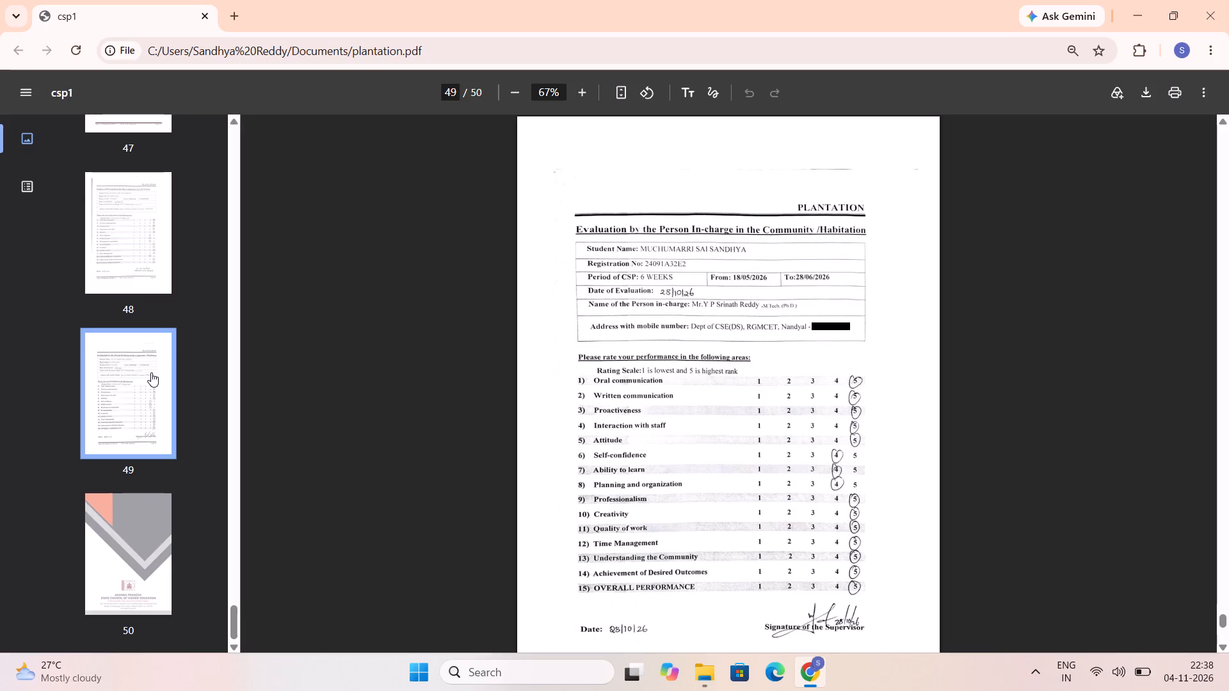
Close the plantation PDF and the Documents folder window.
click(1228, 0)
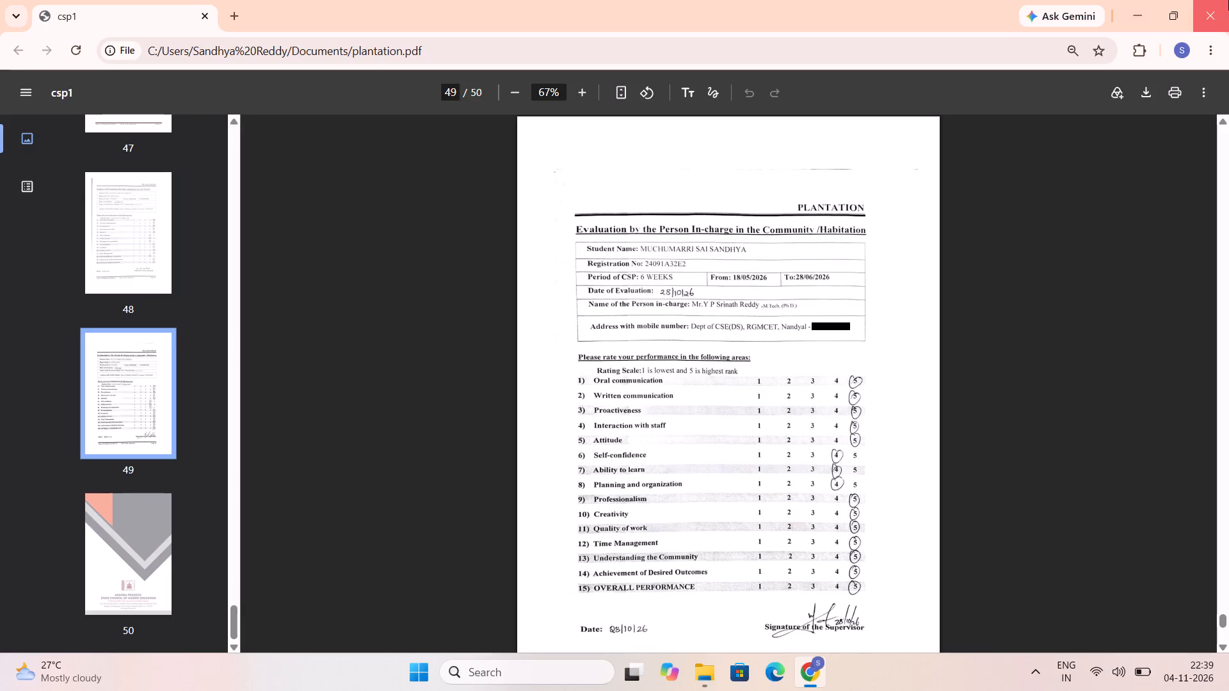